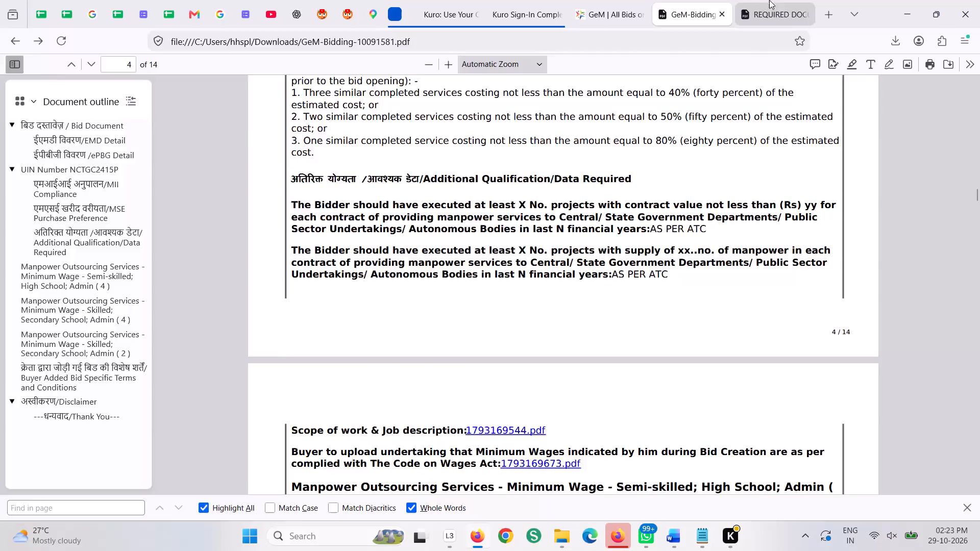
{"action": "scroll", "coordinate": [619, 249], "scroll_direction": "down", "scroll_amount": 5}
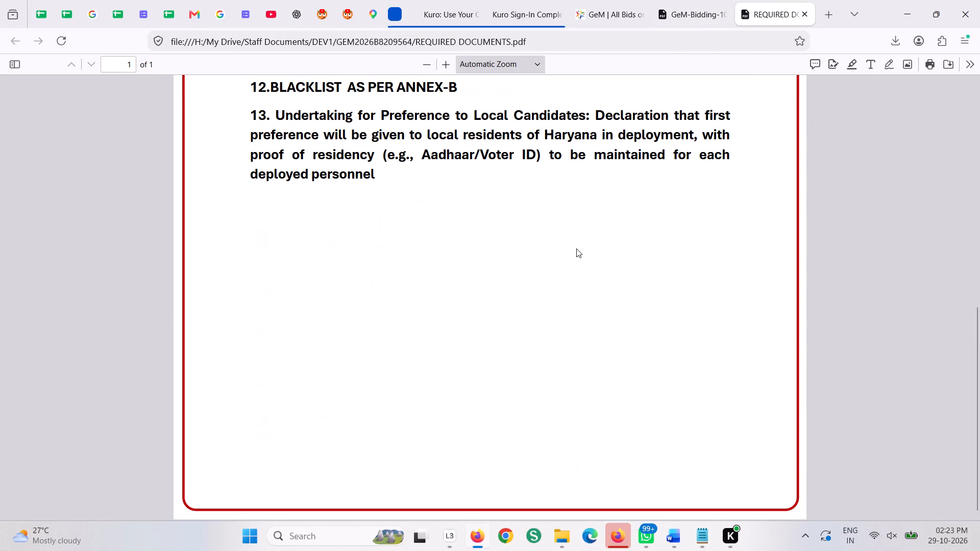
{"action": "scroll", "coordinate": [574, 237], "scroll_direction": "up", "scroll_amount": 1}
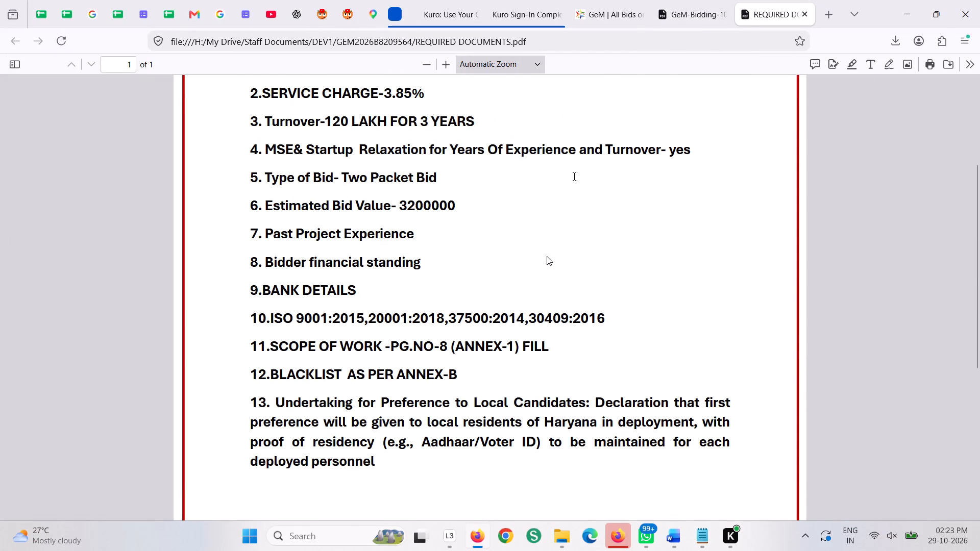
{"action": "scroll", "coordinate": [727, 139], "scroll_direction": "up", "scroll_amount": 2}
{"action": "left_click", "coordinate": [765, 0]}
{"action": "left_click", "coordinate": [694, 0]}
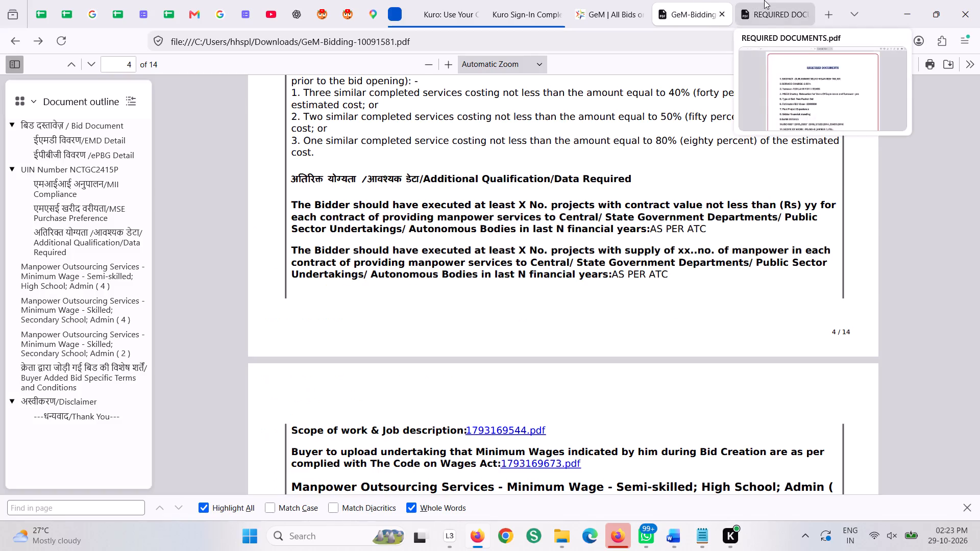
{"action": "left_click", "coordinate": [765, 1]}
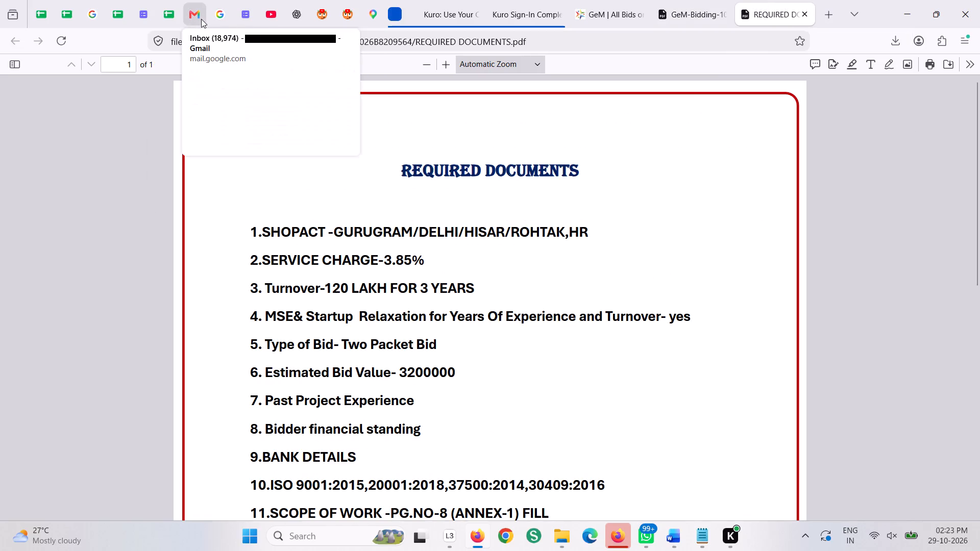
{"action": "left_click", "coordinate": [170, 20]}
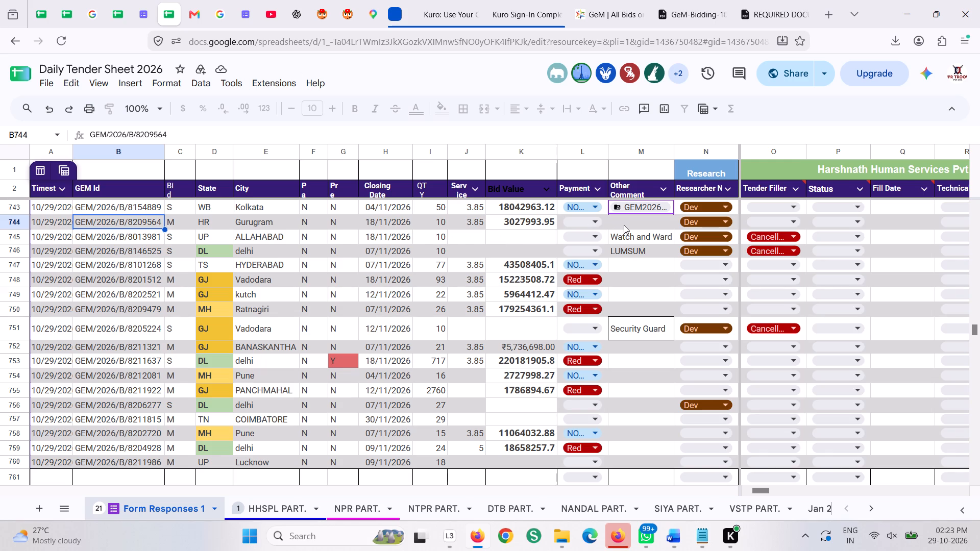
{"action": "left_click", "coordinate": [787, 6]}
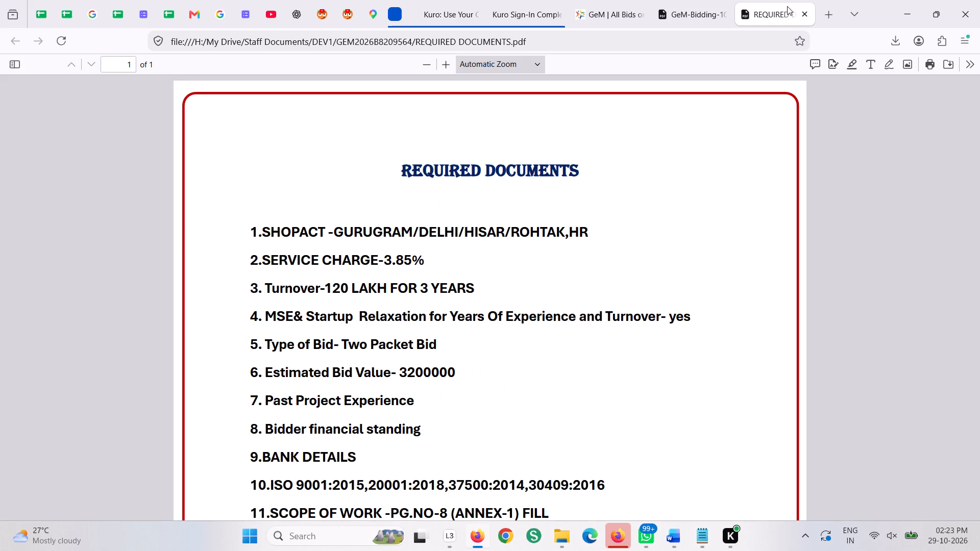
{"action": "scroll", "coordinate": [656, 165], "scroll_direction": "up", "scroll_amount": 2}
{"action": "scroll", "coordinate": [792, 49], "scroll_direction": "down", "scroll_amount": 1}
{"action": "scroll", "coordinate": [789, 58], "scroll_direction": "up", "scroll_amount": 2}
{"action": "left_click", "coordinate": [797, 0]}
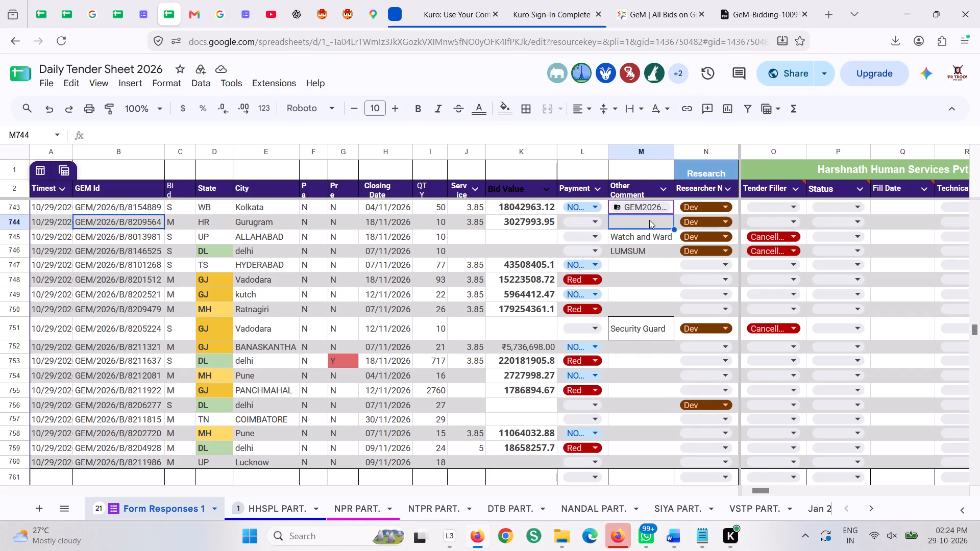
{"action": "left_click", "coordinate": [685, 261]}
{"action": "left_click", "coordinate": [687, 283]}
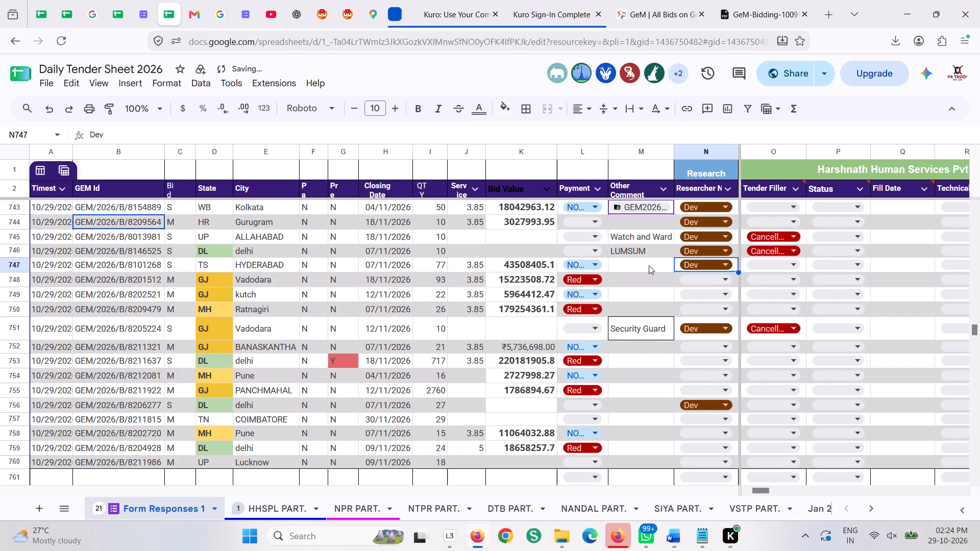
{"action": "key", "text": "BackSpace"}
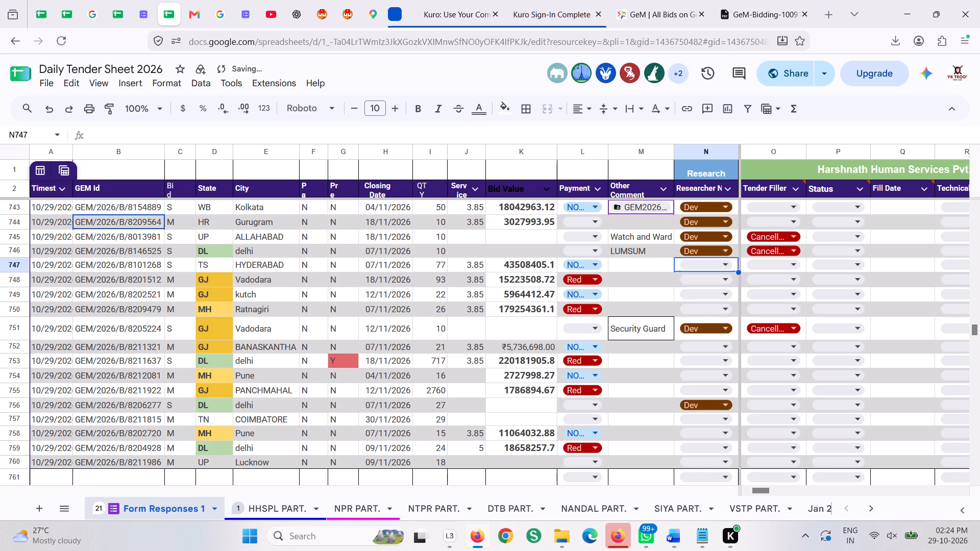
Look up bid GEM/2026/B/8101268 from the Daily Tender Sheet in the GeM bid listing, replacing the previous bid PDF with its bid document.
{"action": "left_click", "coordinate": [639, 264]}
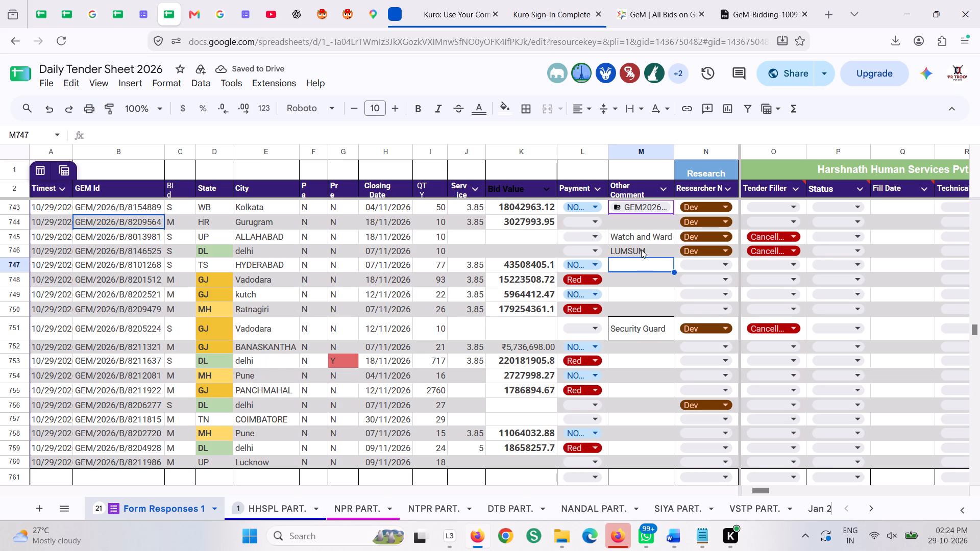
{"action": "left_click", "coordinate": [146, 265]}
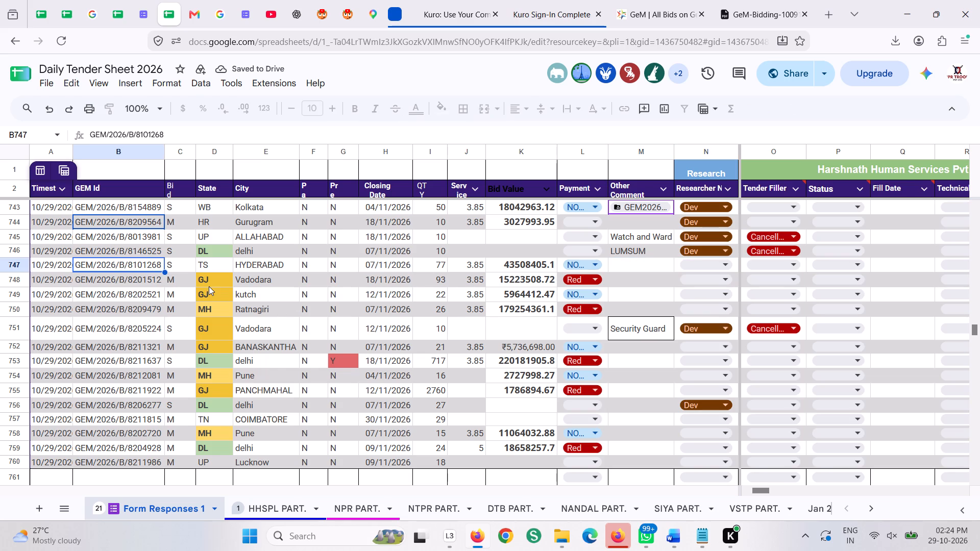
{"action": "key", "text": "ctrl+c"}
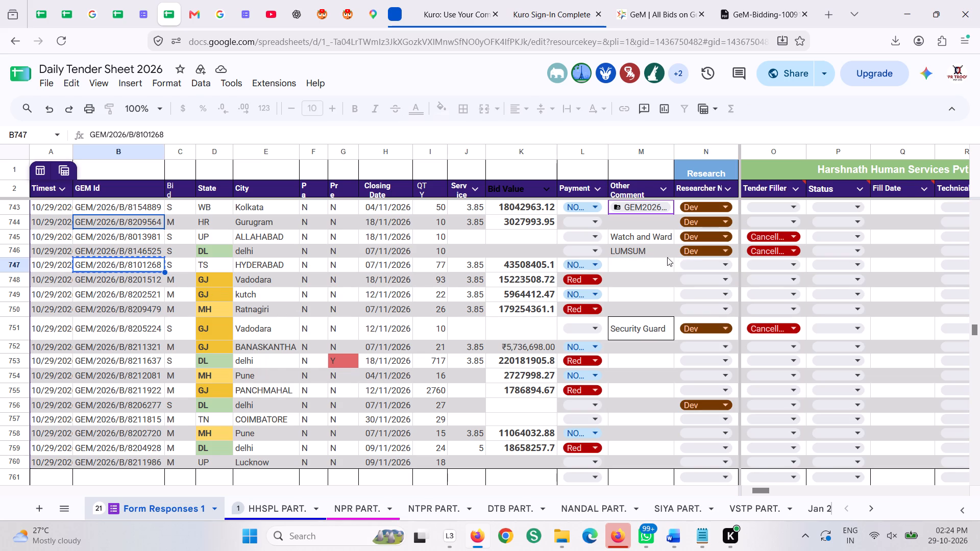
{"action": "left_click", "coordinate": [639, 260]}
{"action": "left_click", "coordinate": [664, 0]}
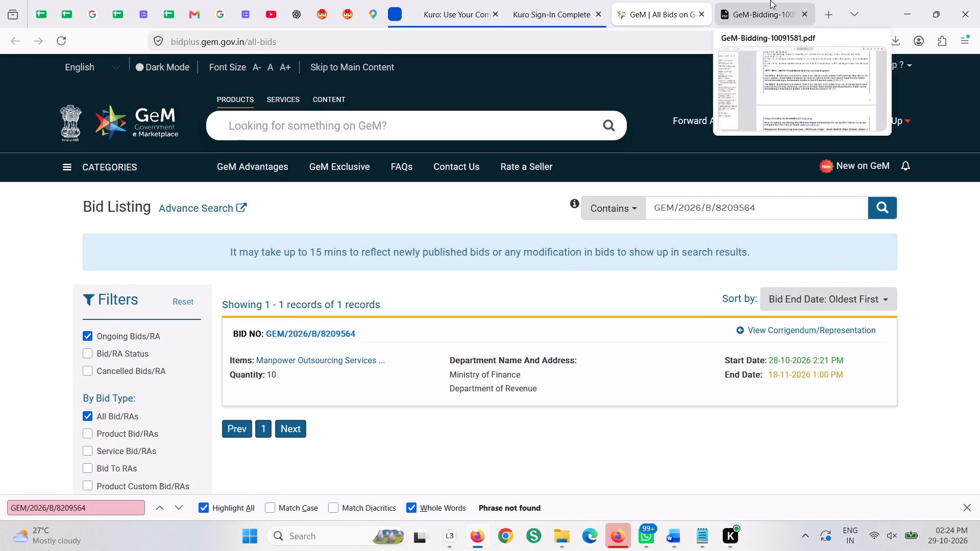
{"action": "left_click", "coordinate": [770, 0]}
{"action": "left_click", "coordinate": [800, 12]}
{"action": "left_click_drag", "start_coordinate": [787, 209], "coordinate": [615, 232]}
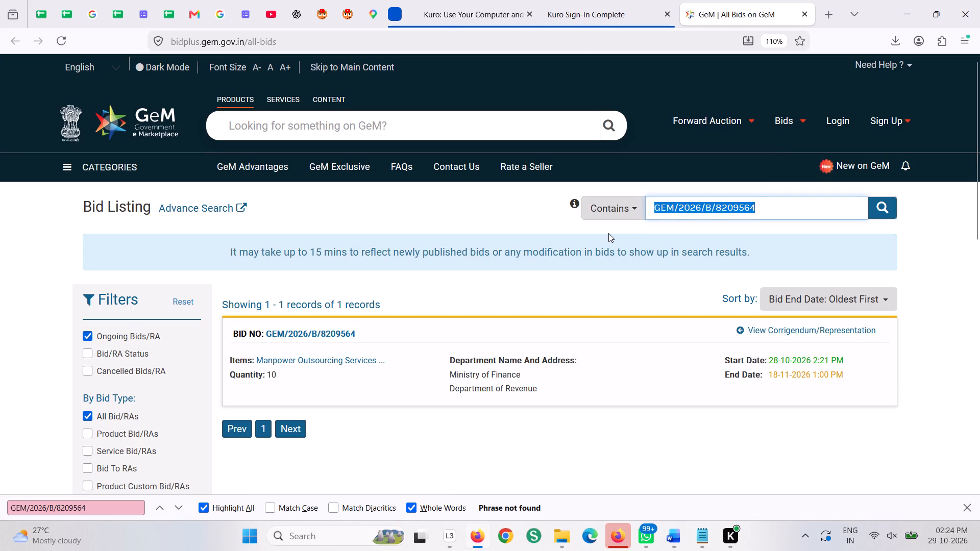
{"action": "key", "text": "ctrl+v"}
{"action": "key", "text": "Return"}
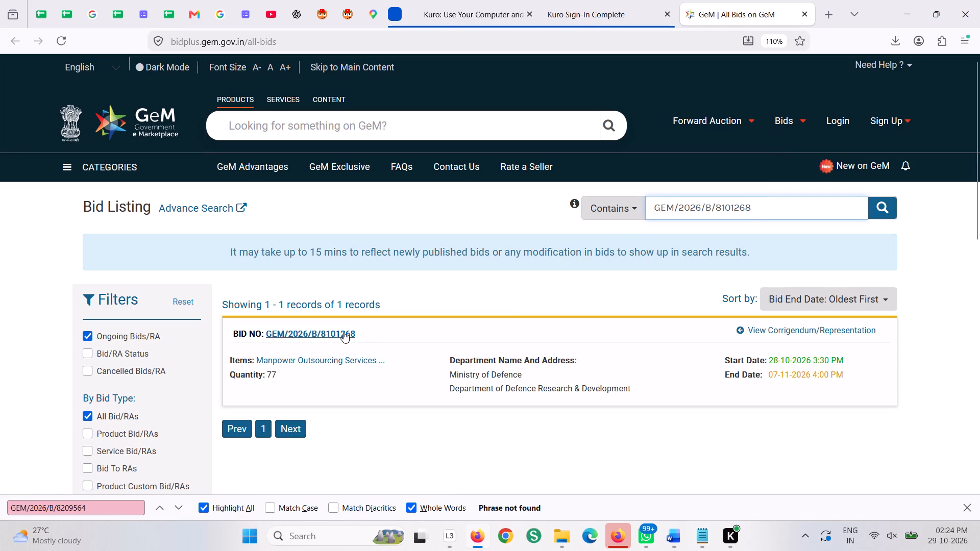
{"action": "left_click", "coordinate": [344, 332]}
{"action": "left_click", "coordinate": [364, 268]}
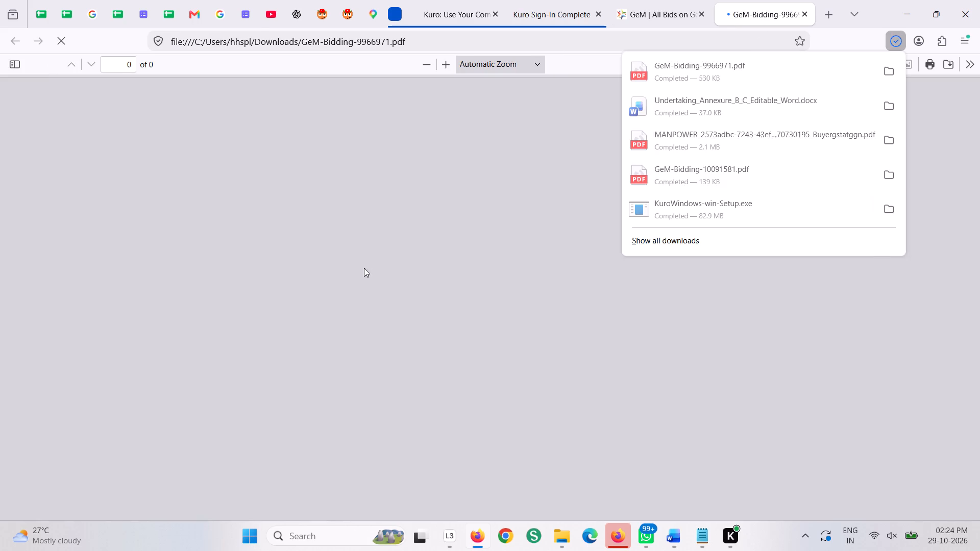
Search the bid document for SECURITY and step through the matches.
{"action": "scroll", "coordinate": [517, 312], "scroll_direction": "down", "scroll_amount": 1}
{"action": "left_click", "coordinate": [585, 306]}
{"action": "key", "text": "ctrl+f"}
{"action": "type", "text": "SE"}
{"action": "key", "text": "c"}
{"action": "key", "text": "u"}
{"action": "type", "text": "RITY"}
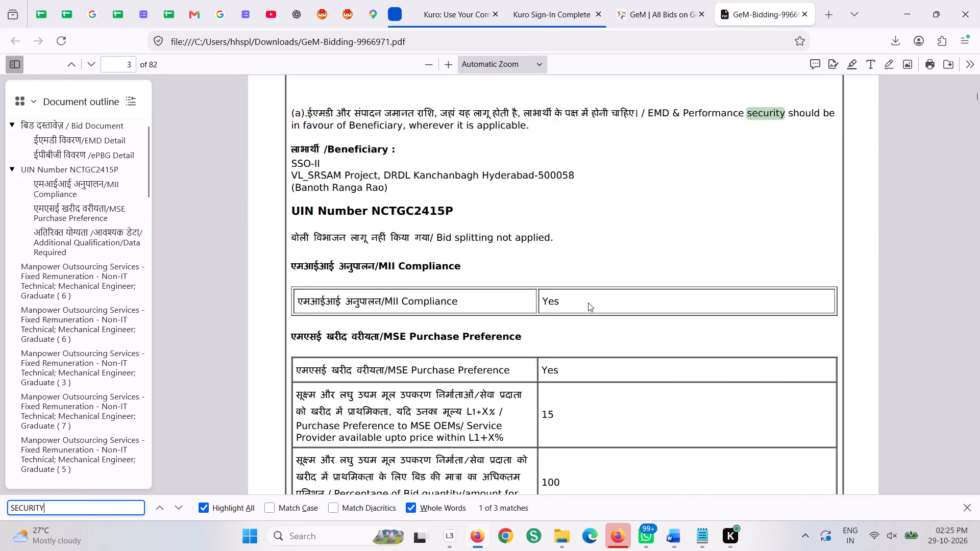
{"action": "key", "text": "Return"}
{"action": "key", "text": "Return"}
{"action": "key", "text": "Return"}
{"action": "key", "text": "Return"}
{"action": "key", "text": "Return"}
{"action": "key", "text": "Return"}
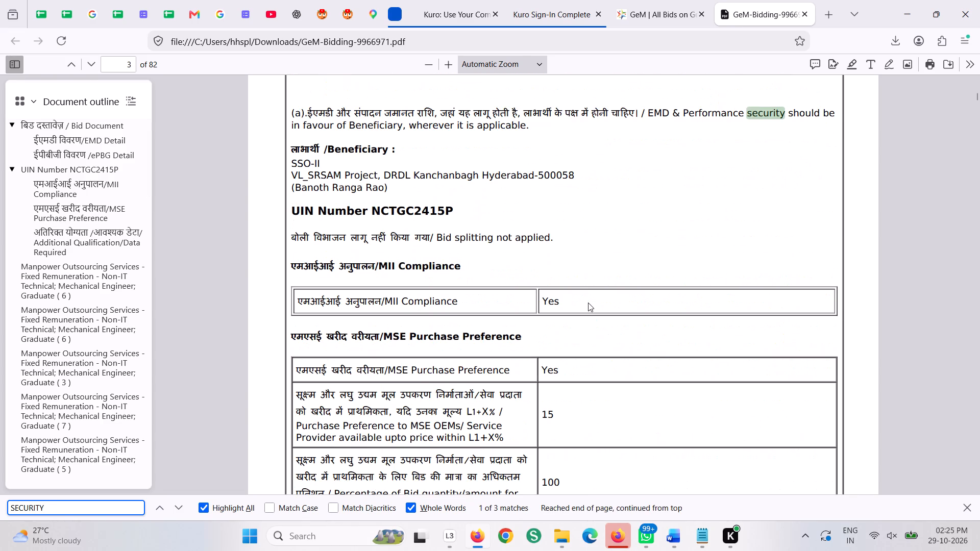
Search the bid document for WATCH.
{"action": "key", "text": "BackSpace"}
{"action": "key", "text": "BackSpace"}
{"action": "key", "text": "BackSpace"}
{"action": "key", "text": "BackSpace"}
{"action": "key", "text": "BackSpace"}
{"action": "key", "text": "BackSpace"}
{"action": "key", "text": "BackSpace"}
{"action": "key", "text": "BackSpace"}
{"action": "key", "text": "BackSpace"}
{"action": "key", "text": "BackSpace"}
{"action": "key", "text": "BackSpace"}
{"action": "type", "text": "WATCH"}
Search the bid document for CHOWKIDAR and clear the search term.
{"action": "key", "text": "BackSpace"}
{"action": "key", "text": "BackSpace"}
{"action": "key", "text": "BackSpace"}
{"action": "key", "text": "BackSpace"}
{"action": "key", "text": "BackSpace"}
{"action": "key", "text": "BackSpace"}
{"action": "key", "text": "BackSpace"}
{"action": "key", "text": "BackSpace"}
{"action": "key", "text": "BackSpace"}
{"action": "key", "text": "BackSpace"}
{"action": "key", "text": "BackSpace"}
{"action": "key", "text": "BackSpace"}
{"action": "key", "text": "BackSpace"}
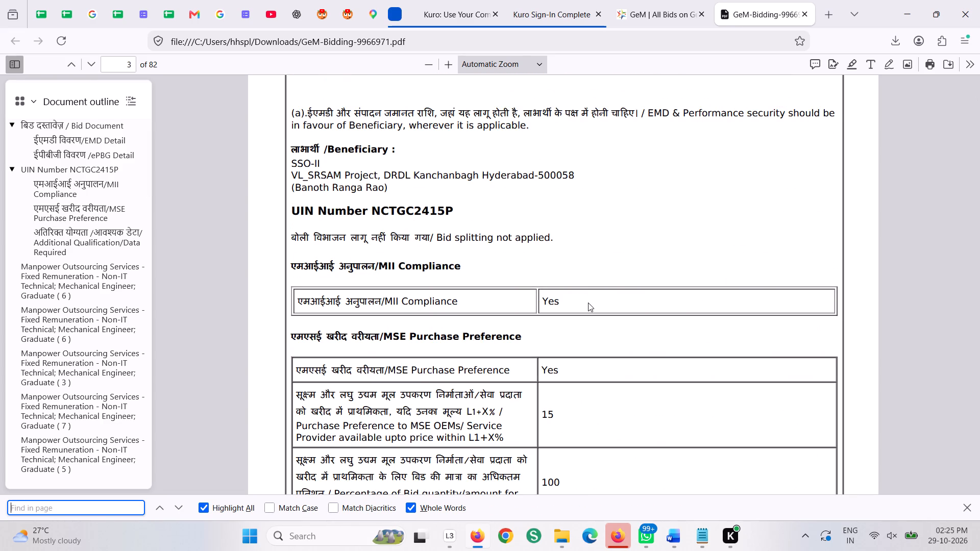
{"action": "type", "text": "CHOWKIDAR"}
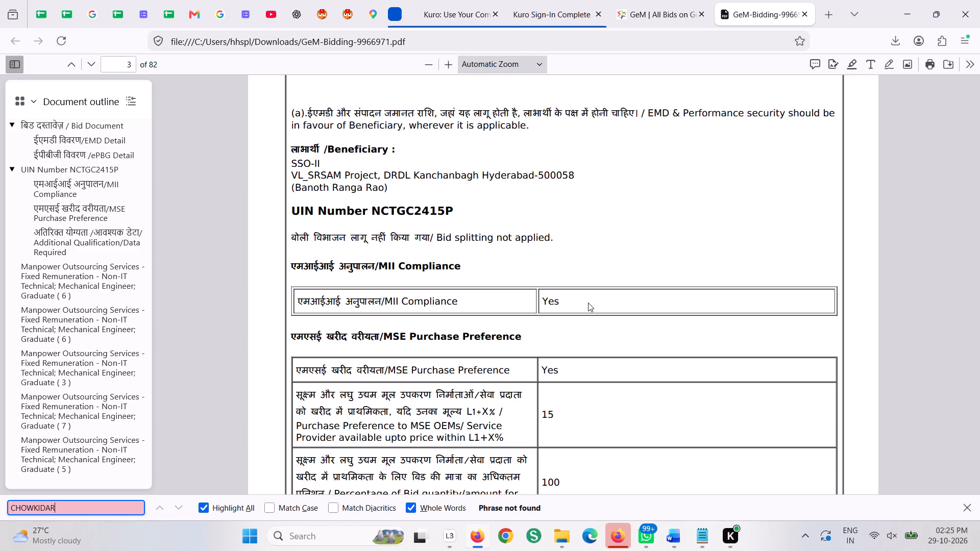
{"action": "key", "text": "BackSpace"}
{"action": "key", "text": "BackSpace"}
{"action": "key", "text": "BackSpace"}
{"action": "key", "text": "BackSpace"}
{"action": "key", "text": "BackSpace"}
{"action": "key", "text": "BackSpace"}
{"action": "key", "text": "BackSpace"}
{"action": "key", "text": "BackSpace"}
{"action": "key", "text": "BackSpace"}
{"action": "key", "text": "BackSpace"}
{"action": "key", "text": "BackSpace"}
{"action": "key", "text": "BackSpace"}
{"action": "key", "text": "BackSpace"}
Open the Scope of work & Job Description attachment linked under Additional Qualification/Data Required in the bid document.
{"action": "scroll", "coordinate": [568, 288], "scroll_direction": "down", "scroll_amount": 1}
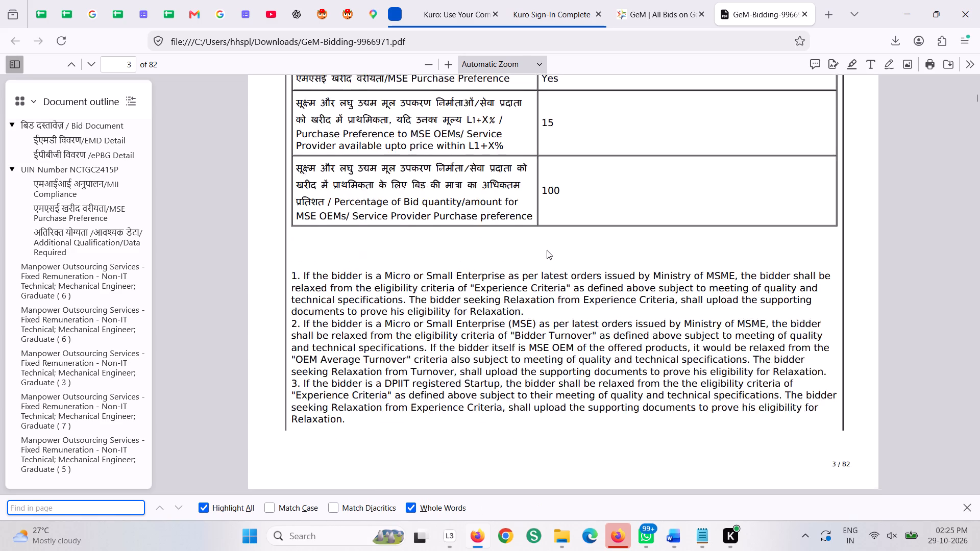
{"action": "scroll", "coordinate": [547, 250], "scroll_direction": "down", "scroll_amount": 1}
{"action": "scroll", "coordinate": [491, 271], "scroll_direction": "down", "scroll_amount": 2}
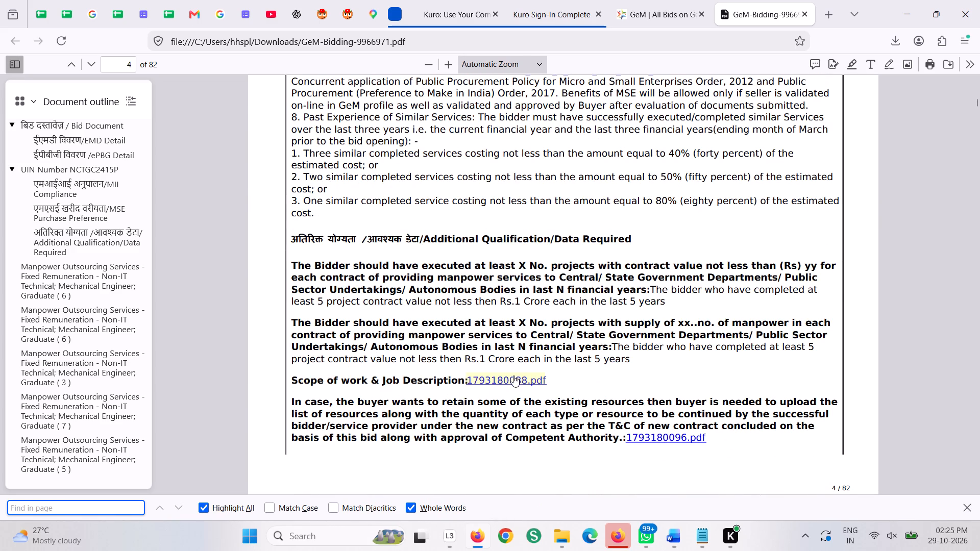
{"action": "left_click", "coordinate": [502, 379]}
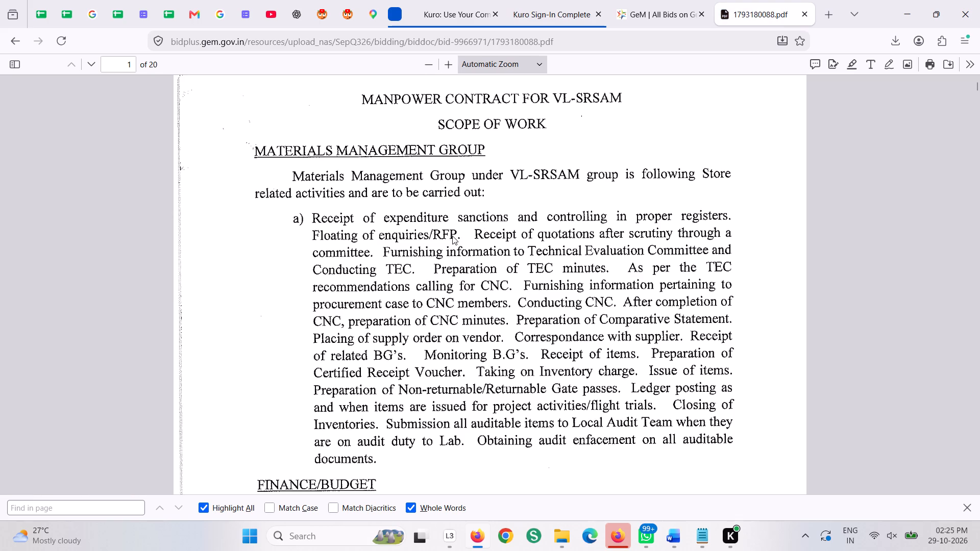
Skim all pages of the scope of work attachment and return to its first page.
{"action": "left_click", "coordinate": [452, 236]}
{"action": "scroll", "coordinate": [509, 237], "scroll_direction": "down", "scroll_amount": 16}
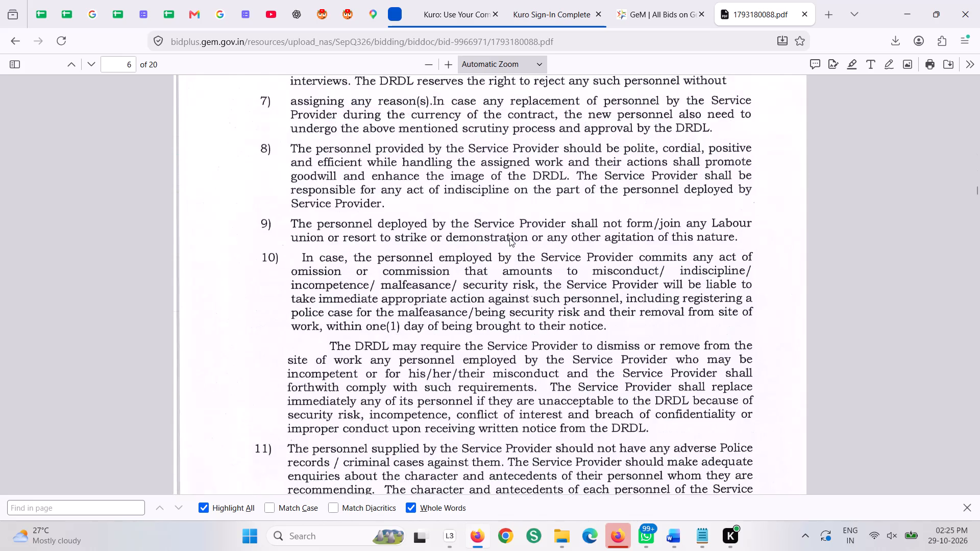
{"action": "scroll", "coordinate": [509, 238], "scroll_direction": "down", "scroll_amount": 15}
{"action": "scroll", "coordinate": [515, 235], "scroll_direction": "down", "scroll_amount": 10}
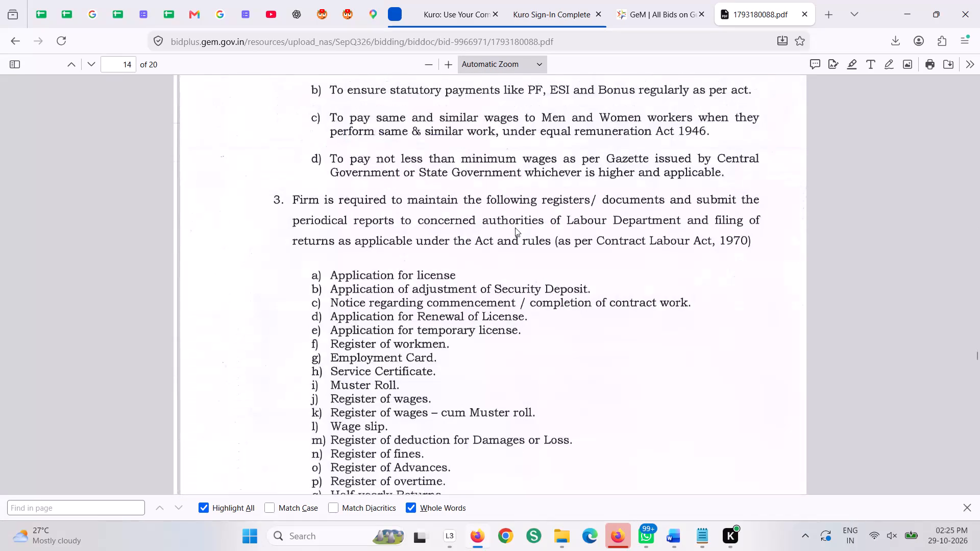
{"action": "scroll", "coordinate": [515, 228], "scroll_direction": "down", "scroll_amount": 9}
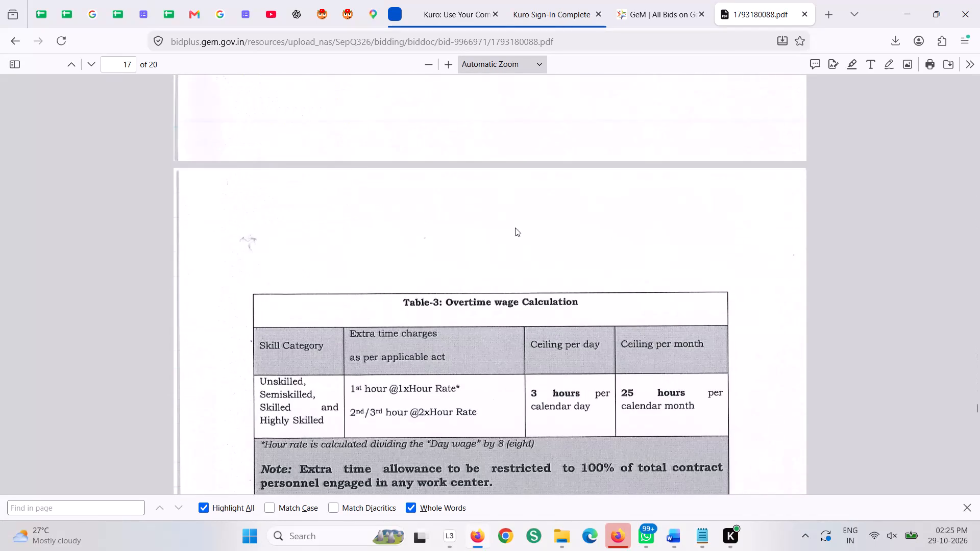
{"action": "scroll", "coordinate": [515, 228], "scroll_direction": "down", "scroll_amount": 15}
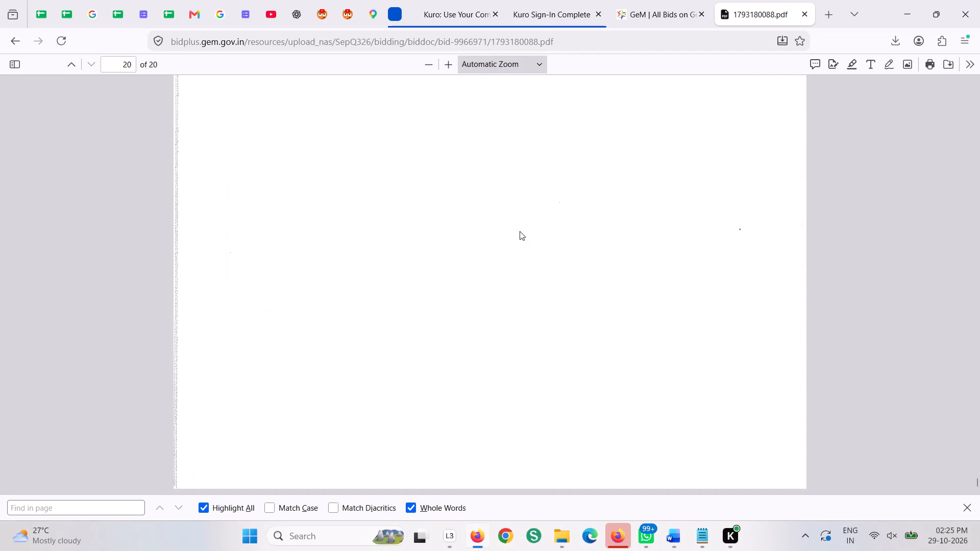
{"action": "scroll", "coordinate": [520, 231], "scroll_direction": "down", "scroll_amount": 4}
{"action": "scroll", "coordinate": [520, 231], "scroll_direction": "up", "scroll_amount": 20}
{"action": "scroll", "coordinate": [520, 231], "scroll_direction": "up", "scroll_amount": 20}
{"action": "scroll", "coordinate": [520, 231], "scroll_direction": "up", "scroll_amount": 3}
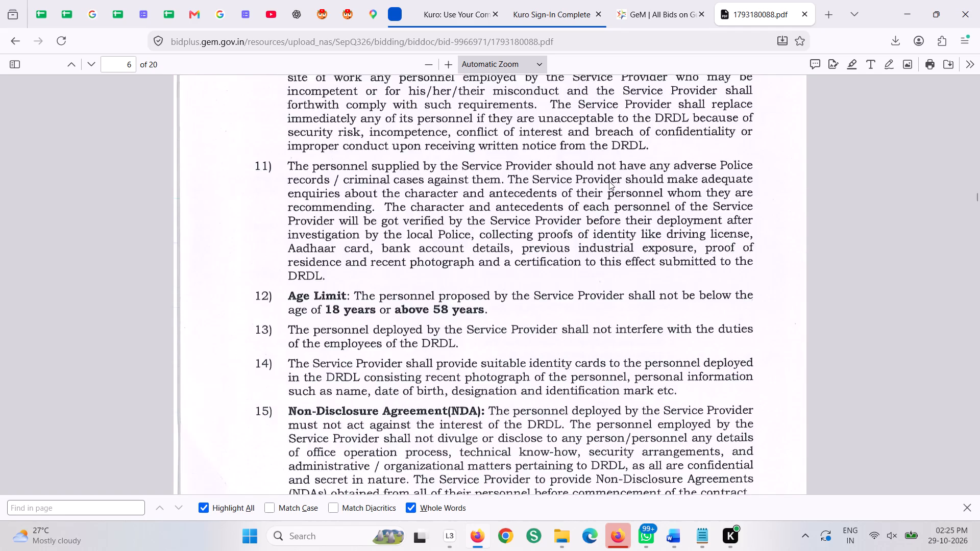
{"action": "scroll", "coordinate": [609, 181], "scroll_direction": "up", "scroll_amount": 20}
{"action": "scroll", "coordinate": [609, 181], "scroll_direction": "up", "scroll_amount": 13}
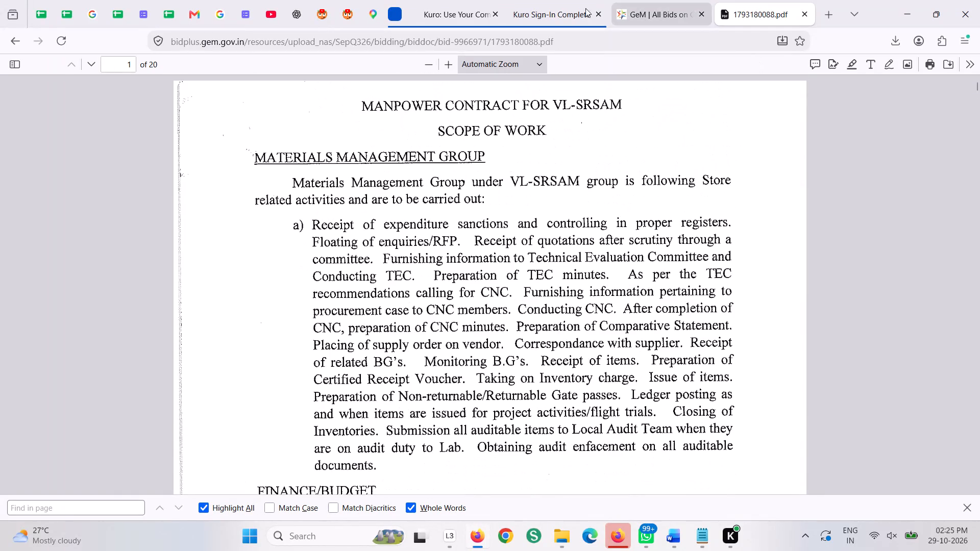
{"action": "left_click", "coordinate": [648, 0]}
{"action": "left_click", "coordinate": [758, 0]}
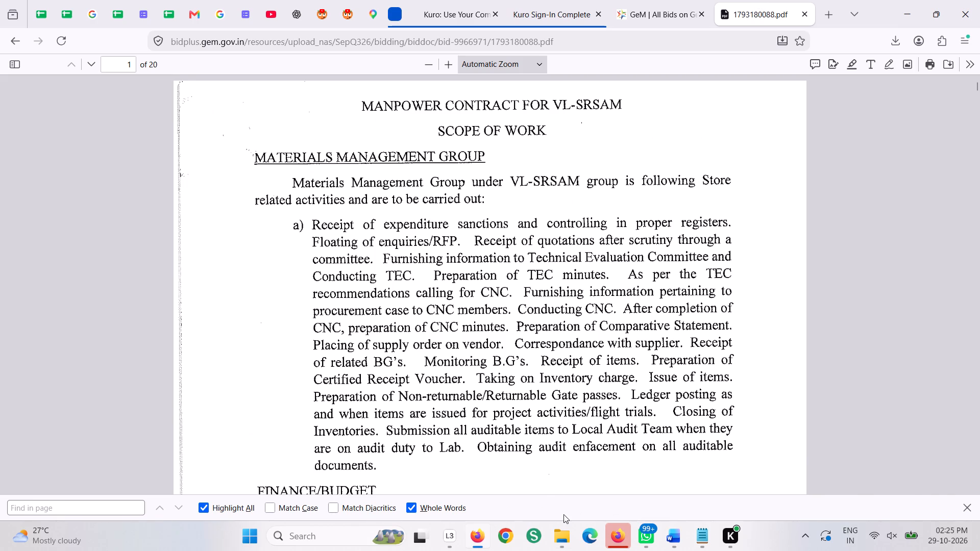
In File Explorer, create a folder named GEM2026B8101268 in DEV1 and open it.
{"action": "left_click", "coordinate": [568, 535]}
{"action": "right_click", "coordinate": [552, 226]}
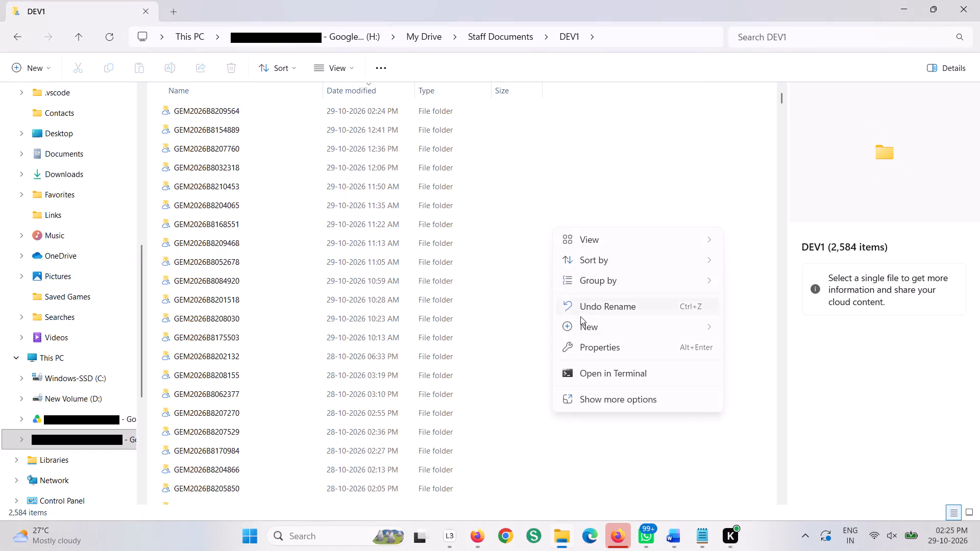
{"action": "left_click", "coordinate": [583, 318]}
{"action": "left_click", "coordinate": [757, 117]}
{"action": "key", "text": "ctrl+v"}
{"action": "key", "text": "Return"}
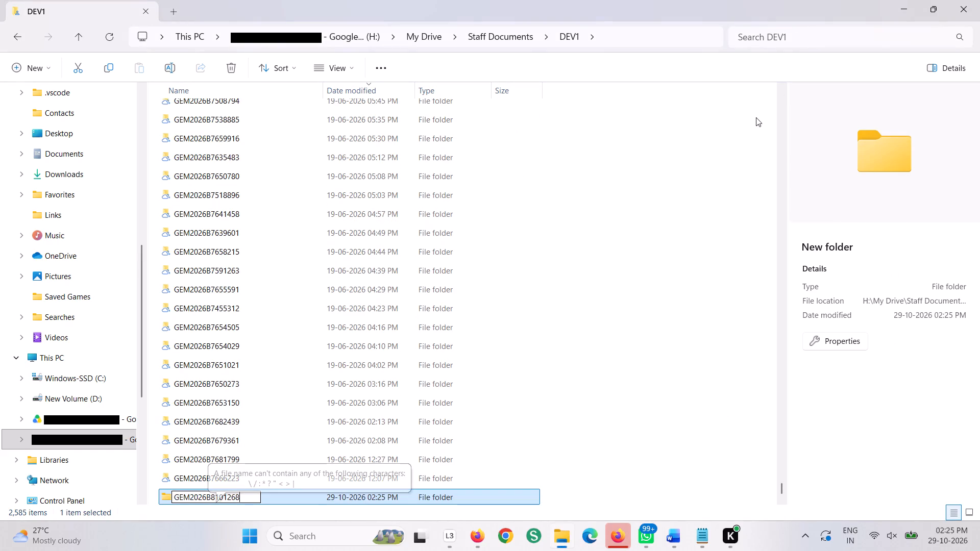
{"action": "double_click", "coordinate": [228, 496]}
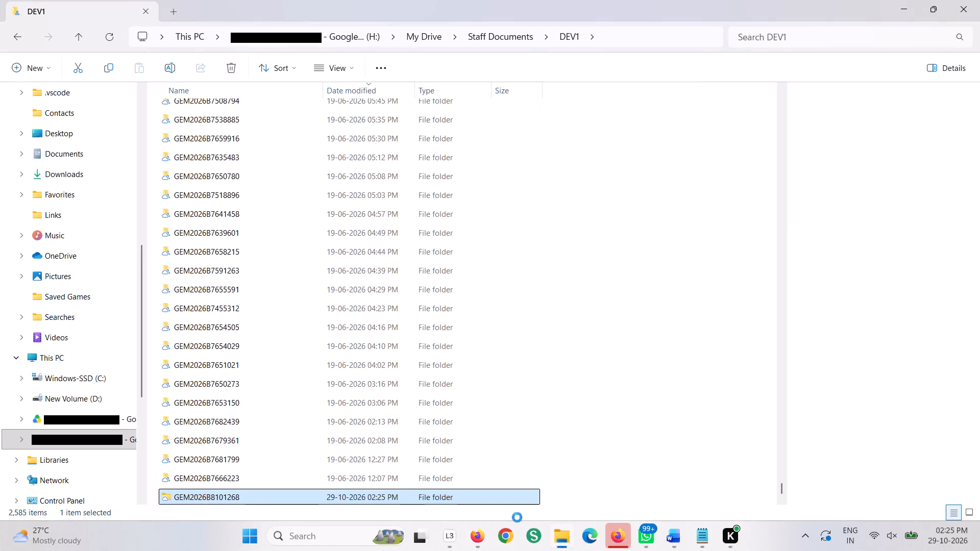
In Firefox, save the scope of work PDF as SCOPE OF WORK 01 in the DEV1 subfolder GEM2026B8101268.
{"action": "left_click", "coordinate": [483, 537]}
{"action": "scroll", "coordinate": [593, 355], "scroll_direction": "up", "scroll_amount": 7}
{"action": "left_click", "coordinate": [947, 64]}
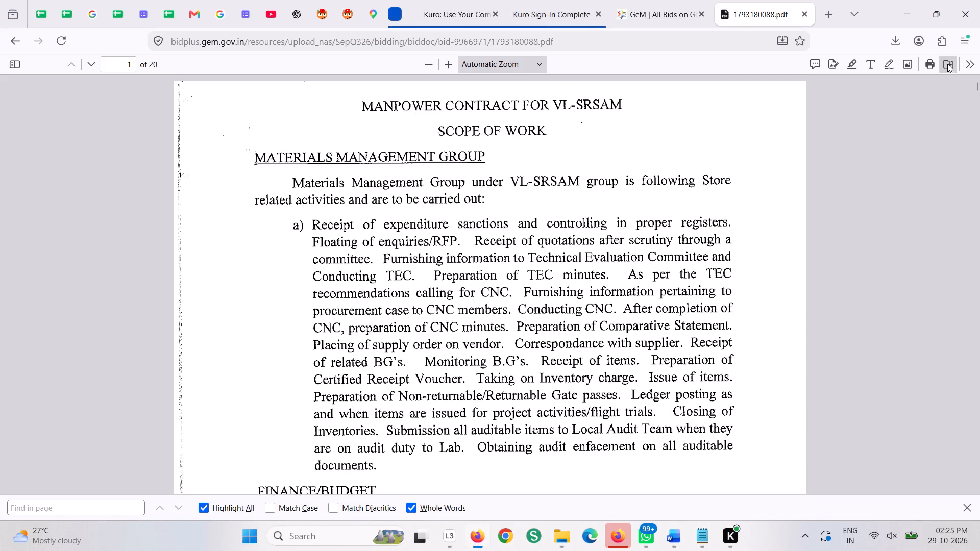
{"action": "scroll", "coordinate": [305, 176], "scroll_direction": "up", "scroll_amount": 7}
{"action": "left_click", "coordinate": [222, 63]}
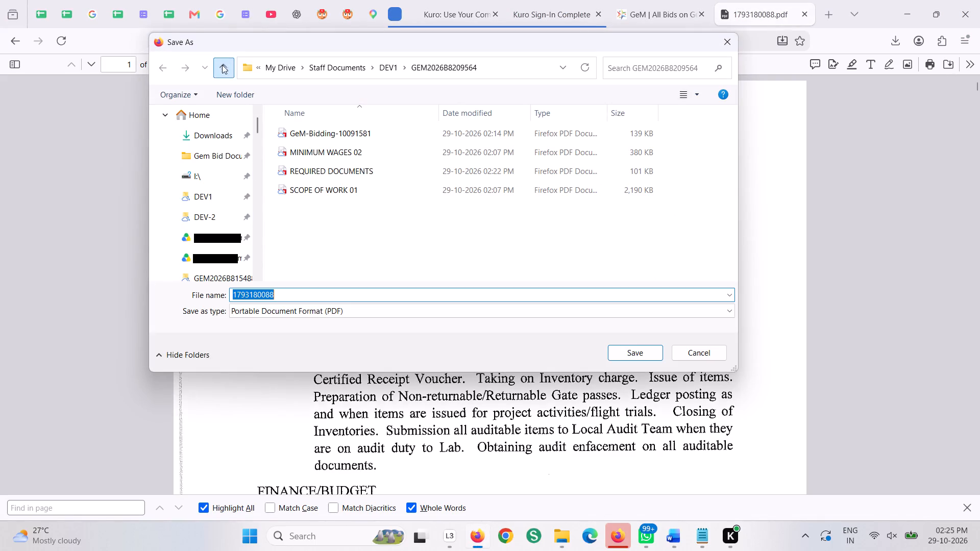
{"action": "scroll", "coordinate": [287, 140], "scroll_direction": "up", "scroll_amount": 4}
{"action": "double_click", "coordinate": [333, 136]}
{"action": "left_click", "coordinate": [313, 291]}
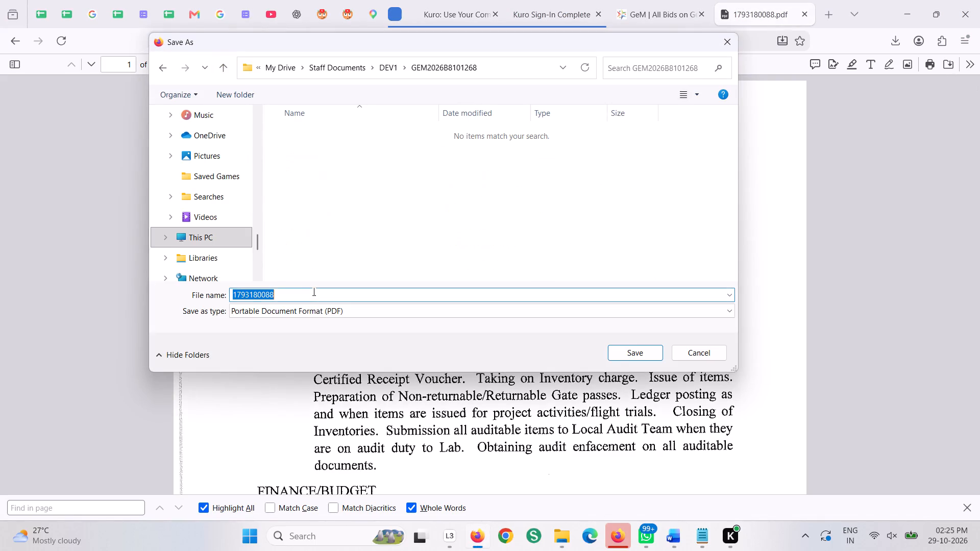
{"action": "type", "text": "SCOPE"}
{"action": "key", "text": "space"}
{"action": "key", "text": "BackSpace"}
{"action": "key", "text": "BackSpace"}
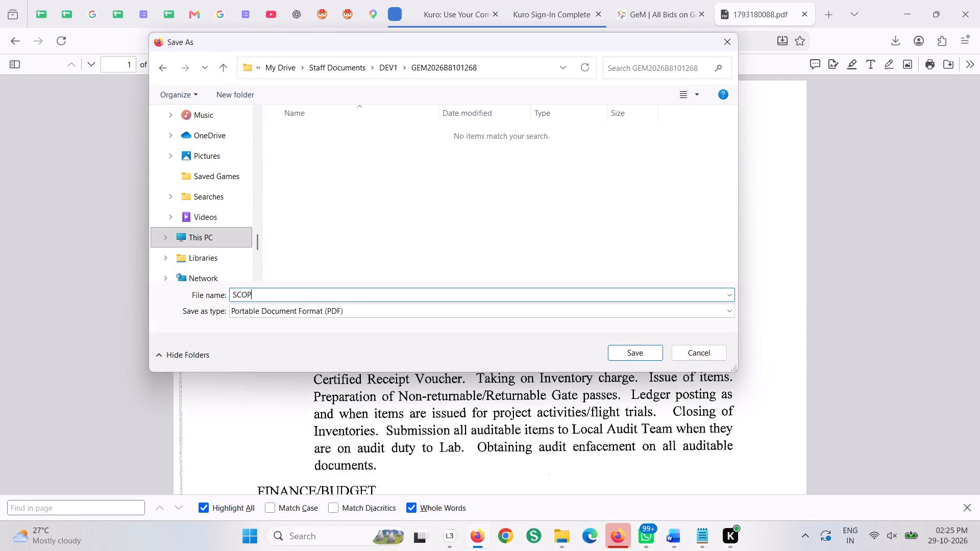
{"action": "type", "text": "E OF WORK 01"}
{"action": "key", "text": "Return"}
Open the attachment on retaining existing resources (1793180096.pdf) from the bid document, rechecking the scope of work attachment for comparison.
{"action": "scroll", "coordinate": [308, 274], "scroll_direction": "down", "scroll_amount": 14}
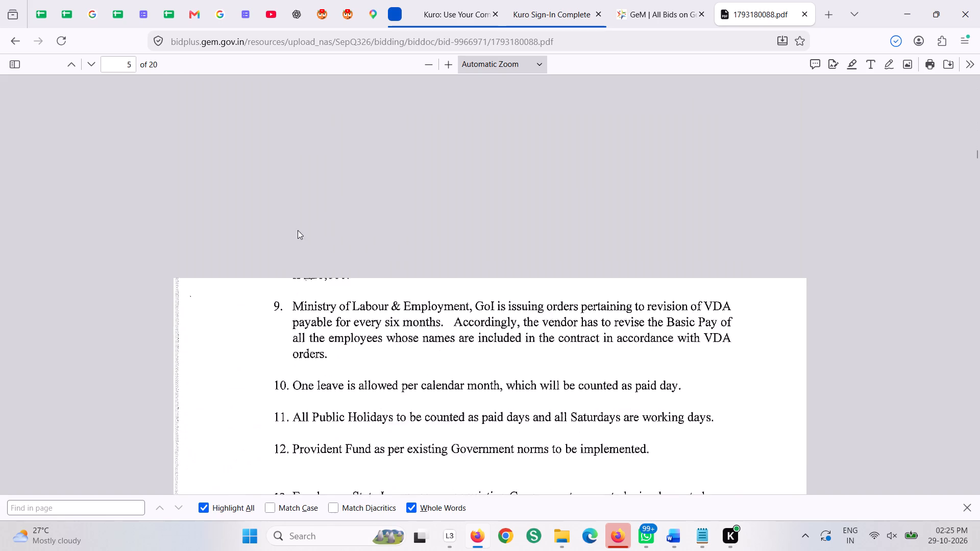
{"action": "scroll", "coordinate": [298, 230], "scroll_direction": "down", "scroll_amount": 13}
{"action": "left_click", "coordinate": [18, 44]}
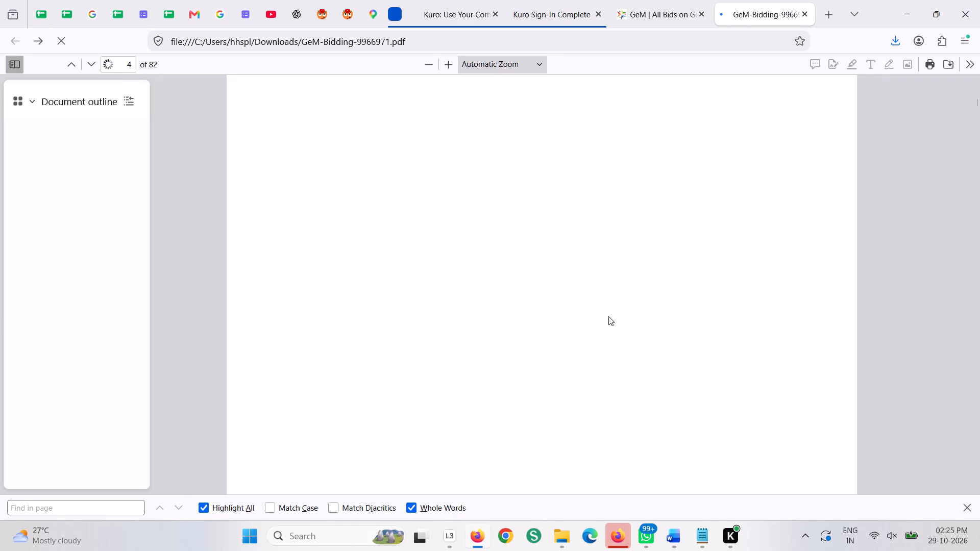
{"action": "left_click", "coordinate": [638, 438]}
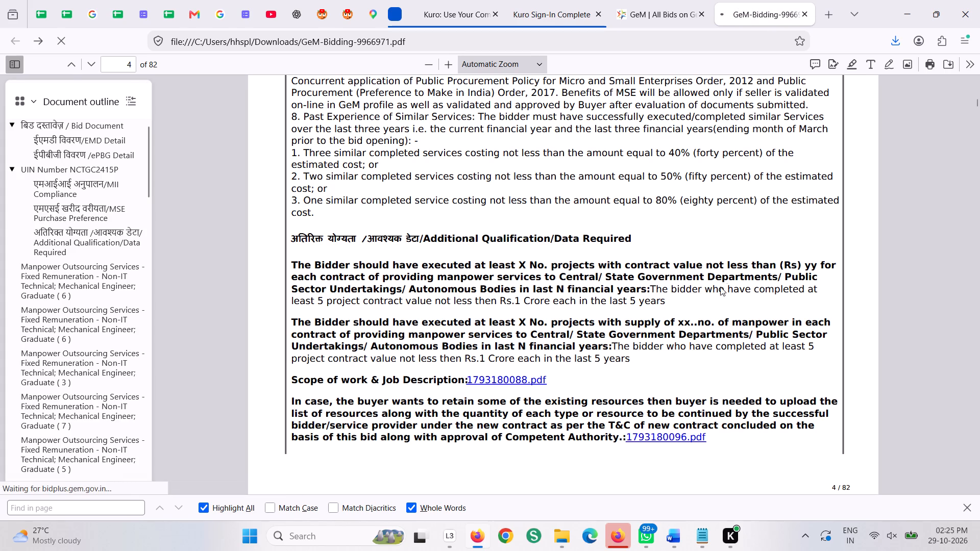
{"action": "scroll", "coordinate": [610, 120], "scroll_direction": "up", "scroll_amount": 2}
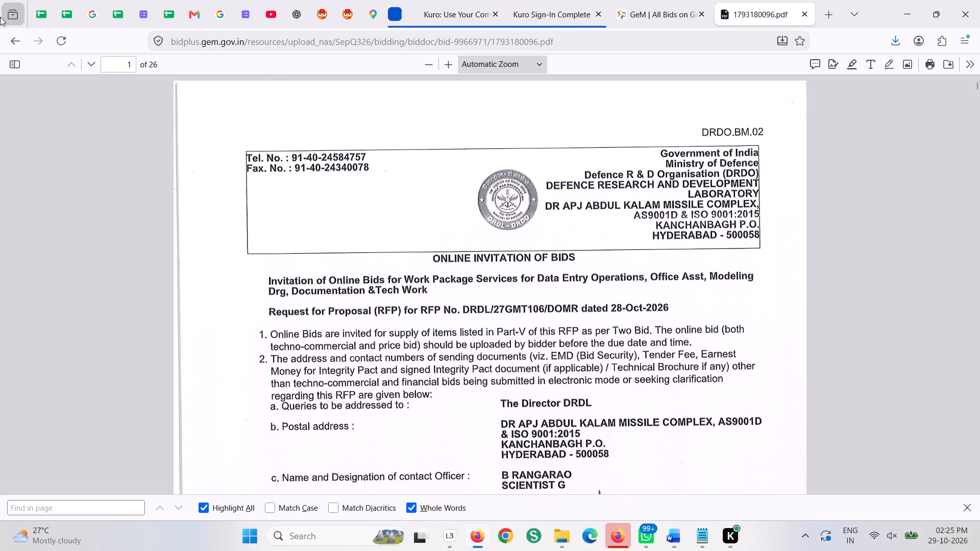
{"action": "left_click", "coordinate": [17, 37]}
{"action": "left_click", "coordinate": [529, 378]}
{"action": "scroll", "coordinate": [484, 238], "scroll_direction": "up", "scroll_amount": 1}
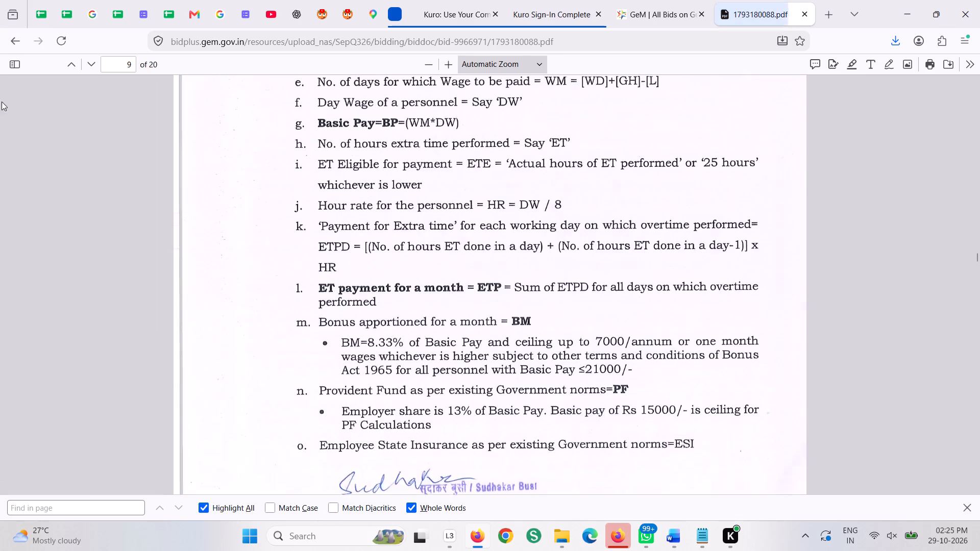
{"action": "left_click", "coordinate": [7, 42]}
{"action": "left_click", "coordinate": [655, 437]}
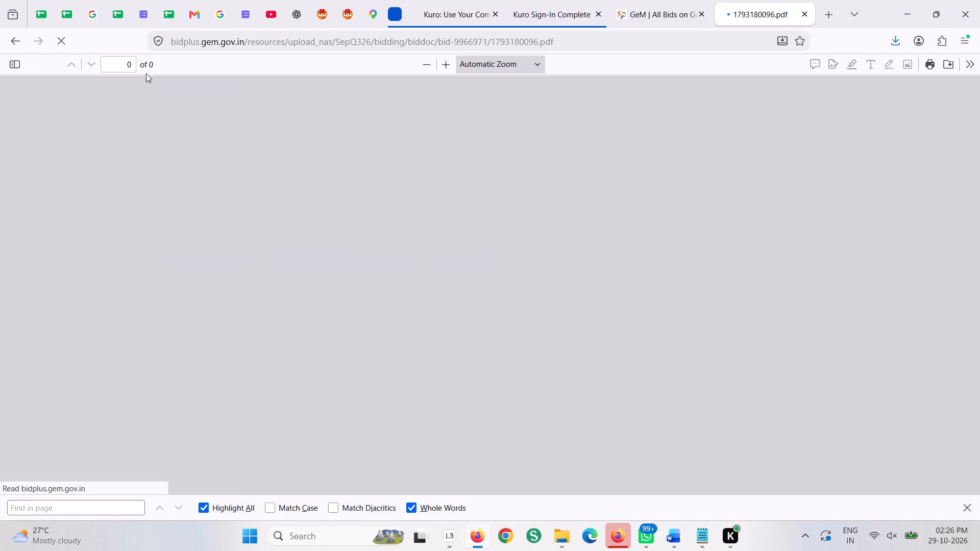
Skim the existing-resources attachment, including the tender acceptance letter and the Agents / Agency Commission clauses.
{"action": "scroll", "coordinate": [378, 277], "scroll_direction": "down", "scroll_amount": 13}
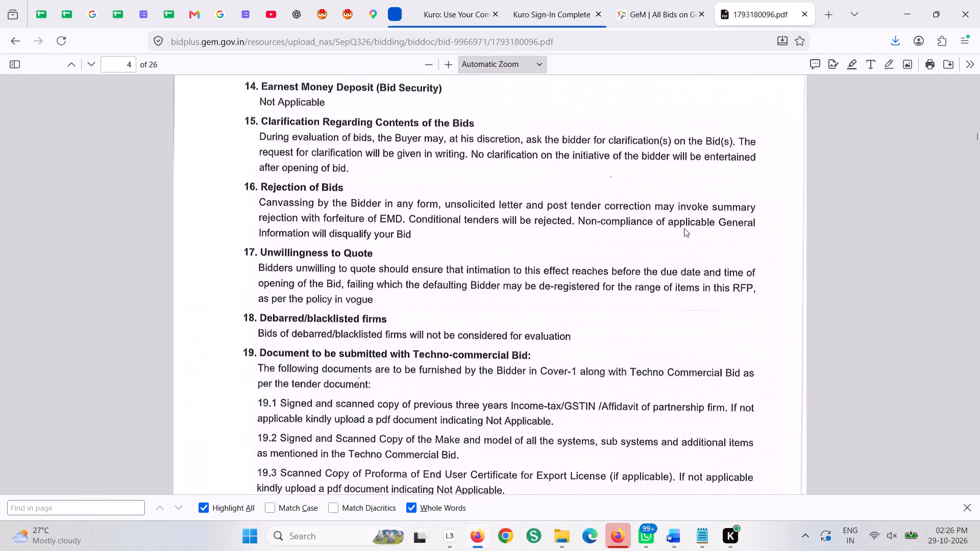
{"action": "scroll", "coordinate": [620, 127], "scroll_direction": "up", "scroll_amount": 1}
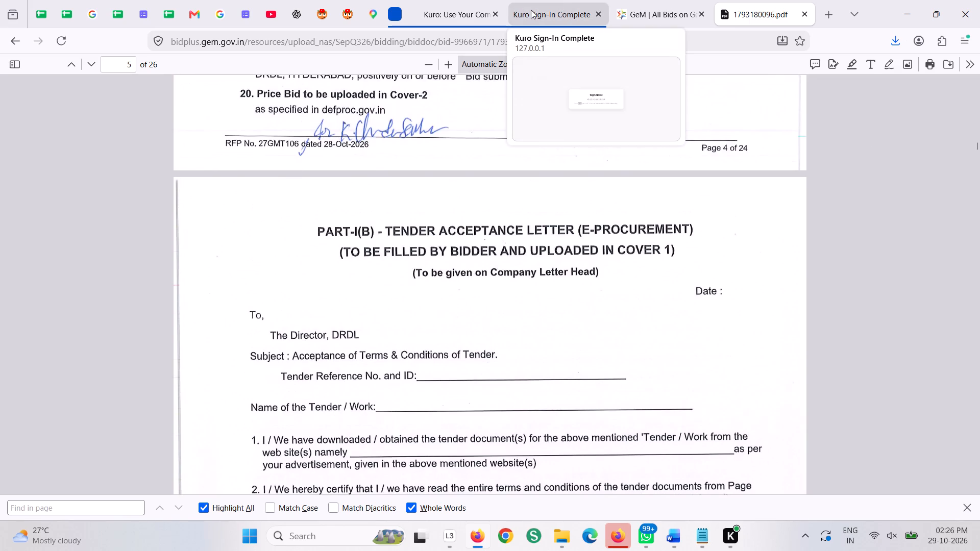
{"action": "scroll", "coordinate": [608, 274], "scroll_direction": "down", "scroll_amount": 3}
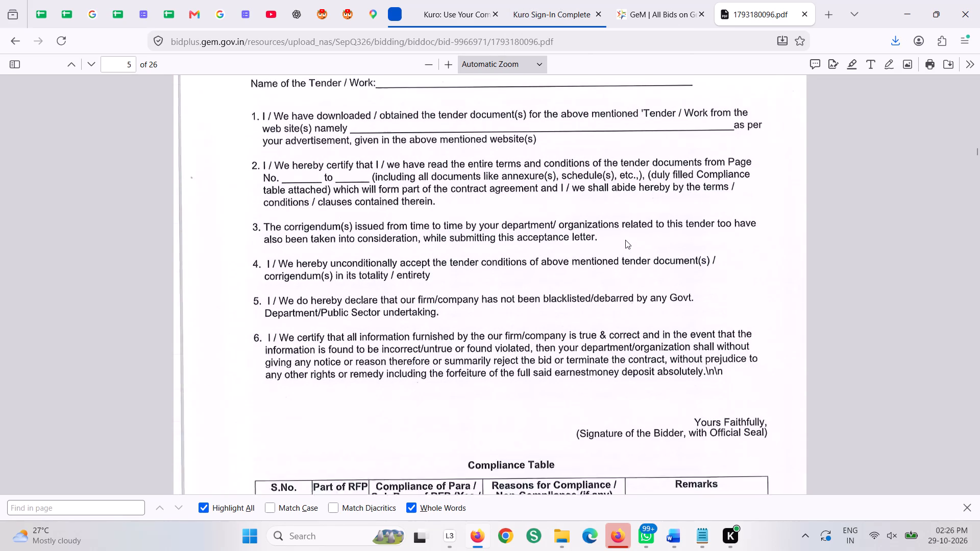
{"action": "scroll", "coordinate": [626, 240], "scroll_direction": "down", "scroll_amount": 4}
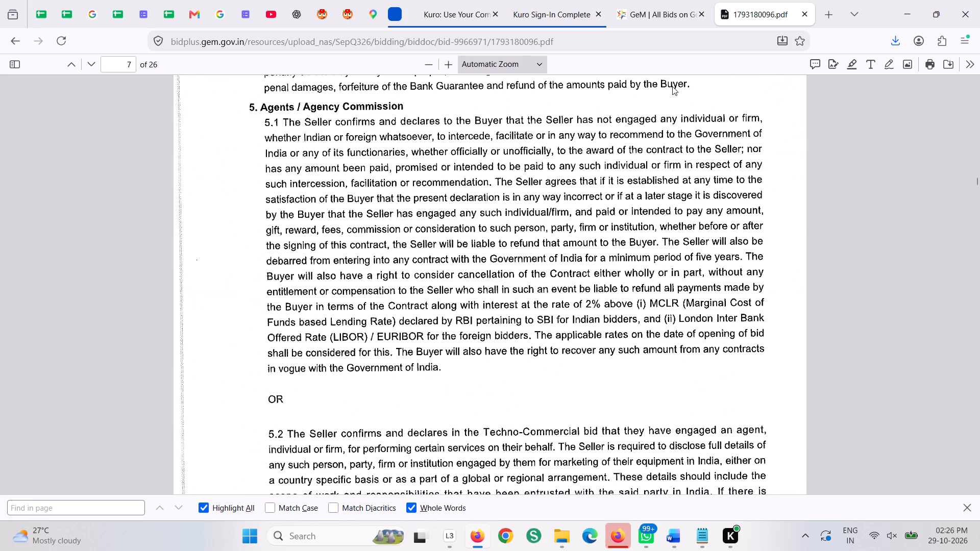
{"action": "left_click", "coordinate": [685, 0]}
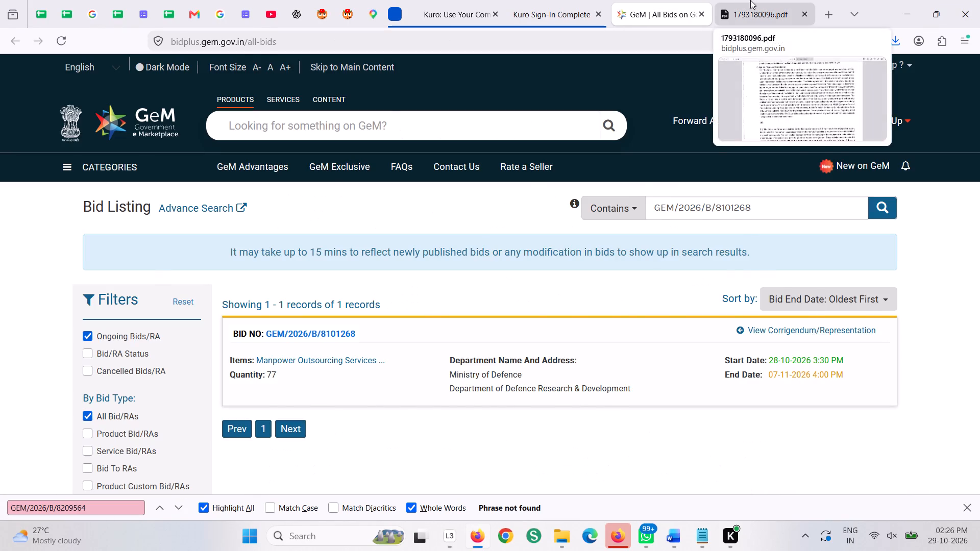
Save the existing-resources PDF as RETENTION OF EXISTING RESOURCES 02 in the DEV1 subfolder GEM2026B8101268.
{"action": "left_click", "coordinate": [750, 0]}
{"action": "left_click", "coordinate": [950, 64]}
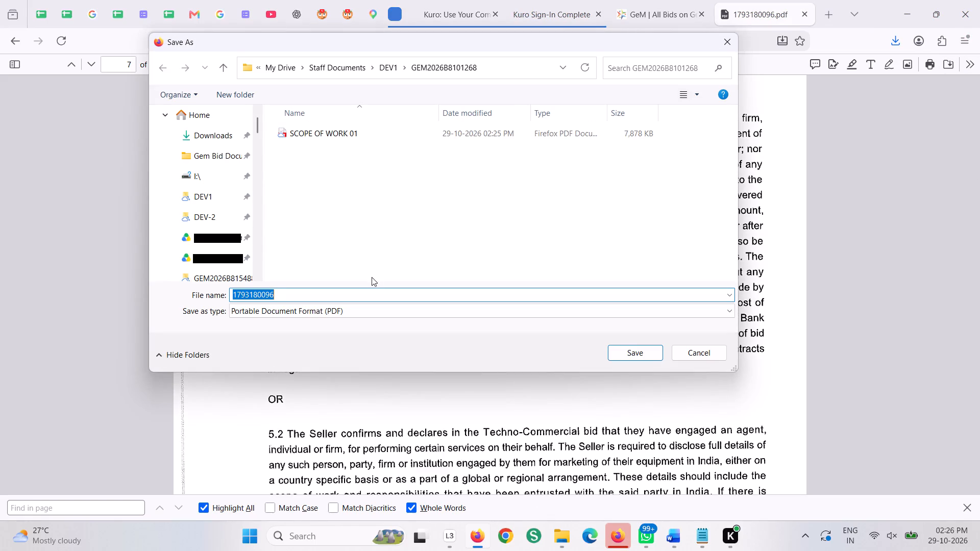
{"action": "type", "text": "RETENTION OF EXISTING RESOURCES"}
{"action": "key", "text": "space"}
{"action": "type", "text": "02"}
{"action": "key", "text": "Return"}
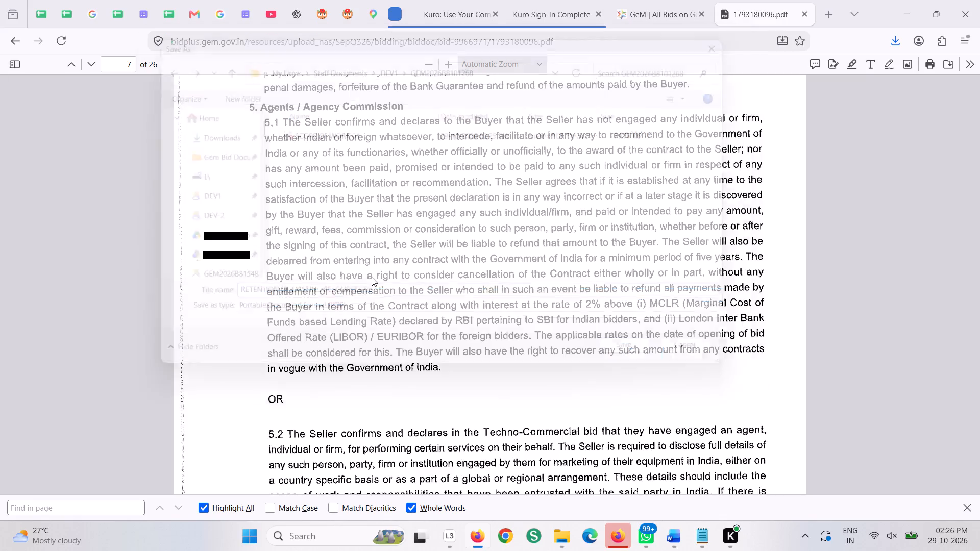
Look over more of the attachment, then return to the bid document and check the minimum floor price defined by the buyer.
{"action": "scroll", "coordinate": [356, 252], "scroll_direction": "down", "scroll_amount": 5}
{"action": "scroll", "coordinate": [425, 248], "scroll_direction": "down", "scroll_amount": 13}
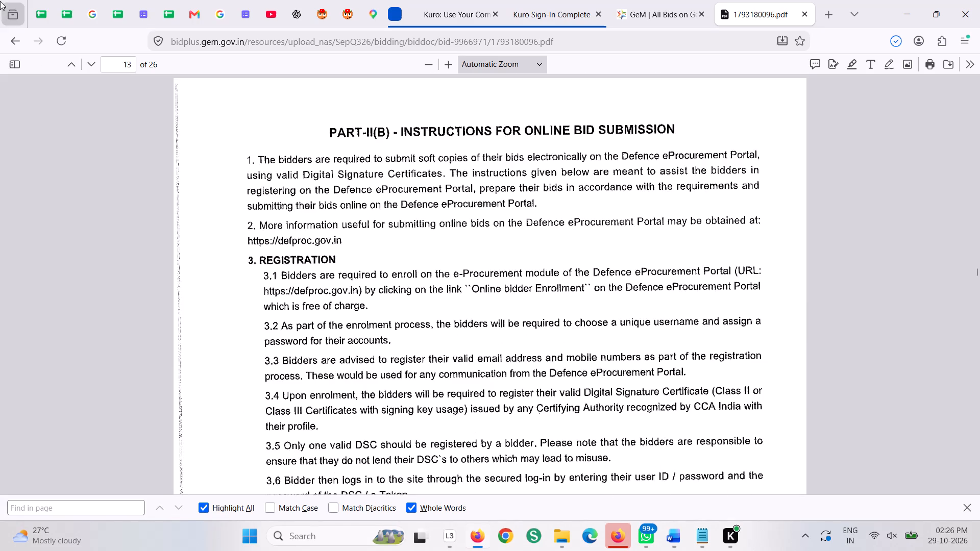
{"action": "left_click", "coordinate": [15, 39]}
{"action": "scroll", "coordinate": [633, 287], "scroll_direction": "down", "scroll_amount": 3}
{"action": "scroll", "coordinate": [581, 260], "scroll_direction": "down", "scroll_amount": 1}
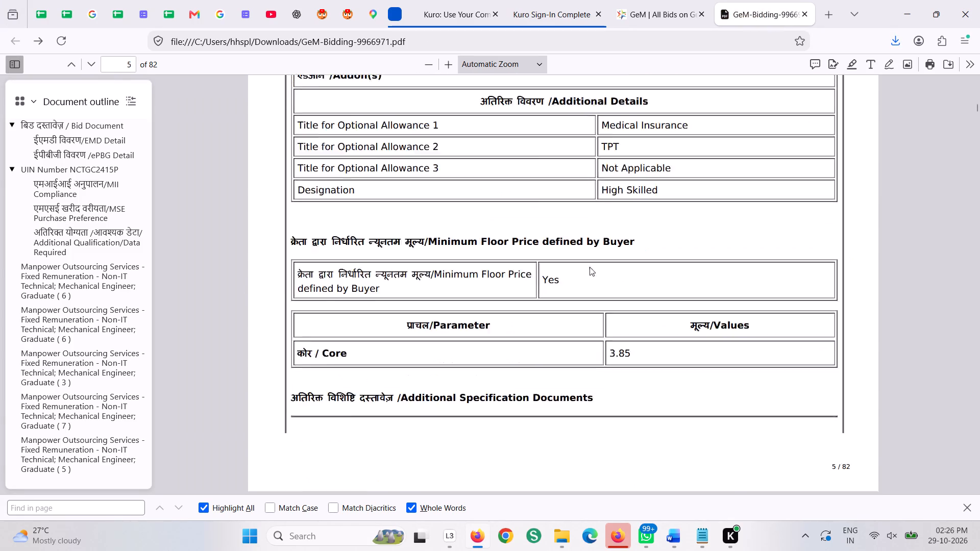
{"action": "key", "text": "alt+Tab"}
{"action": "key", "text": "alt+Tab"}
Switch to the REQUIRED DOCUMENTS file in Word and delete all list text following "1.SHOPACT -".
{"action": "left_click", "coordinate": [683, 540]}
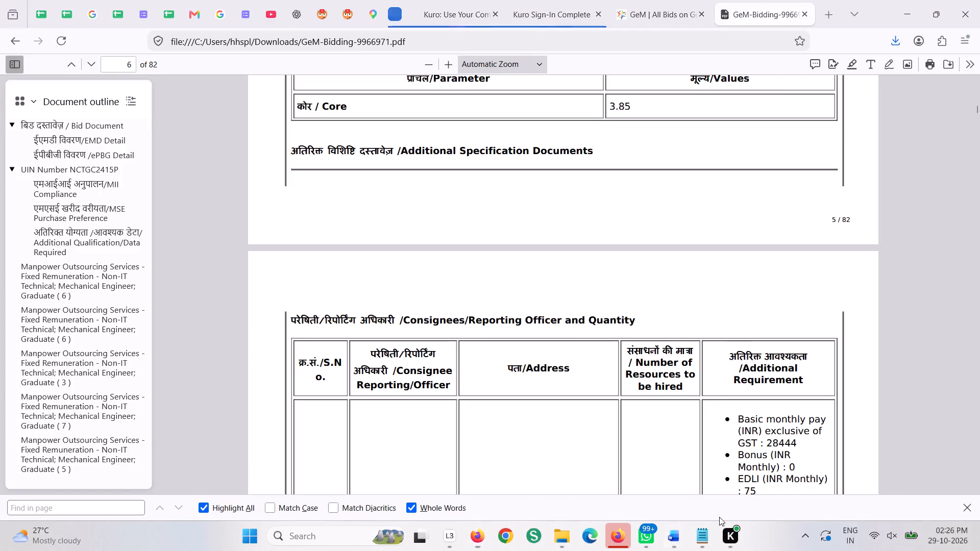
{"action": "left_click", "coordinate": [75, 478]}
{"action": "left_click", "coordinate": [409, 349]}
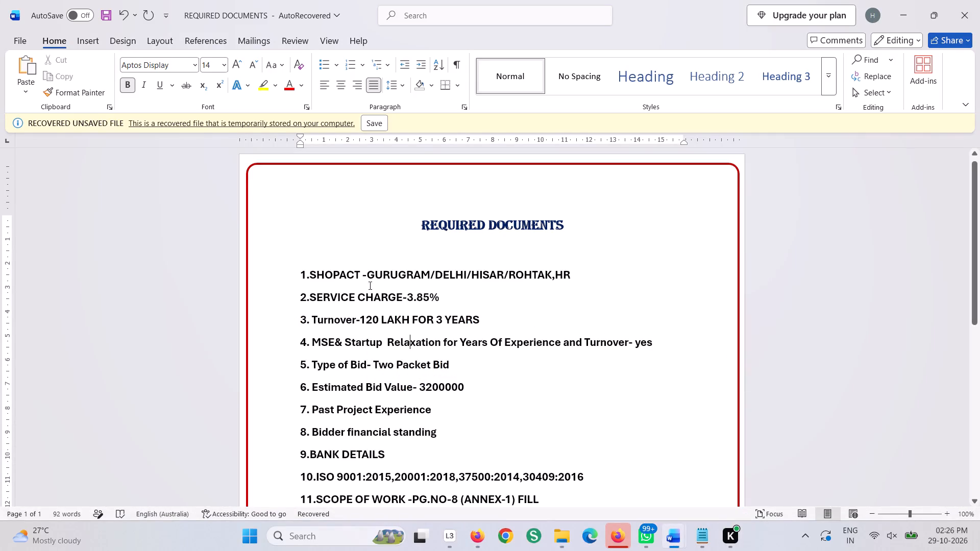
{"action": "left_click_drag", "start_coordinate": [370, 274], "coordinate": [619, 494]}
{"action": "key", "text": "BackSpace"}
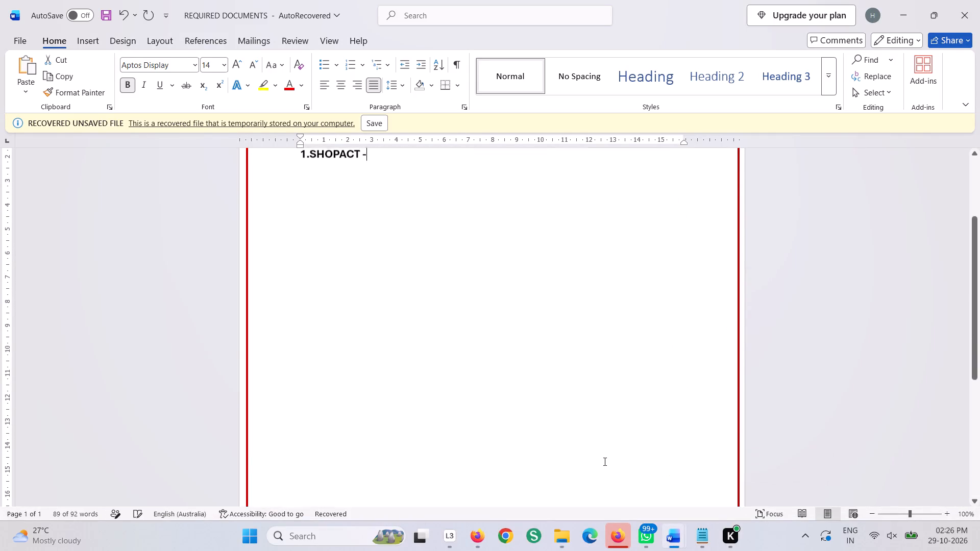
Add the second list item as "2.SERVICE CHARGE-3.85%" below the SHOPACT line.
{"action": "key", "text": "Return"}
{"action": "type", "text": "2.S"}
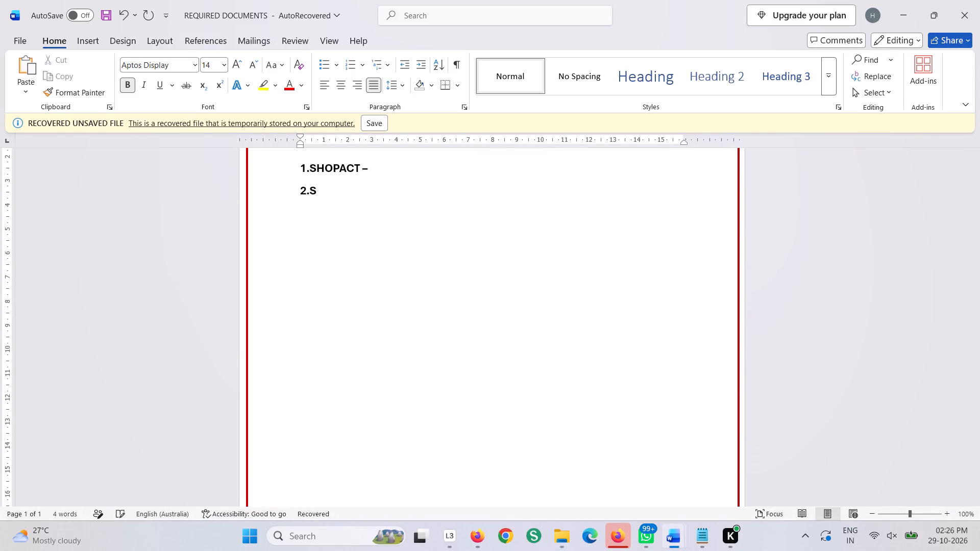
{"action": "type", "text": "ER"}
{"action": "type", "text": "VICE CHAE"}
{"action": "key", "text": "BackSpace"}
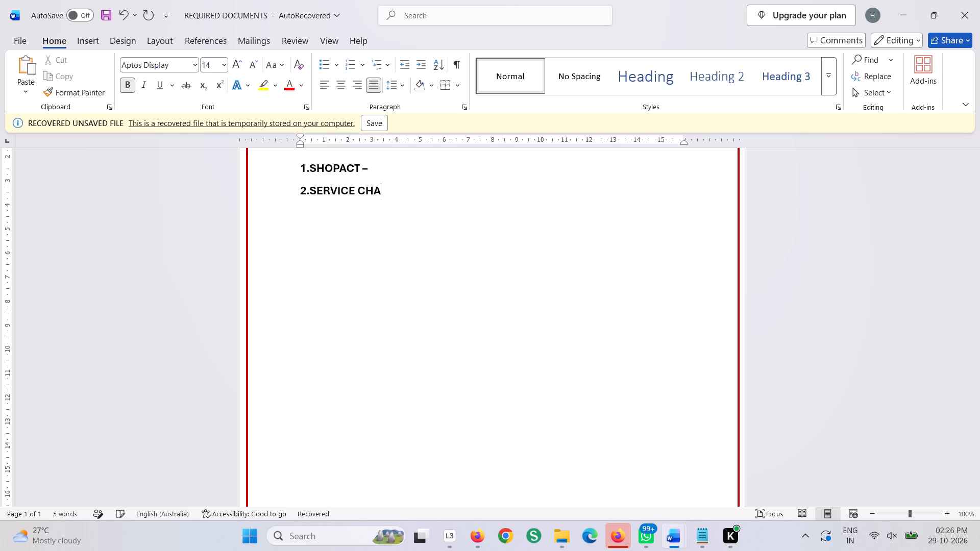
{"action": "type", "text": "RGE-3.85"}
{"action": "key", "text": "shift+percent"}
Add the third list item as "3. Turnover-2CR FOR 3 YEARS", copying the word Turnover from the bid document in Firefox.
{"action": "key", "text": "Return"}
{"action": "type", "text": "3."}
{"action": "key", "text": "alt+Tab"}
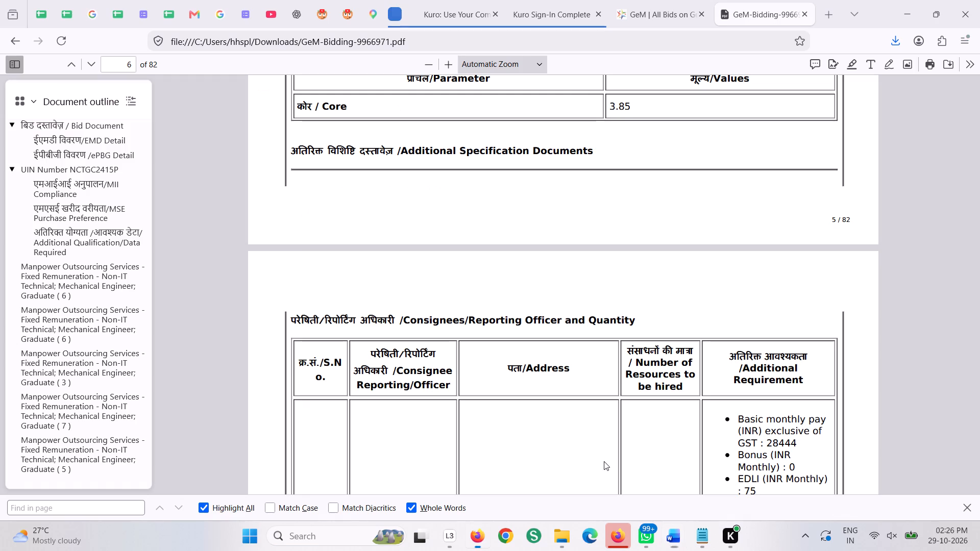
{"action": "scroll", "coordinate": [606, 456], "scroll_direction": "up", "scroll_amount": 14}
{"action": "scroll", "coordinate": [549, 379], "scroll_direction": "up", "scroll_amount": 2}
{"action": "scroll", "coordinate": [550, 376], "scroll_direction": "down", "scroll_amount": 1}
{"action": "double_click", "coordinate": [332, 434]}
{"action": "key", "text": "ctrl+c"}
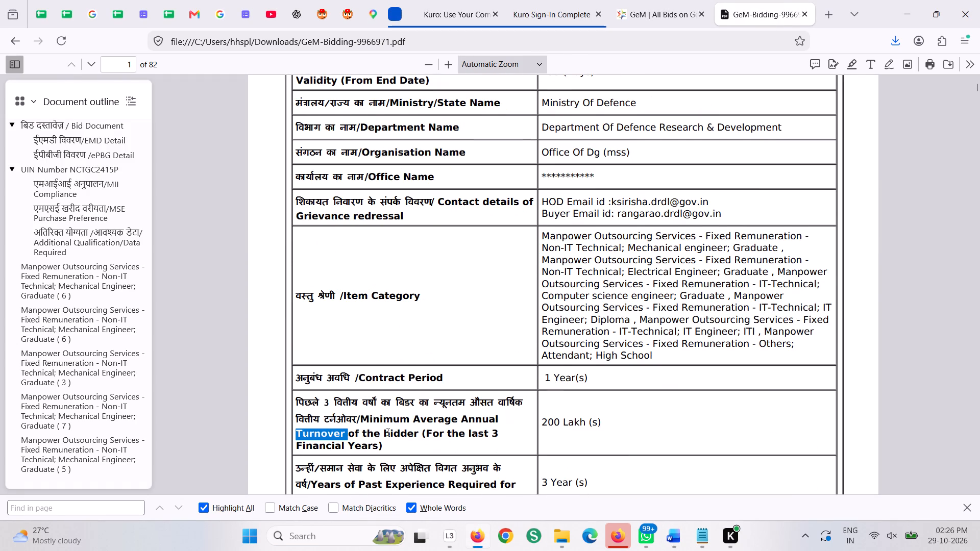
{"action": "key", "text": "ctrl+c"}
{"action": "key", "text": "alt+Tab"}
{"action": "key", "text": "ctrl+v"}
{"action": "type", "text": "-20"}
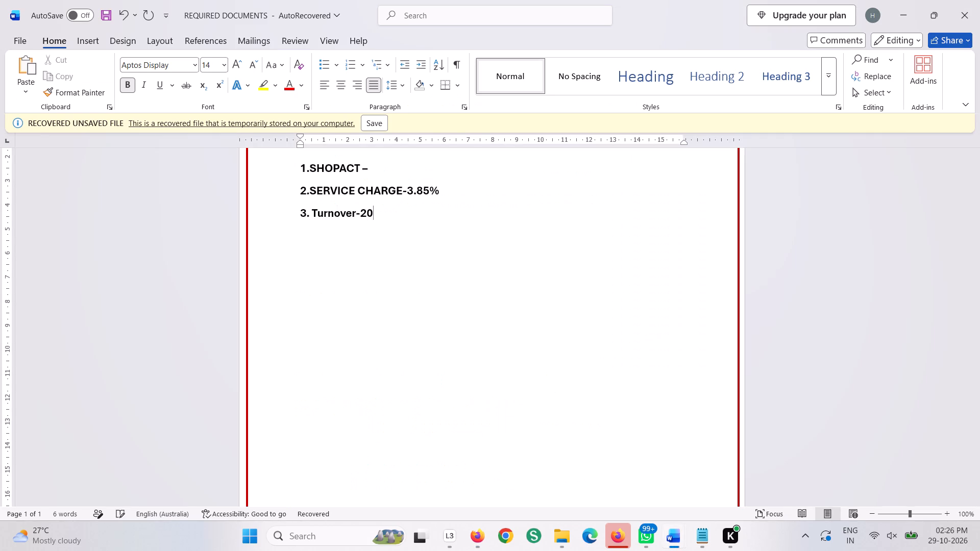
{"action": "key", "text": "BackSpace"}
{"action": "type", "text": "C R"}
{"action": "key", "text": "BackSpace"}
{"action": "key", "text": "BackSpace"}
{"action": "type", "text": "R FOR 3 YEARS"}
{"action": "key", "text": "space"}
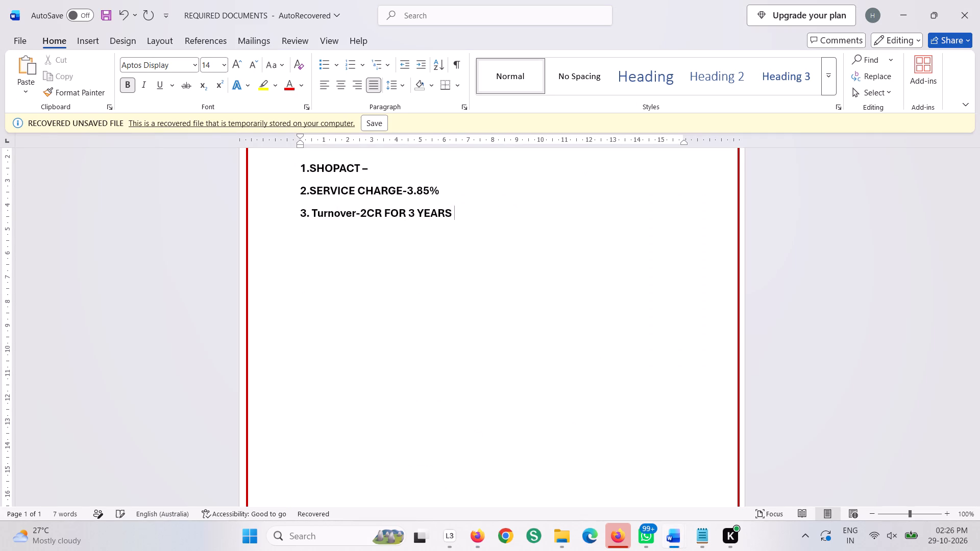
Add item 4, copying "MSE Relaxation for Years Of Experience and Turnover" from the bid document onto one line and ending it with "- YES".
{"action": "key", "text": "Return"}
{"action": "type", "text": "4."}
{"action": "key", "text": "alt+Tab"}
{"action": "scroll", "coordinate": [542, 377], "scroll_direction": "down", "scroll_amount": 1}
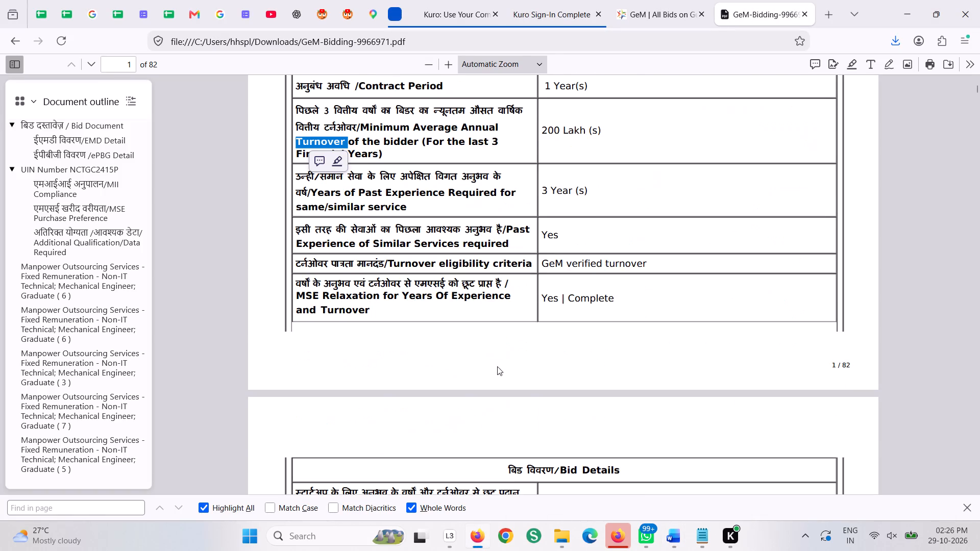
{"action": "left_click", "coordinate": [304, 300]}
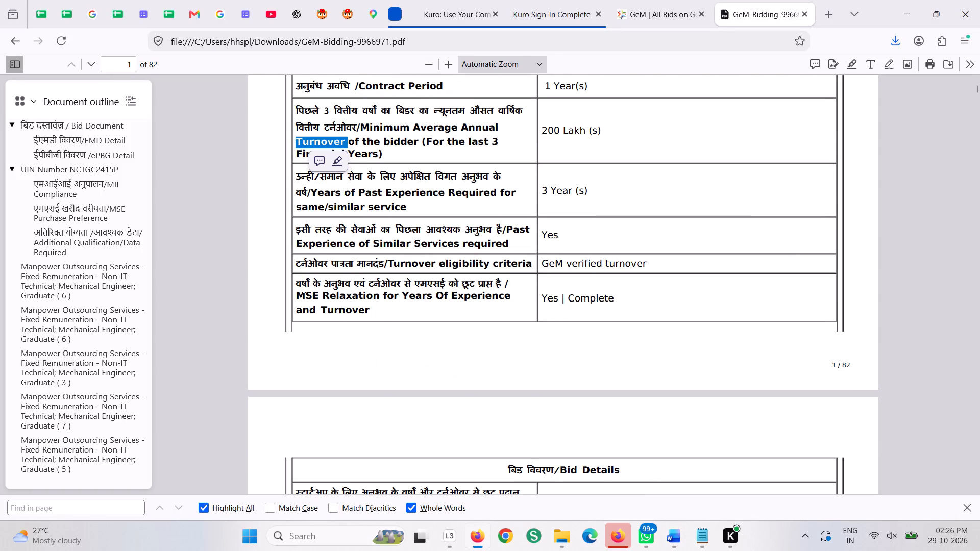
{"action": "left_click", "coordinate": [304, 295]}
{"action": "left_click_drag", "start_coordinate": [304, 295], "coordinate": [380, 315]}
{"action": "key", "text": "ctrl+c"}
{"action": "key", "text": "ctrl+c"}
{"action": "key", "text": "alt+Tab"}
{"action": "key", "text": "ctrl+v"}
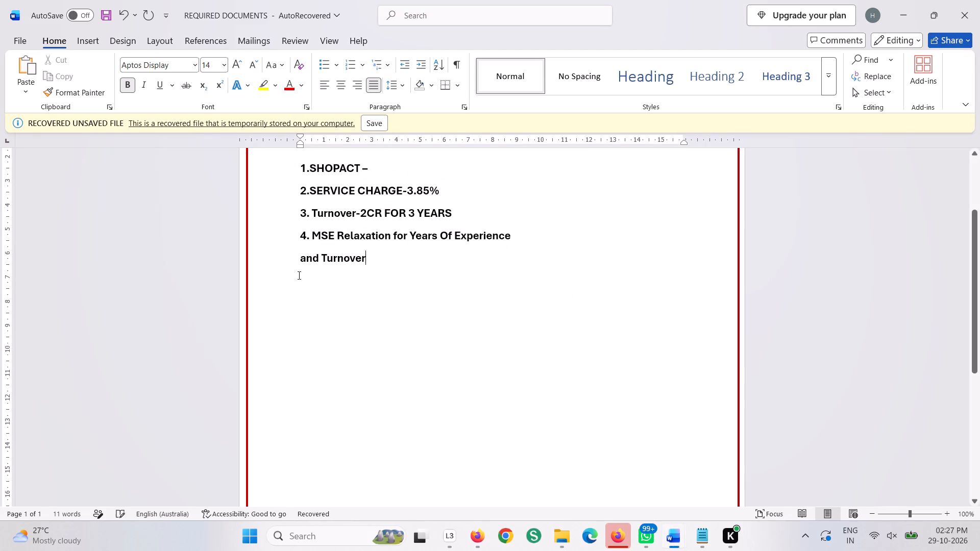
{"action": "left_click", "coordinate": [298, 259]}
{"action": "key", "text": "BackSpace"}
{"action": "key", "text": "space"}
{"action": "left_click", "coordinate": [614, 233]}
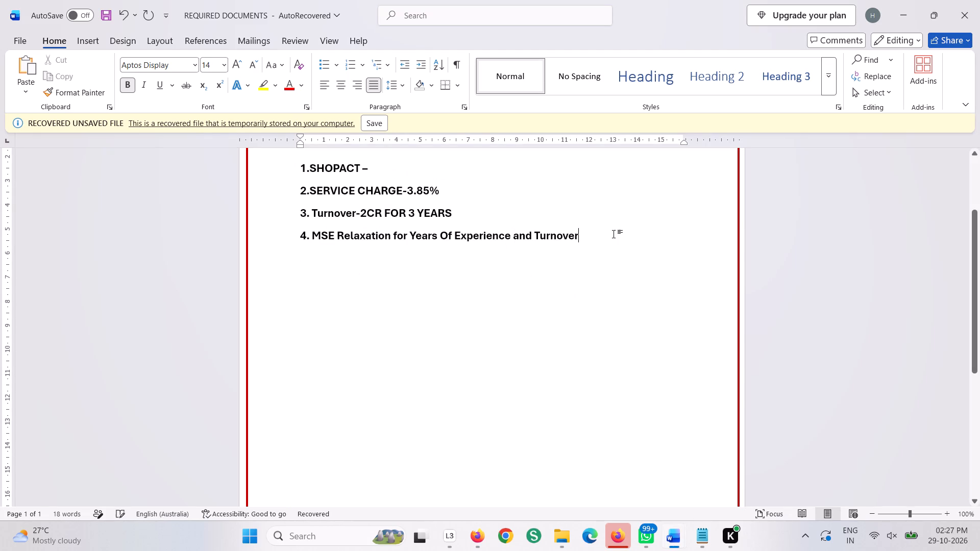
{"action": "type", "text": "- YES"}
{"action": "key", "text": "space"}
Copy "Startup" from the bid document and insert "& Startup" after MSE in item 4 of the Word list.
{"action": "key", "text": "alt+Tab"}
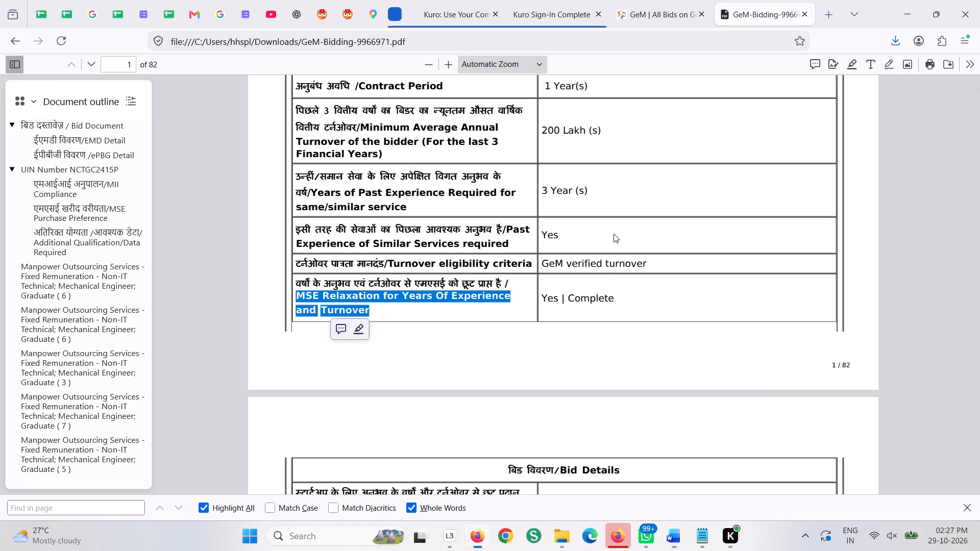
{"action": "scroll", "coordinate": [563, 232], "scroll_direction": "down", "scroll_amount": 1}
{"action": "double_click", "coordinate": [355, 213]}
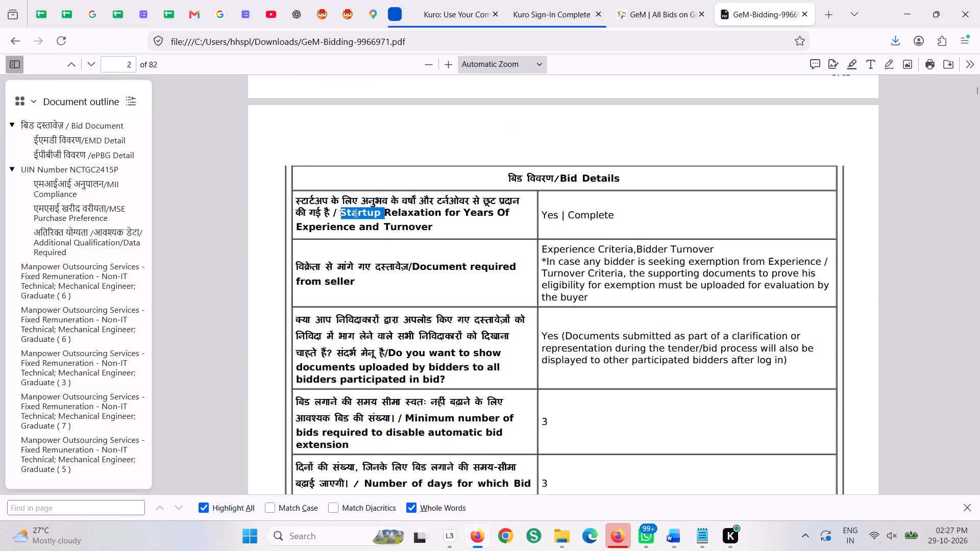
{"action": "key", "text": "ctrl+c"}
{"action": "key", "text": "ctrl+c"}
{"action": "key", "text": "alt+Tab"}
{"action": "left_click", "coordinate": [335, 234]}
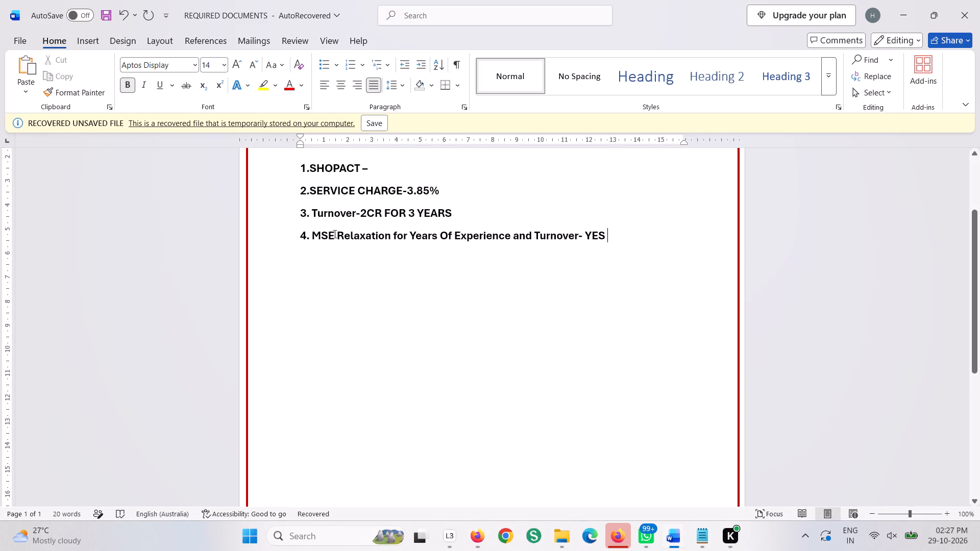
{"action": "type", "text": "&"}
{"action": "key", "text": "space"}
{"action": "key", "text": "ctrl+v"}
Add the fifth list item as "5.TYPE OF BID-SINGLE PACKET BID", taking the bid type from the bid document's details in Firefox.
{"action": "key", "text": "alt+Tab"}
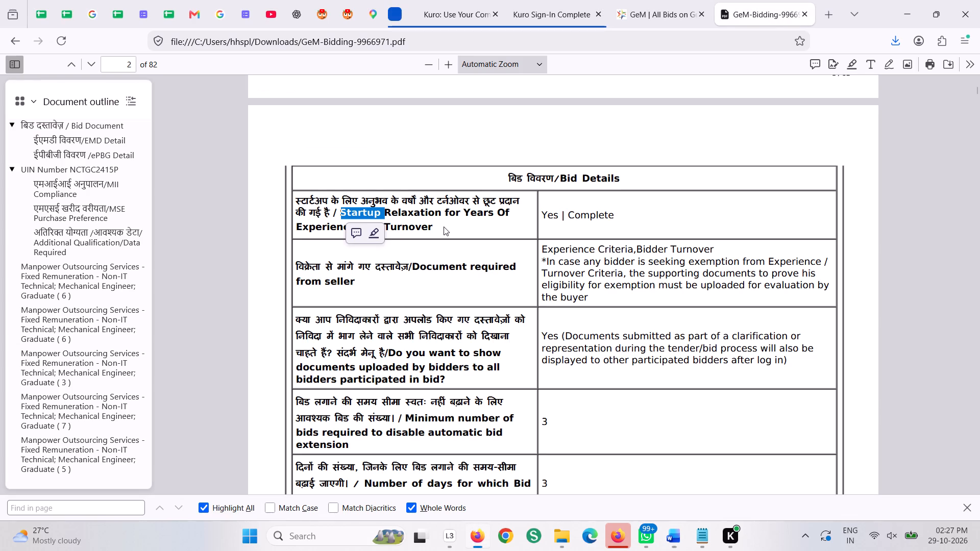
{"action": "scroll", "coordinate": [444, 227], "scroll_direction": "down", "scroll_amount": 2}
{"action": "scroll", "coordinate": [383, 217], "scroll_direction": "up", "scroll_amount": 1}
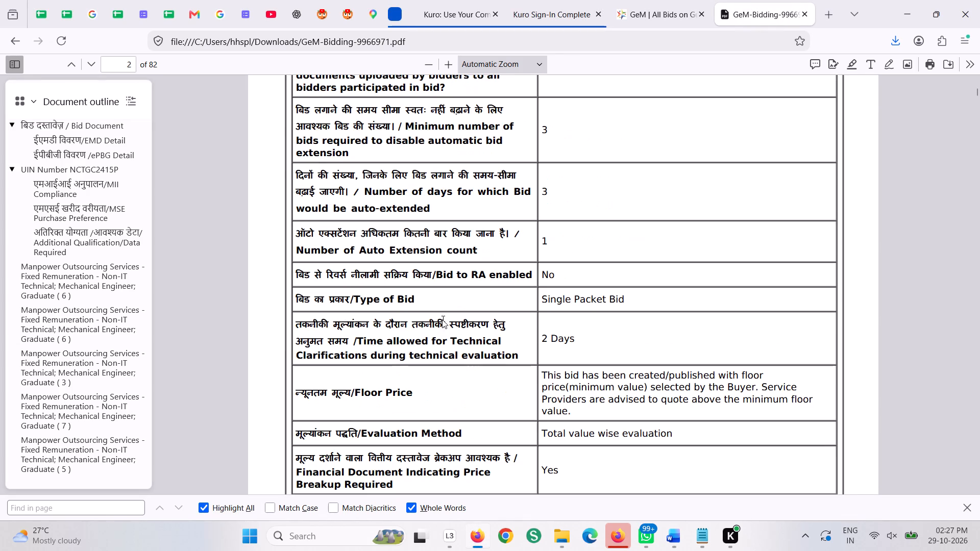
{"action": "key", "text": "alt+Tab"}
{"action": "left_click", "coordinate": [666, 230]}
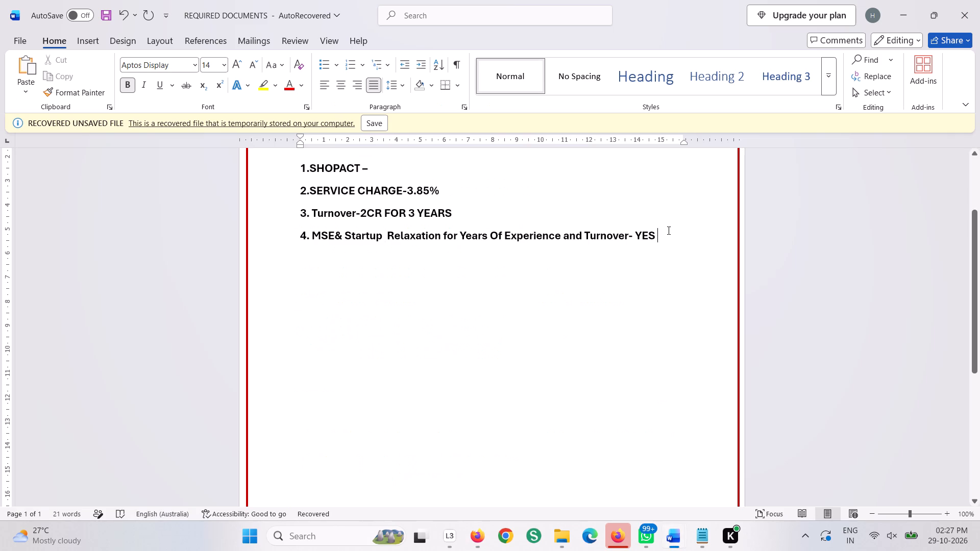
{"action": "key", "text": "Return"}
{"action": "type", "text": "5.TYPE OF BID-"}
{"action": "key", "text": "alt+Tab"}
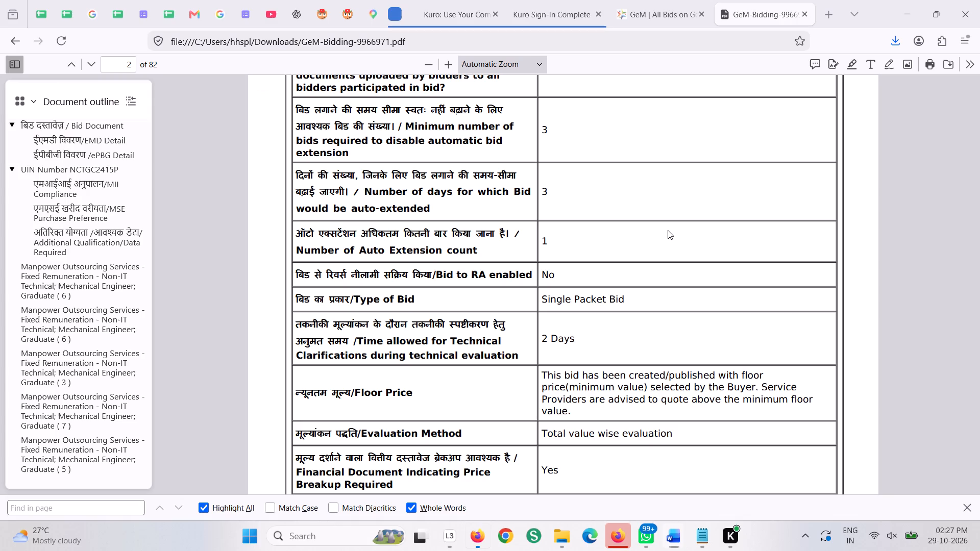
{"action": "key", "text": "alt+Tab"}
{"action": "type", "text": "SINGLE PACKET BID"}
{"action": "key", "text": "space"}
{"action": "key", "text": "Return"}
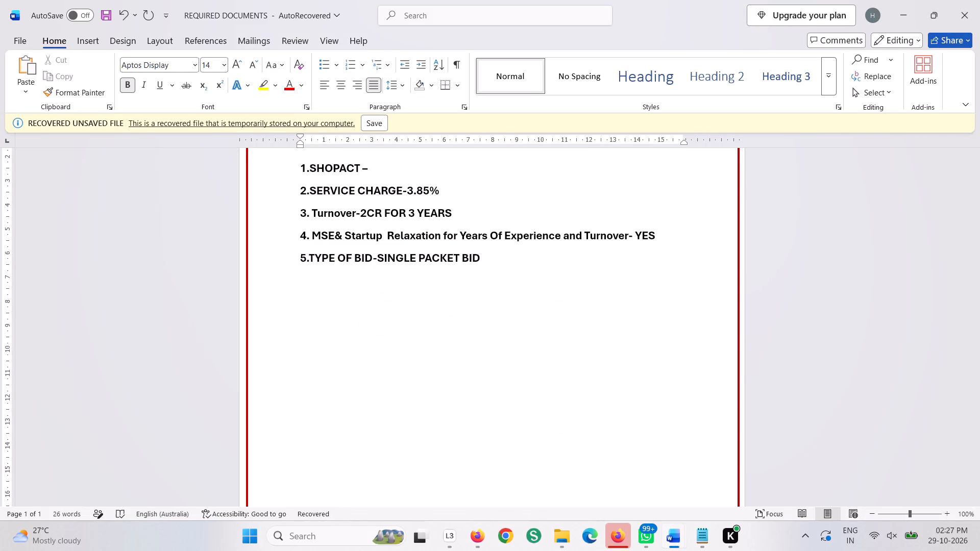
Add item 6 from the bid document's additional qualification text, "The bidder who have completed at least 5 project contract value...", joined into one paragraph.
{"action": "type", "text": "6."}
{"action": "key", "text": "alt+Tab"}
{"action": "scroll", "coordinate": [677, 226], "scroll_direction": "down", "scroll_amount": 1}
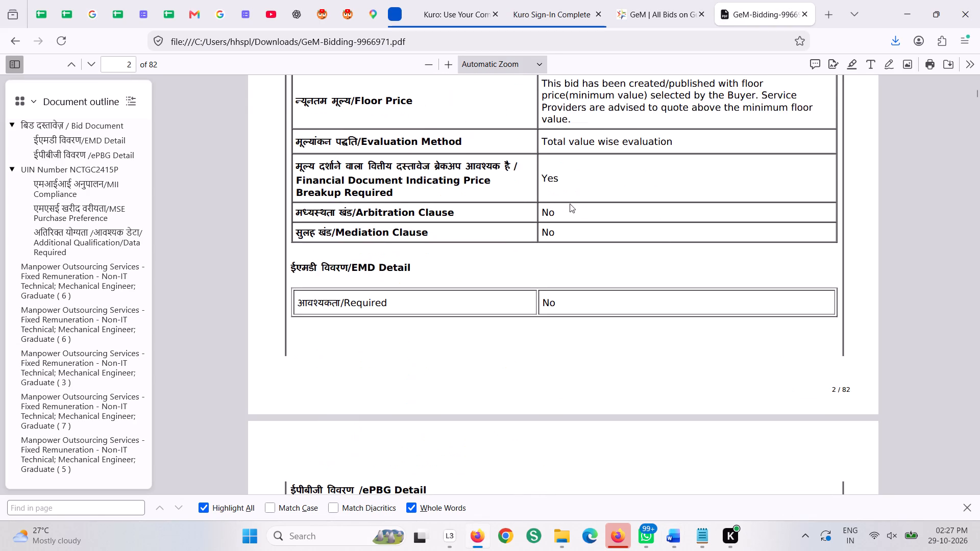
{"action": "scroll", "coordinate": [555, 224], "scroll_direction": "down", "scroll_amount": 6}
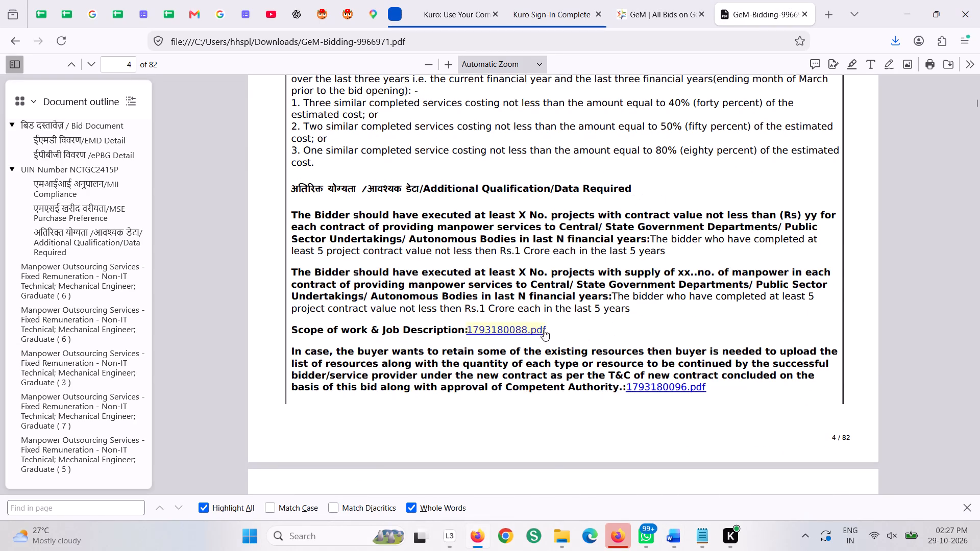
{"action": "left_click", "coordinate": [653, 238]}
{"action": "left_click_drag", "start_coordinate": [653, 238], "coordinate": [667, 250]}
{"action": "key", "text": "ctrl+c"}
{"action": "key", "text": "ctrl+c"}
{"action": "key", "text": "alt+Tab"}
{"action": "key", "text": "ctrl+v"}
{"action": "left_click", "coordinate": [300, 304]}
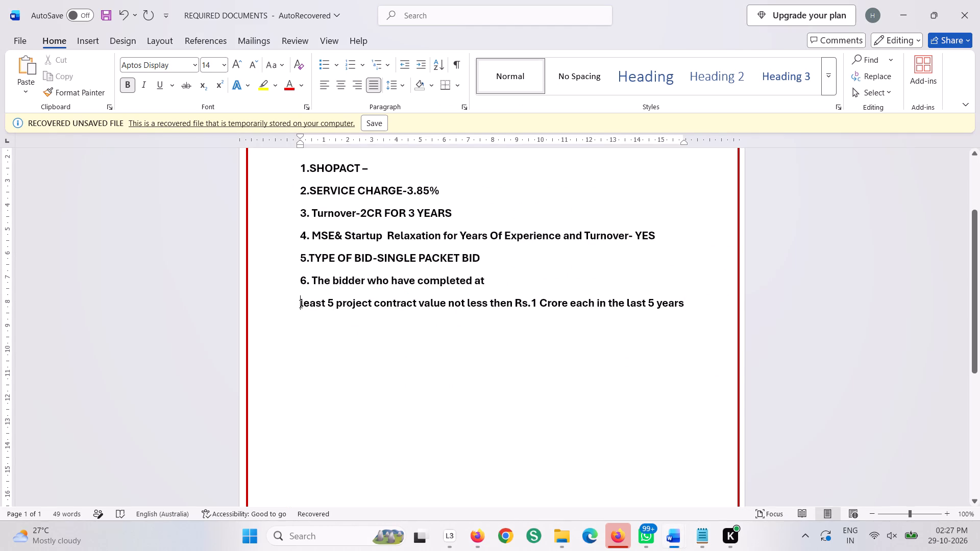
{"action": "key", "text": "BackSpace"}
{"action": "key", "text": "space"}
{"action": "left_click", "coordinate": [502, 293]}
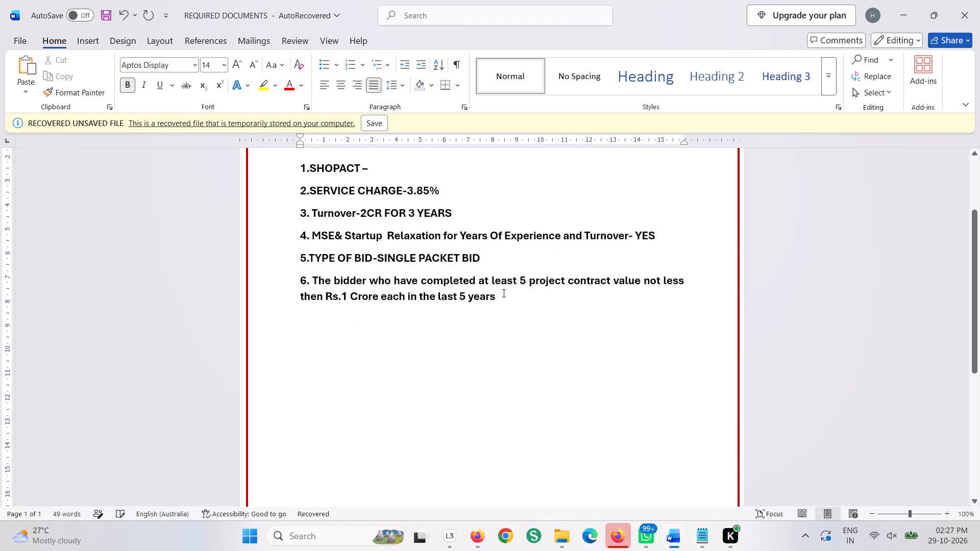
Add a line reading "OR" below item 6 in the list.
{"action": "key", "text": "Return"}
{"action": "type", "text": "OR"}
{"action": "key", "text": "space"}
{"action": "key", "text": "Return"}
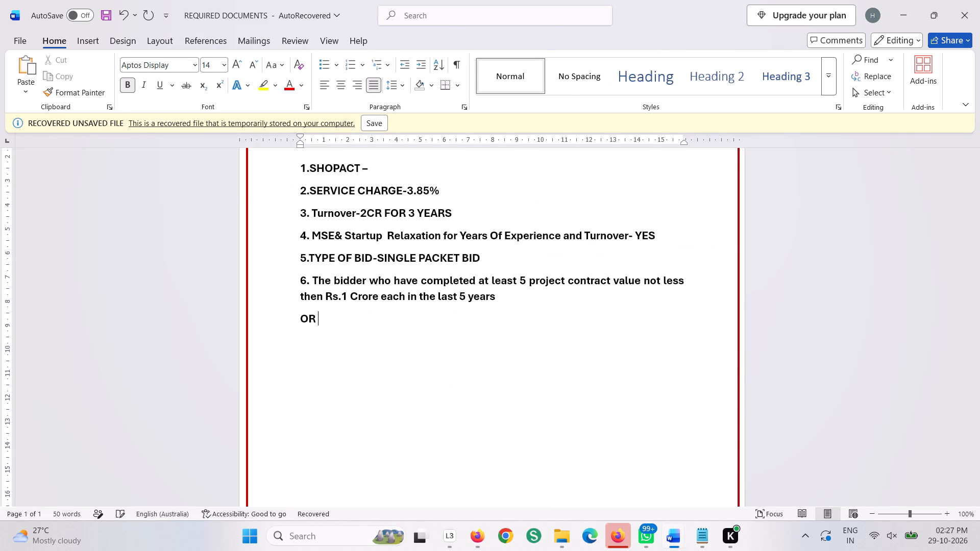
Complete the SHOPACT item with "HYDERABAD,TELANGANA", copying HYDERABAD from the consignee address in the bid document.
{"action": "key", "text": "alt+Tab"}
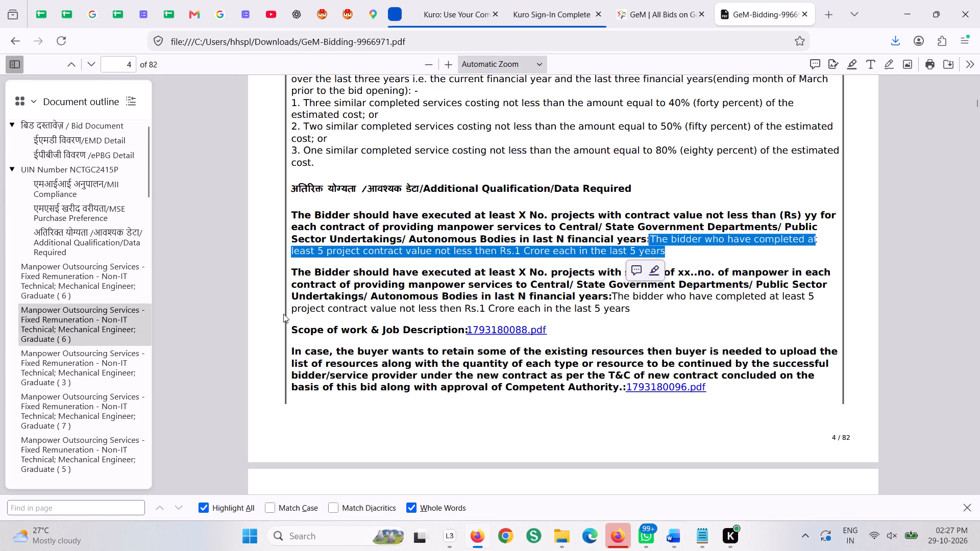
{"action": "scroll", "coordinate": [626, 376], "scroll_direction": "down", "scroll_amount": 2}
{"action": "scroll", "coordinate": [581, 340], "scroll_direction": "down", "scroll_amount": 1}
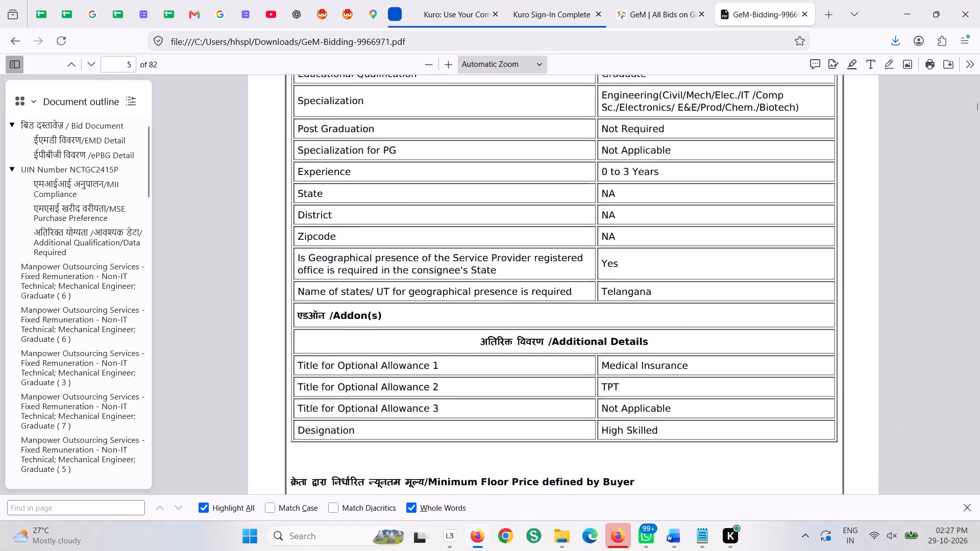
{"action": "scroll", "coordinate": [592, 334], "scroll_direction": "down", "scroll_amount": 4}
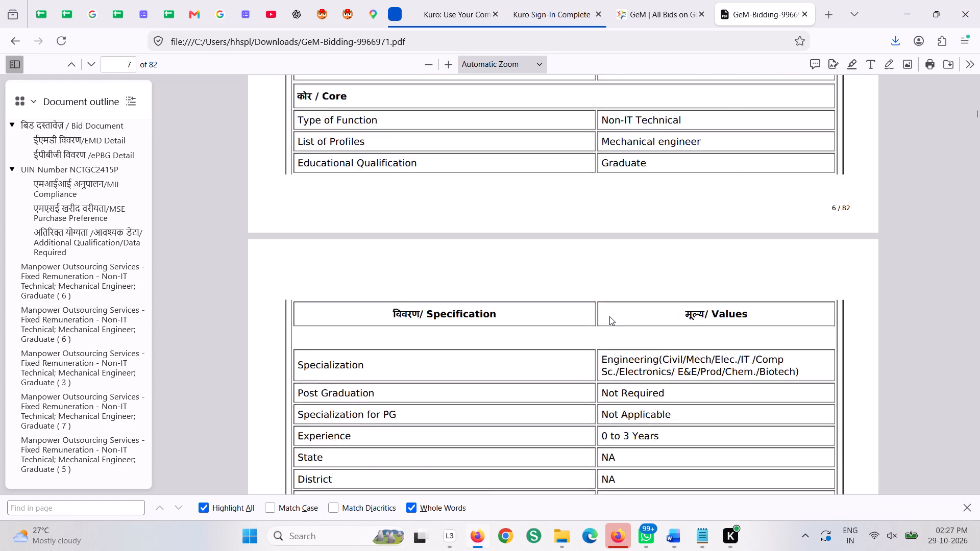
{"action": "scroll", "coordinate": [609, 316], "scroll_direction": "down", "scroll_amount": 13}
{"action": "scroll", "coordinate": [548, 315], "scroll_direction": "up", "scroll_amount": 5}
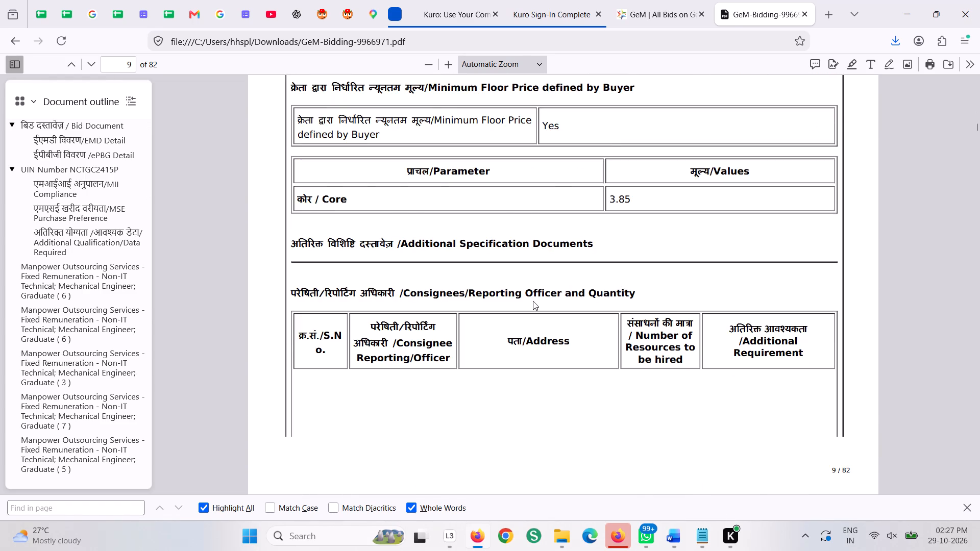
{"action": "scroll", "coordinate": [533, 301], "scroll_direction": "up", "scroll_amount": 4}
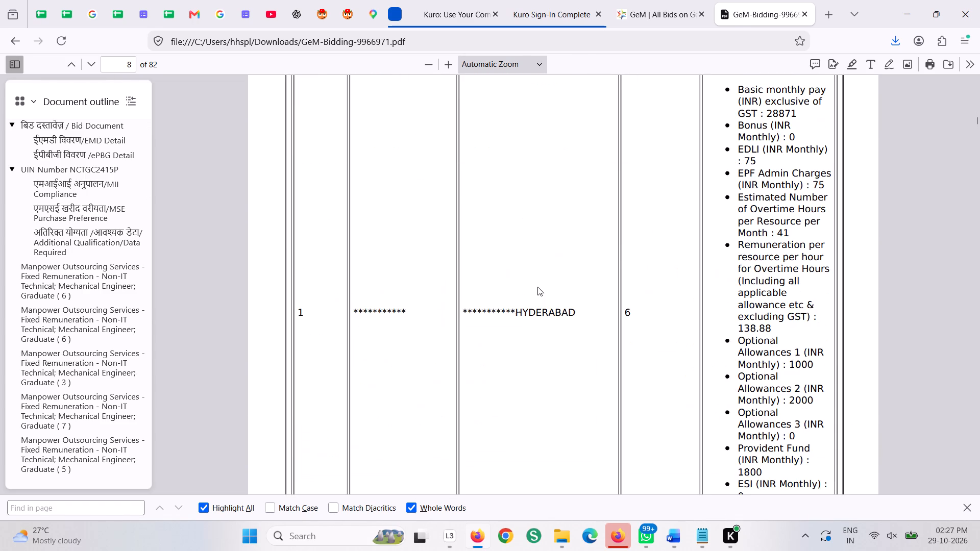
{"action": "double_click", "coordinate": [537, 315]}
{"action": "key", "text": "ctrl+c"}
{"action": "key", "text": "ctrl+c"}
{"action": "key", "text": "alt+Tab"}
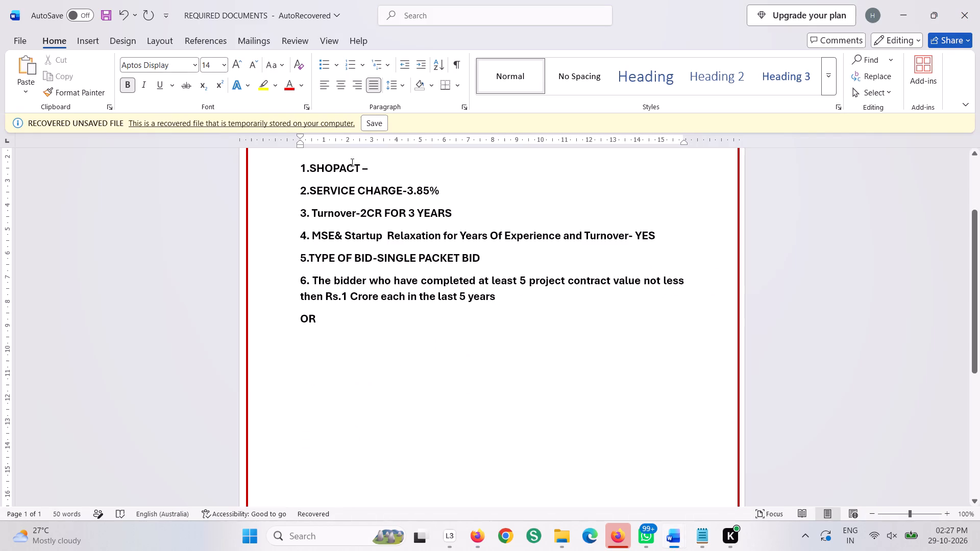
{"action": "left_click", "coordinate": [367, 165]}
{"action": "key", "text": "ctrl+v"}
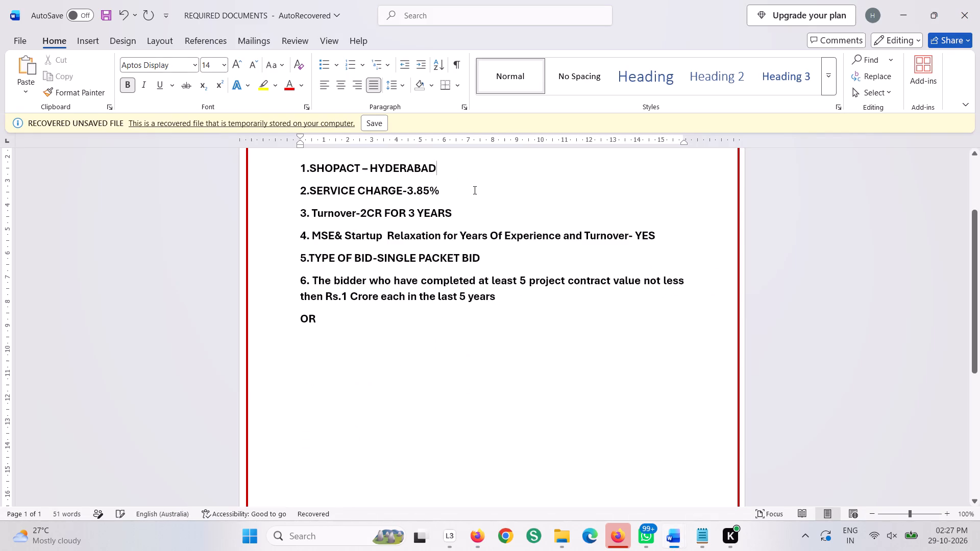
{"action": "type", "text": ",TELANGANA"}
{"action": "key", "text": "space"}
Look through the bid document's remaining resource specifications and buyer-added terms for further requirements to list.
{"action": "key", "text": "alt+Tab"}
{"action": "scroll", "coordinate": [522, 193], "scroll_direction": "down", "scroll_amount": 3}
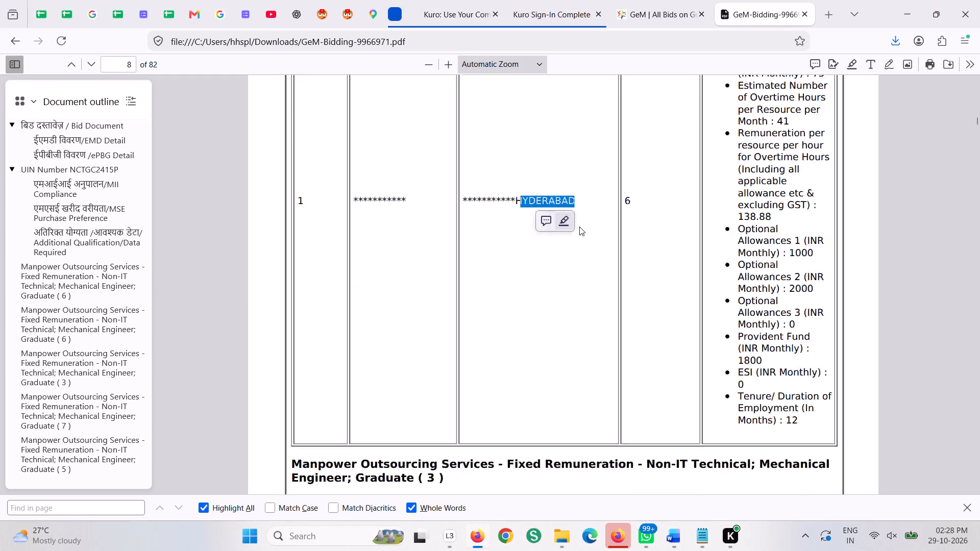
{"action": "scroll", "coordinate": [579, 227], "scroll_direction": "down", "scroll_amount": 3}
{"action": "scroll", "coordinate": [533, 247], "scroll_direction": "down", "scroll_amount": 20}
{"action": "scroll", "coordinate": [533, 247], "scroll_direction": "down", "scroll_amount": 2}
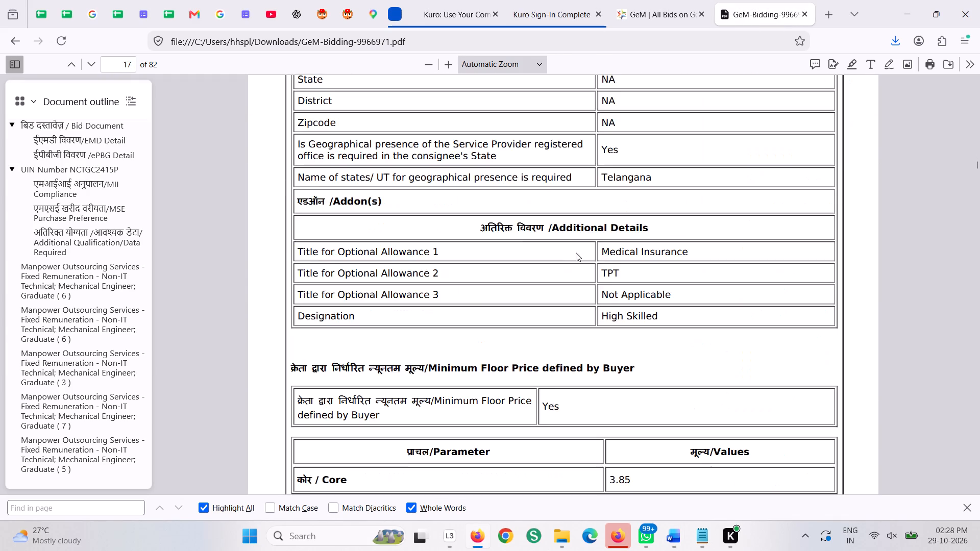
{"action": "scroll", "coordinate": [575, 246], "scroll_direction": "down", "scroll_amount": 12}
{"action": "scroll", "coordinate": [624, 271], "scroll_direction": "down", "scroll_amount": 20}
{"action": "scroll", "coordinate": [624, 271], "scroll_direction": "down", "scroll_amount": 2}
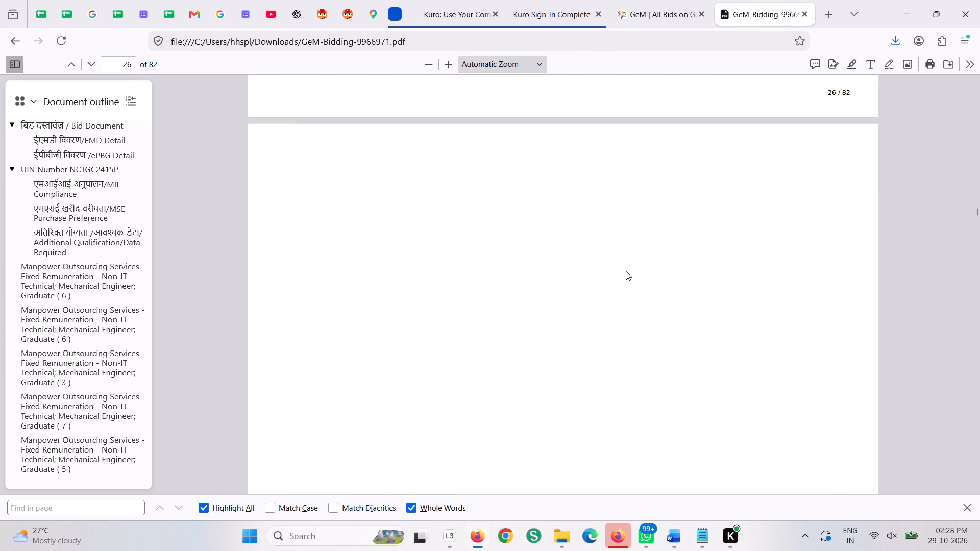
{"action": "scroll", "coordinate": [626, 271], "scroll_direction": "down", "scroll_amount": 11}
{"action": "scroll", "coordinate": [598, 274], "scroll_direction": "up", "scroll_amount": 5}
{"action": "scroll", "coordinate": [558, 265], "scroll_direction": "up", "scroll_amount": 1}
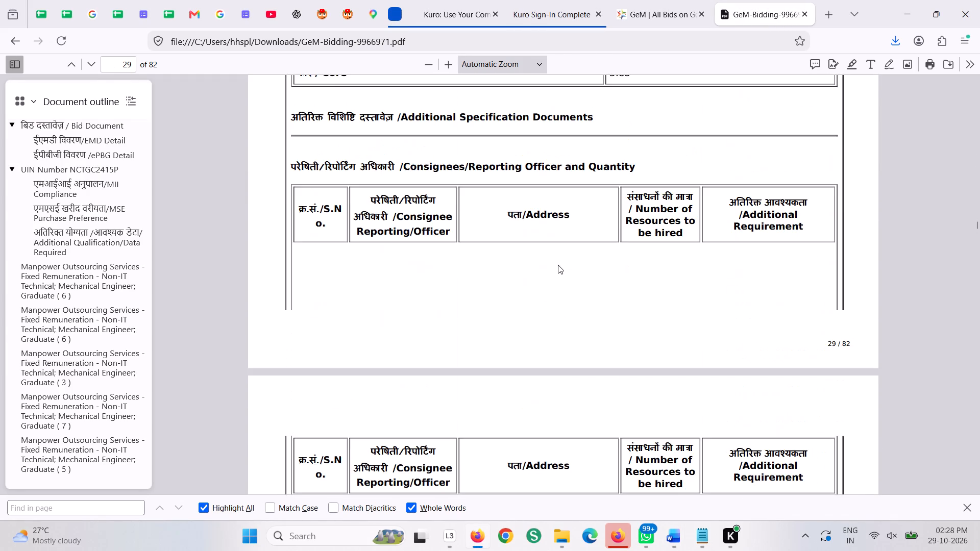
{"action": "scroll", "coordinate": [558, 265], "scroll_direction": "up", "scroll_amount": 1}
{"action": "scroll", "coordinate": [558, 265], "scroll_direction": "down", "scroll_amount": 11}
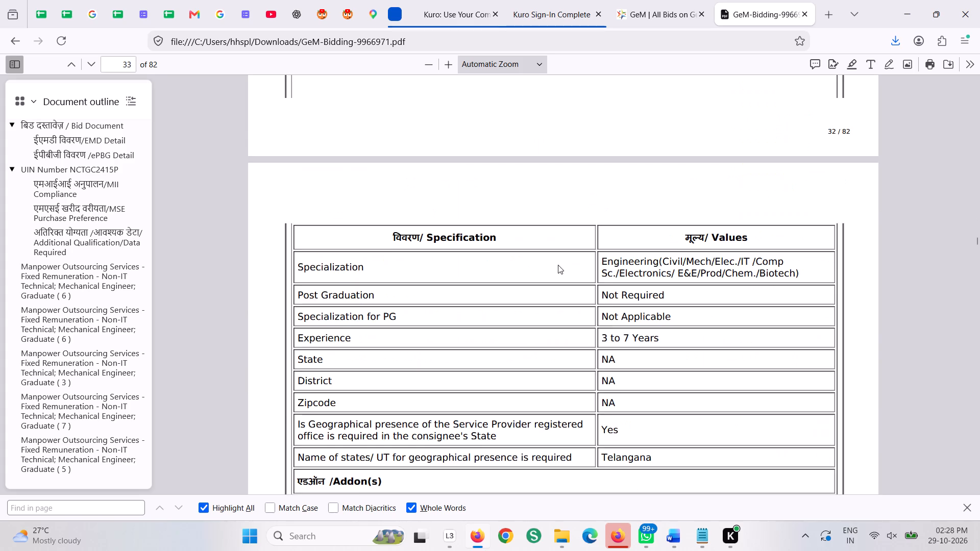
{"action": "scroll", "coordinate": [558, 265], "scroll_direction": "down", "scroll_amount": 12}
{"action": "scroll", "coordinate": [555, 284], "scroll_direction": "down", "scroll_amount": 12}
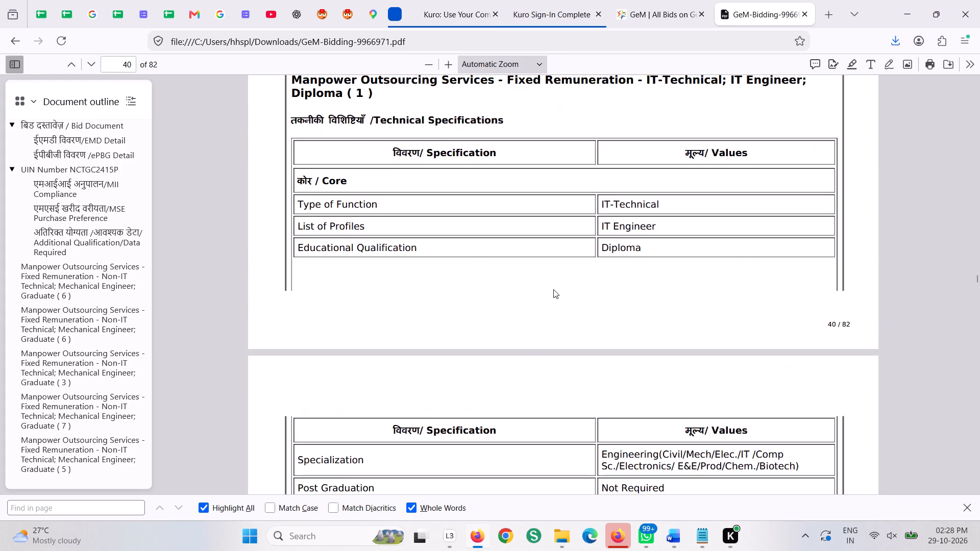
{"action": "scroll", "coordinate": [553, 289], "scroll_direction": "down", "scroll_amount": 20}
{"action": "scroll", "coordinate": [553, 289], "scroll_direction": "down", "scroll_amount": 14}
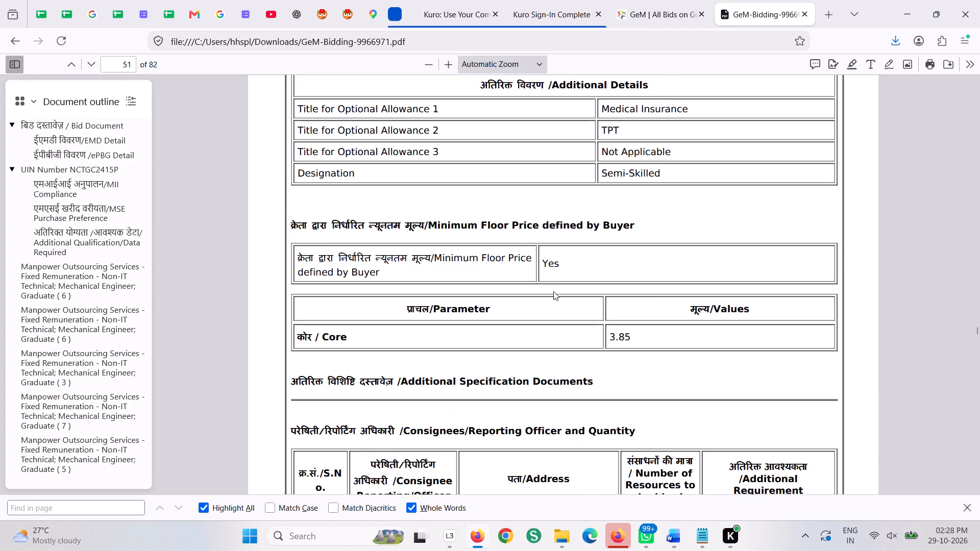
{"action": "scroll", "coordinate": [740, 286], "scroll_direction": "down", "scroll_amount": 12}
{"action": "scroll", "coordinate": [813, 300], "scroll_direction": "down", "scroll_amount": 6}
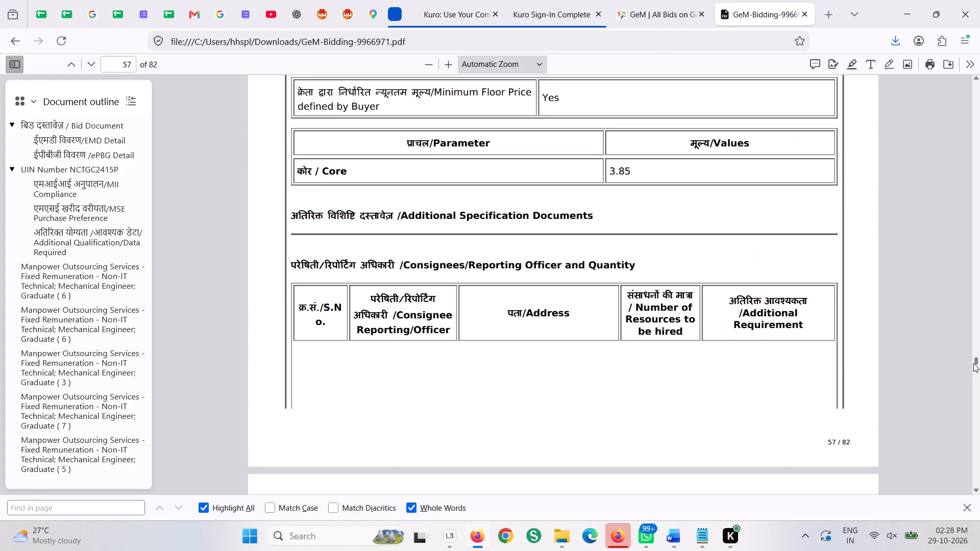
{"action": "left_click_drag", "start_coordinate": [975, 361], "coordinate": [979, 456]}
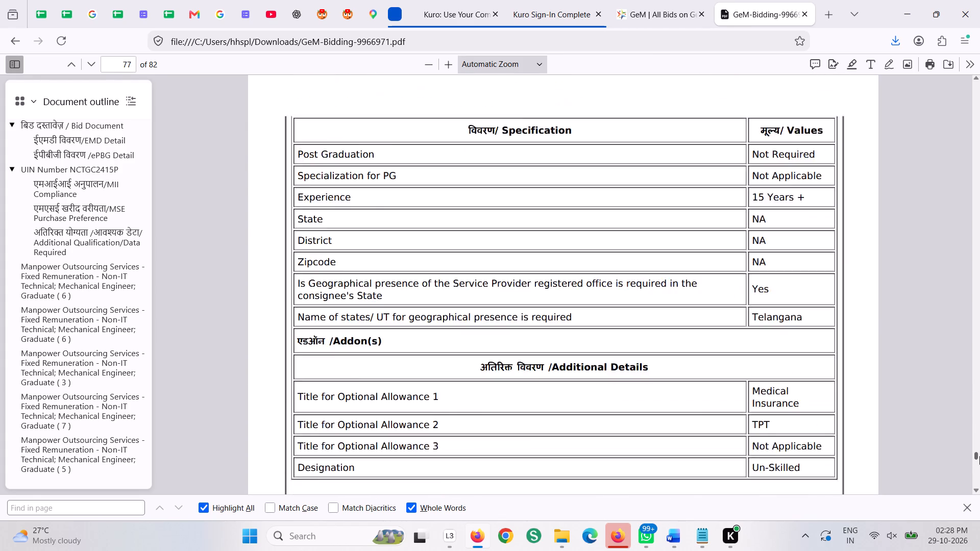
{"action": "left_click_drag", "start_coordinate": [979, 456], "coordinate": [979, 458]}
{"action": "scroll", "coordinate": [774, 349], "scroll_direction": "down", "scroll_amount": 19}
{"action": "scroll", "coordinate": [596, 299], "scroll_direction": "up", "scroll_amount": 6}
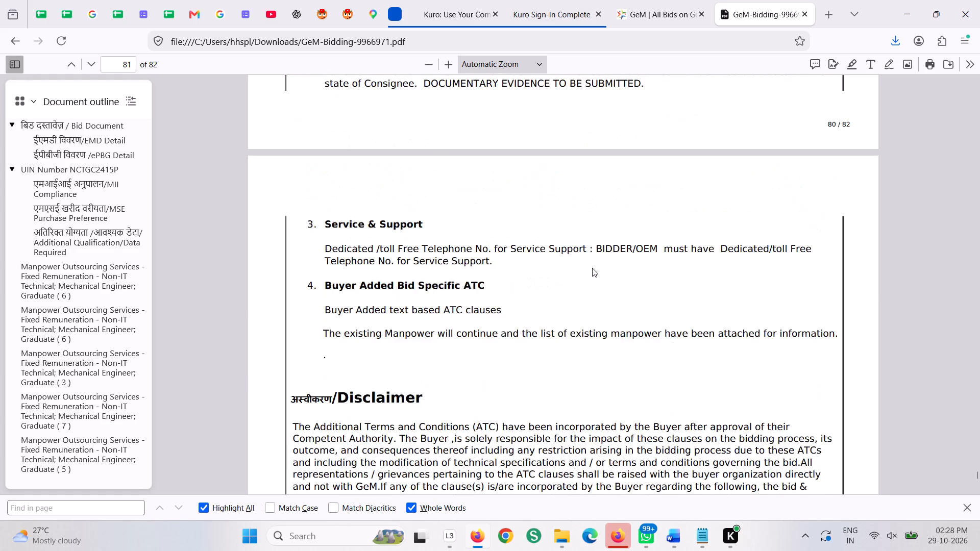
{"action": "scroll", "coordinate": [592, 268], "scroll_direction": "up", "scroll_amount": 2}
{"action": "scroll", "coordinate": [503, 274], "scroll_direction": "down", "scroll_amount": 2}
{"action": "scroll", "coordinate": [458, 270], "scroll_direction": "down", "scroll_amount": 1}
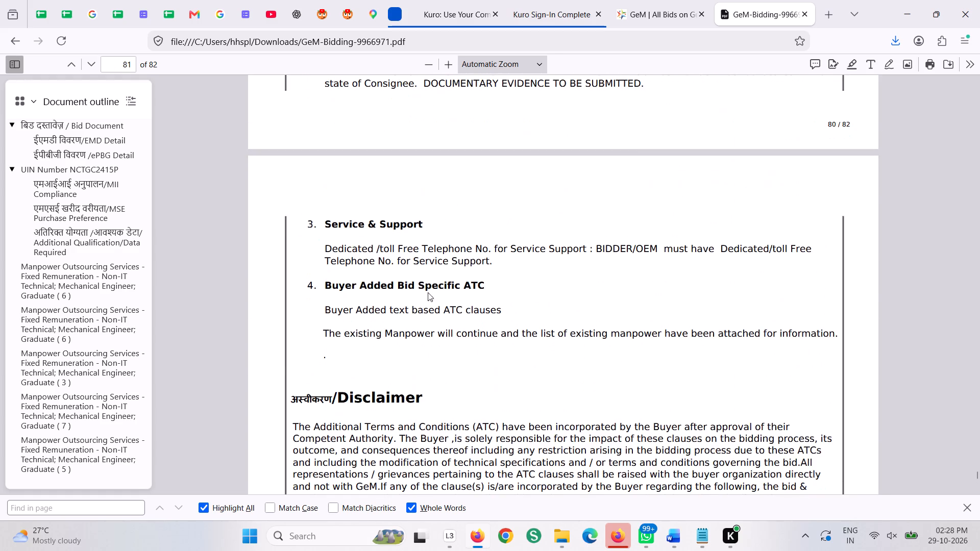
Replace the OR line with item 7, copying the buyer-added clause "The existing Manpower will continue..." from the bid document, and start a line "8.".
{"action": "triple_click", "coordinate": [464, 333]}
{"action": "key", "text": "ctrl+c"}
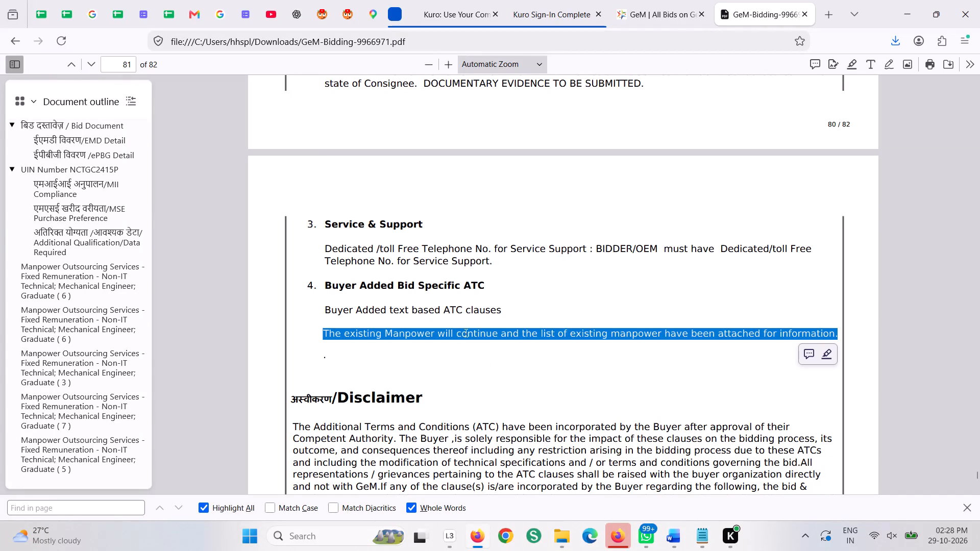
{"action": "key", "text": "ctrl+c"}
{"action": "key", "text": "alt+Tab"}
{"action": "left_click", "coordinate": [325, 319]}
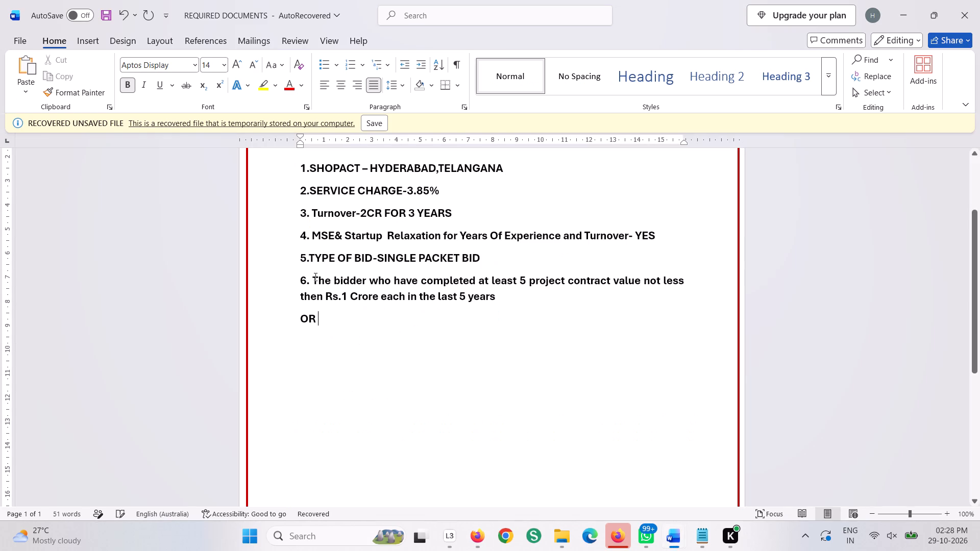
{"action": "key", "text": "BackSpace"}
{"action": "key", "text": "BackSpace"}
{"action": "key", "text": "BackSpace"}
{"action": "key", "text": "7"}
{"action": "key", "text": "period"}
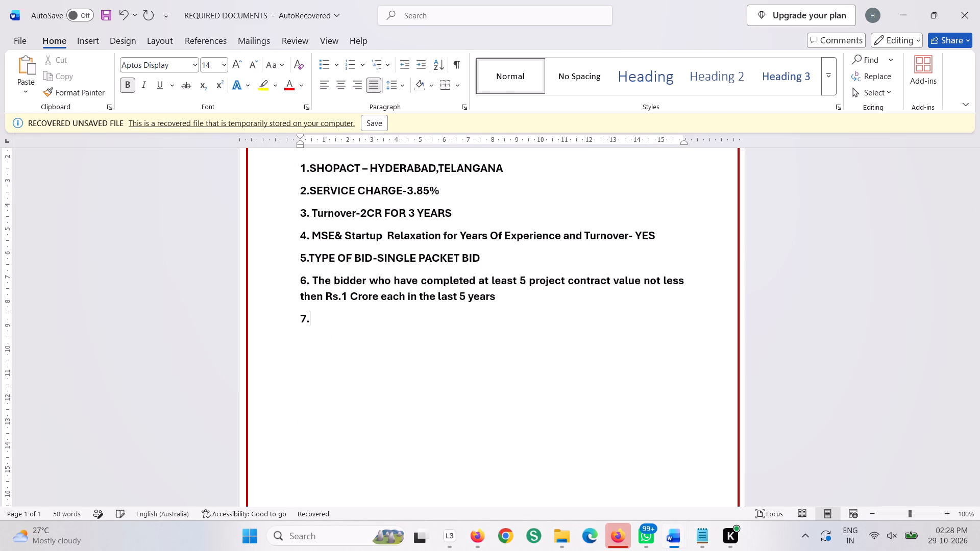
{"action": "key", "text": "ctrl+v"}
{"action": "key", "text": "Return"}
{"action": "key", "text": "8"}
{"action": "key", "text": "period"}
{"action": "key", "text": "alt+Tab"}
{"action": "key", "text": "alt+Tab"}
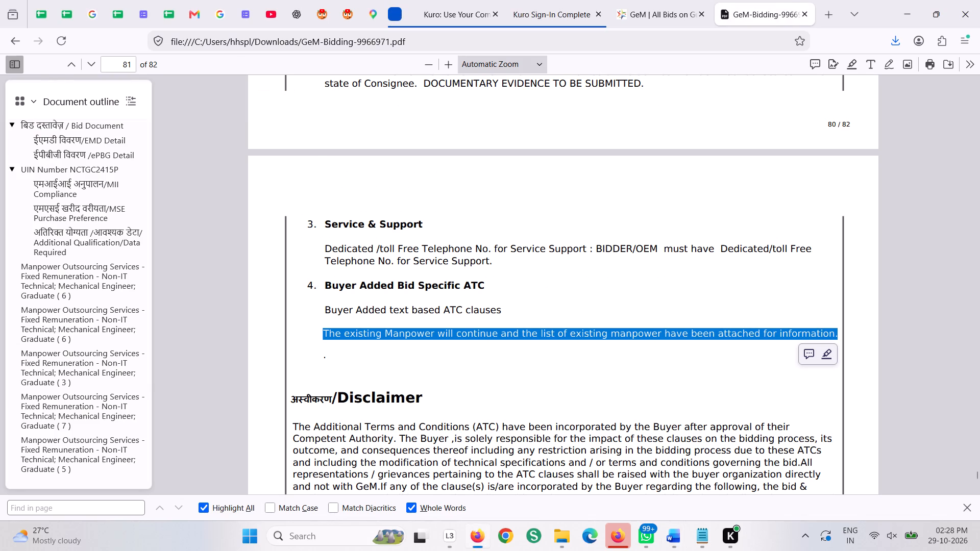
Colour item 7's existing-manpower text red in the Word list.
{"action": "left_click_drag", "start_coordinate": [318, 316], "coordinate": [461, 344]}
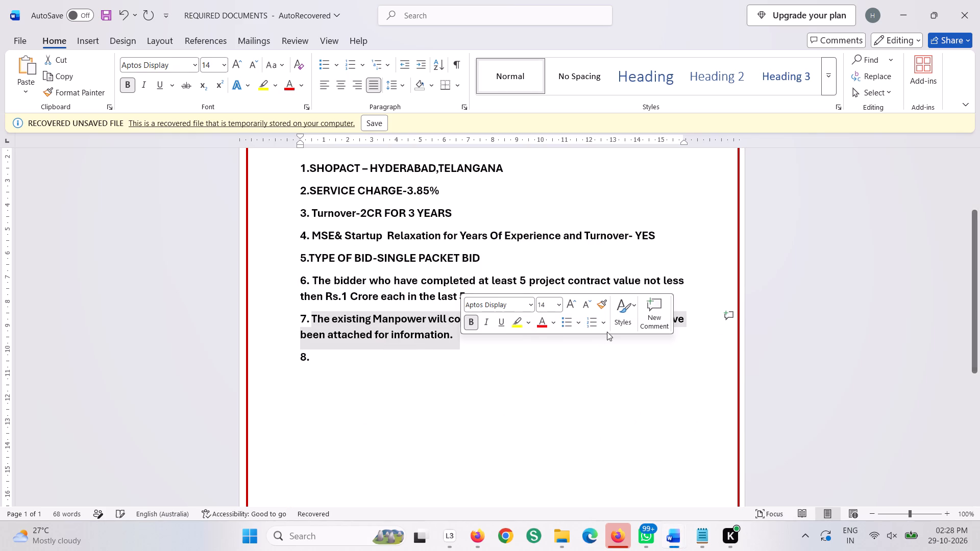
{"action": "left_click", "coordinate": [546, 323]}
{"action": "left_click", "coordinate": [353, 366]}
Go back to the bid document and open its Scope of work & Job Description attachment 1793180088.pdf.
{"action": "key", "text": "alt+Tab"}
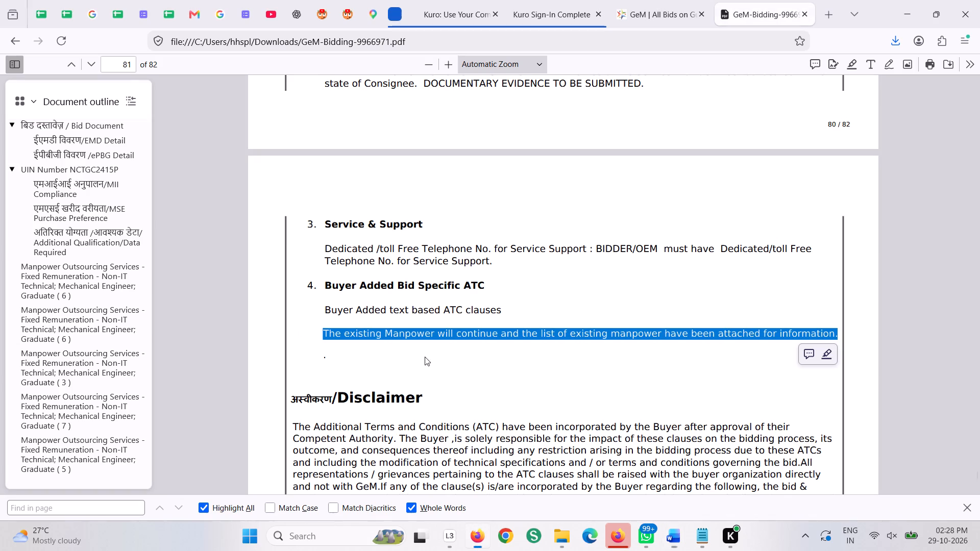
{"action": "scroll", "coordinate": [434, 365], "scroll_direction": "up", "scroll_amount": 3}
{"action": "scroll", "coordinate": [506, 332], "scroll_direction": "up", "scroll_amount": 20}
{"action": "scroll", "coordinate": [506, 332], "scroll_direction": "up", "scroll_amount": 13}
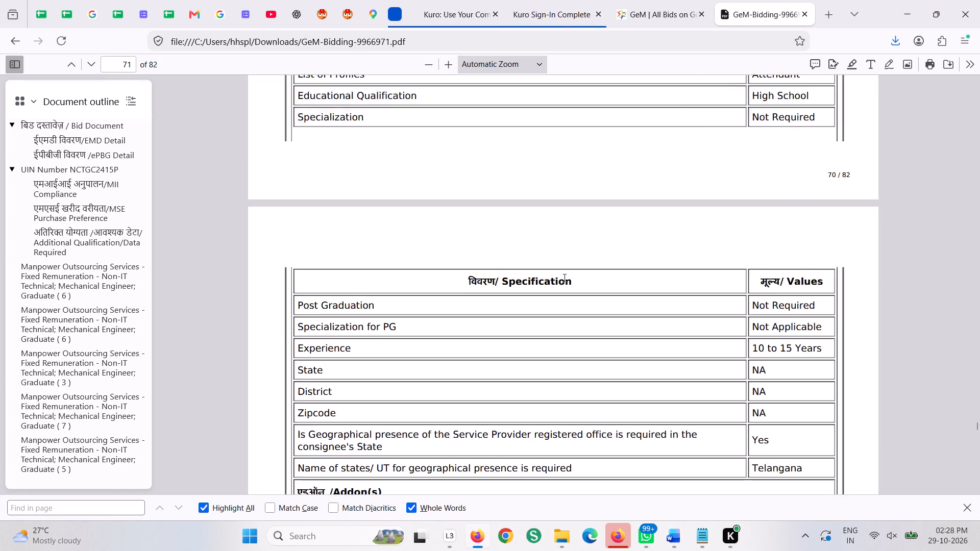
{"action": "scroll", "coordinate": [563, 278], "scroll_direction": "up", "scroll_amount": 20}
{"action": "scroll", "coordinate": [563, 278], "scroll_direction": "up", "scroll_amount": 20}
{"action": "scroll", "coordinate": [563, 278], "scroll_direction": "up", "scroll_amount": 4}
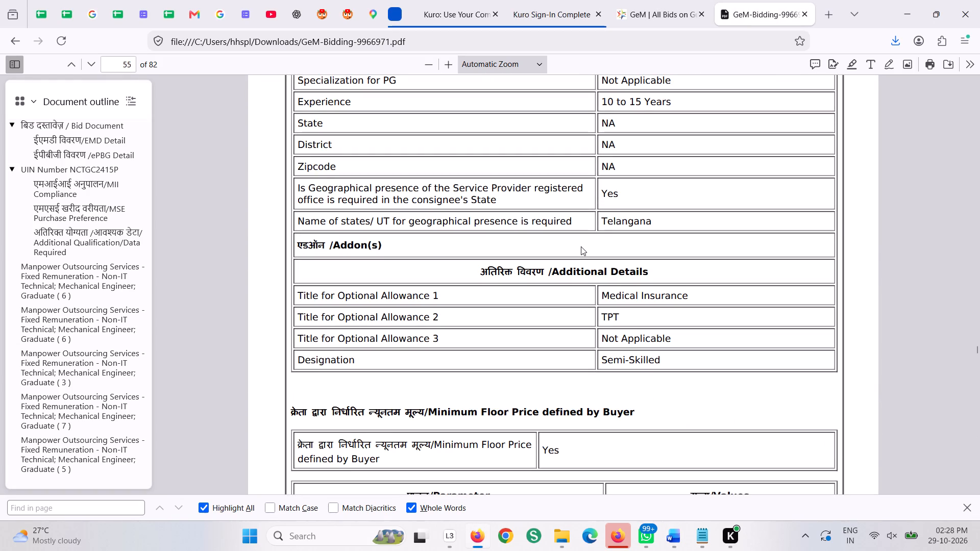
{"action": "scroll", "coordinate": [582, 246], "scroll_direction": "up", "scroll_amount": 20}
{"action": "scroll", "coordinate": [582, 246], "scroll_direction": "up", "scroll_amount": 15}
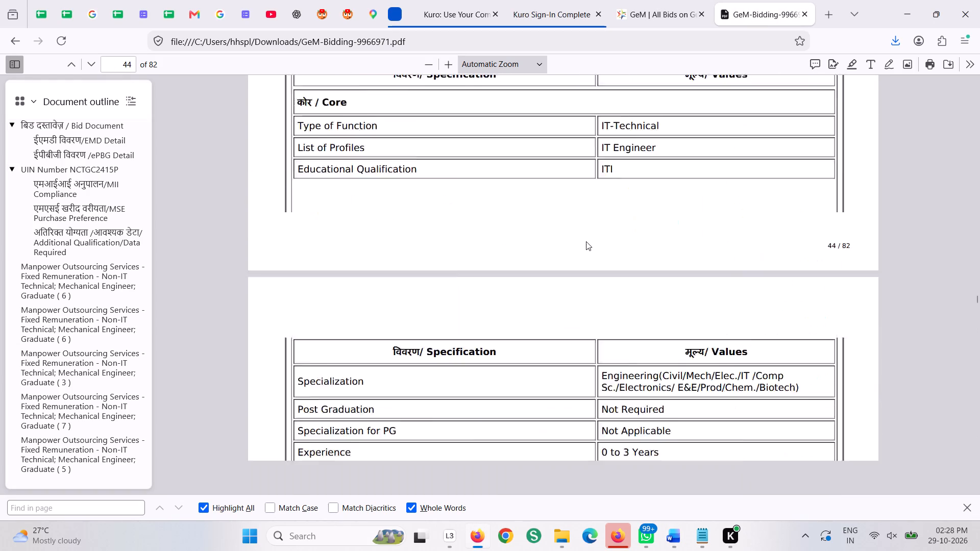
{"action": "scroll", "coordinate": [586, 241], "scroll_direction": "up", "scroll_amount": 20}
{"action": "scroll", "coordinate": [586, 241], "scroll_direction": "up", "scroll_amount": 4}
{"action": "scroll", "coordinate": [807, 255], "scroll_direction": "up", "scroll_amount": 12}
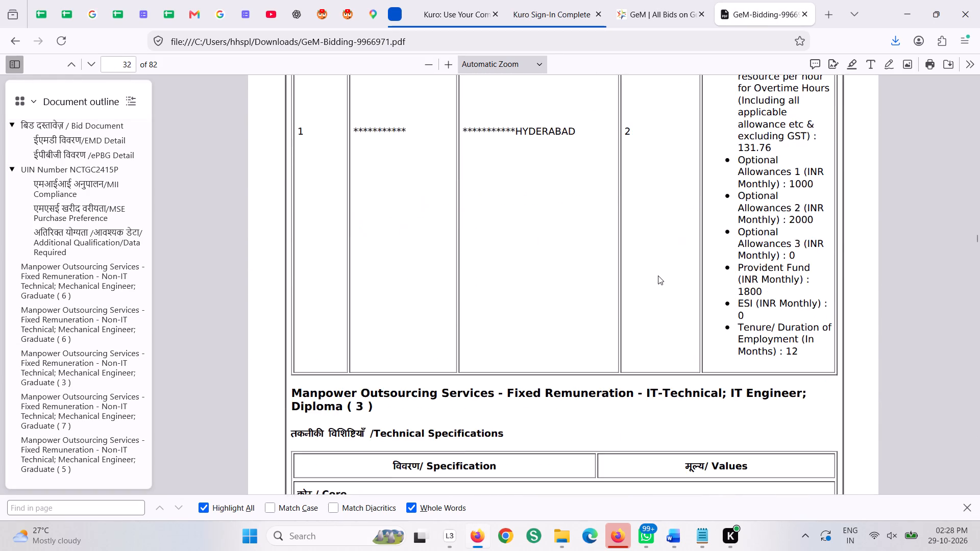
{"action": "scroll", "coordinate": [656, 275], "scroll_direction": "up", "scroll_amount": 7}
{"action": "scroll", "coordinate": [575, 289], "scroll_direction": "up", "scroll_amount": 14}
{"action": "scroll", "coordinate": [979, 232], "scroll_direction": "up", "scroll_amount": 5}
{"action": "scroll", "coordinate": [597, 264], "scroll_direction": "up", "scroll_amount": 4}
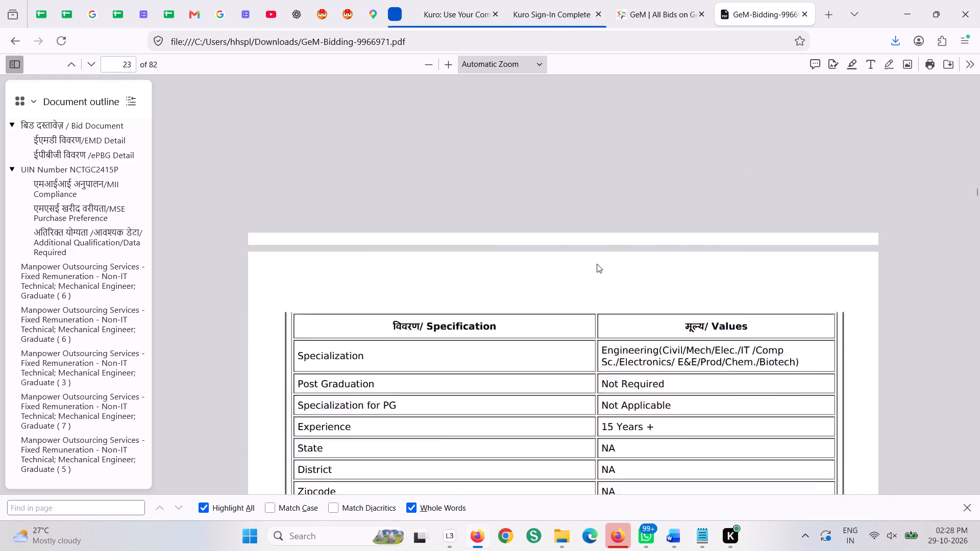
{"action": "scroll", "coordinate": [597, 264], "scroll_direction": "up", "scroll_amount": 19}
{"action": "scroll", "coordinate": [623, 264], "scroll_direction": "up", "scroll_amount": 6}
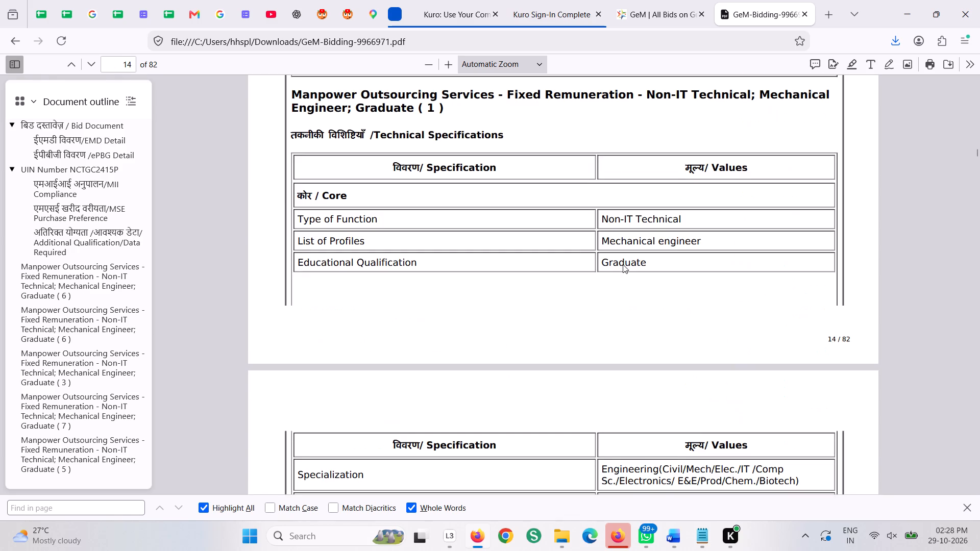
{"action": "scroll", "coordinate": [623, 264], "scroll_direction": "up", "scroll_amount": 19}
{"action": "scroll", "coordinate": [623, 265], "scroll_direction": "up", "scroll_amount": 9}
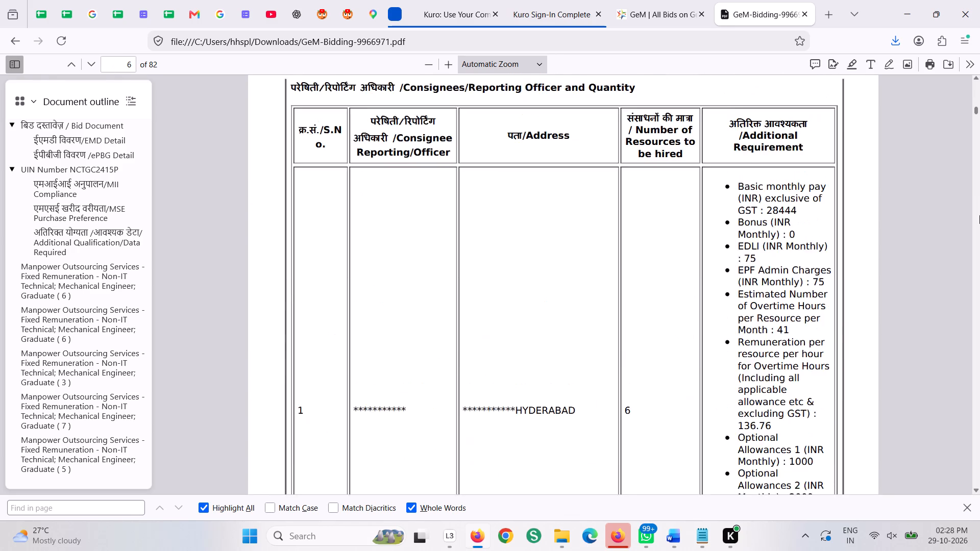
{"action": "scroll", "coordinate": [979, 215], "scroll_direction": "up", "scroll_amount": 3}
{"action": "scroll", "coordinate": [929, 188], "scroll_direction": "up", "scroll_amount": 1}
{"action": "scroll", "coordinate": [720, 253], "scroll_direction": "down", "scroll_amount": 5}
{"action": "scroll", "coordinate": [617, 245], "scroll_direction": "up", "scroll_amount": 1}
{"action": "scroll", "coordinate": [573, 240], "scroll_direction": "up", "scroll_amount": 2}
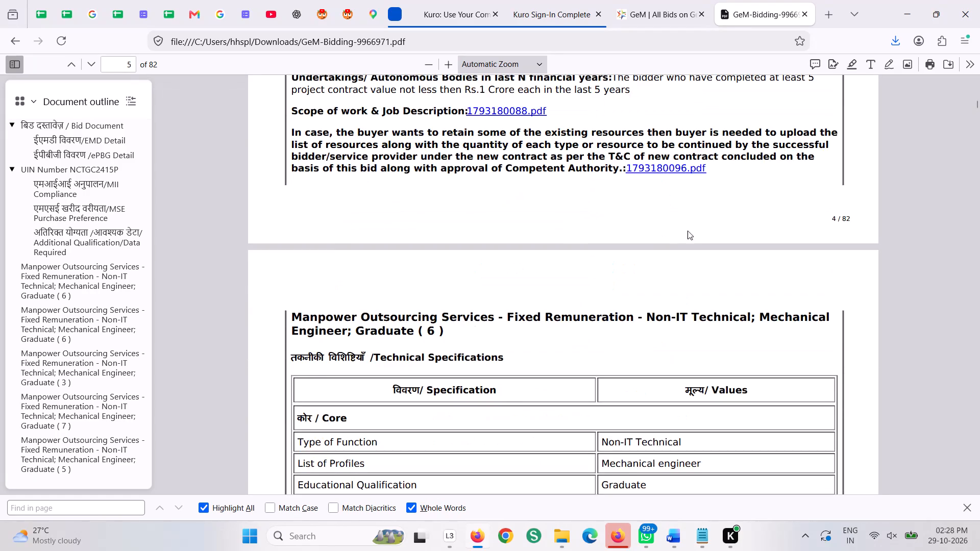
{"action": "left_click", "coordinate": [509, 145]}
Read the attachment's scope of work, manpower conditions and service provider clauses up to the wage terms for required documents.
{"action": "scroll", "coordinate": [499, 289], "scroll_direction": "up", "scroll_amount": 8}
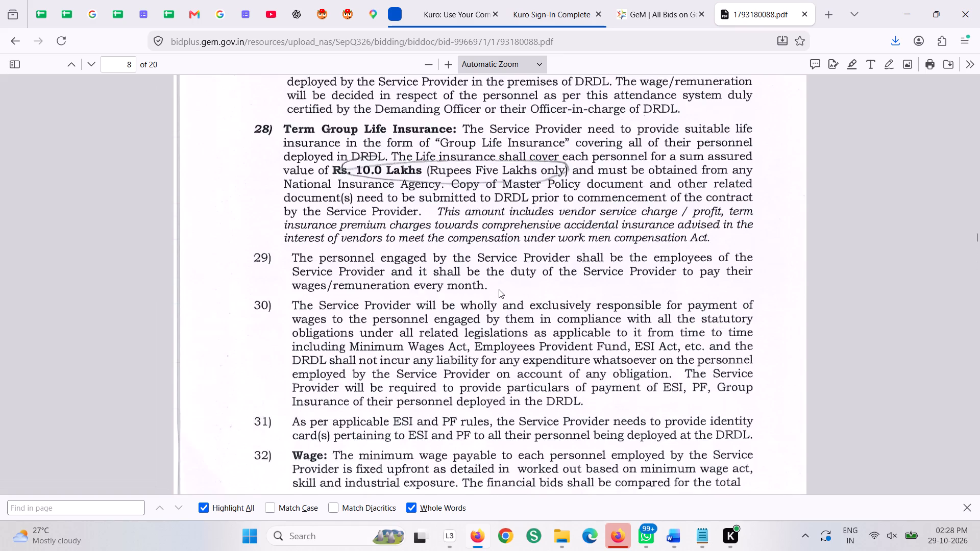
{"action": "scroll", "coordinate": [499, 289], "scroll_direction": "up", "scroll_amount": 20}
{"action": "scroll", "coordinate": [499, 289], "scroll_direction": "up", "scroll_amount": 11}
{"action": "scroll", "coordinate": [492, 283], "scroll_direction": "down", "scroll_amount": 4}
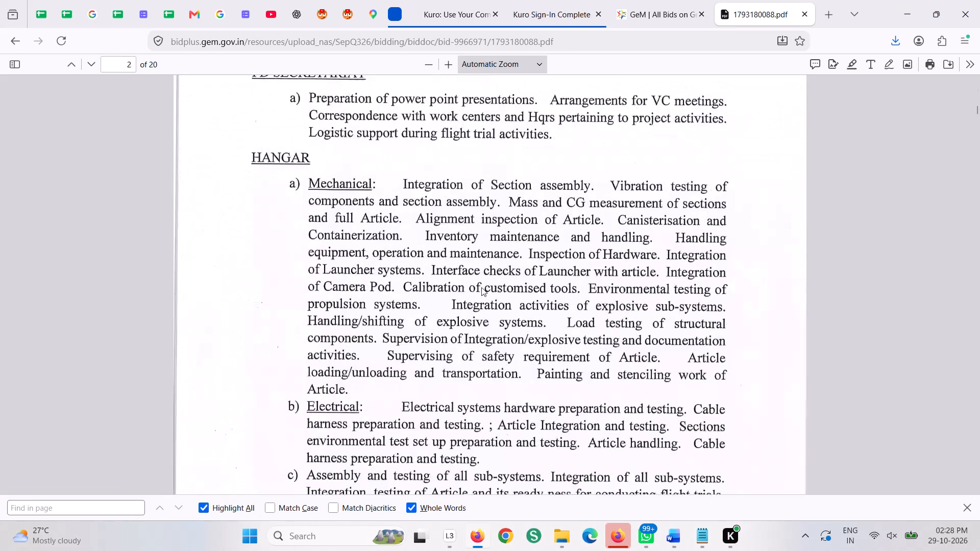
{"action": "scroll", "coordinate": [477, 285], "scroll_direction": "down", "scroll_amount": 2}
{"action": "scroll", "coordinate": [485, 274], "scroll_direction": "up", "scroll_amount": 2}
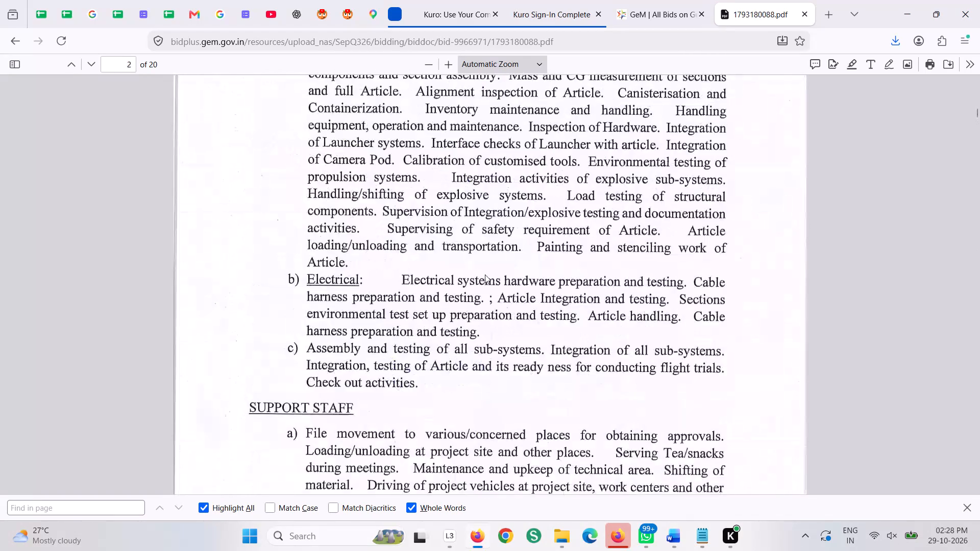
{"action": "scroll", "coordinate": [506, 307], "scroll_direction": "up", "scroll_amount": 1}
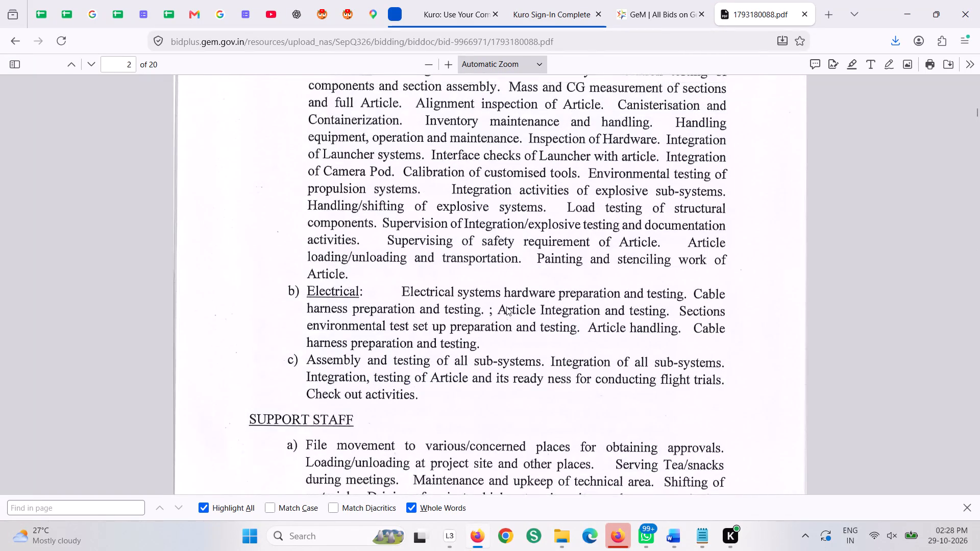
{"action": "scroll", "coordinate": [506, 307], "scroll_direction": "up", "scroll_amount": 3}
{"action": "scroll", "coordinate": [506, 310], "scroll_direction": "down", "scroll_amount": 5}
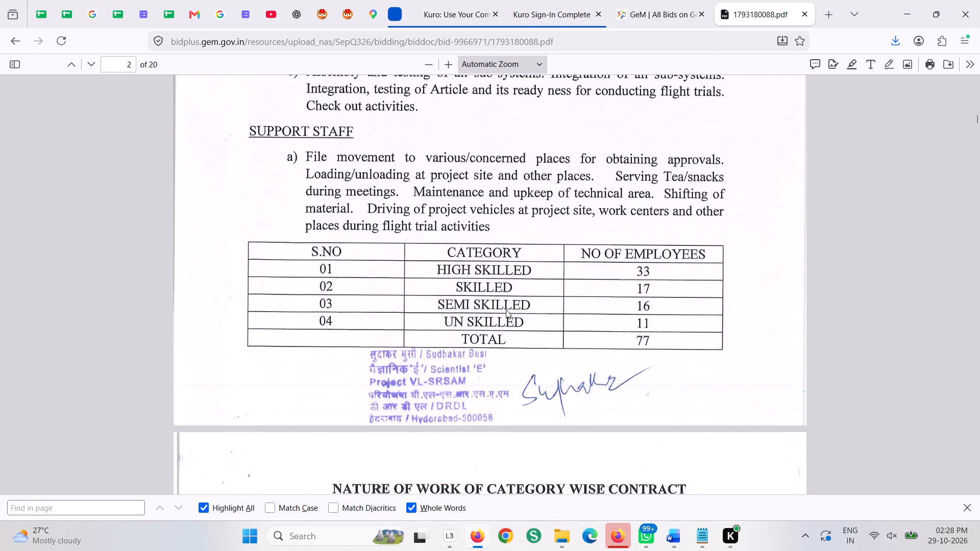
{"action": "scroll", "coordinate": [506, 310], "scroll_direction": "down", "scroll_amount": 6}
{"action": "scroll", "coordinate": [506, 310], "scroll_direction": "up", "scroll_amount": 2}
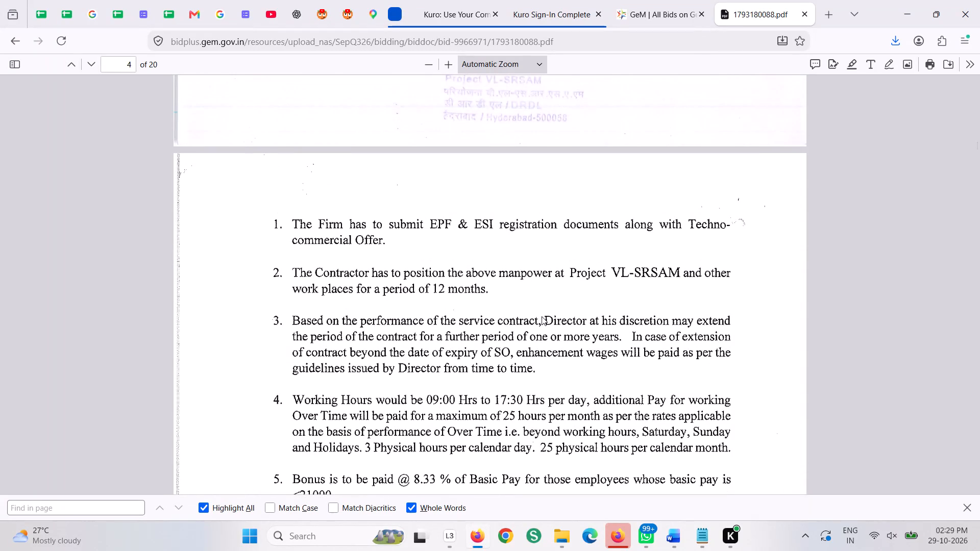
{"action": "scroll", "coordinate": [542, 316], "scroll_direction": "down", "scroll_amount": 1}
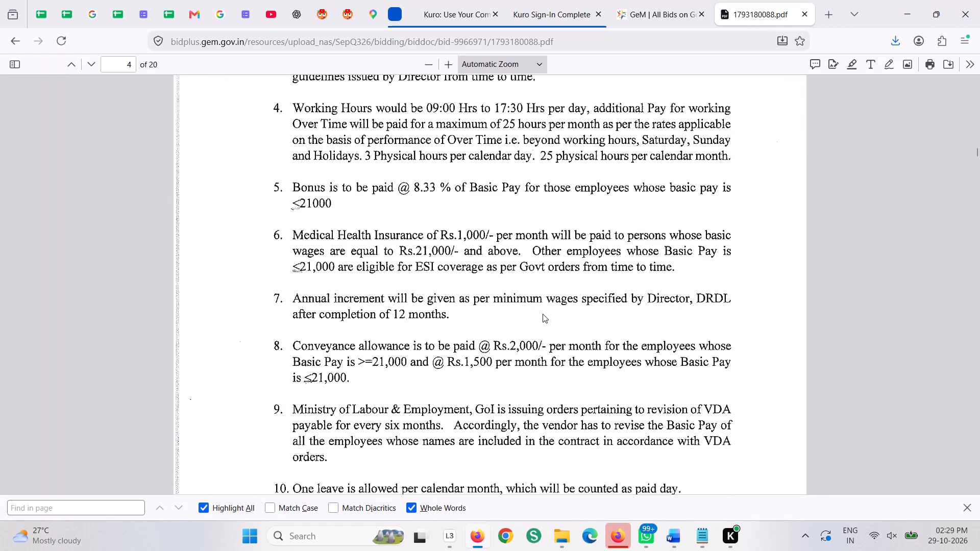
{"action": "scroll", "coordinate": [543, 315], "scroll_direction": "down", "scroll_amount": 3}
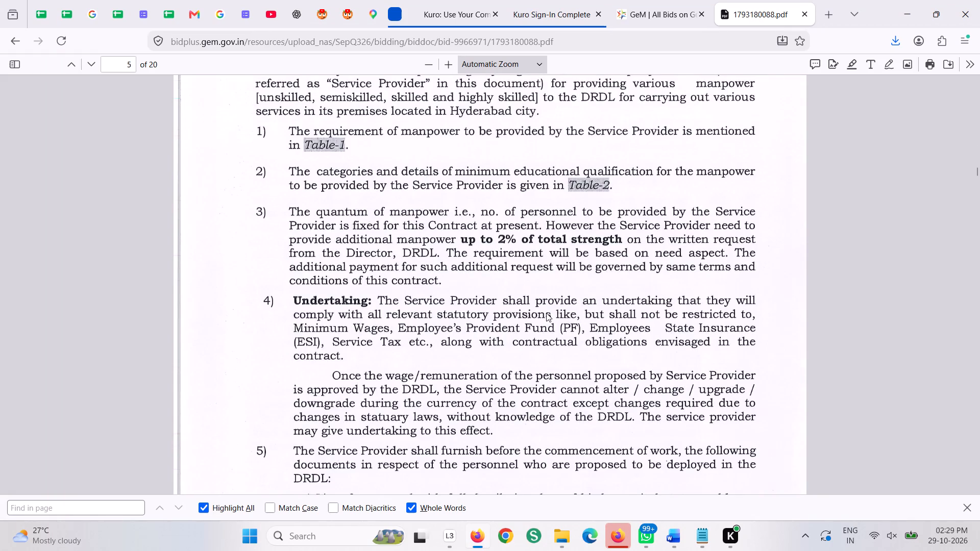
{"action": "scroll", "coordinate": [562, 324], "scroll_direction": "down", "scroll_amount": 1}
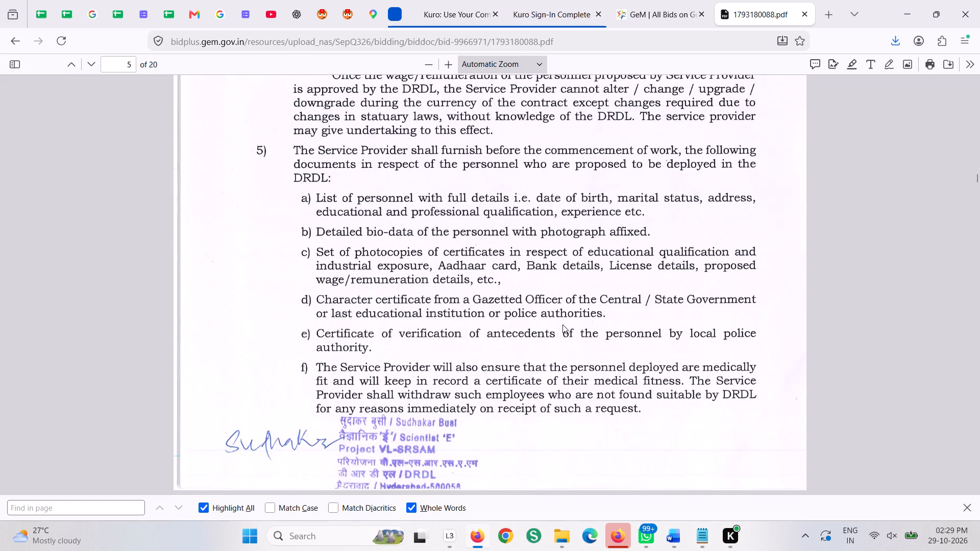
{"action": "scroll", "coordinate": [562, 324], "scroll_direction": "down", "scroll_amount": 4}
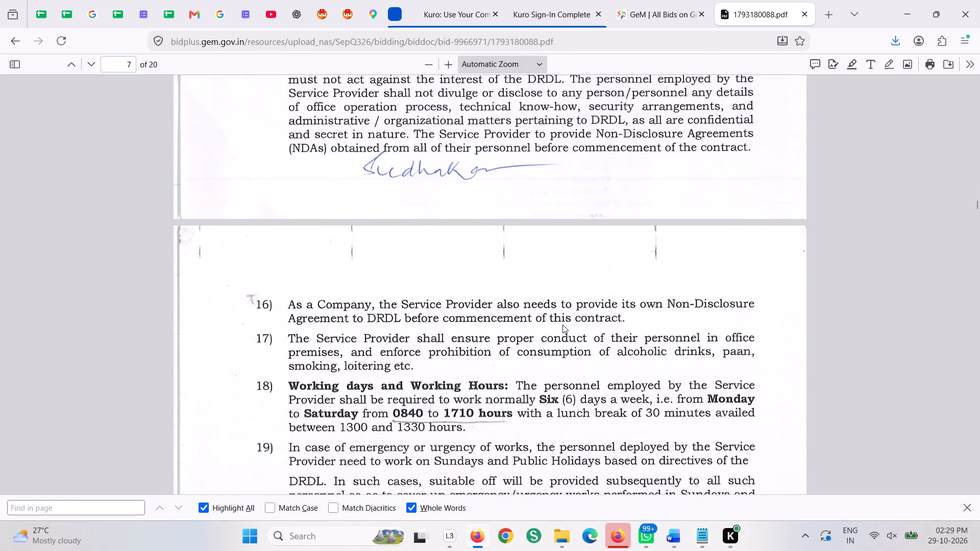
{"action": "scroll", "coordinate": [562, 324], "scroll_direction": "down", "scroll_amount": 5}
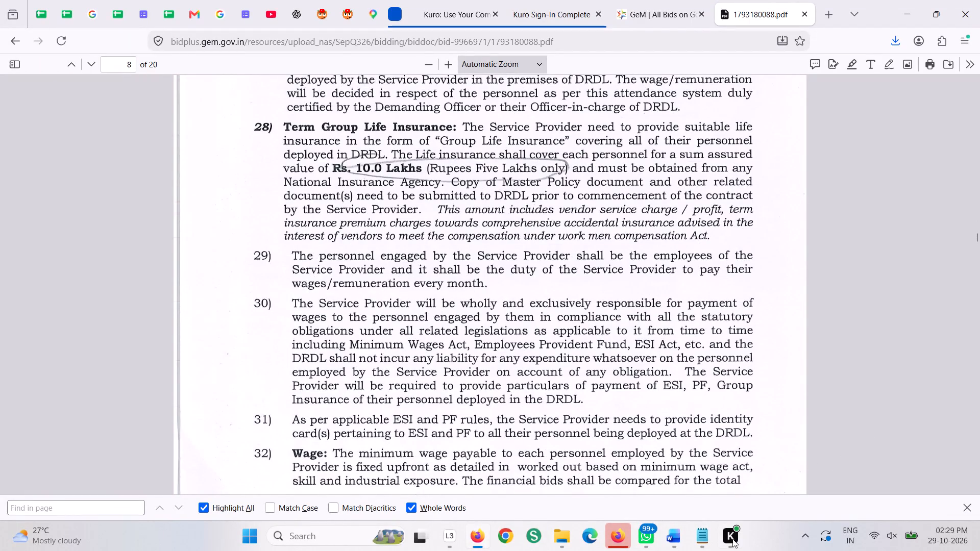
Reorder the taskbar so that the K app's icon comes before the L3 icon.
{"action": "left_click_drag", "start_coordinate": [732, 539], "coordinate": [455, 544]}
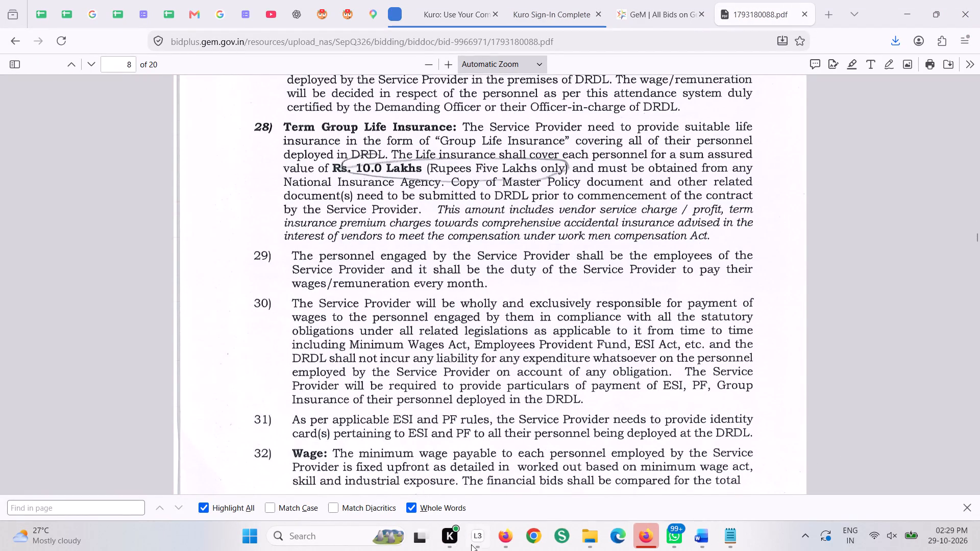
Read the attachment's remaining clauses from wage escalation through the service provider conditions in clause 63 for required documents.
{"action": "scroll", "coordinate": [602, 410], "scroll_direction": "down", "scroll_amount": 2}
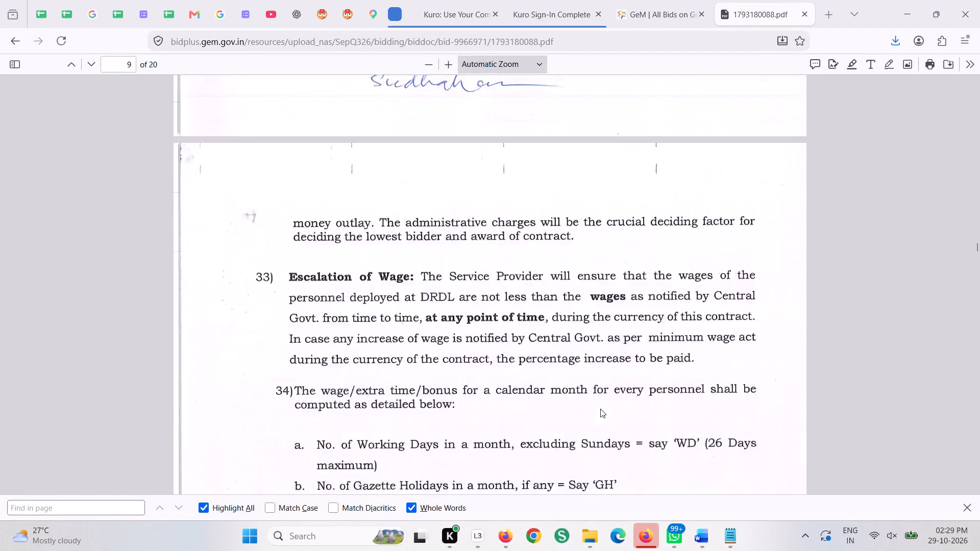
{"action": "scroll", "coordinate": [584, 389], "scroll_direction": "down", "scroll_amount": 1}
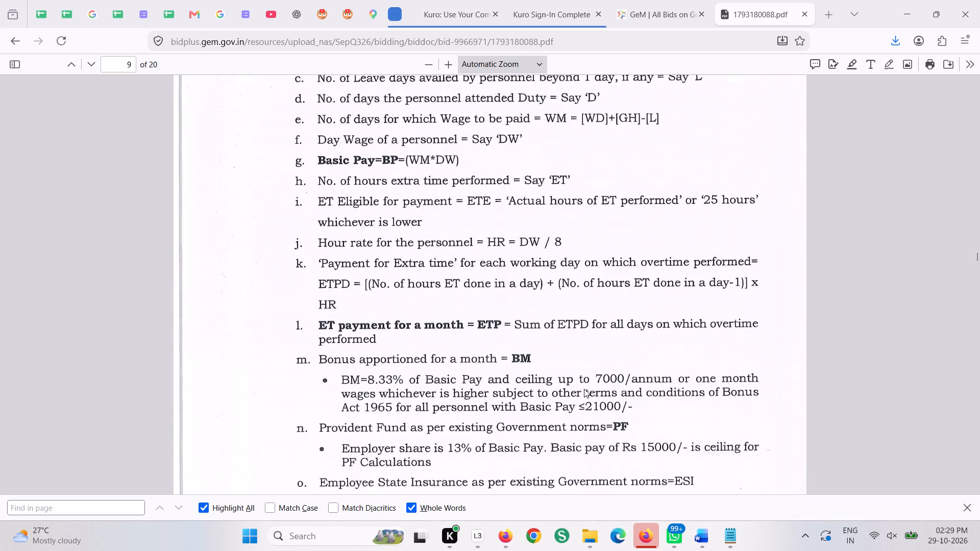
{"action": "scroll", "coordinate": [584, 389], "scroll_direction": "down", "scroll_amount": 3}
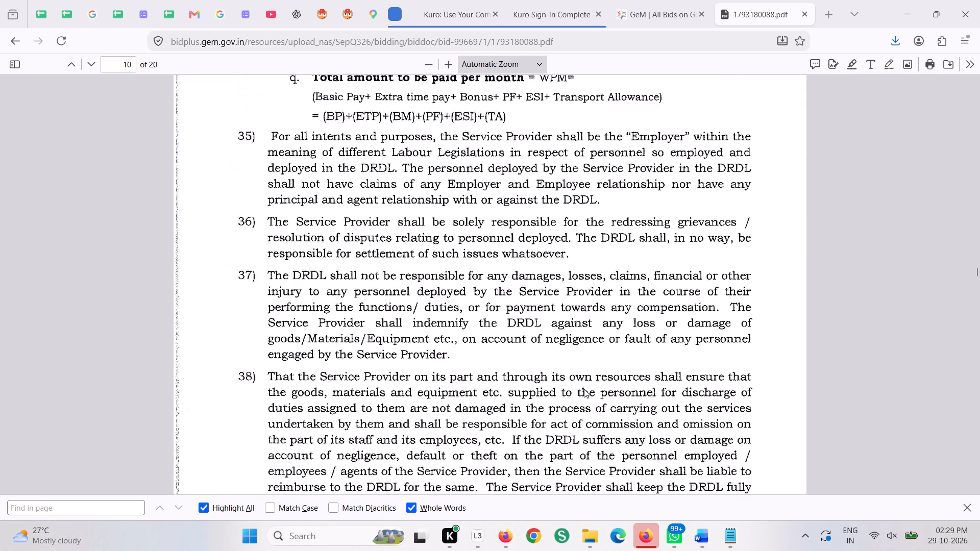
{"action": "scroll", "coordinate": [584, 388], "scroll_direction": "down", "scroll_amount": 4}
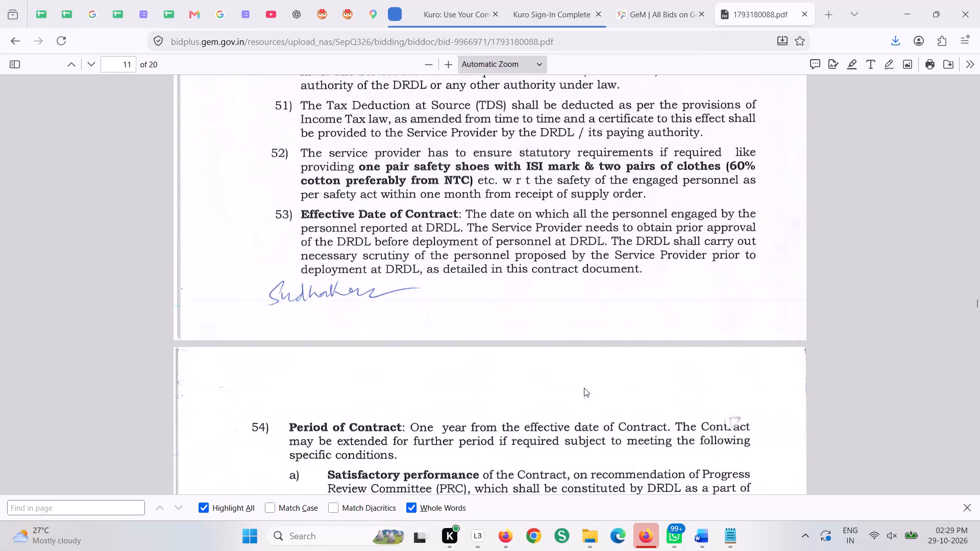
{"action": "scroll", "coordinate": [584, 388], "scroll_direction": "down", "scroll_amount": 5}
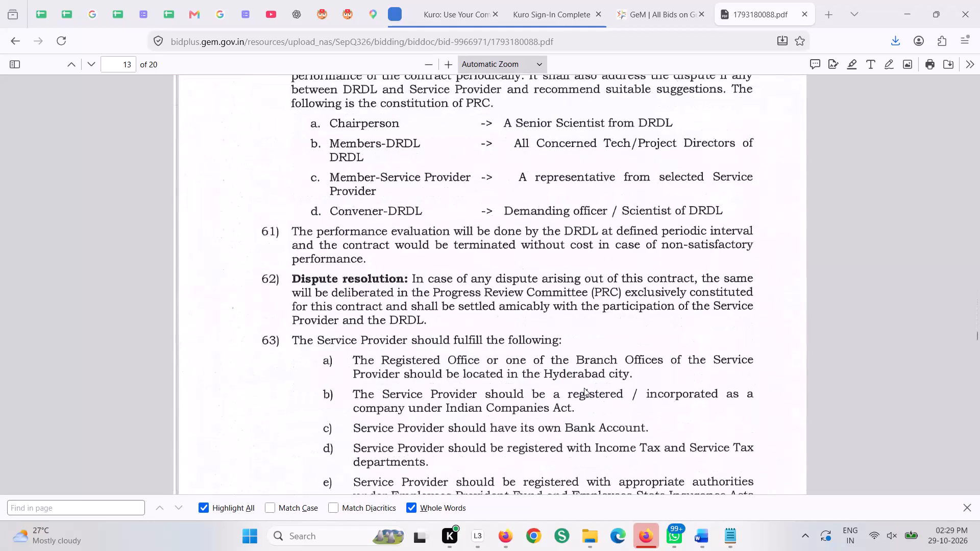
{"action": "scroll", "coordinate": [584, 388], "scroll_direction": "down", "scroll_amount": 1}
{"action": "scroll", "coordinate": [584, 388], "scroll_direction": "up", "scroll_amount": 1}
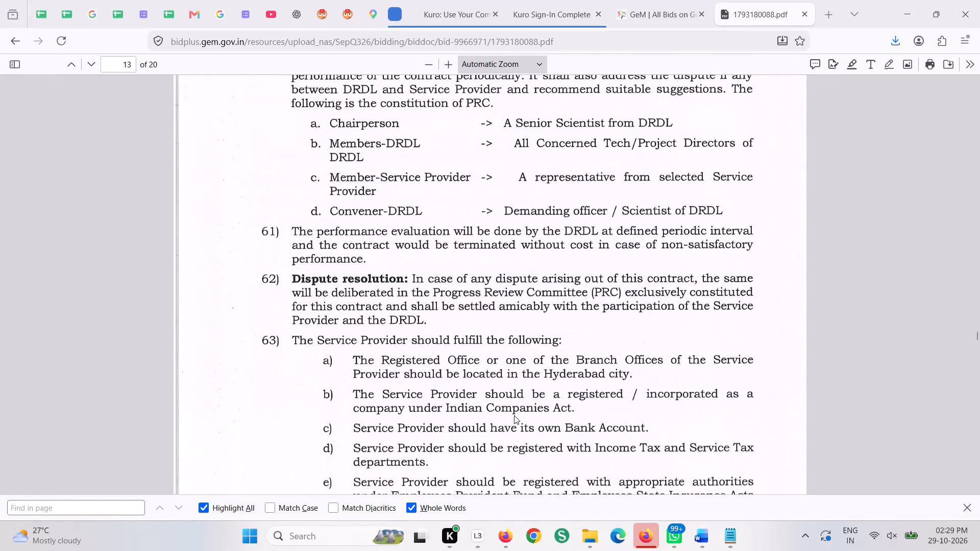
{"action": "scroll", "coordinate": [584, 428], "scroll_direction": "down", "scroll_amount": 1}
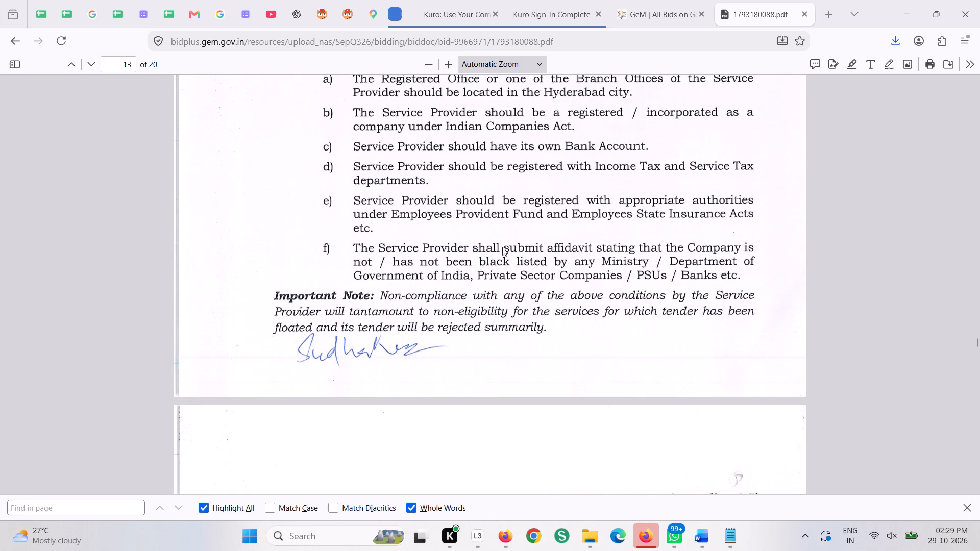
Fill in item 8 of the Word list as "BANK DETAILS" and start a line "9.".
{"action": "key", "text": "alt+Tab"}
{"action": "key", "text": "alt+Tab"}
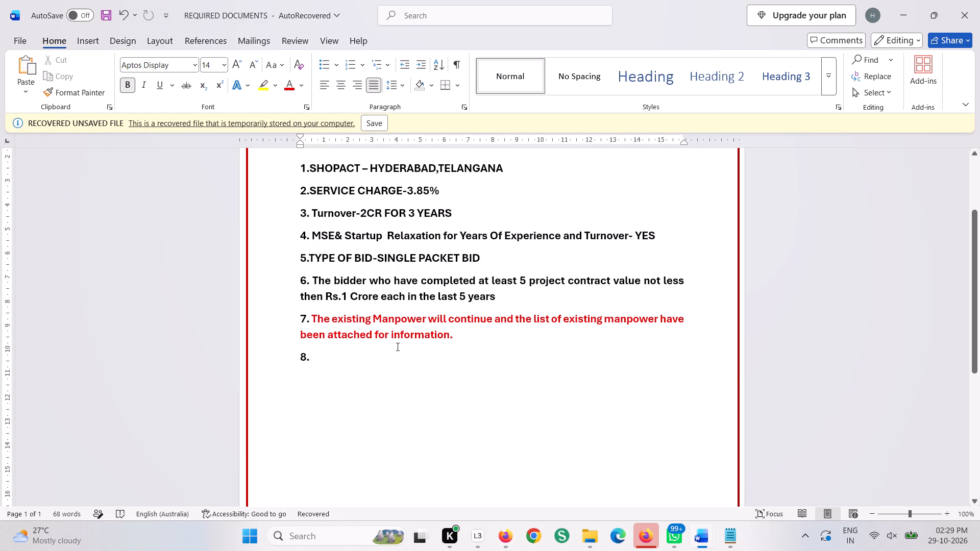
{"action": "key", "text": "alt+Tab"}
{"action": "key", "text": "Tab"}
{"action": "key", "text": "alt+Tab"}
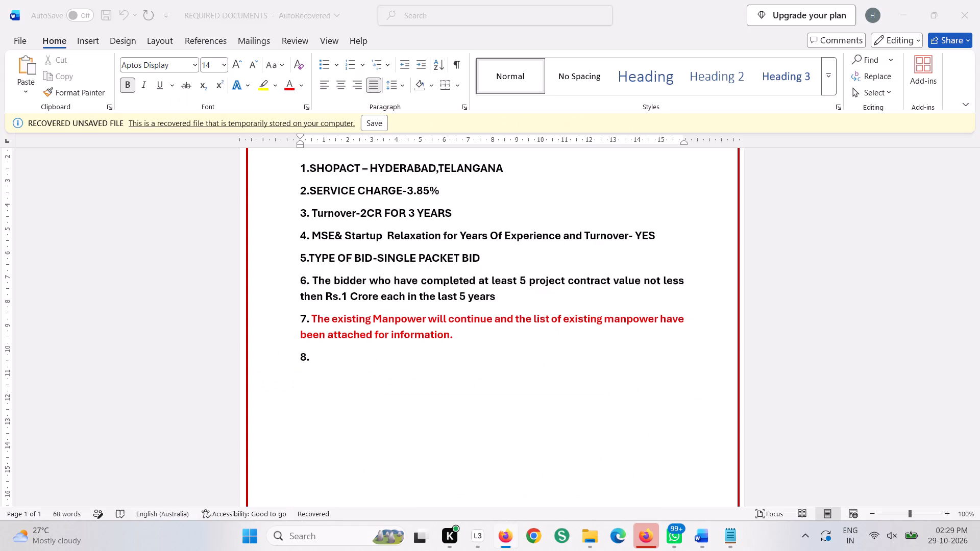
{"action": "key", "text": "alt+Tab"}
{"action": "key", "text": "alt+Tab"}
{"action": "type", "text": "BANK DETAILS"}
{"action": "key", "text": "space"}
{"action": "key", "text": "Return"}
{"action": "type", "text": "9."}
Check the affidavit condition in clause 63, enter "BLACKLIST CERTIFICATE" as item 9 of the Word list, and start a line "10.".
{"action": "key", "text": "alt+Tab"}
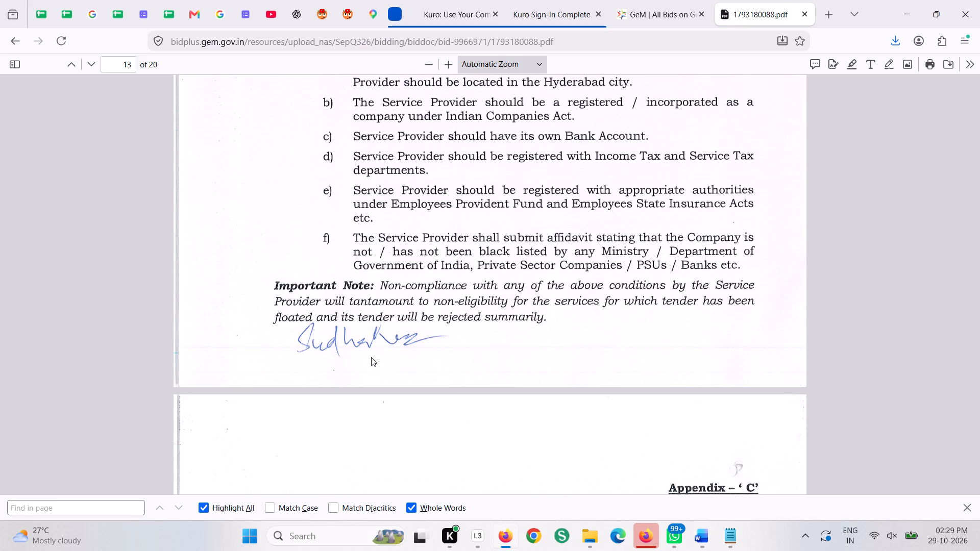
{"action": "key", "text": "alt+Tab"}
{"action": "type", "text": "BLACKLIST"}
{"action": "key", "text": "space"}
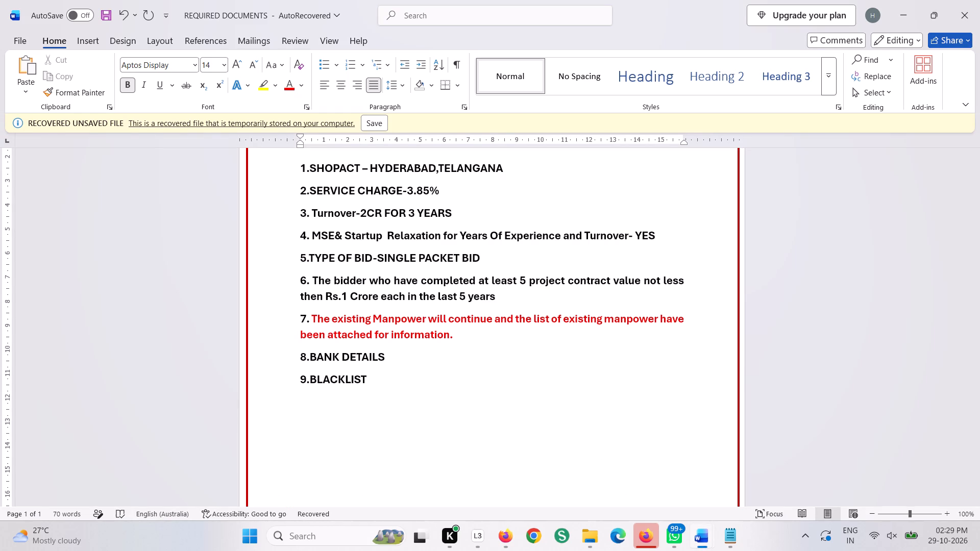
{"action": "type", "text": "CERTIFICATE"}
{"action": "key", "text": "space"}
{"action": "key", "text": "Return"}
{"action": "type", "text": "10."}
Check the registration conditions in clause 63 and enter "COPY OF EPF,ESIC,GST,PAN,ITR" as item 10 of the Word list.
{"action": "key", "text": "alt+Tab"}
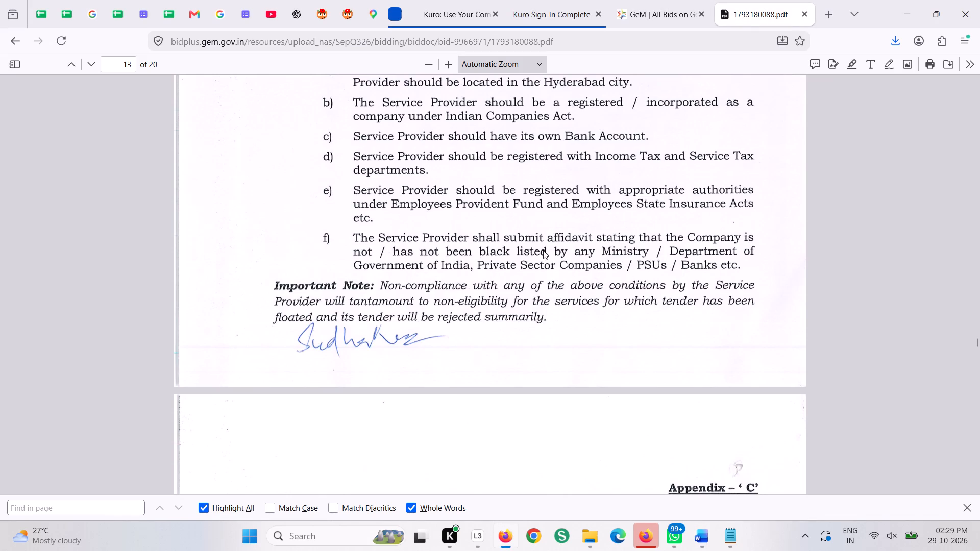
{"action": "scroll", "coordinate": [553, 203], "scroll_direction": "up", "scroll_amount": 1}
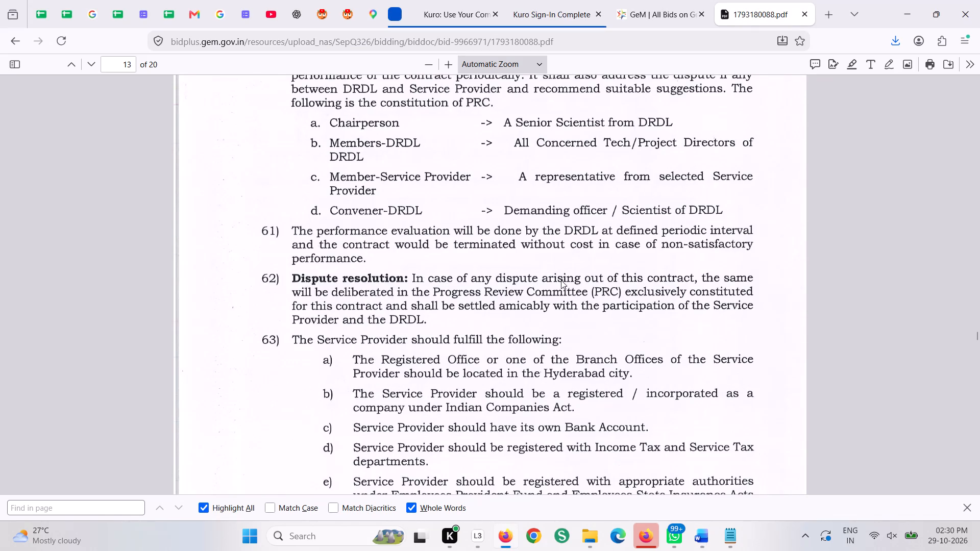
{"action": "key", "text": "alt+Tab"}
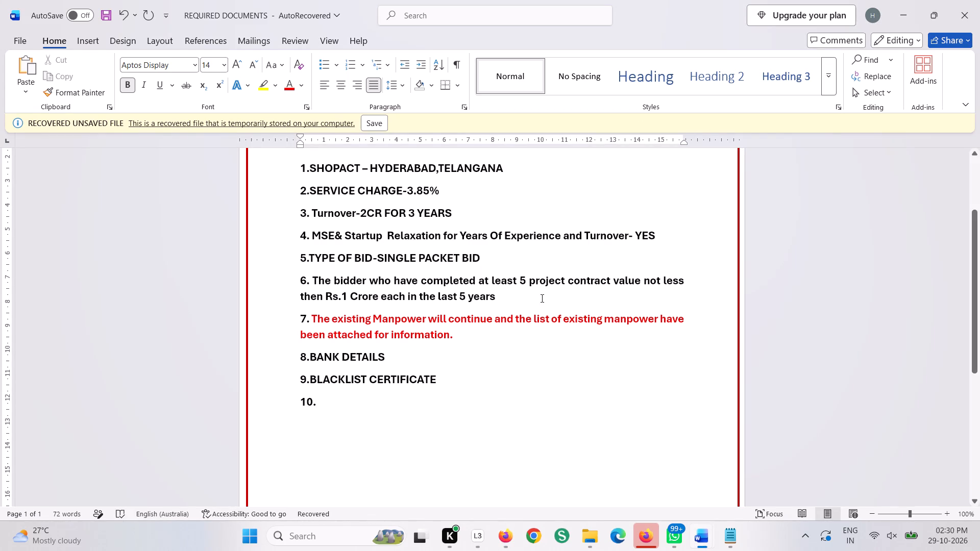
{"action": "type", "text": "COPY OF EPF,ESIC,GST,PAN,"}
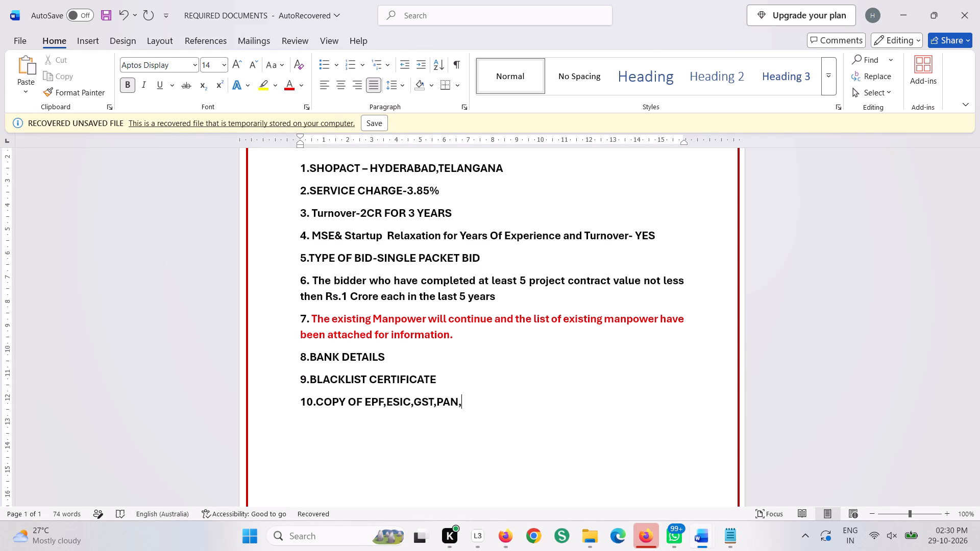
{"action": "type", "text": "ITR"}
{"action": "key", "text": "space"}
Skim the attachment's pages from clause 63 and Appendix C through the last page for further document requirements.
{"action": "scroll", "coordinate": [541, 298], "scroll_direction": "down", "scroll_amount": 3}
{"action": "key", "text": "alt+Tab"}
{"action": "scroll", "coordinate": [513, 307], "scroll_direction": "down", "scroll_amount": 2}
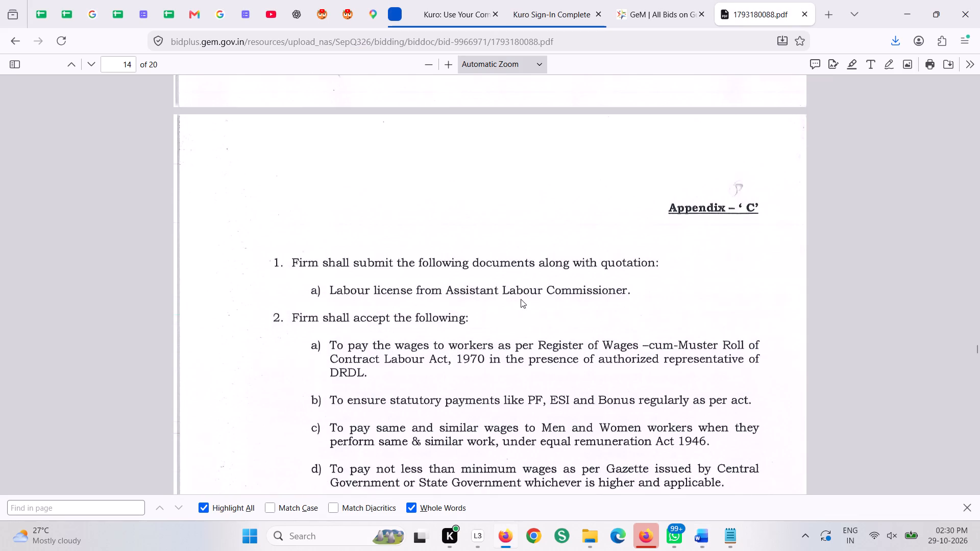
{"action": "scroll", "coordinate": [521, 299], "scroll_direction": "down", "scroll_amount": 20}
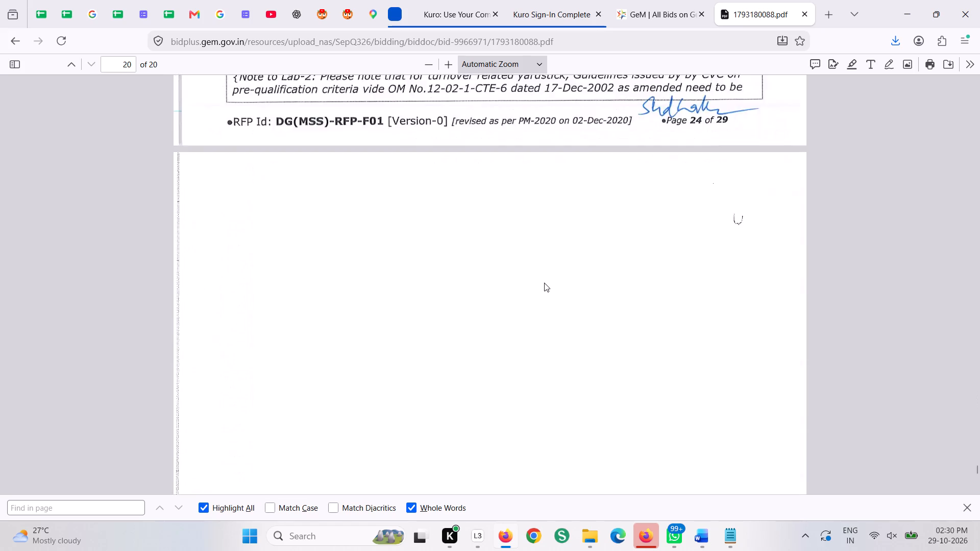
{"action": "scroll", "coordinate": [544, 283], "scroll_direction": "up", "scroll_amount": 6}
{"action": "scroll", "coordinate": [530, 283], "scroll_direction": "up", "scroll_amount": 16}
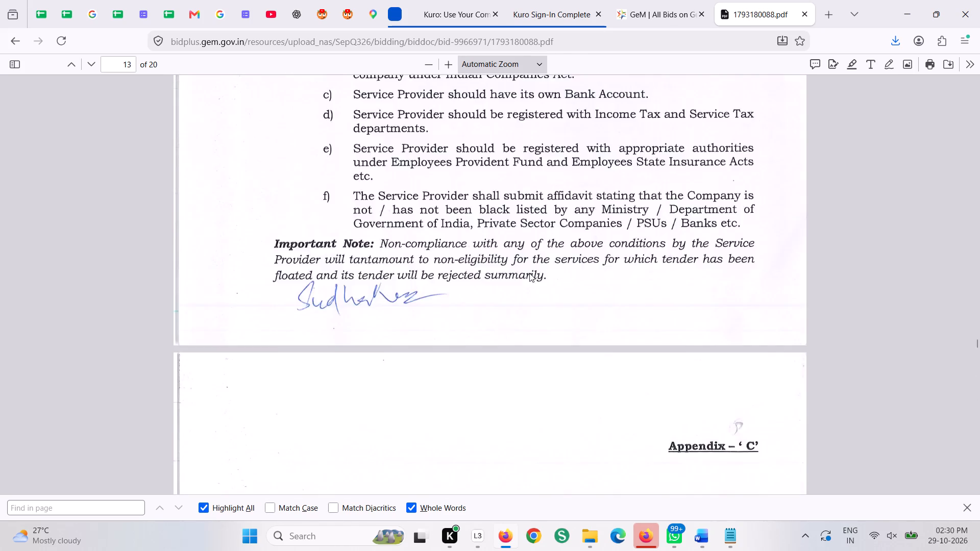
{"action": "scroll", "coordinate": [529, 273], "scroll_direction": "up", "scroll_amount": 5}
{"action": "scroll", "coordinate": [539, 271], "scroll_direction": "down", "scroll_amount": 19}
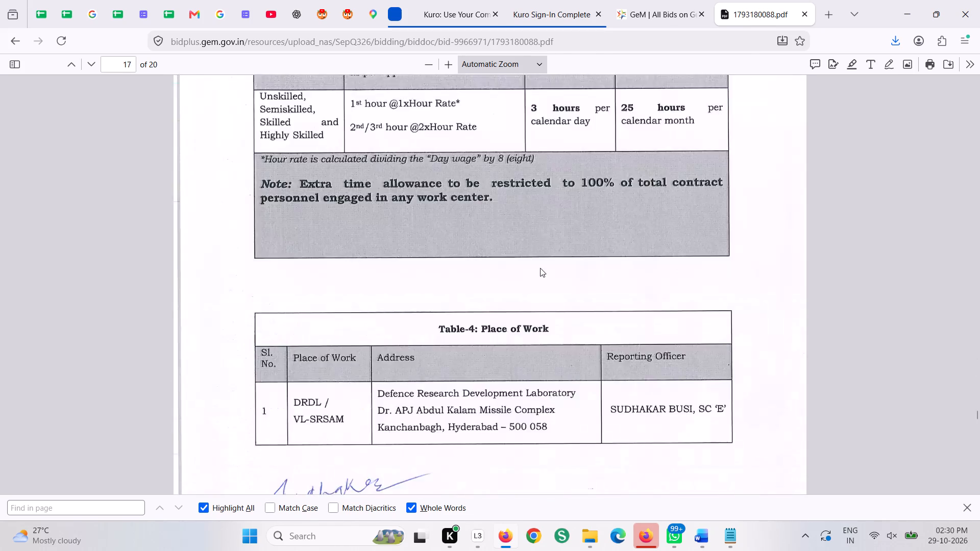
{"action": "scroll", "coordinate": [540, 268], "scroll_direction": "down", "scroll_amount": 17}
{"action": "scroll", "coordinate": [541, 266], "scroll_direction": "up", "scroll_amount": 17}
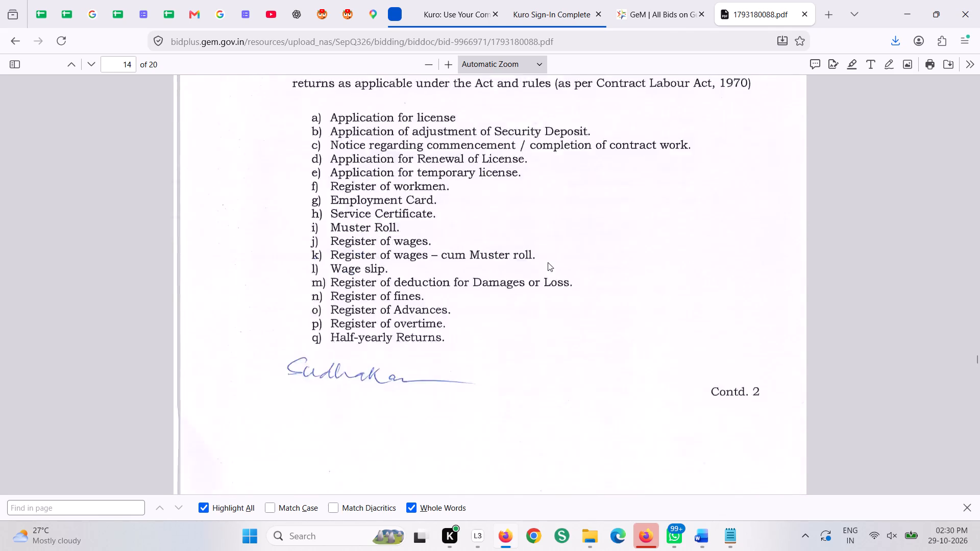
{"action": "scroll", "coordinate": [548, 262], "scroll_direction": "up", "scroll_amount": 11}
{"action": "scroll", "coordinate": [548, 261], "scroll_direction": "down", "scroll_amount": 5}
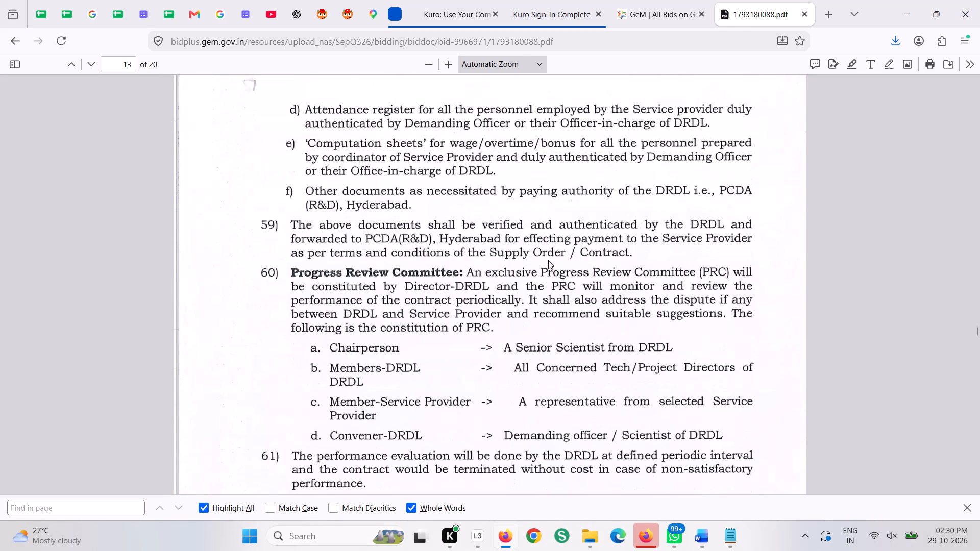
Reread clauses 47 to 63 on statutory compliance, contract period, performance security and billing for required documents.
{"action": "scroll", "coordinate": [549, 260], "scroll_direction": "up", "scroll_amount": 4}
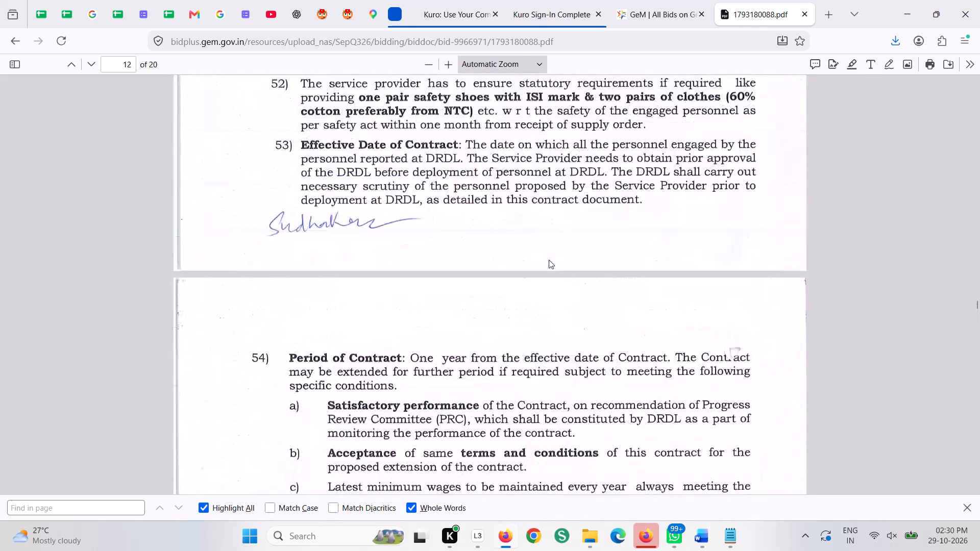
{"action": "scroll", "coordinate": [549, 260], "scroll_direction": "up", "scroll_amount": 1}
{"action": "scroll", "coordinate": [549, 260], "scroll_direction": "down", "scroll_amount": 3}
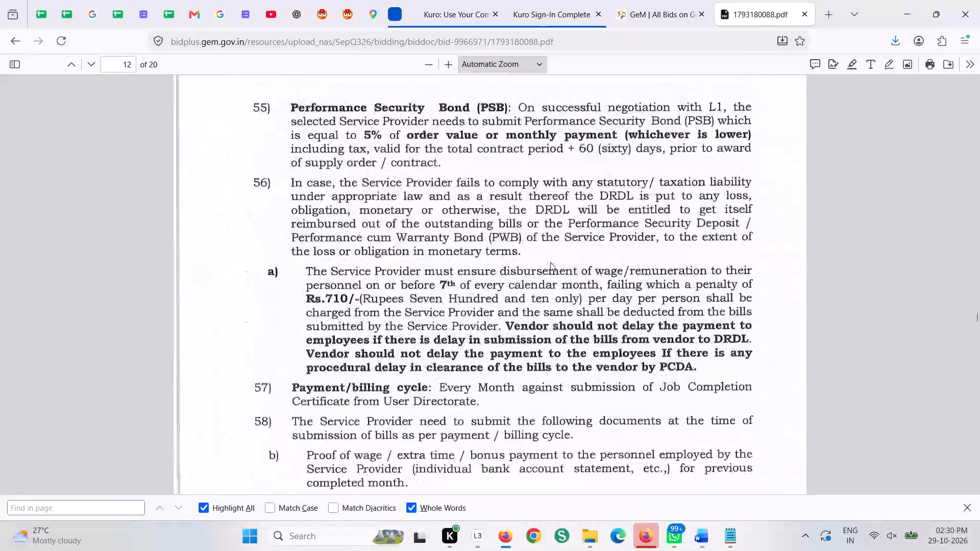
{"action": "scroll", "coordinate": [548, 263], "scroll_direction": "up", "scroll_amount": 2}
{"action": "scroll", "coordinate": [549, 259], "scroll_direction": "down", "scroll_amount": 2}
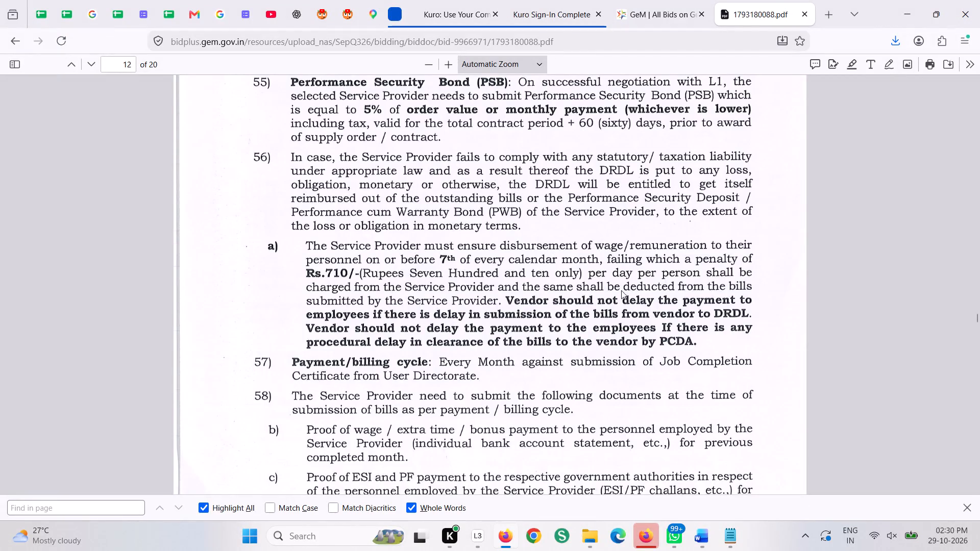
{"action": "scroll", "coordinate": [645, 291], "scroll_direction": "up", "scroll_amount": 3}
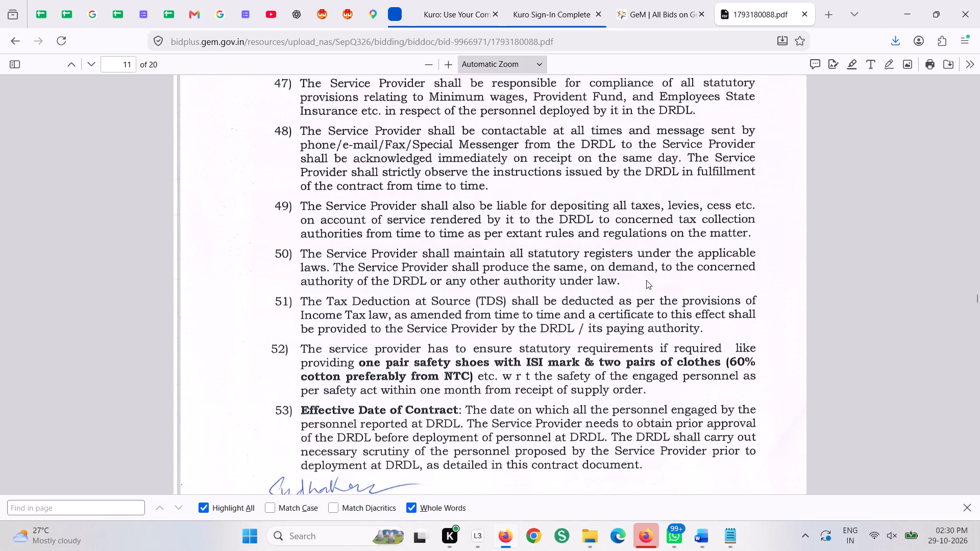
{"action": "scroll", "coordinate": [646, 280], "scroll_direction": "down", "scroll_amount": 2}
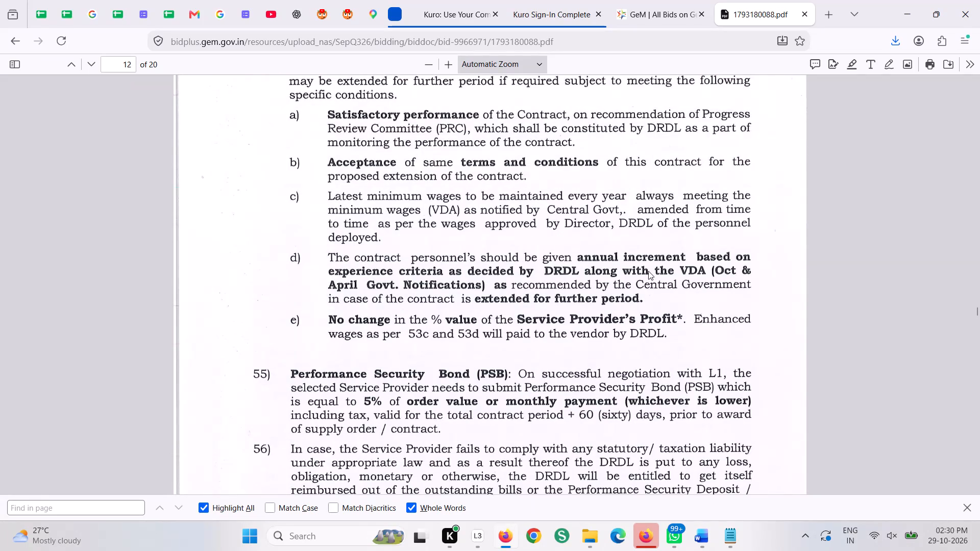
{"action": "scroll", "coordinate": [647, 271], "scroll_direction": "down", "scroll_amount": 4}
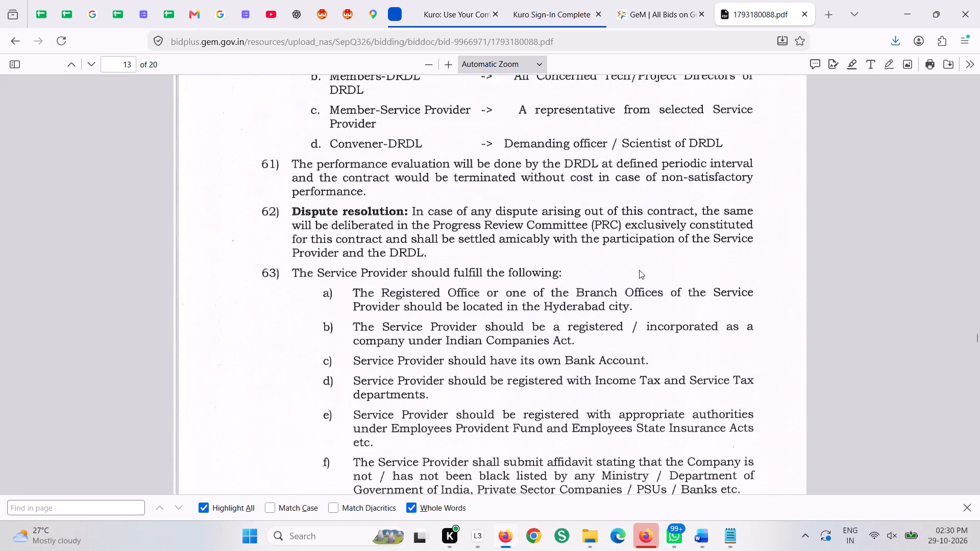
Recheck clauses 54 to 63 on contract extension, performance security, wage-payment penalty, billing documents and service provider conditions.
{"action": "scroll", "coordinate": [631, 272], "scroll_direction": "up", "scroll_amount": 3}
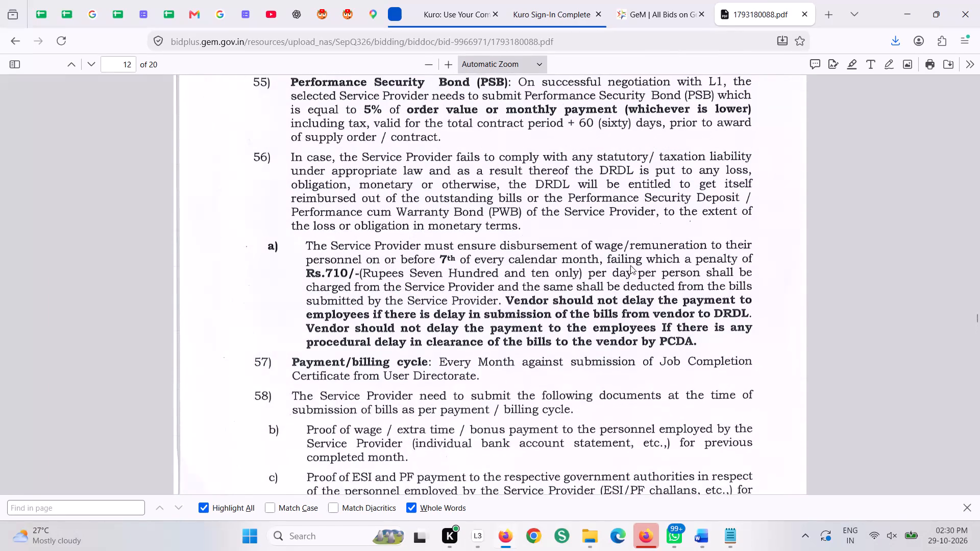
{"action": "scroll", "coordinate": [630, 265], "scroll_direction": "down", "scroll_amount": 3}
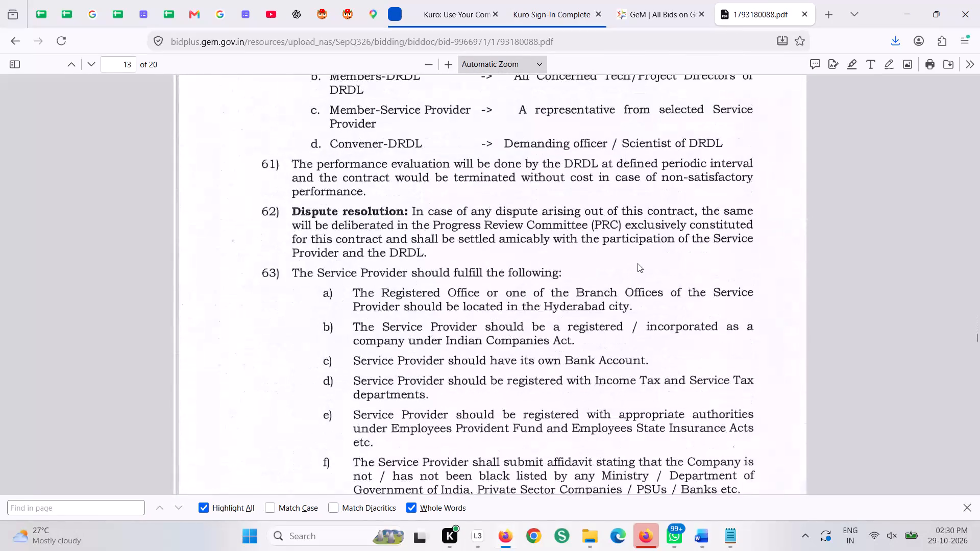
{"action": "scroll", "coordinate": [653, 267], "scroll_direction": "up", "scroll_amount": 1}
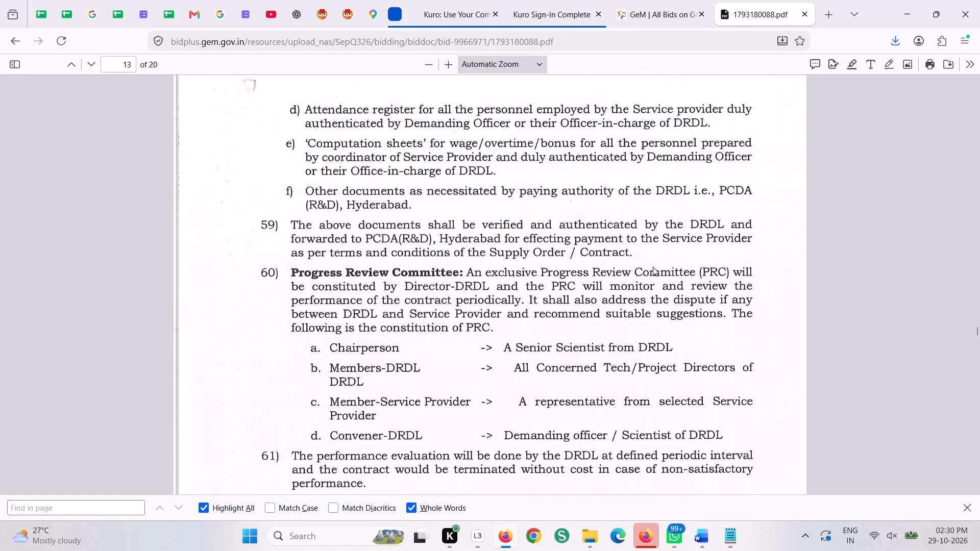
{"action": "scroll", "coordinate": [653, 267], "scroll_direction": "up", "scroll_amount": 3}
{"action": "scroll", "coordinate": [684, 262], "scroll_direction": "down", "scroll_amount": 2}
{"action": "scroll", "coordinate": [684, 267], "scroll_direction": "up", "scroll_amount": 2}
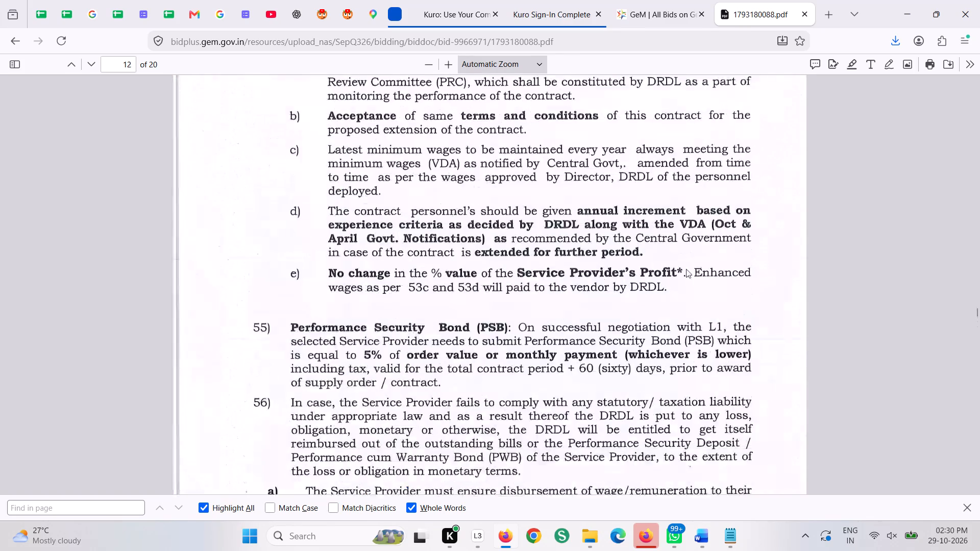
{"action": "scroll", "coordinate": [696, 275], "scroll_direction": "down", "scroll_amount": 2}
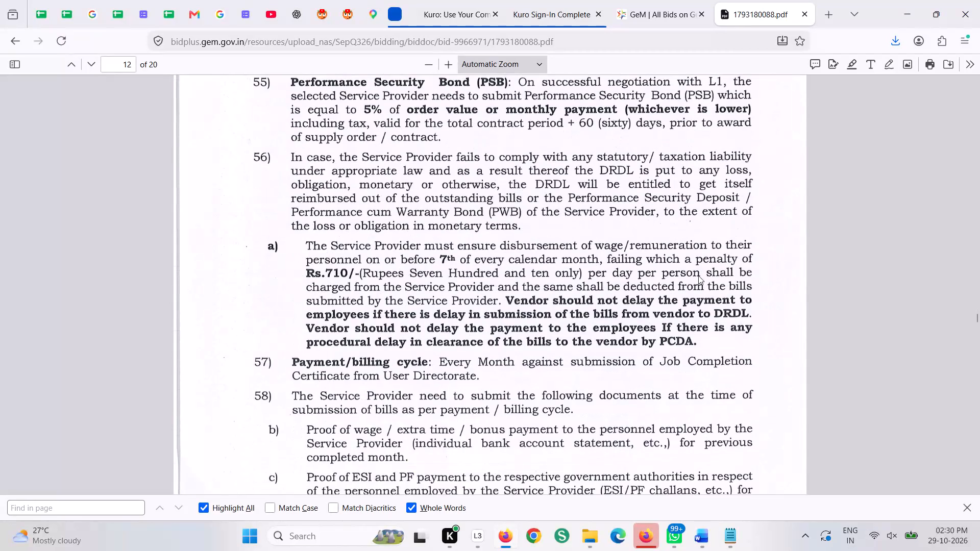
{"action": "scroll", "coordinate": [699, 275], "scroll_direction": "up", "scroll_amount": 1}
{"action": "scroll", "coordinate": [695, 285], "scroll_direction": "down", "scroll_amount": 1}
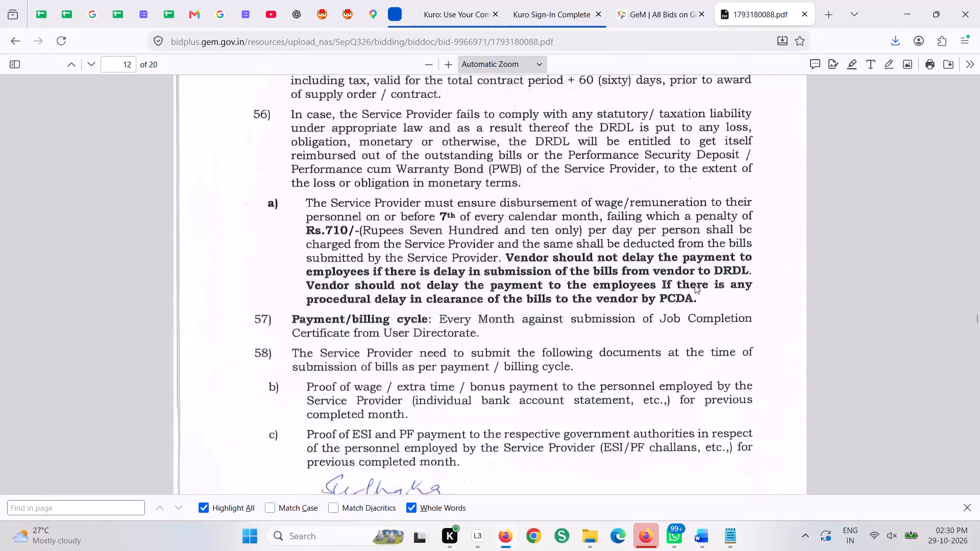
{"action": "scroll", "coordinate": [687, 285], "scroll_direction": "down", "scroll_amount": 1}
{"action": "scroll", "coordinate": [636, 274], "scroll_direction": "up", "scroll_amount": 2}
{"action": "scroll", "coordinate": [661, 278], "scroll_direction": "down", "scroll_amount": 1}
{"action": "scroll", "coordinate": [662, 278], "scroll_direction": "up", "scroll_amount": 1}
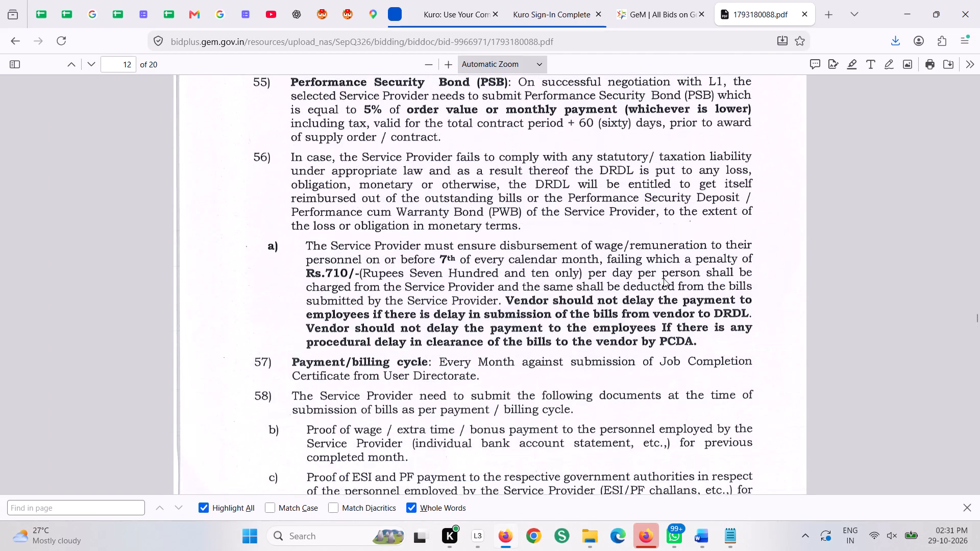
{"action": "scroll", "coordinate": [620, 280], "scroll_direction": "down", "scroll_amount": 3}
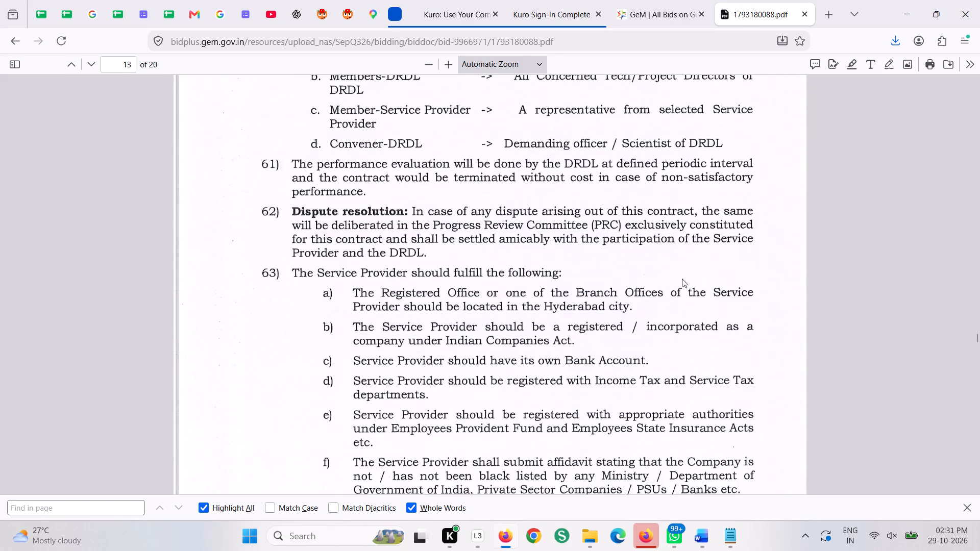
{"action": "scroll", "coordinate": [658, 277], "scroll_direction": "down", "scroll_amount": 1}
{"action": "scroll", "coordinate": [666, 271], "scroll_direction": "up", "scroll_amount": 1}
Read Appendix C for the documents due with the quotation, the registers to maintain and the firm's responsibilities.
{"action": "scroll", "coordinate": [665, 307], "scroll_direction": "down", "scroll_amount": 2}
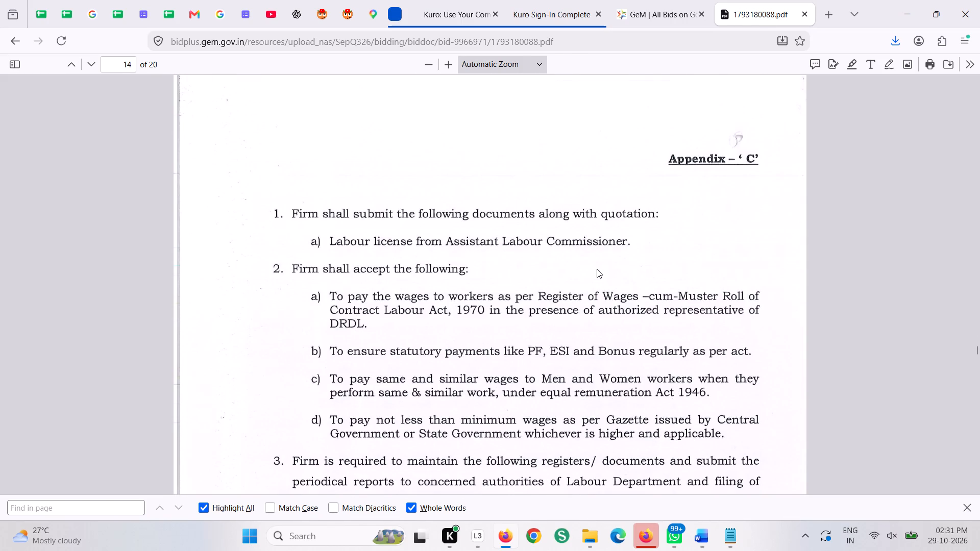
{"action": "scroll", "coordinate": [597, 269], "scroll_direction": "down", "scroll_amount": 3}
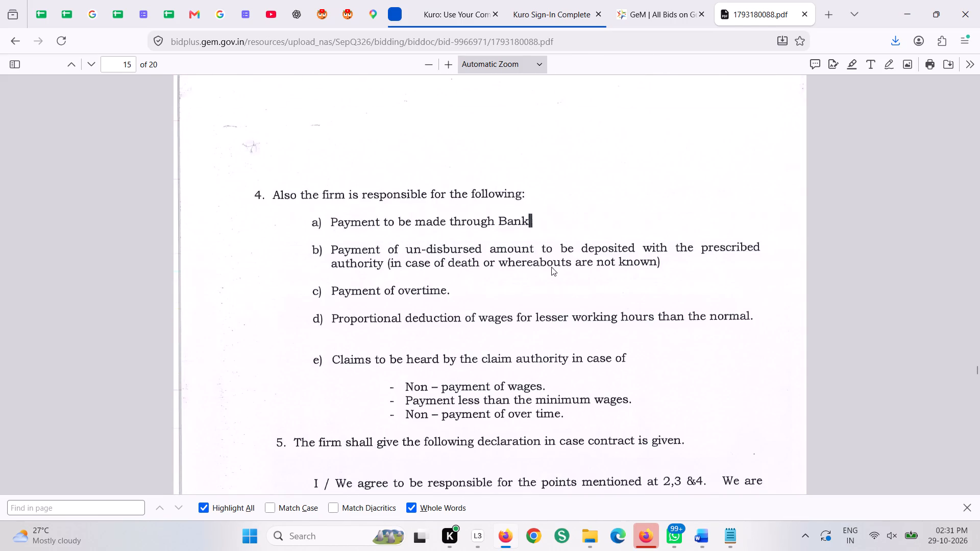
{"action": "scroll", "coordinate": [551, 267], "scroll_direction": "down", "scroll_amount": 1}
{"action": "scroll", "coordinate": [634, 268], "scroll_direction": "up", "scroll_amount": 1}
{"action": "scroll", "coordinate": [554, 284], "scroll_direction": "down", "scroll_amount": 1}
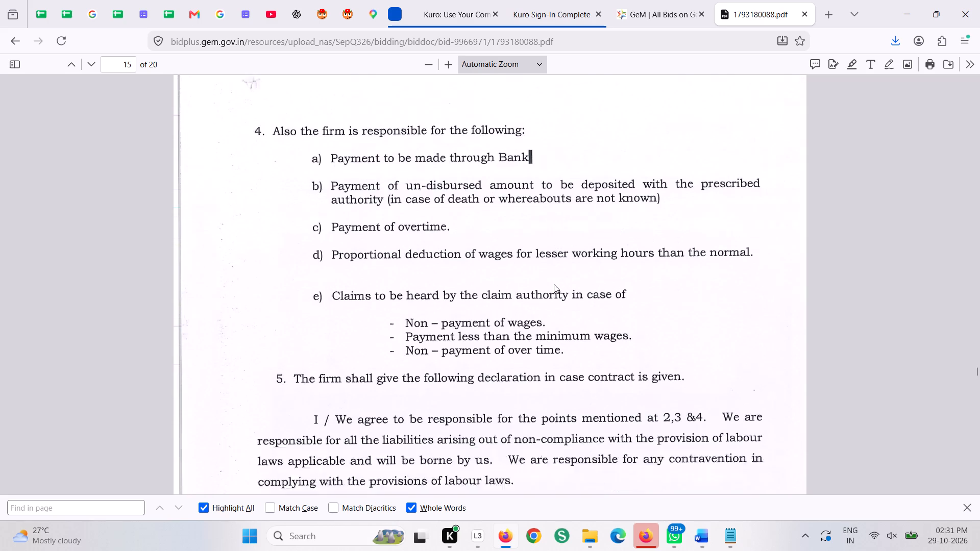
{"action": "scroll", "coordinate": [591, 280], "scroll_direction": "up", "scroll_amount": 1}
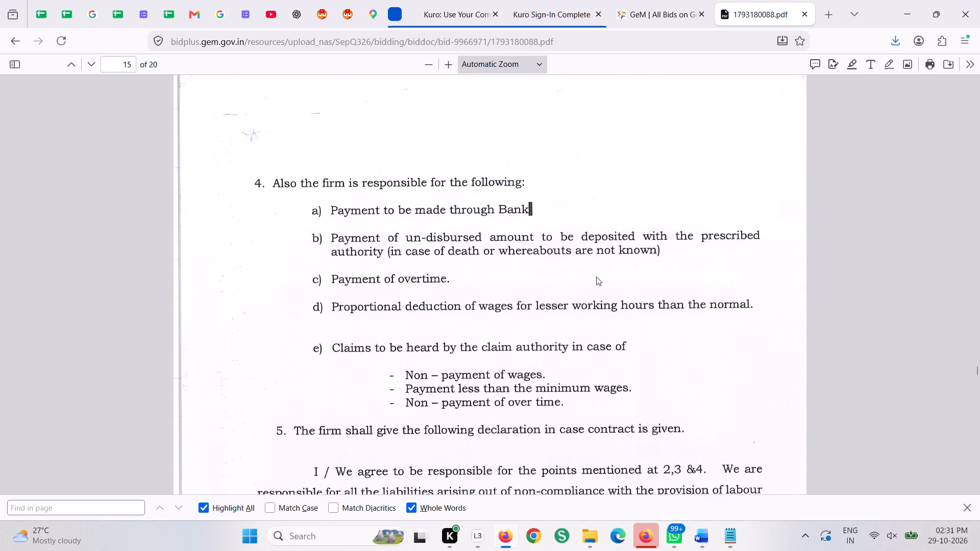
Review the declaration and the personnel, qualification and place-of-work tables on pages 15 to 17 of the attachment.
{"action": "scroll", "coordinate": [599, 277], "scroll_direction": "down", "scroll_amount": 4}
{"action": "scroll", "coordinate": [620, 274], "scroll_direction": "up", "scroll_amount": 1}
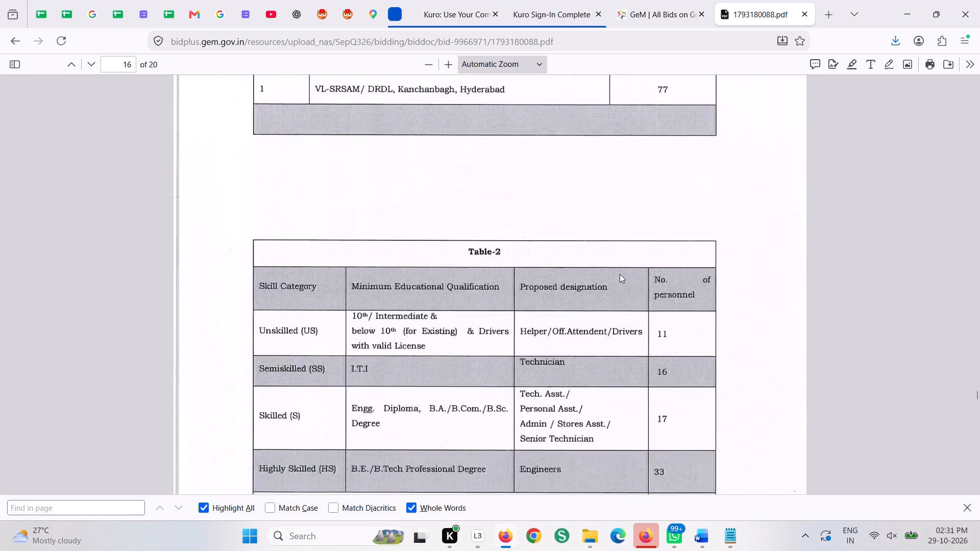
{"action": "scroll", "coordinate": [620, 274], "scroll_direction": "up", "scroll_amount": 1}
{"action": "scroll", "coordinate": [620, 274], "scroll_direction": "down", "scroll_amount": 6}
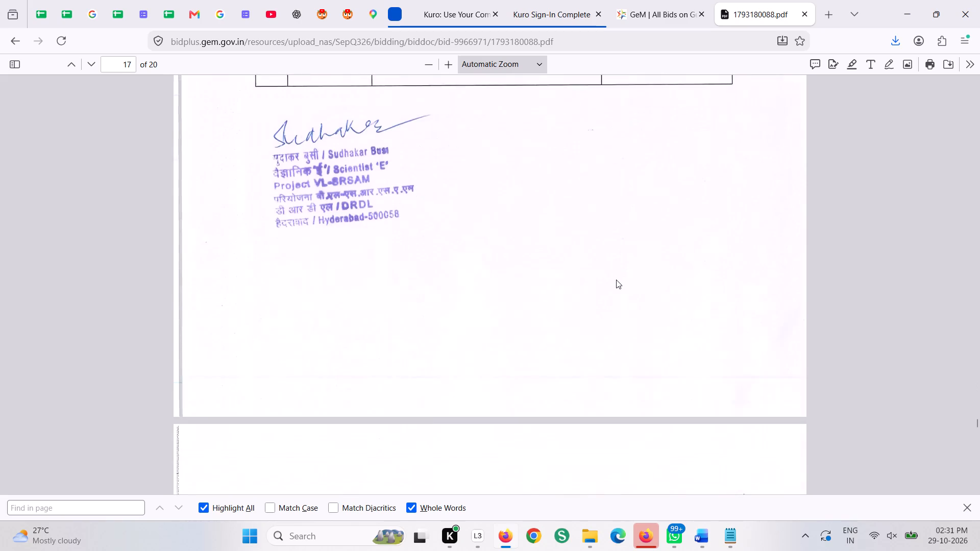
Capture items 1 to 4 of the Part-IV Vendor Qualification Criteria on page 19 as an image.
{"action": "scroll", "coordinate": [616, 280], "scroll_direction": "down", "scroll_amount": 7}
{"action": "scroll", "coordinate": [607, 290], "scroll_direction": "up", "scroll_amount": 3}
{"action": "scroll", "coordinate": [607, 287], "scroll_direction": "down", "scroll_amount": 2}
{"action": "scroll", "coordinate": [594, 278], "scroll_direction": "up", "scroll_amount": 1}
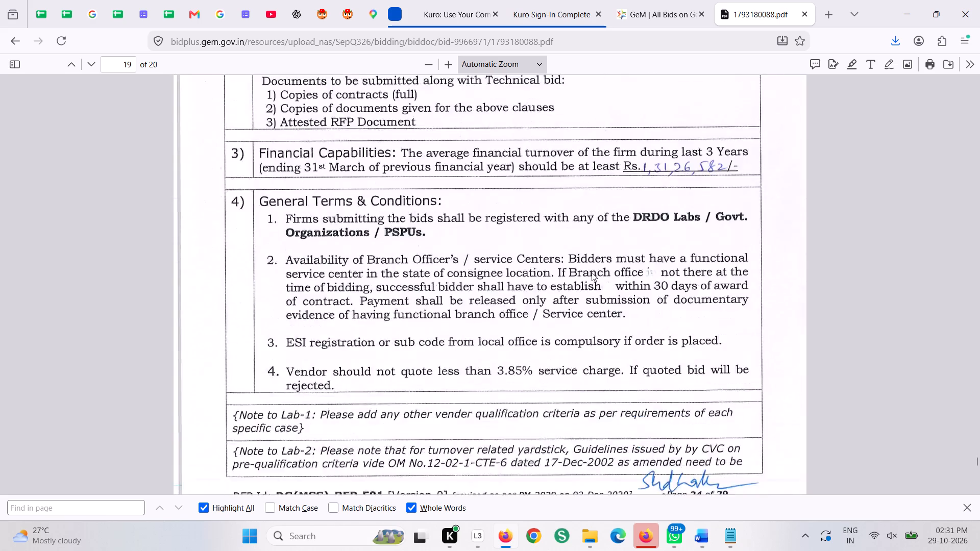
{"action": "triple_click", "coordinate": [425, 63]}
{"action": "left_click", "coordinate": [425, 63]}
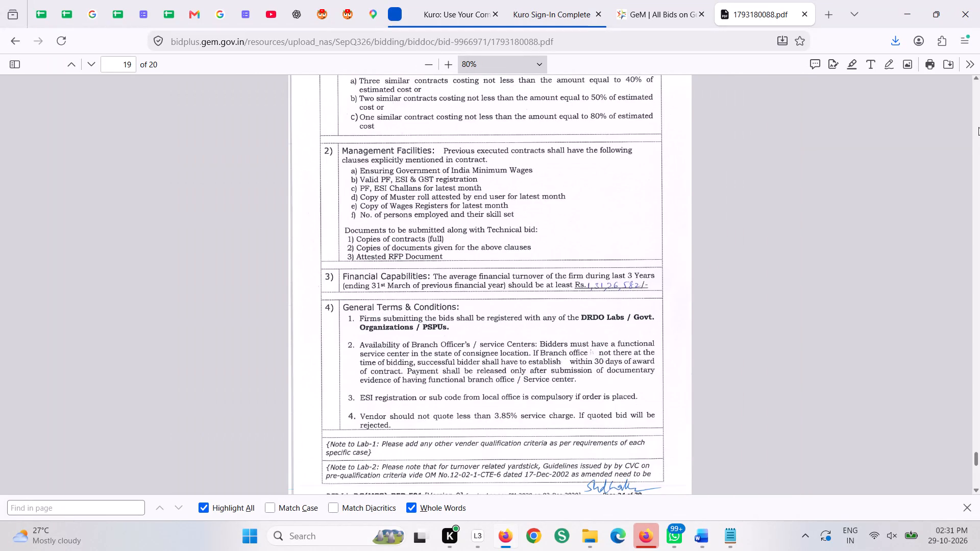
{"action": "left_click", "coordinate": [432, 68]}
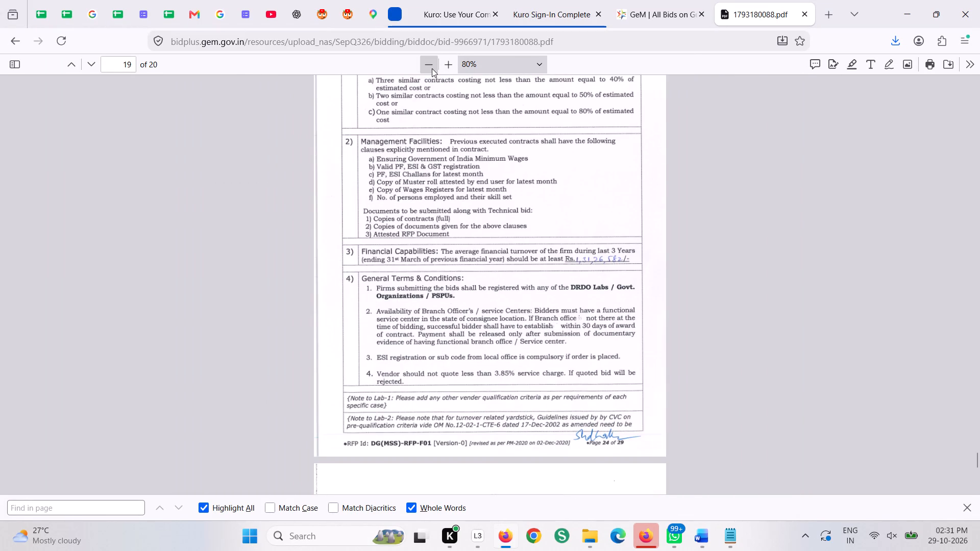
{"action": "left_click", "coordinate": [975, 83]}
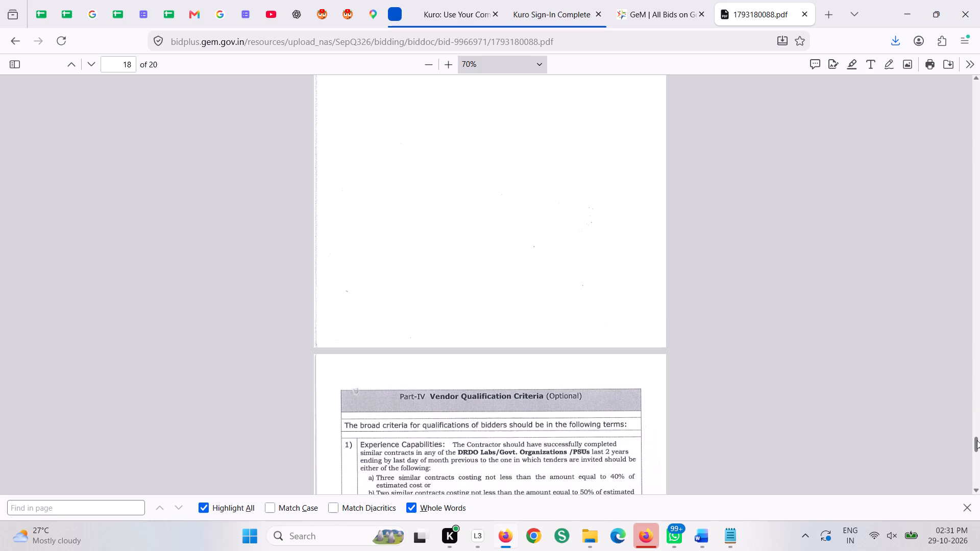
{"action": "left_click_drag", "start_coordinate": [977, 442], "coordinate": [979, 454]}
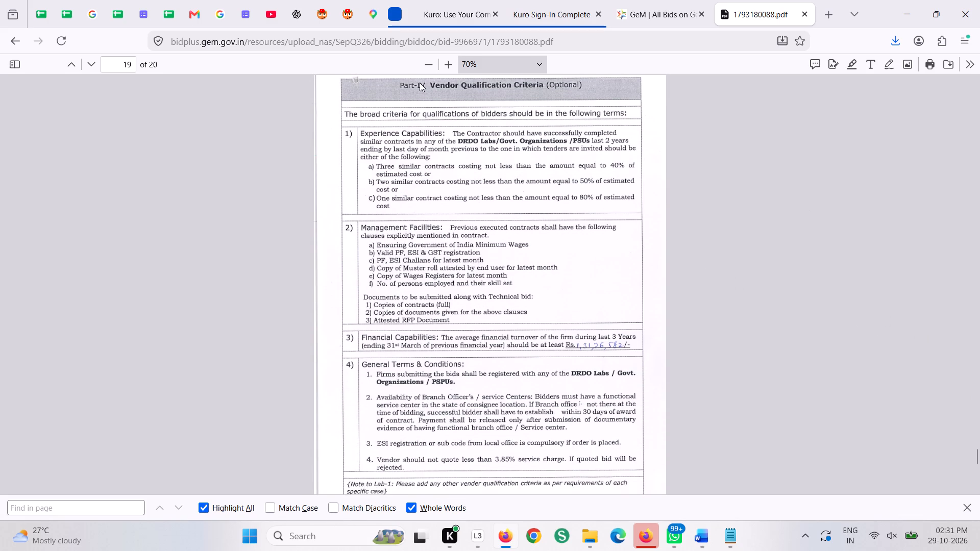
{"action": "left_click", "coordinate": [431, 62]}
{"action": "key", "text": "ctrl+shift+s"}
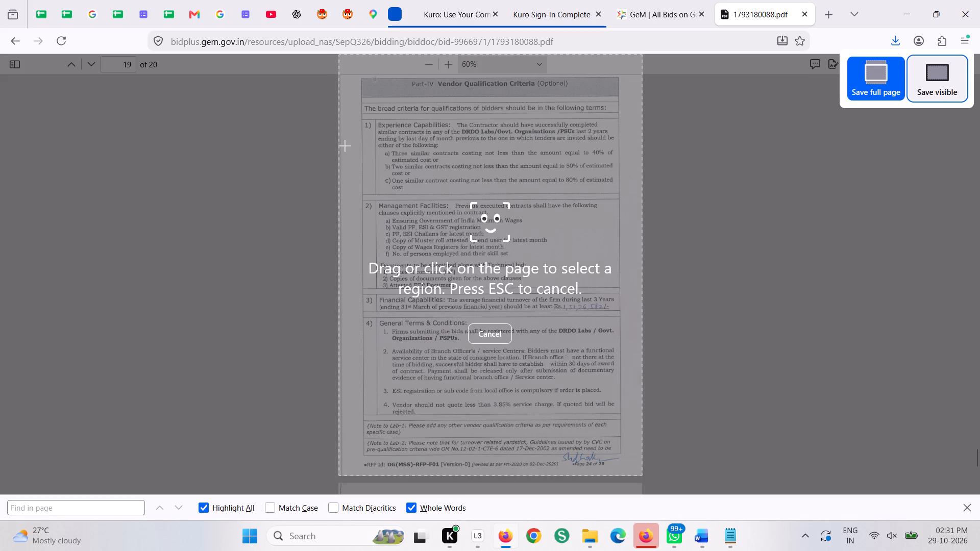
{"action": "left_click_drag", "start_coordinate": [349, 109], "coordinate": [653, 413]}
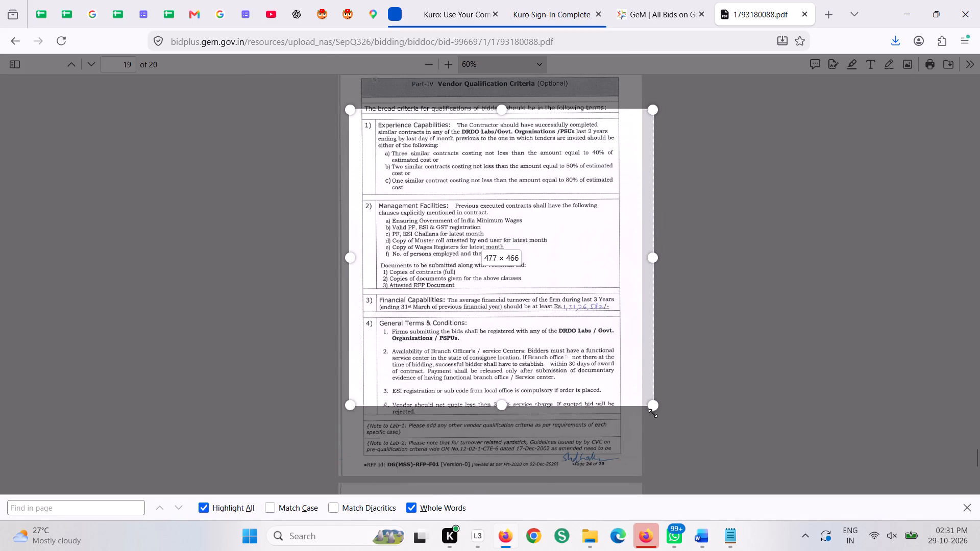
{"action": "left_click_drag", "start_coordinate": [653, 413], "coordinate": [651, 423]}
{"action": "left_click", "coordinate": [554, 443]}
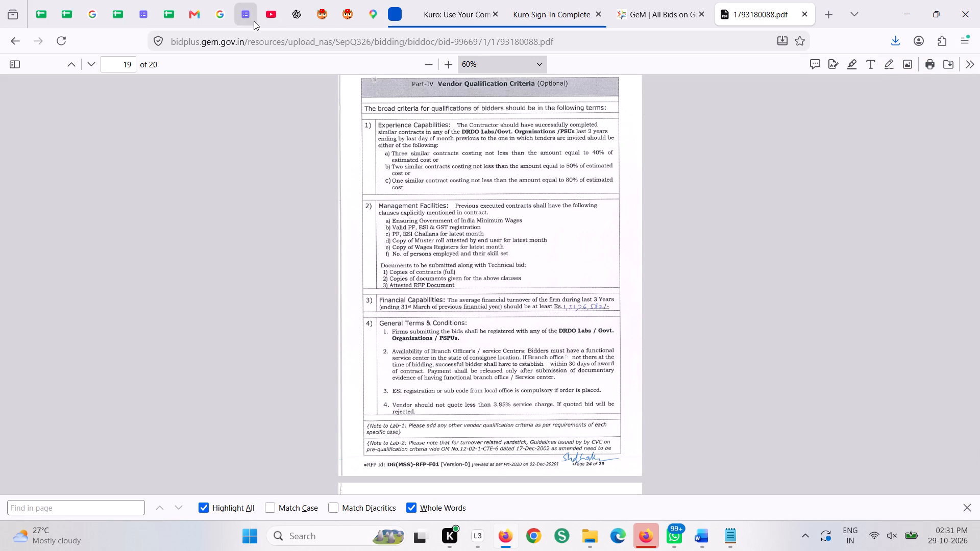
Run a Google image search with the captured vendor qualification criteria to make its text selectable.
{"action": "left_click", "coordinate": [218, 15]}
{"action": "left_click", "coordinate": [810, 103]}
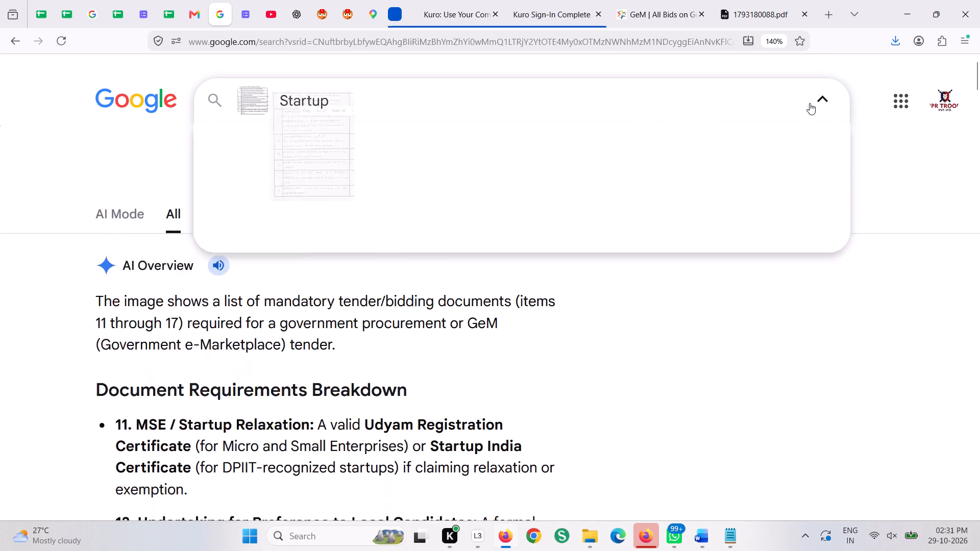
{"action": "left_click", "coordinate": [790, 98]}
{"action": "left_click", "coordinate": [521, 349]}
{"action": "key", "text": "ctrl+v"}
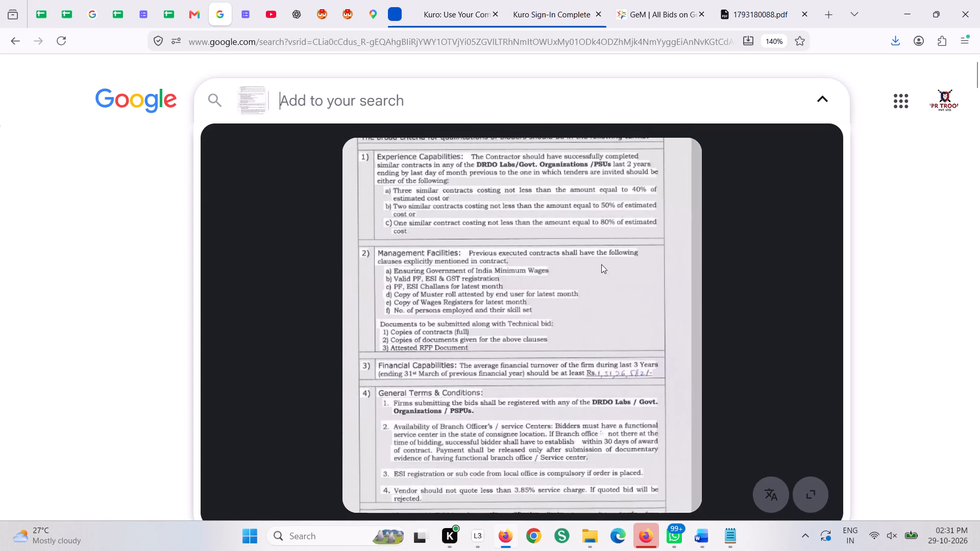
Copy the experience criteria from "similar contracts in any of the DRDO Labs" through option c from the image.
{"action": "left_click", "coordinate": [587, 167]}
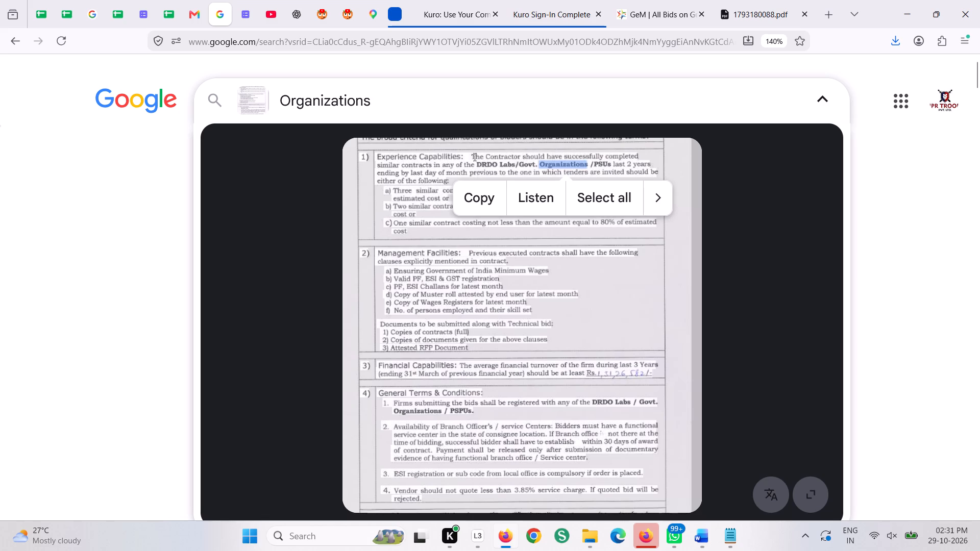
{"action": "left_click_drag", "start_coordinate": [383, 164], "coordinate": [454, 198]}
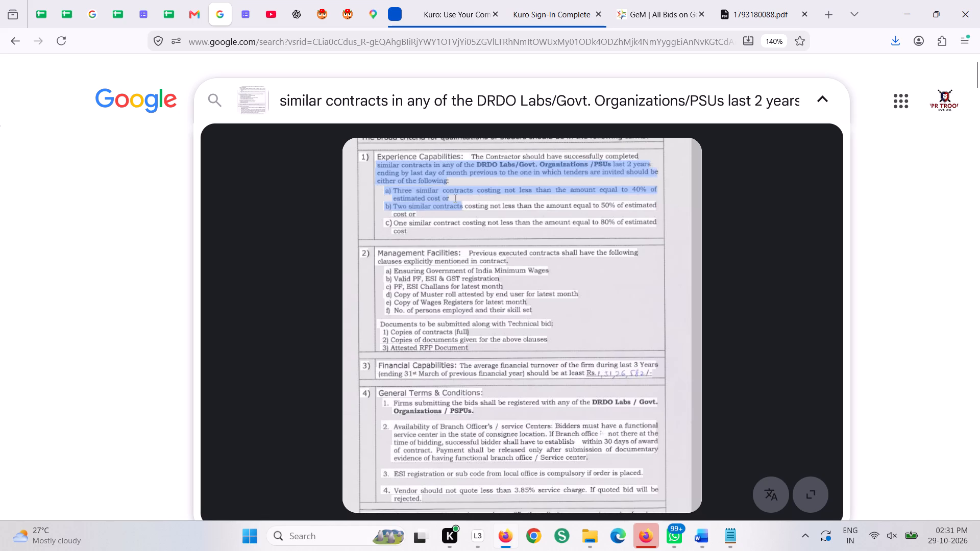
{"action": "left_click_drag", "start_coordinate": [454, 198], "coordinate": [476, 232]}
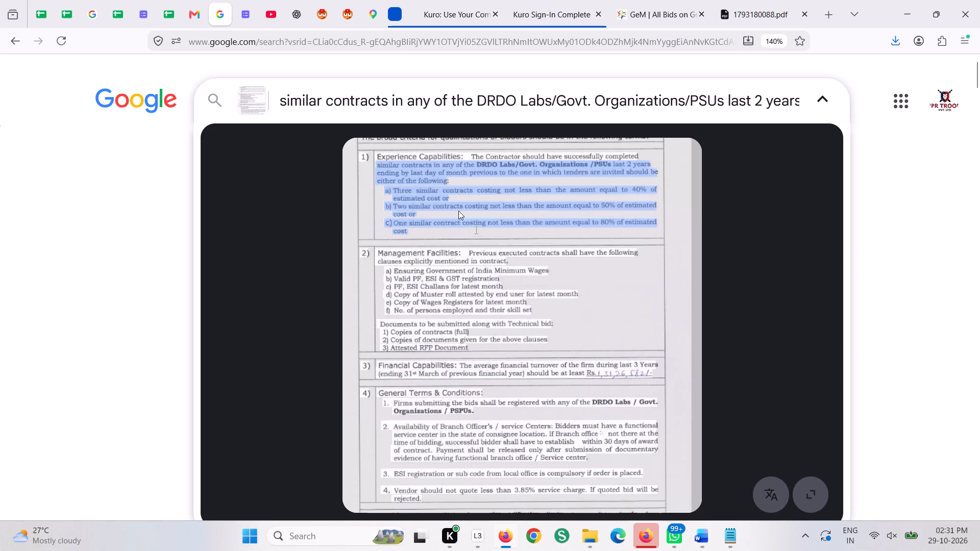
{"action": "left_click", "coordinate": [426, 260]}
Add the copied similar-contracts criteria as item 11 of the REQUIRED DOCUMENTS list in Word and start item 12.
{"action": "key", "text": "alt+Tab"}
{"action": "scroll", "coordinate": [478, 363], "scroll_direction": "up", "scroll_amount": 2}
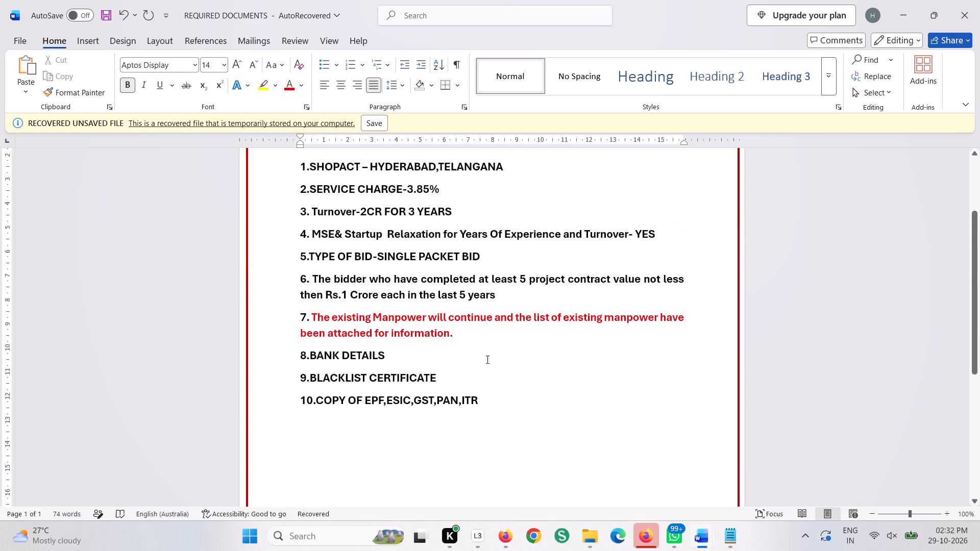
{"action": "scroll", "coordinate": [494, 382], "scroll_direction": "down", "scroll_amount": 1}
{"action": "scroll", "coordinate": [501, 372], "scroll_direction": "up", "scroll_amount": 1}
{"action": "scroll", "coordinate": [510, 372], "scroll_direction": "down", "scroll_amount": 1}
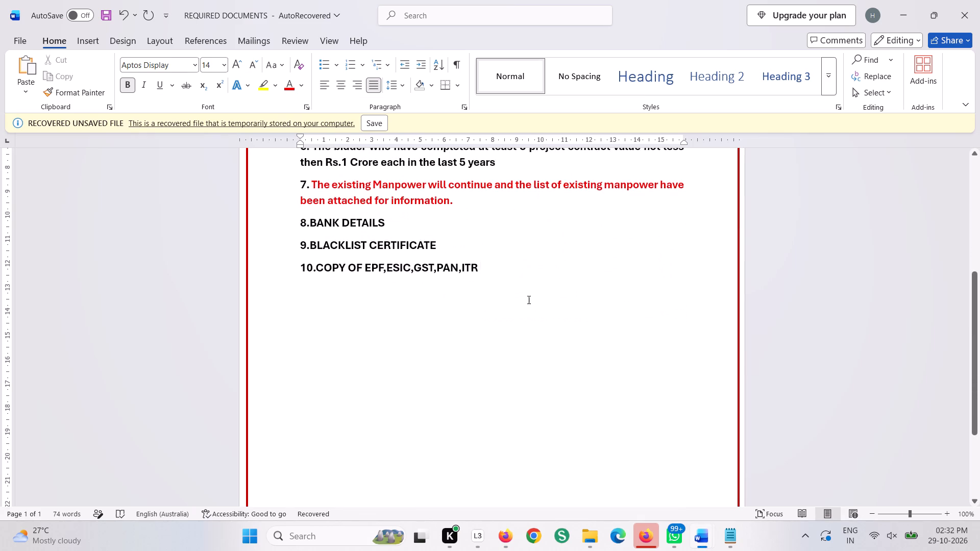
{"action": "key", "text": "Return"}
{"action": "type", "text": "11."}
{"action": "key", "text": "ctrl+v"}
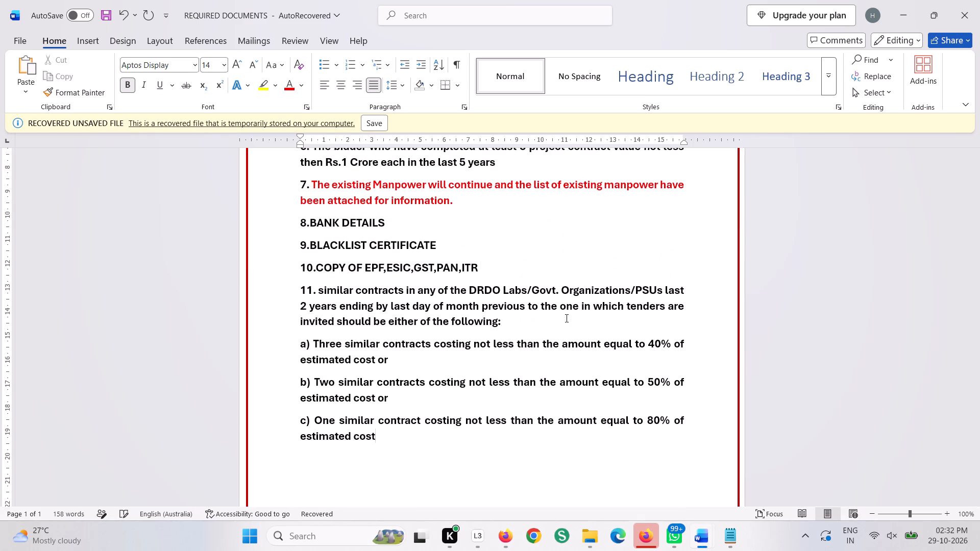
{"action": "key", "text": "Return"}
{"action": "type", "text": "12."}
Back in Firefox, recheck the management facilities, turnover and general terms in the page 19 criteria for further required documents.
{"action": "key", "text": "alt+Tab"}
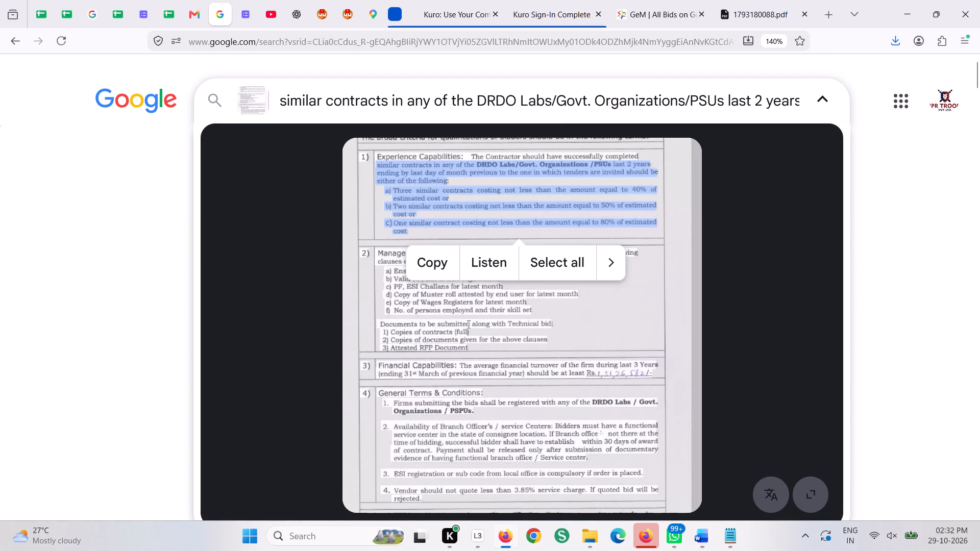
{"action": "left_click", "coordinate": [447, 300]}
{"action": "left_click", "coordinate": [512, 298]}
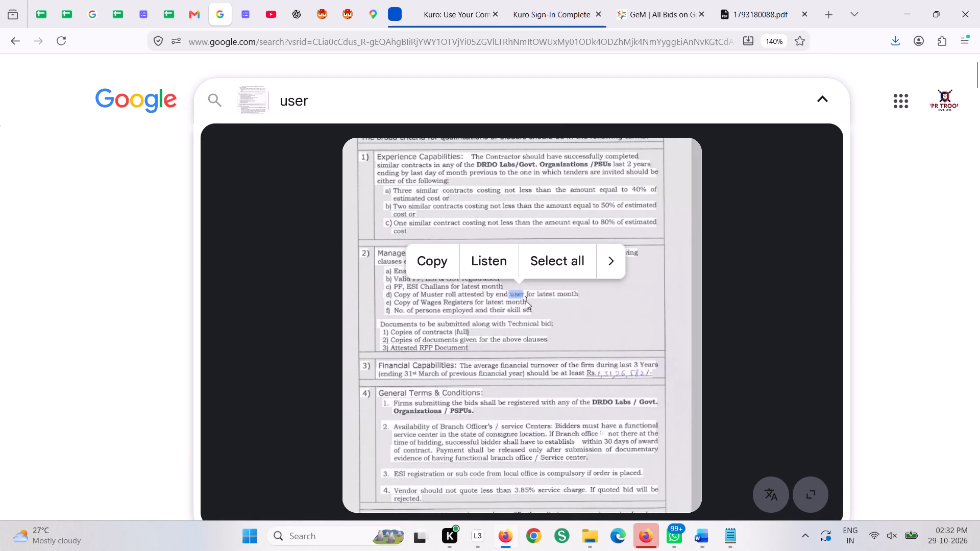
{"action": "left_click", "coordinate": [671, 0]}
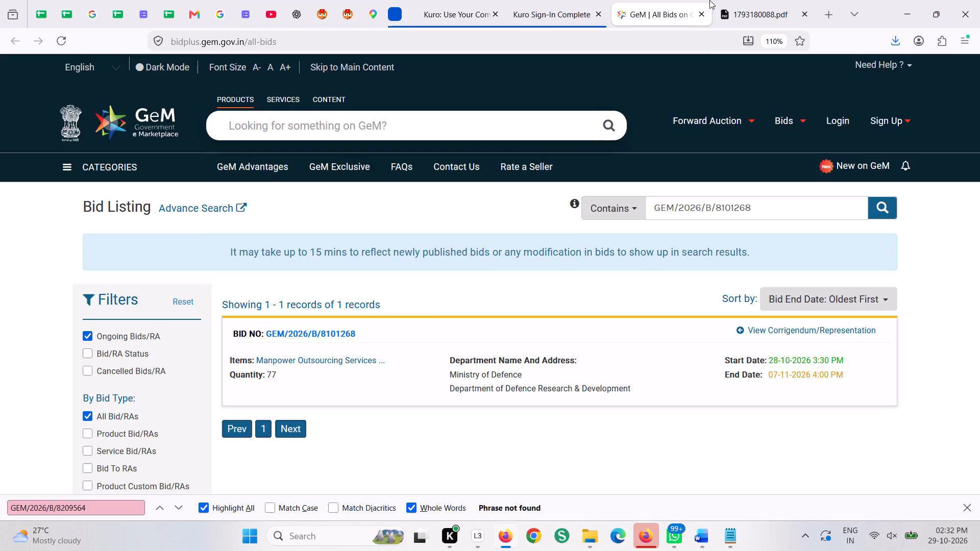
{"action": "left_click", "coordinate": [747, 0]}
{"action": "scroll", "coordinate": [657, 293], "scroll_direction": "down", "scroll_amount": 6}
{"action": "scroll", "coordinate": [585, 287], "scroll_direction": "up", "scroll_amount": 1}
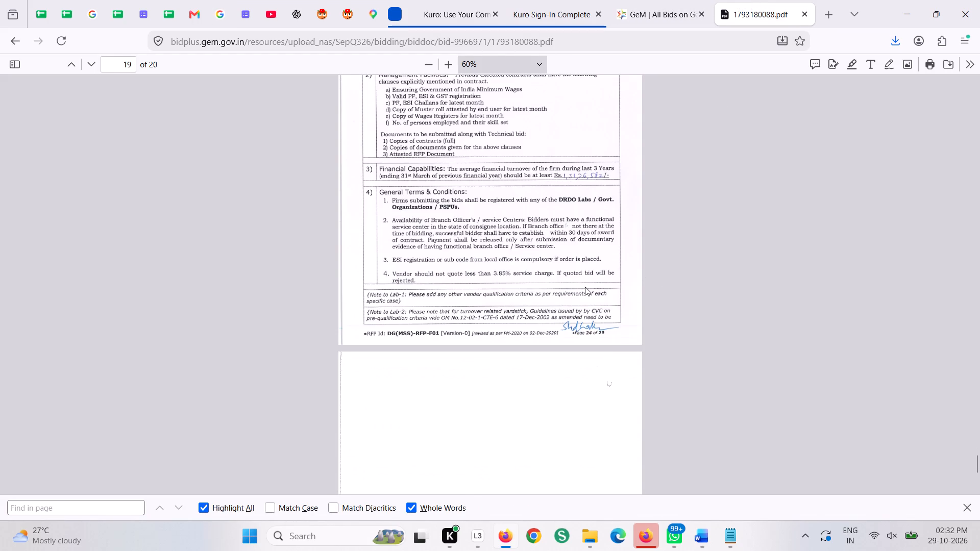
{"action": "scroll", "coordinate": [530, 323], "scroll_direction": "up", "scroll_amount": 3}
{"action": "scroll", "coordinate": [530, 323], "scroll_direction": "up", "scroll_amount": 1, "text": "ctrl"}
{"action": "scroll", "coordinate": [530, 323], "scroll_direction": "down", "scroll_amount": 1}
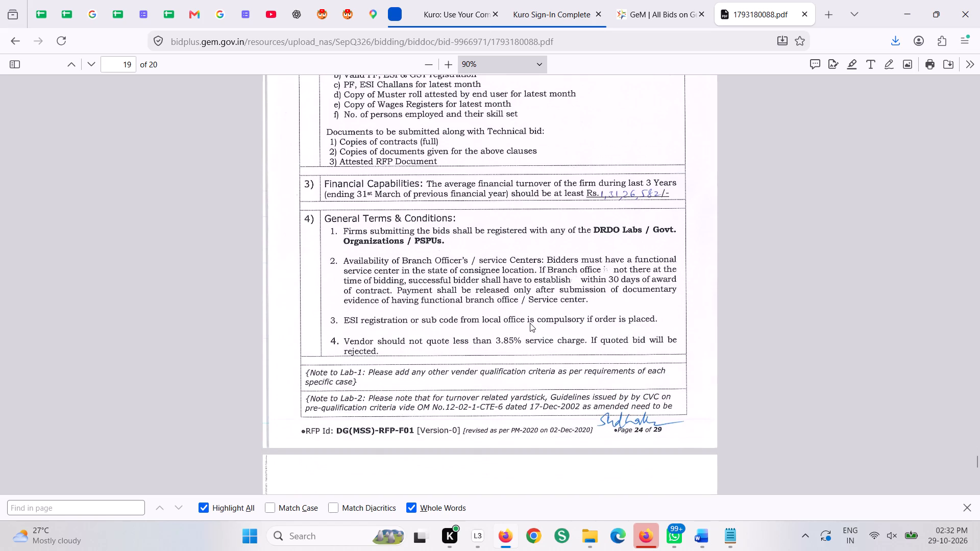
{"action": "scroll", "coordinate": [530, 323], "scroll_direction": "up", "scroll_amount": 1}
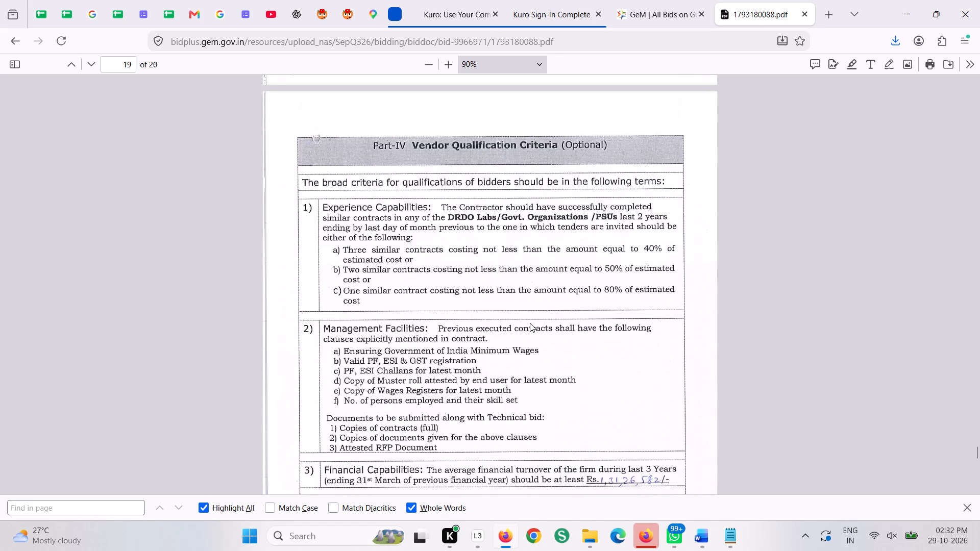
Recheck the overtime, personnel and location tables and the firm's declaration on pages 17 back to 15.
{"action": "scroll", "coordinate": [530, 323], "scroll_direction": "up", "scroll_amount": 5}
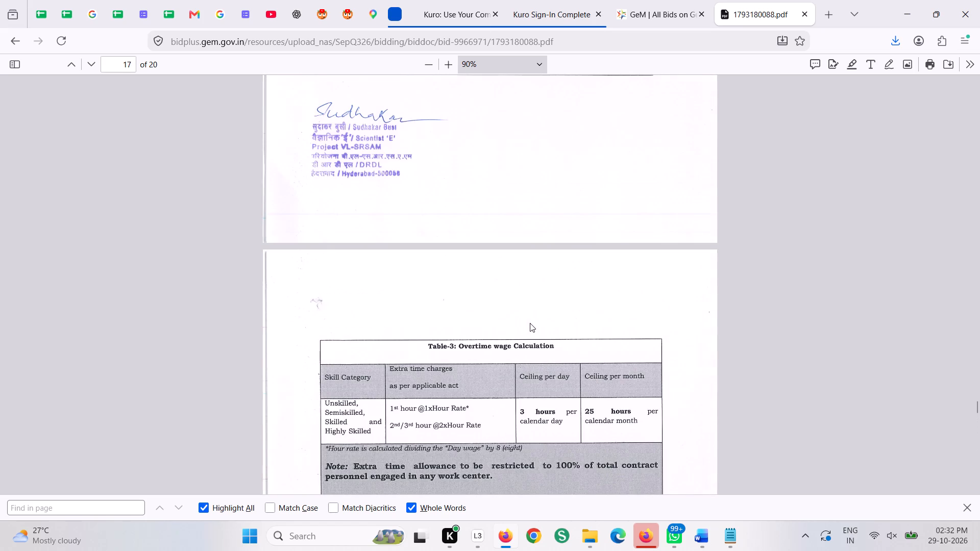
{"action": "scroll", "coordinate": [531, 325], "scroll_direction": "up", "scroll_amount": 2}
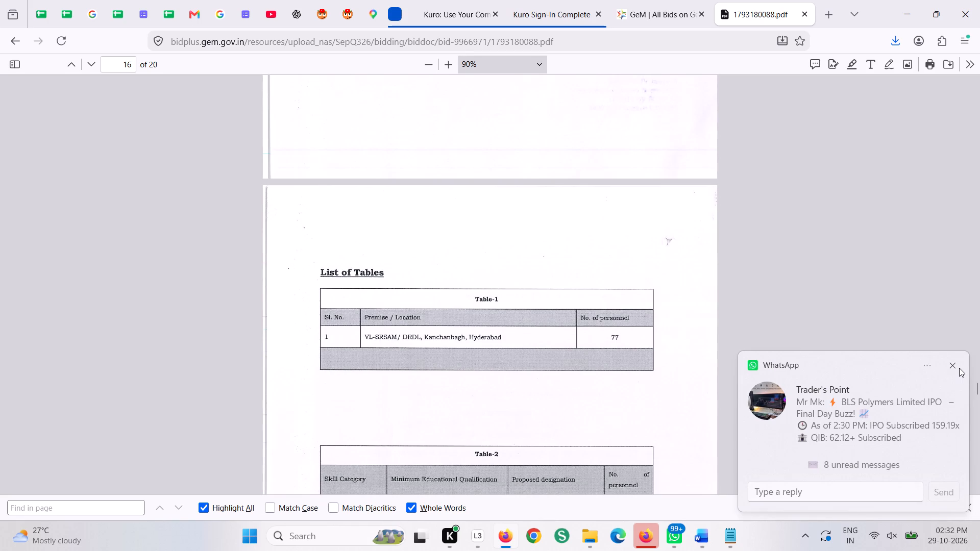
{"action": "left_click", "coordinate": [959, 367]}
{"action": "scroll", "coordinate": [548, 361], "scroll_direction": "up", "scroll_amount": 2}
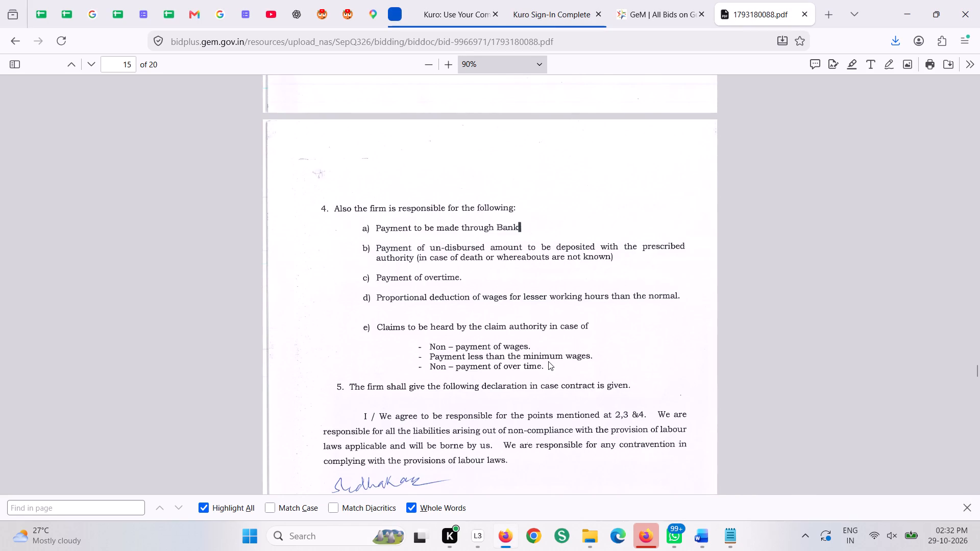
Reread Appendix C and the clauses from 63 back to 46 on service provider conditions, billing documents and statutory compliance.
{"action": "scroll", "coordinate": [548, 361], "scroll_direction": "up", "scroll_amount": 3}
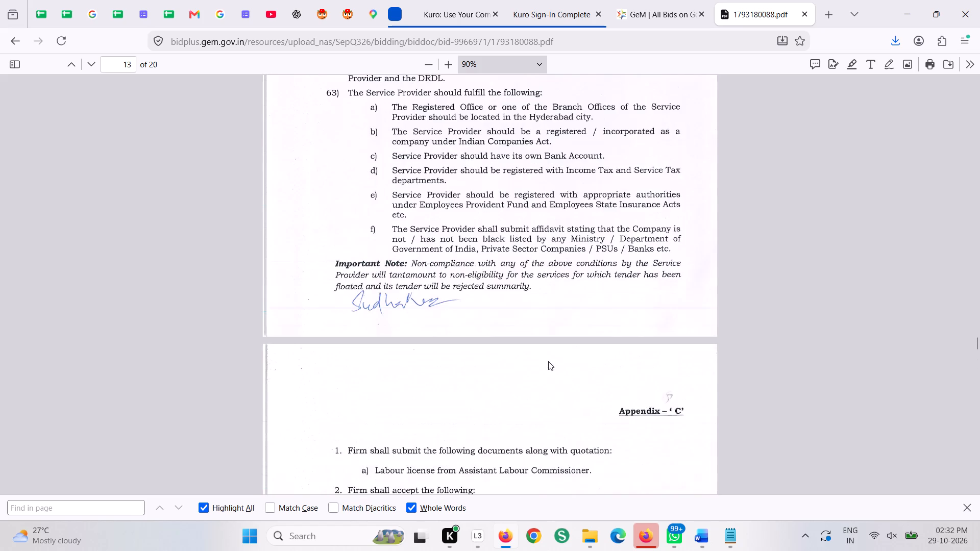
{"action": "scroll", "coordinate": [548, 361], "scroll_direction": "up", "scroll_amount": 1}
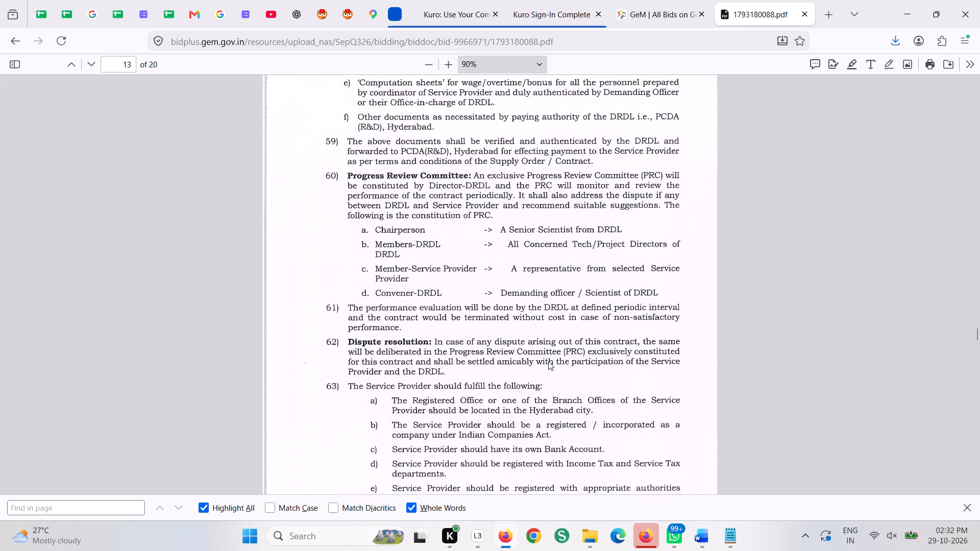
{"action": "scroll", "coordinate": [555, 357], "scroll_direction": "down", "scroll_amount": 1}
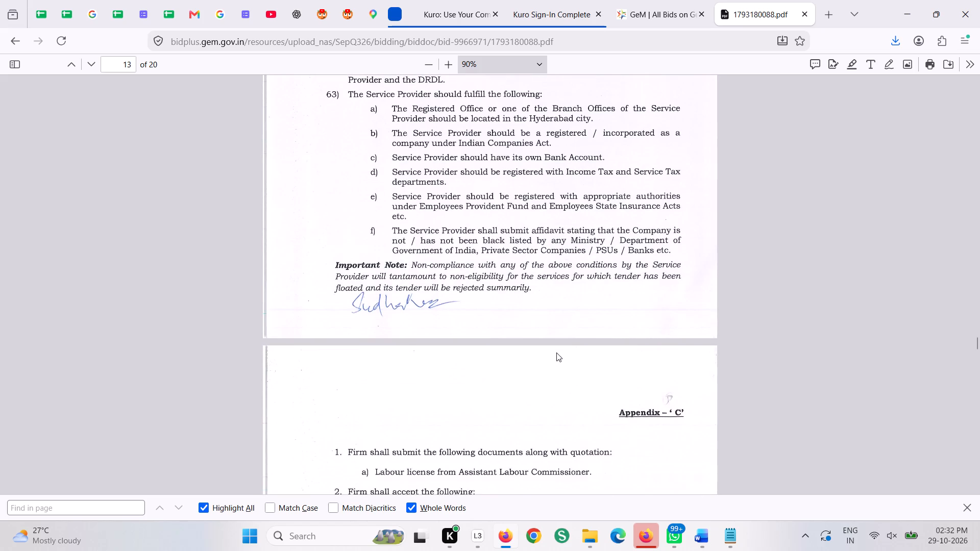
{"action": "scroll", "coordinate": [556, 353], "scroll_direction": "up", "scroll_amount": 2}
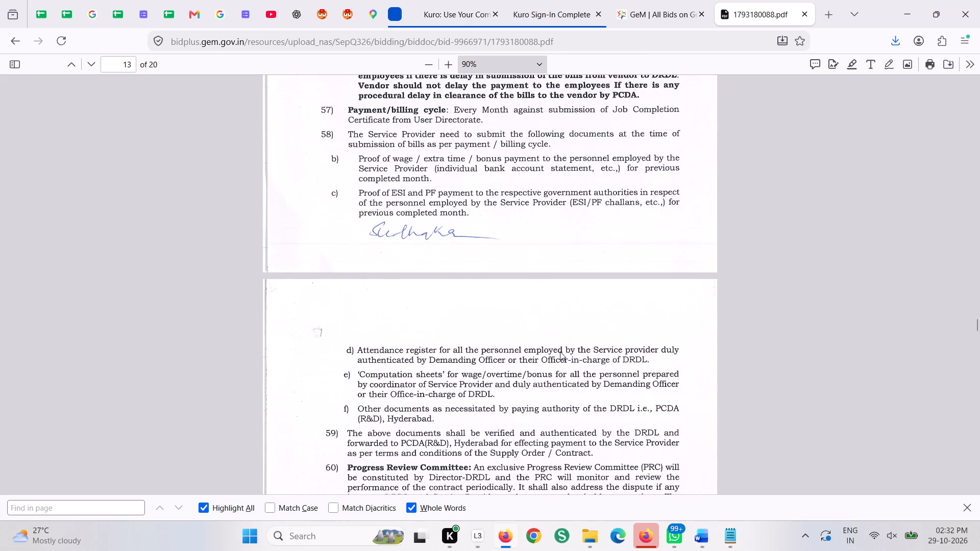
{"action": "scroll", "coordinate": [560, 352], "scroll_direction": "up", "scroll_amount": 3}
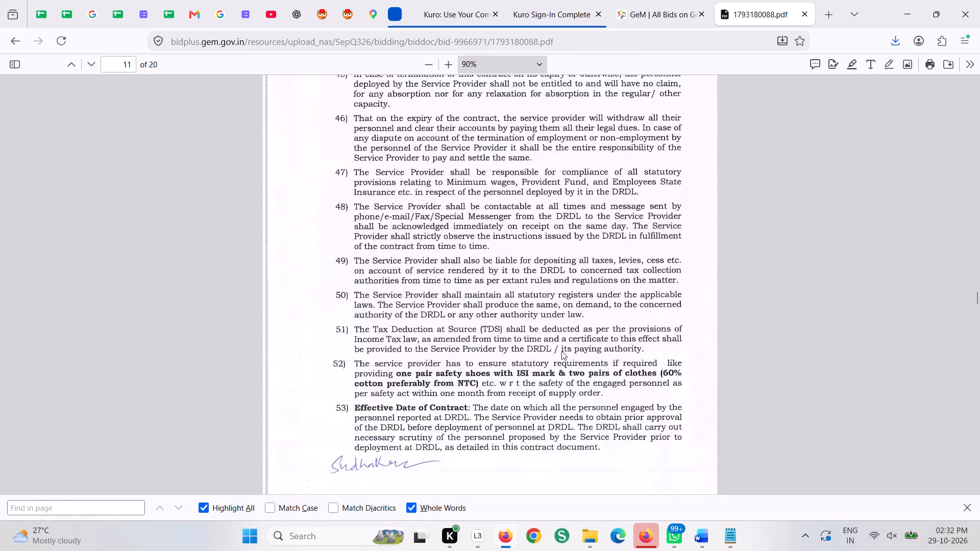
Reread the general terms and conditions from clause 45 back to clause 1 for further document requirements.
{"action": "scroll", "coordinate": [561, 350], "scroll_direction": "up", "scroll_amount": 1}
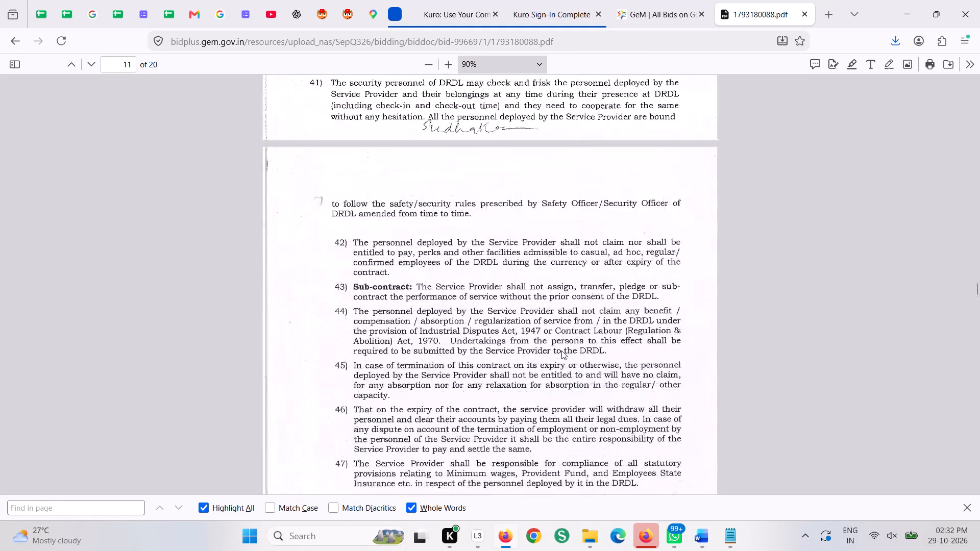
{"action": "scroll", "coordinate": [563, 349], "scroll_direction": "up", "scroll_amount": 1}
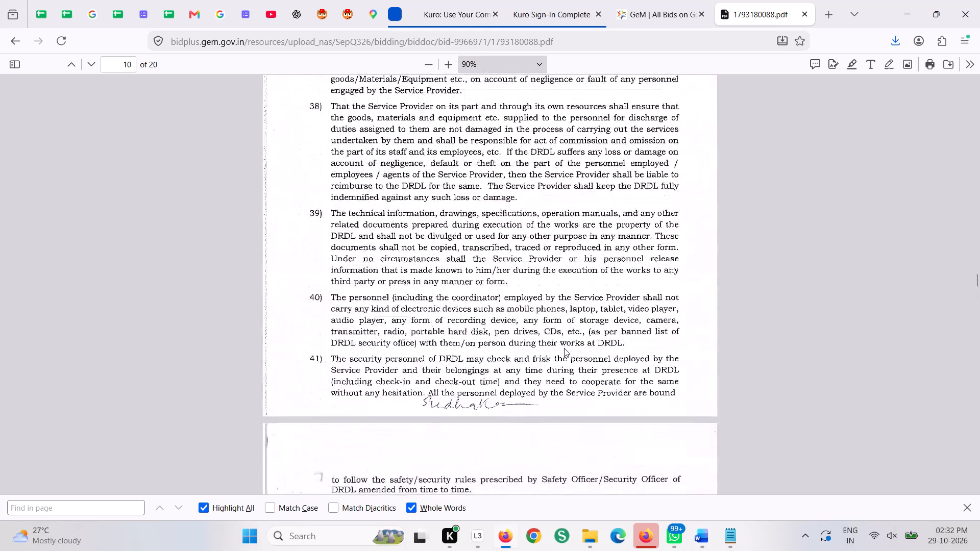
{"action": "scroll", "coordinate": [566, 347], "scroll_direction": "up", "scroll_amount": 2}
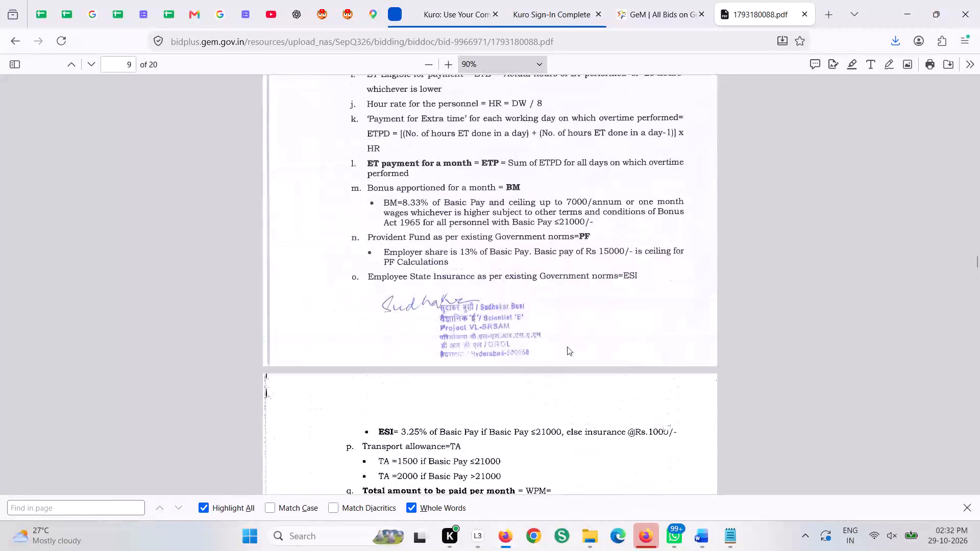
{"action": "scroll", "coordinate": [567, 346], "scroll_direction": "up", "scroll_amount": 3}
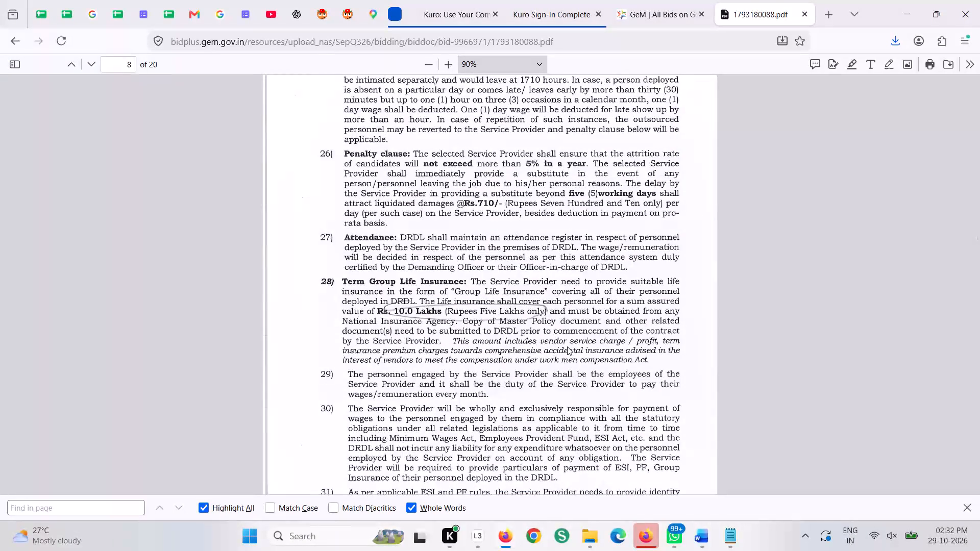
{"action": "scroll", "coordinate": [567, 346], "scroll_direction": "up", "scroll_amount": 2}
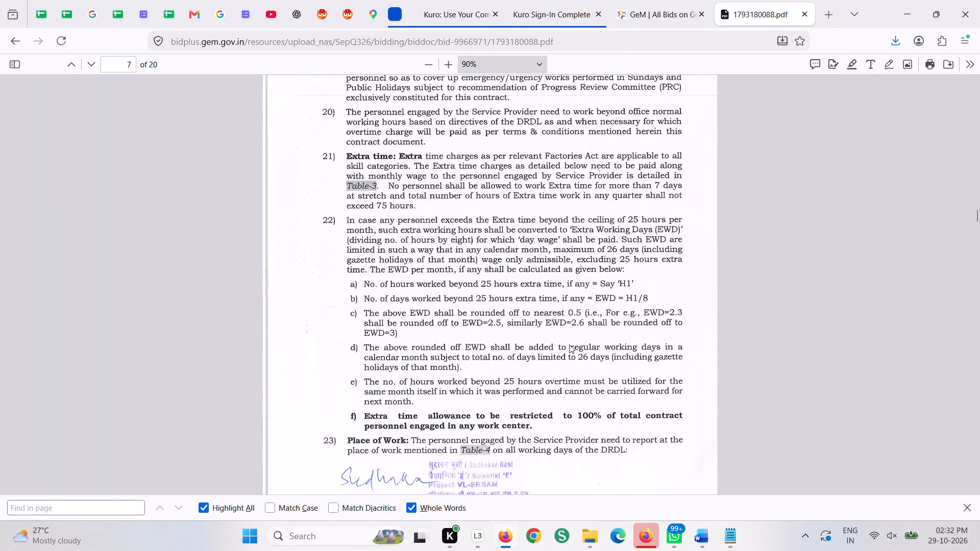
{"action": "scroll", "coordinate": [569, 344], "scroll_direction": "up", "scroll_amount": 2}
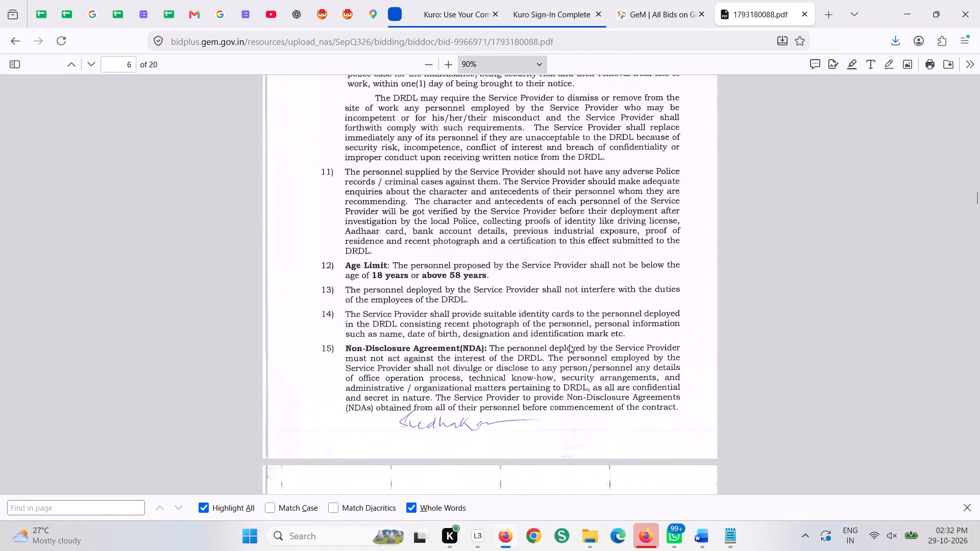
{"action": "scroll", "coordinate": [569, 344], "scroll_direction": "up", "scroll_amount": 3}
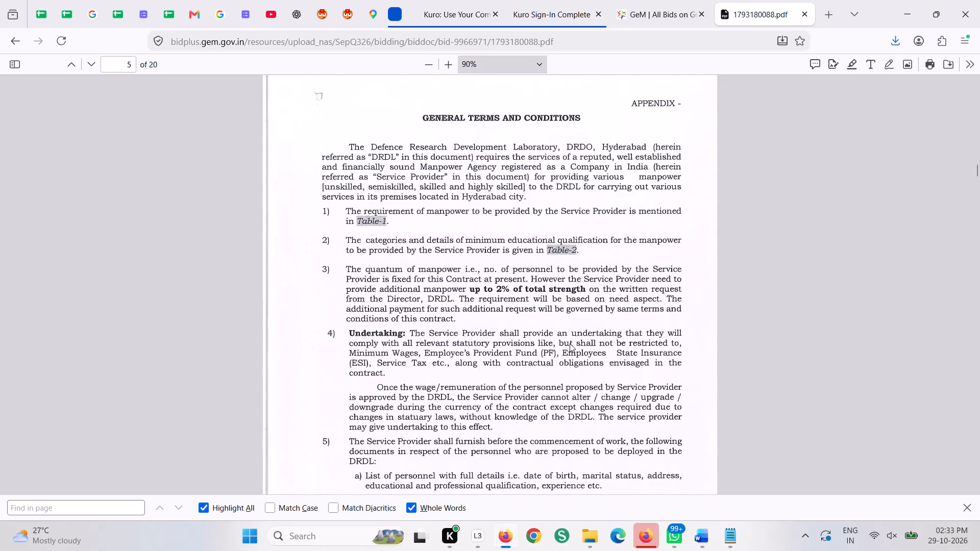
Compare the page 19 criteria and their Google Lens capture with the REQUIRED DOCUMENTS list in Word.
{"action": "scroll", "coordinate": [570, 343], "scroll_direction": "down", "scroll_amount": 20}
{"action": "scroll", "coordinate": [570, 343], "scroll_direction": "down", "scroll_amount": 20}
{"action": "scroll", "coordinate": [570, 343], "scroll_direction": "down", "scroll_amount": 12}
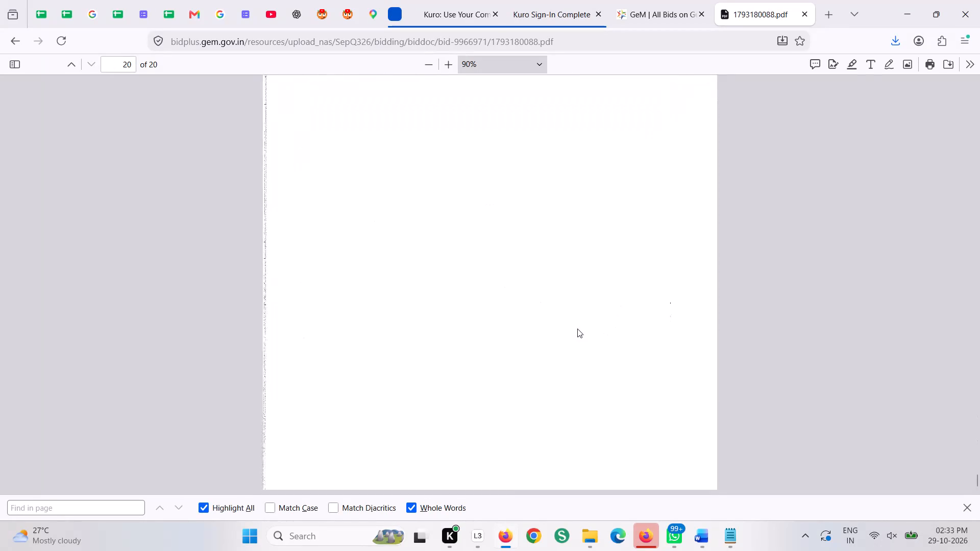
{"action": "scroll", "coordinate": [577, 329], "scroll_direction": "down", "scroll_amount": 3}
{"action": "scroll", "coordinate": [577, 329], "scroll_direction": "up", "scroll_amount": 4}
{"action": "scroll", "coordinate": [579, 331], "scroll_direction": "down", "scroll_amount": 2}
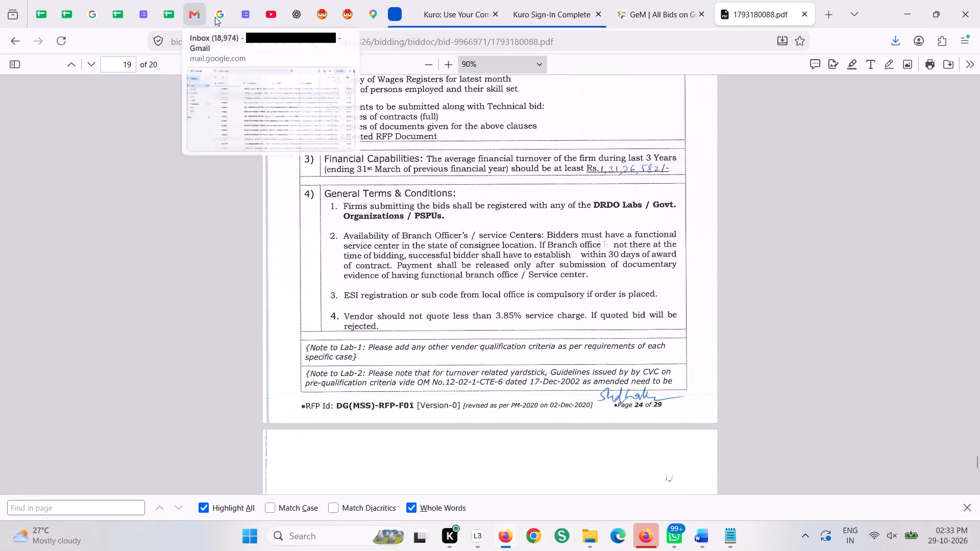
{"action": "left_click", "coordinate": [223, 12]}
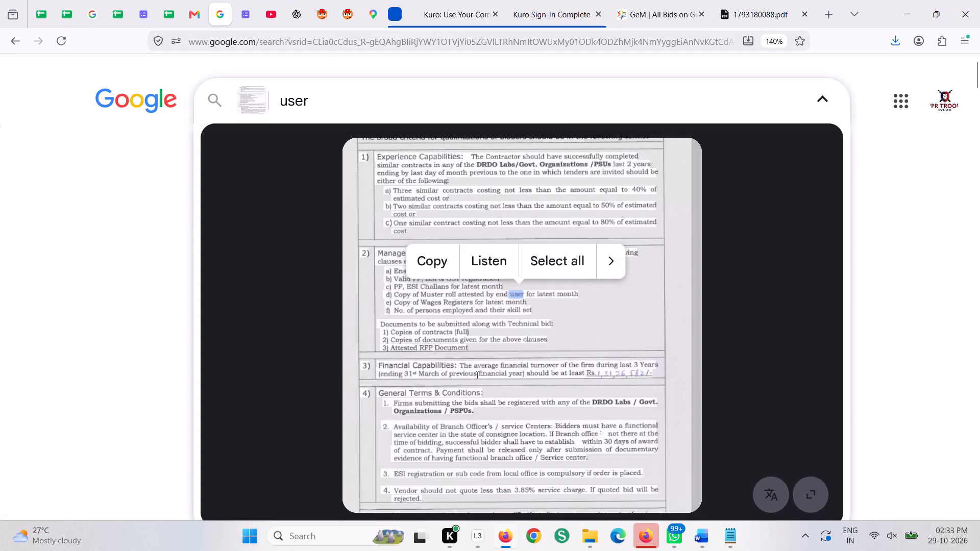
{"action": "key", "text": "alt+Tab"}
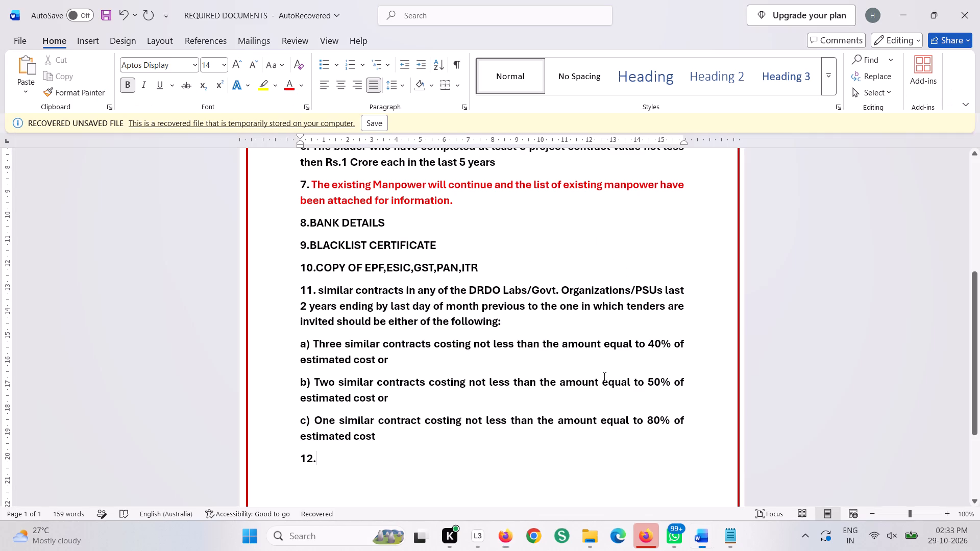
{"action": "scroll", "coordinate": [416, 315], "scroll_direction": "up", "scroll_amount": 1}
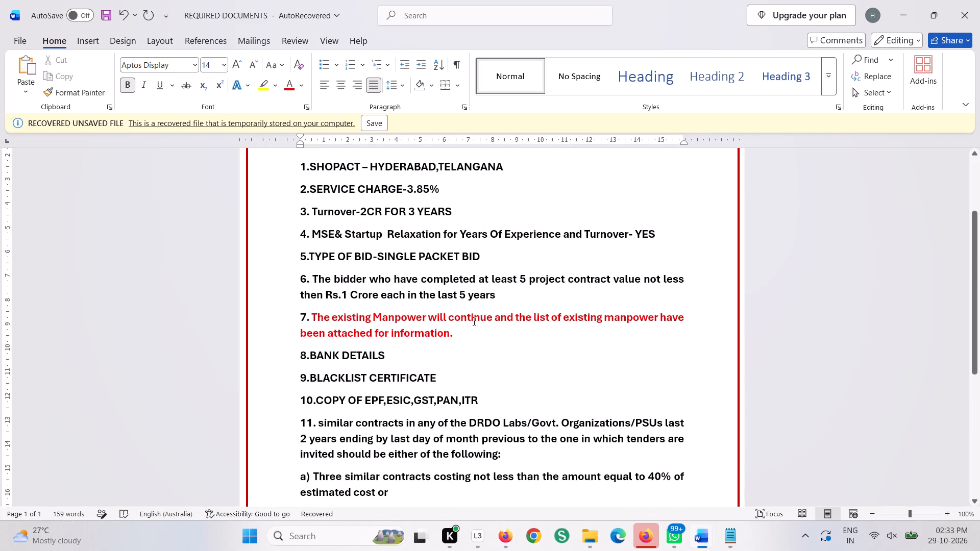
{"action": "key", "text": "alt+Tab"}
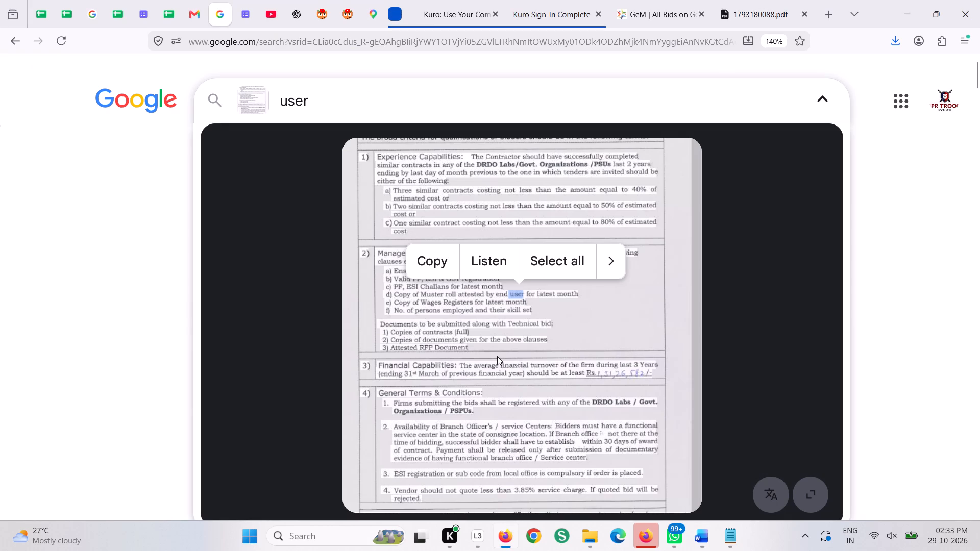
{"action": "key", "text": "alt+Tab"}
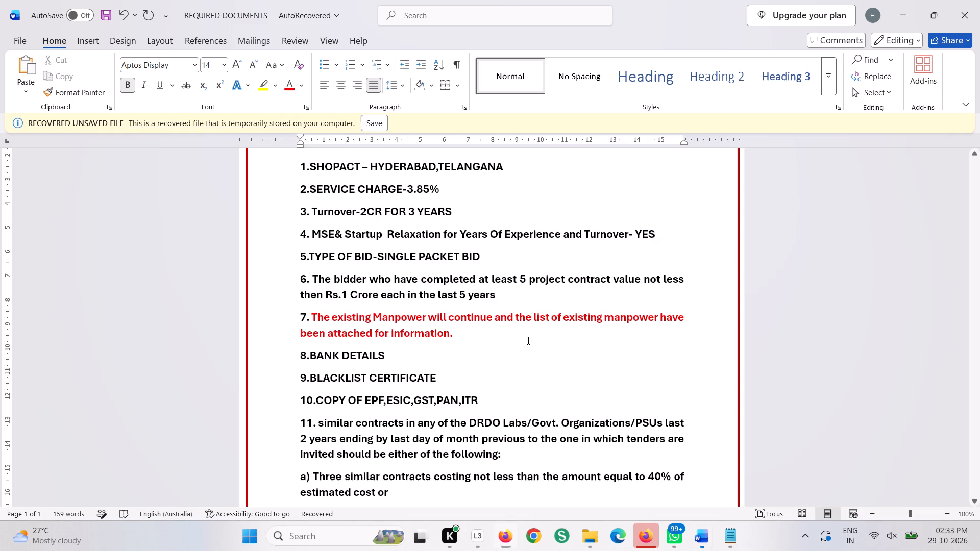
{"action": "scroll", "coordinate": [390, 480], "scroll_direction": "down", "scroll_amount": 2}
Complete item 12 of the REQUIRED DOCUMENTS list in Word as COPY OF EPF,ESIC CHALLAN.
{"action": "double_click", "coordinate": [339, 330]}
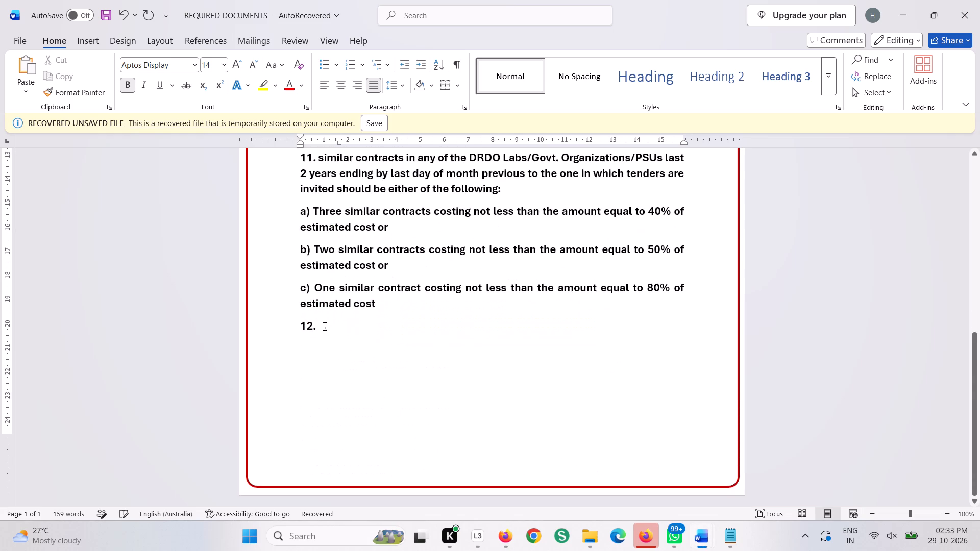
{"action": "double_click", "coordinate": [323, 326]}
{"action": "key", "text": "alt+Tab"}
{"action": "left_click", "coordinate": [461, 299]}
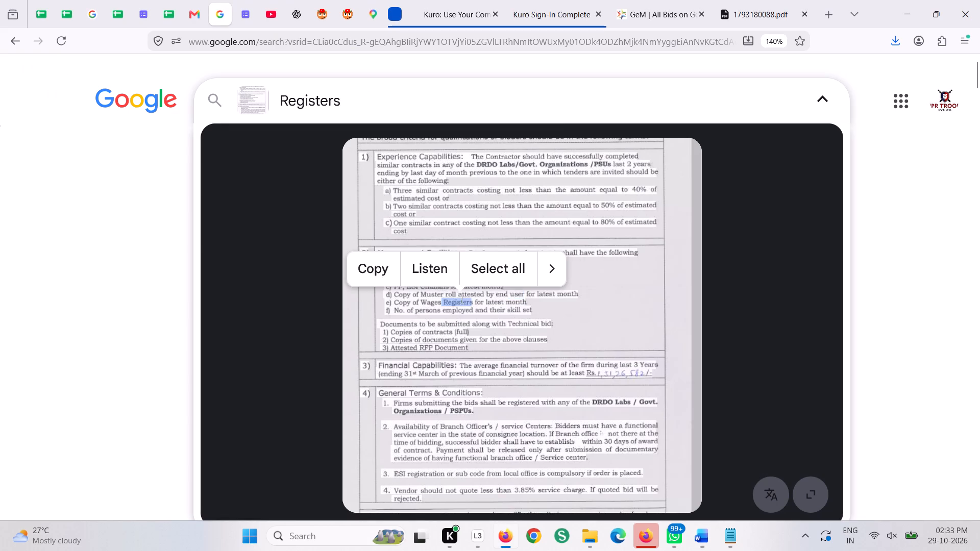
{"action": "key", "text": "alt+Tab"}
{"action": "type", "text": "COPY OF EPF,ESIC,"}
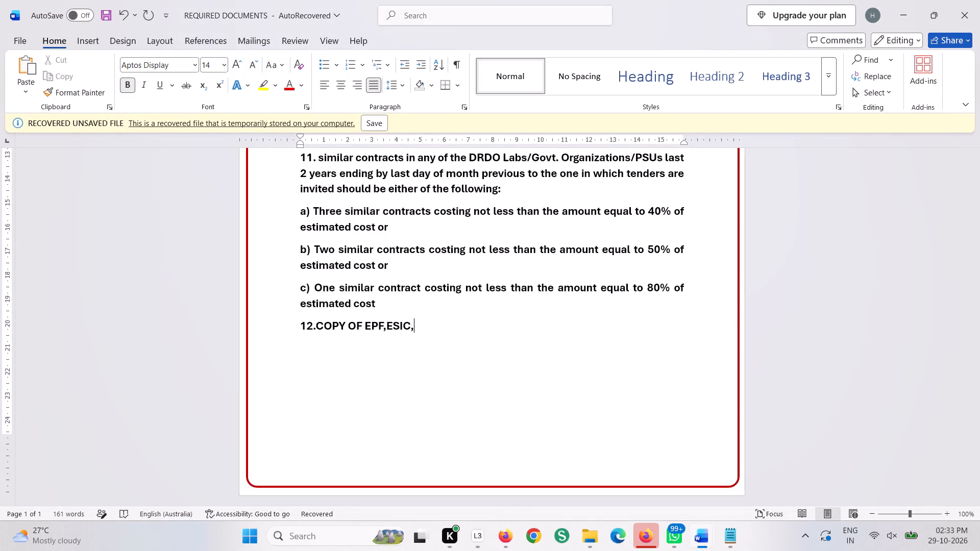
{"action": "type", "text": "CHA"}
{"action": "key", "text": "BackSpace"}
{"action": "key", "text": "BackSpace"}
{"action": "key", "text": "BackSpace"}
{"action": "key", "text": "BackSpace"}
{"action": "key", "text": "space"}
{"action": "type", "text": "CHALLAN"}
{"action": "key", "text": "space"}
Copy the Google Lens text on establishing a branch office within 30 days of award and add it in Word as item 13.
{"action": "key", "text": "alt+Tab"}
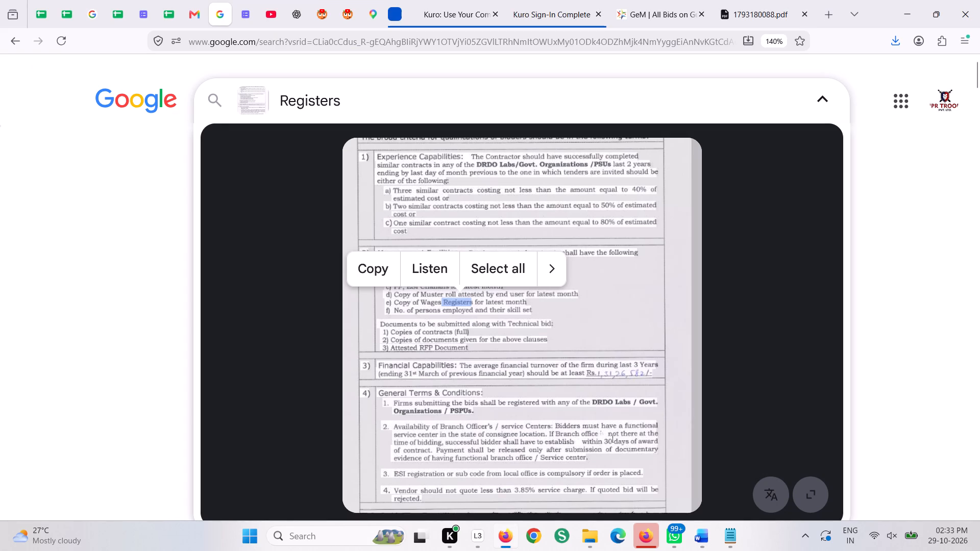
{"action": "left_click_drag", "start_coordinate": [551, 434], "coordinate": [574, 450]}
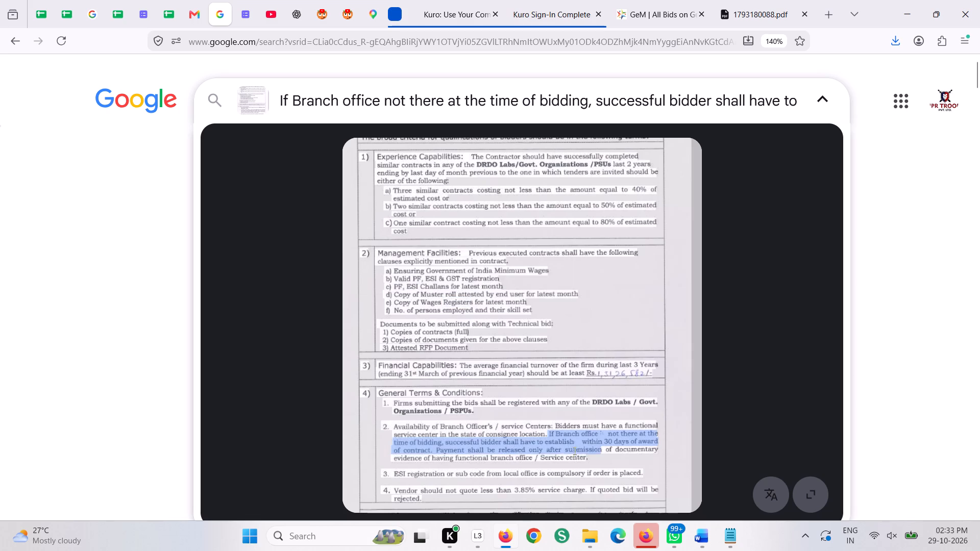
{"action": "left_click_drag", "start_coordinate": [574, 450], "coordinate": [585, 456]}
{"action": "left_click", "coordinate": [435, 402]}
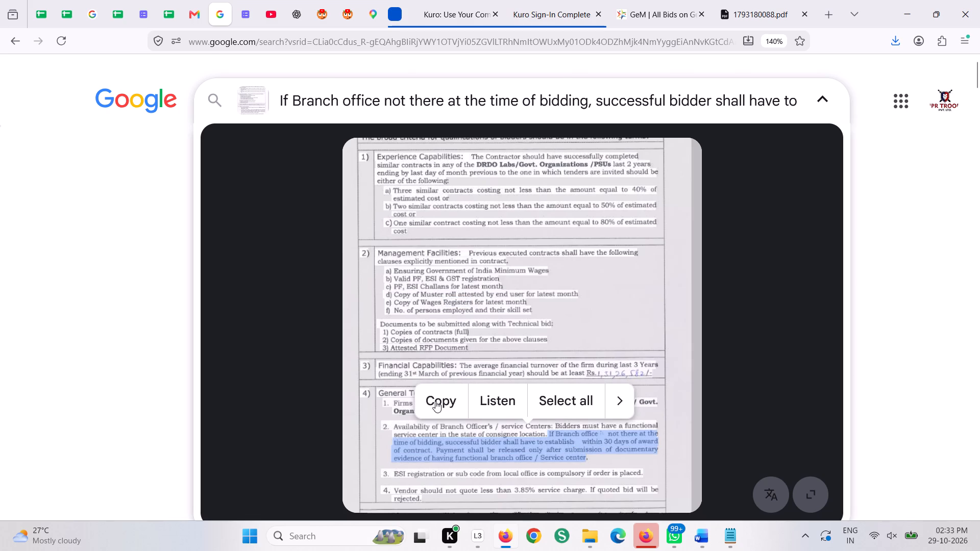
{"action": "key", "text": "alt+Tab"}
{"action": "key", "text": "Return"}
{"action": "type", "text": "13."}
{"action": "key", "text": "ctrl+v"}
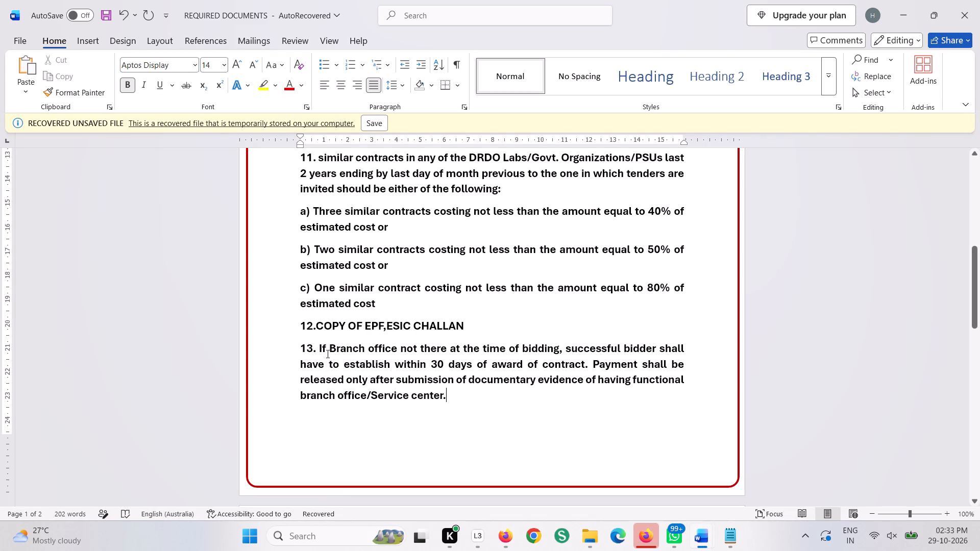
{"action": "left_click_drag", "start_coordinate": [321, 348], "coordinate": [440, 392]}
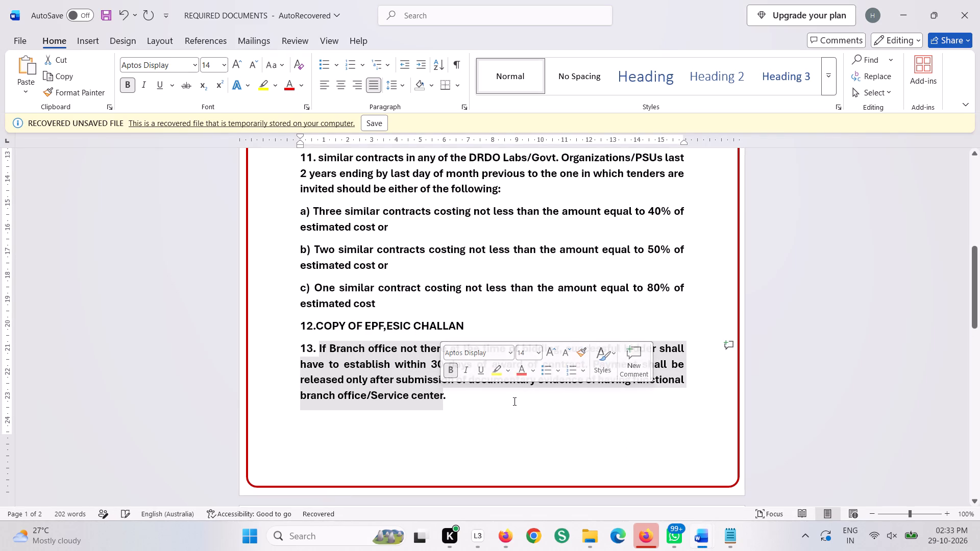
{"action": "left_click", "coordinate": [509, 404]}
Add item 14 in Word using the Google Lens text "ESI registration or sub code from local office is compulsory".
{"action": "key", "text": "Return"}
{"action": "type", "text": "473."}
{"action": "key", "text": "alt+Tab"}
{"action": "key", "text": "alt+Tab"}
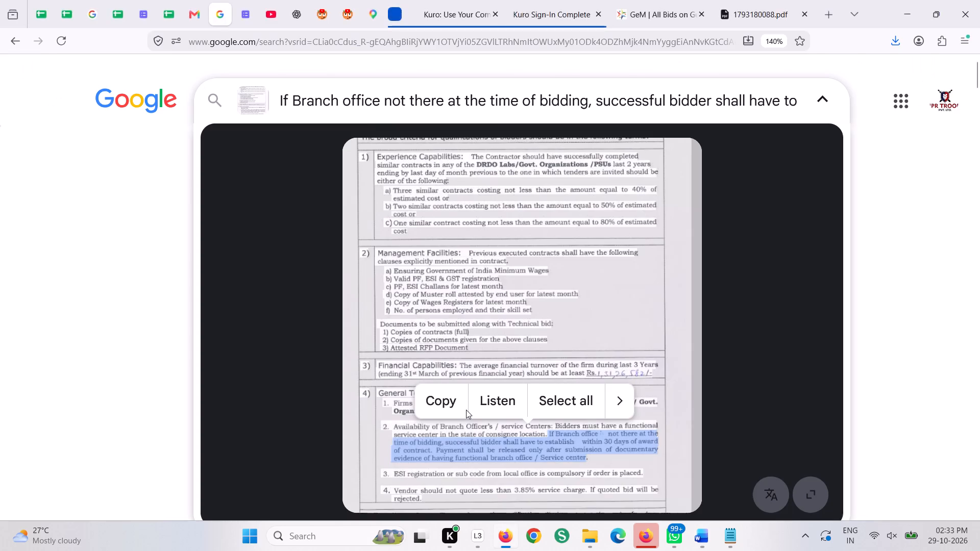
{"action": "key", "text": "BackSpace"}
{"action": "key", "text": "BackSpace"}
{"action": "key", "text": "BackSpace"}
{"action": "key", "text": "BackSpace"}
{"action": "type", "text": "14."}
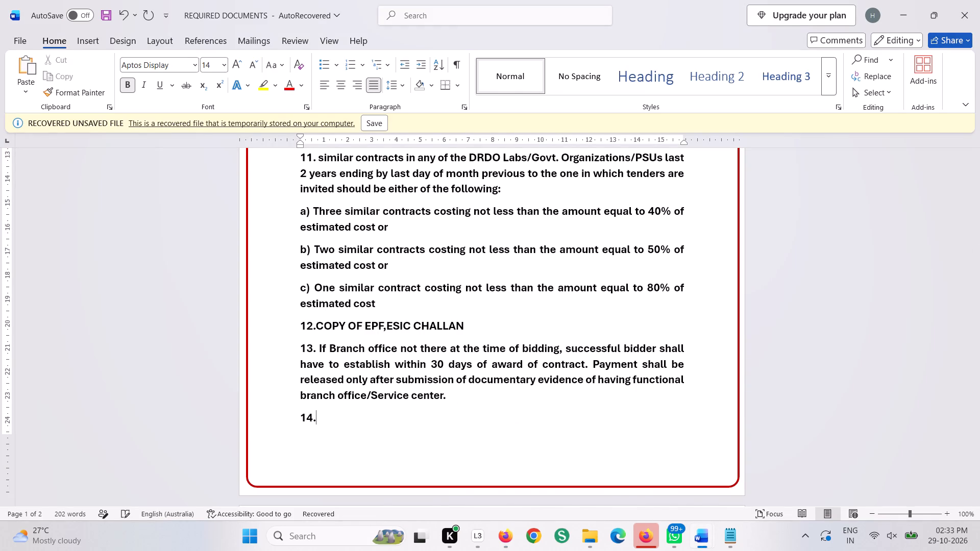
{"action": "key", "text": "alt+Tab"}
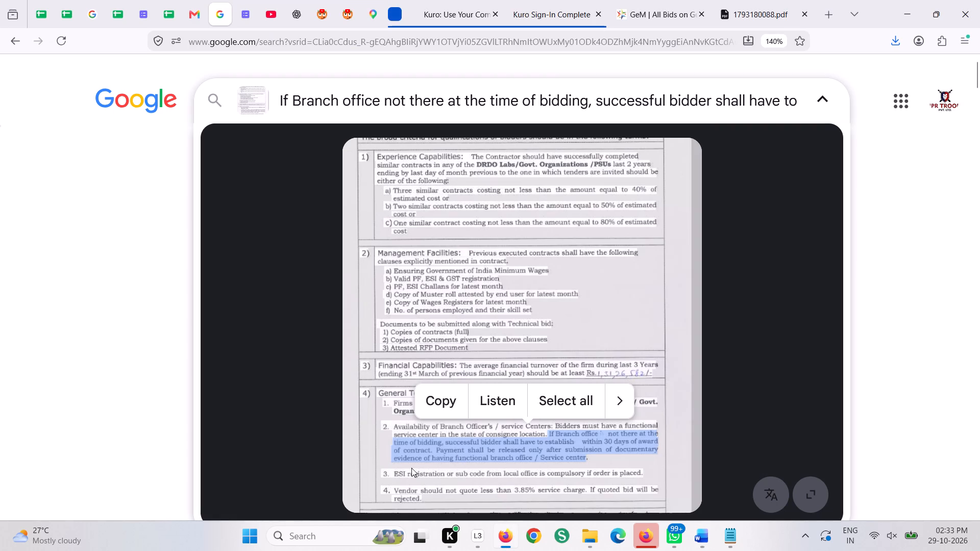
{"action": "left_click_drag", "start_coordinate": [393, 473], "coordinate": [572, 475]}
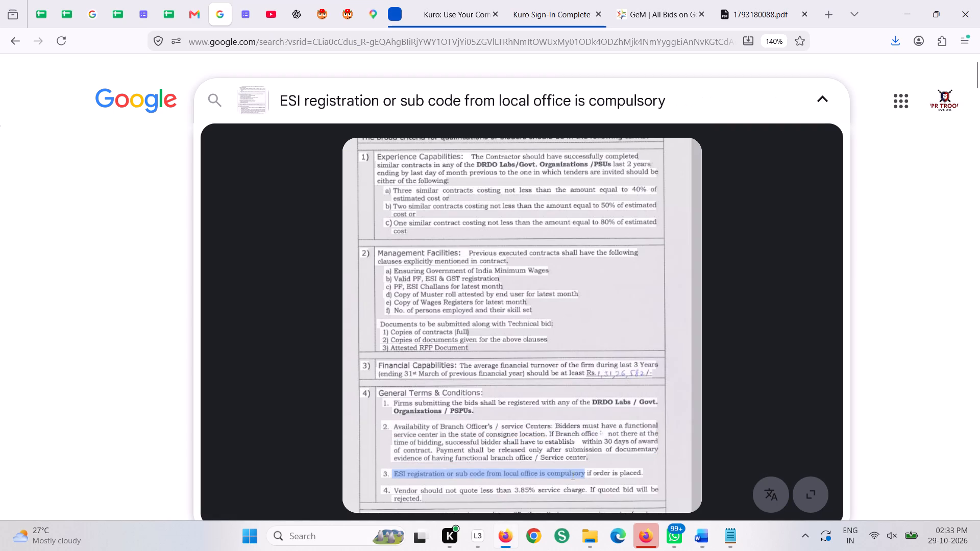
{"action": "left_click_drag", "start_coordinate": [572, 475], "coordinate": [572, 475]}
{"action": "left_click", "coordinate": [414, 436]}
{"action": "key", "text": "alt+Tab"}
{"action": "key", "text": "ctrl+v"}
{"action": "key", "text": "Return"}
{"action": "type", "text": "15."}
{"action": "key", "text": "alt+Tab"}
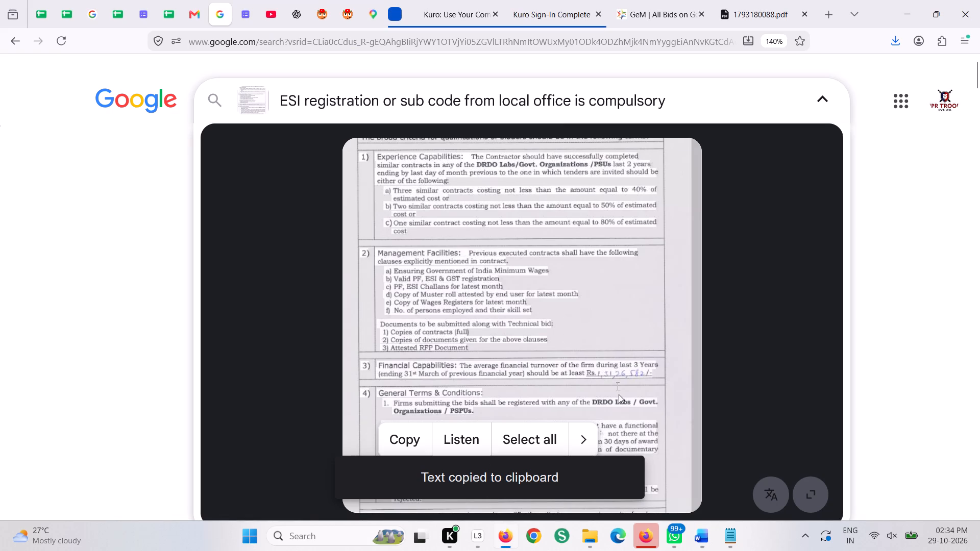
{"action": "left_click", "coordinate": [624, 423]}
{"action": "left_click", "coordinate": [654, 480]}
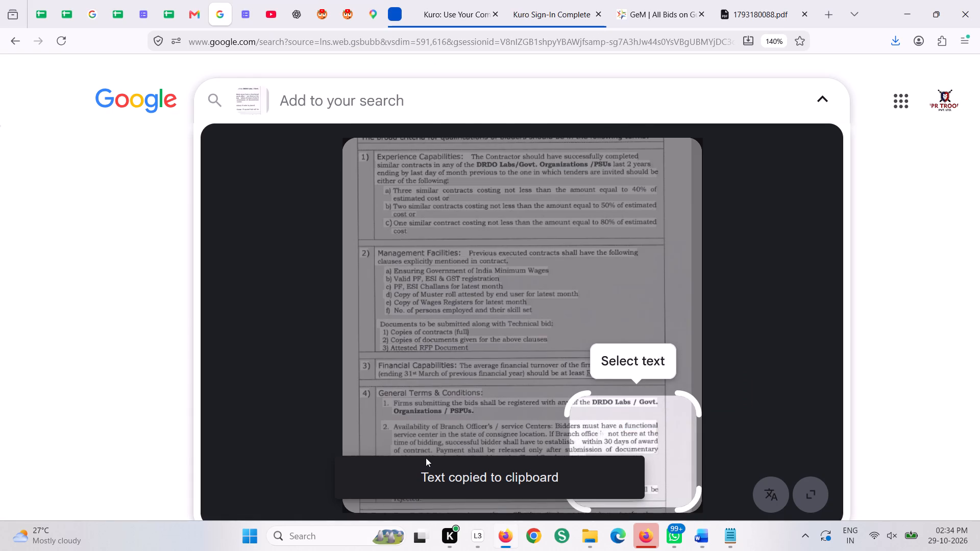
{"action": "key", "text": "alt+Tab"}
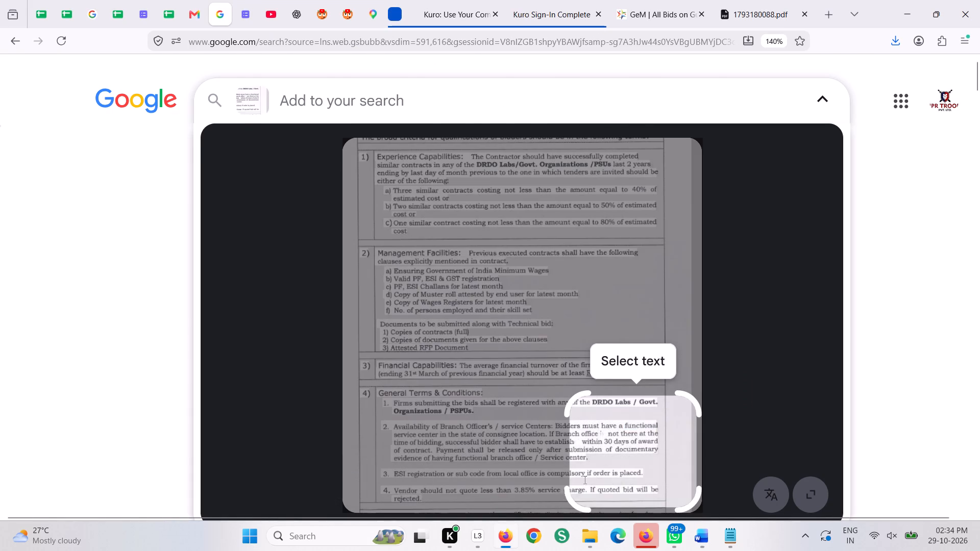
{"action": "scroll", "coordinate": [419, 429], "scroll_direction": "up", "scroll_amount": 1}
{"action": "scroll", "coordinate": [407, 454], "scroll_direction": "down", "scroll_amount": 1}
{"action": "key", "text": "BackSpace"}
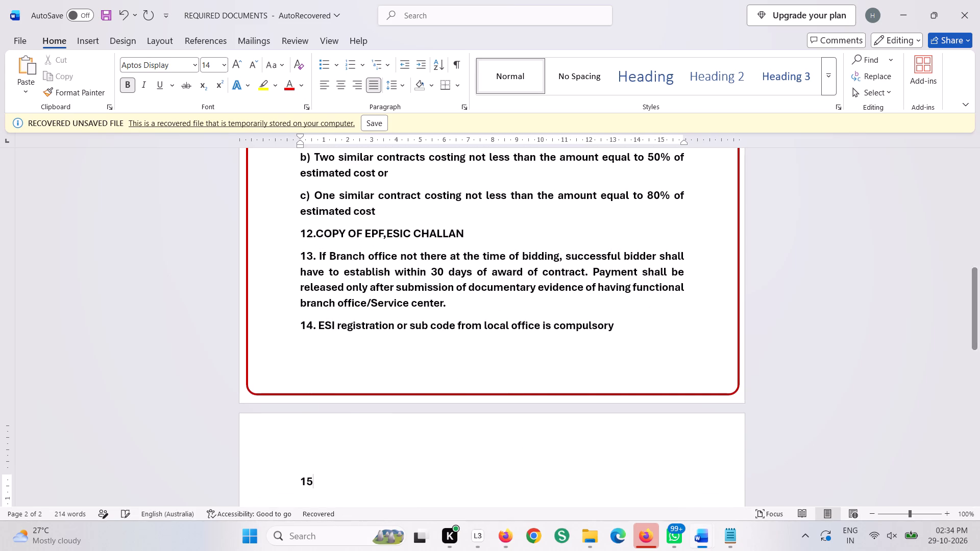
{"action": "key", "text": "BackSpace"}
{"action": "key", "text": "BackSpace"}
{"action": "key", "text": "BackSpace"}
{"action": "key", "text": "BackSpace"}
Highlight SERVICE CHARGE-3.85% in item 2 of the REQUIRED DOCUMENTS list in yellow.
{"action": "scroll", "coordinate": [427, 478], "scroll_direction": "up", "scroll_amount": 5}
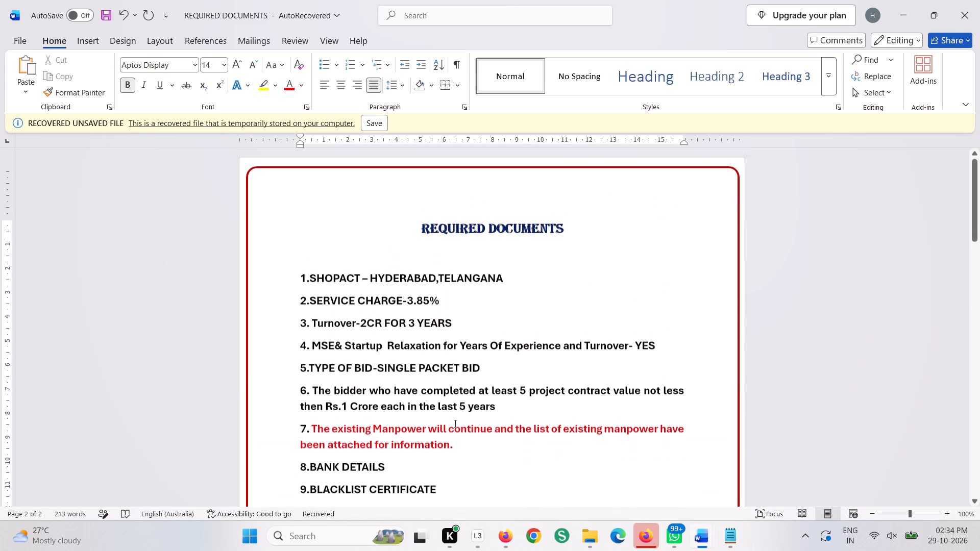
{"action": "left_click_drag", "start_coordinate": [312, 301], "coordinate": [439, 298]}
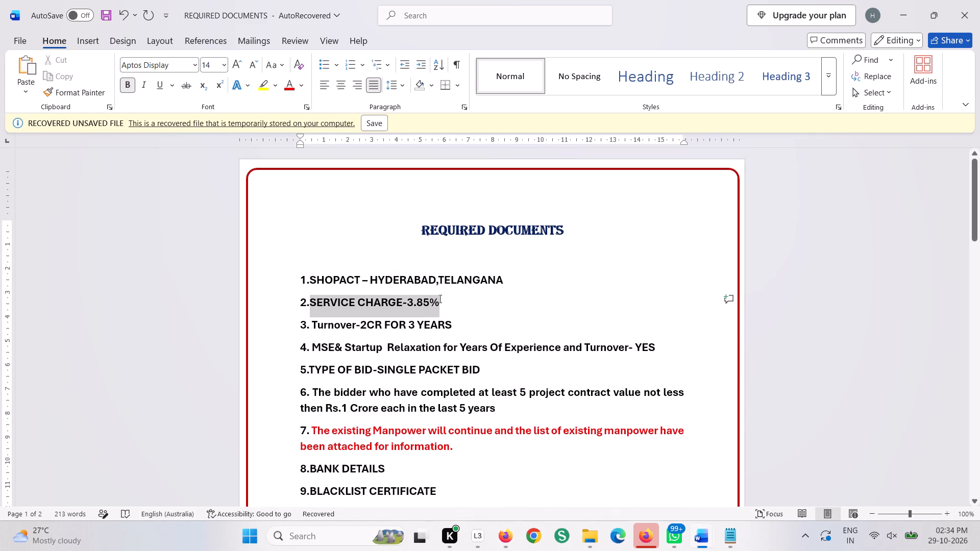
{"action": "left_click_drag", "start_coordinate": [439, 298], "coordinate": [439, 298]}
{"action": "left_click", "coordinate": [497, 274]}
{"action": "scroll", "coordinate": [500, 366], "scroll_direction": "down", "scroll_amount": 4}
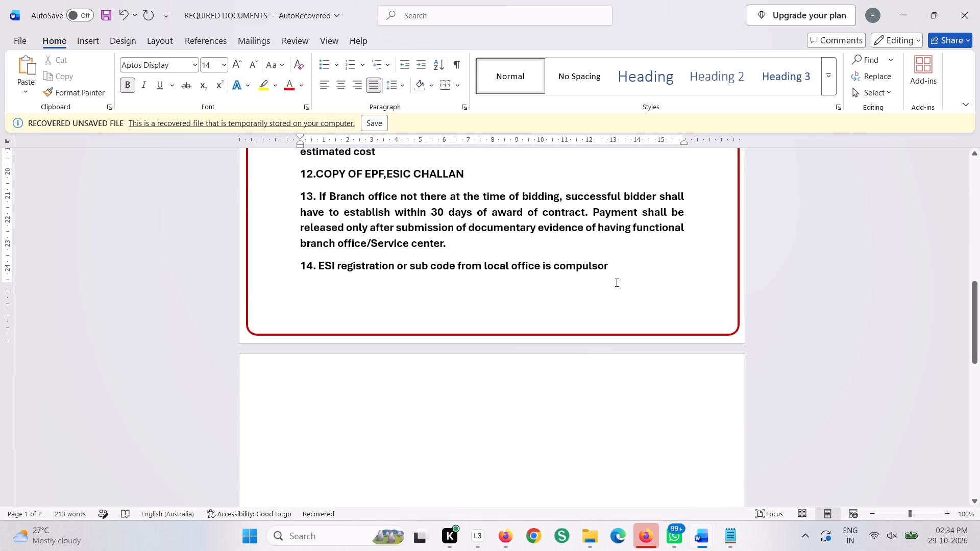
{"action": "left_click", "coordinate": [617, 281]}
{"action": "key", "text": "ctrl+z"}
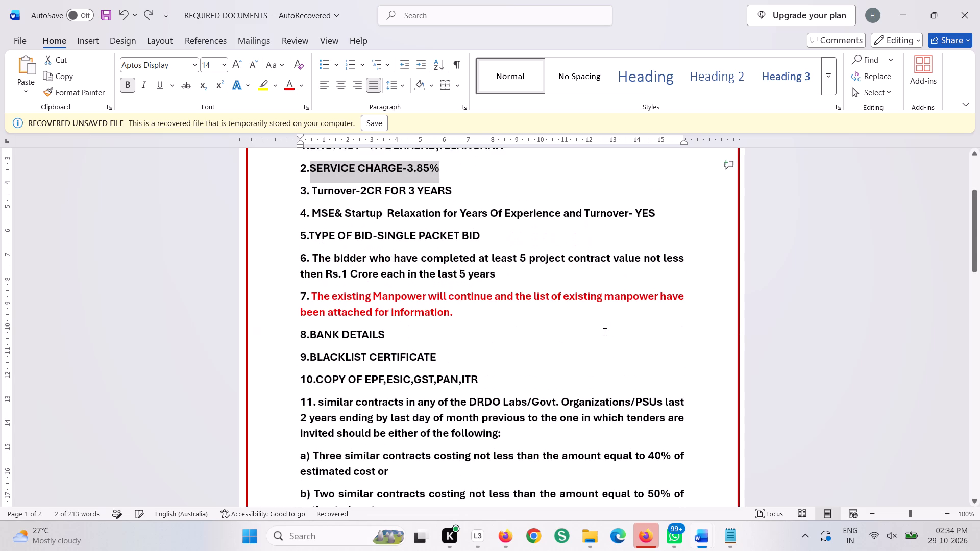
{"action": "left_click", "coordinate": [259, 91]}
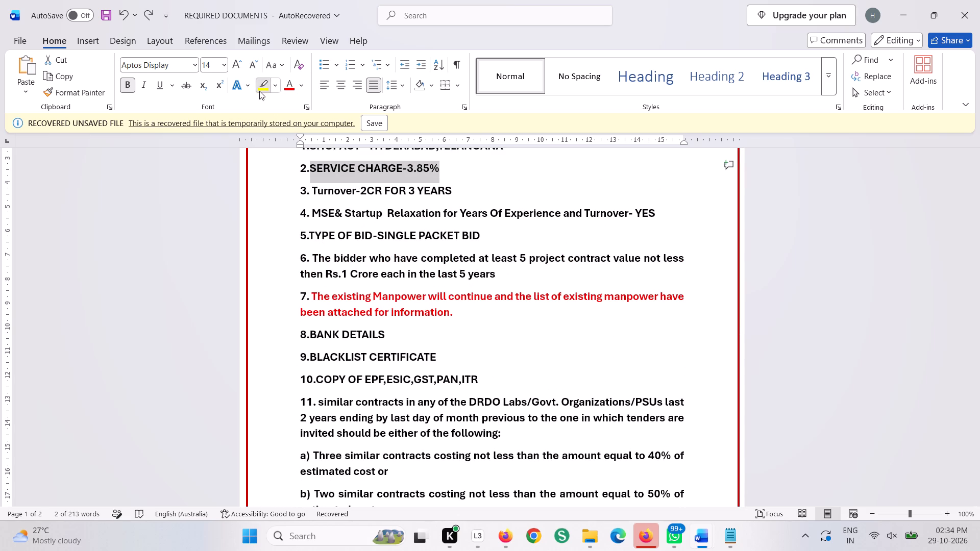
{"action": "scroll", "coordinate": [411, 296], "scroll_direction": "down", "scroll_amount": 6}
{"action": "scroll", "coordinate": [471, 288], "scroll_direction": "up", "scroll_amount": 2}
Delete the empty lines after item 14 to remove the blank second page of the list.
{"action": "left_click", "coordinate": [360, 315]}
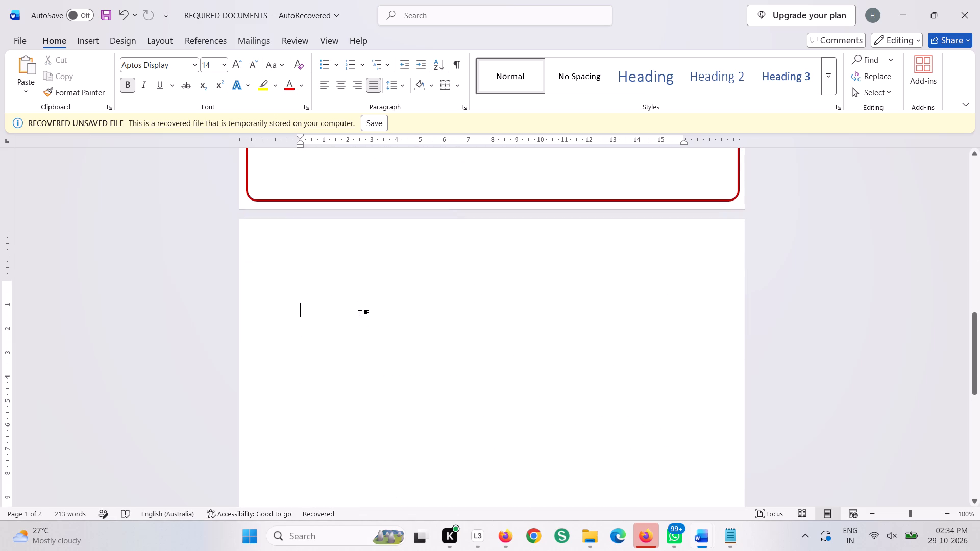
{"action": "key", "text": "BackSpace"}
{"action": "key", "text": "BackSpace"}
{"action": "scroll", "coordinate": [360, 314], "scroll_direction": "up", "scroll_amount": 7}
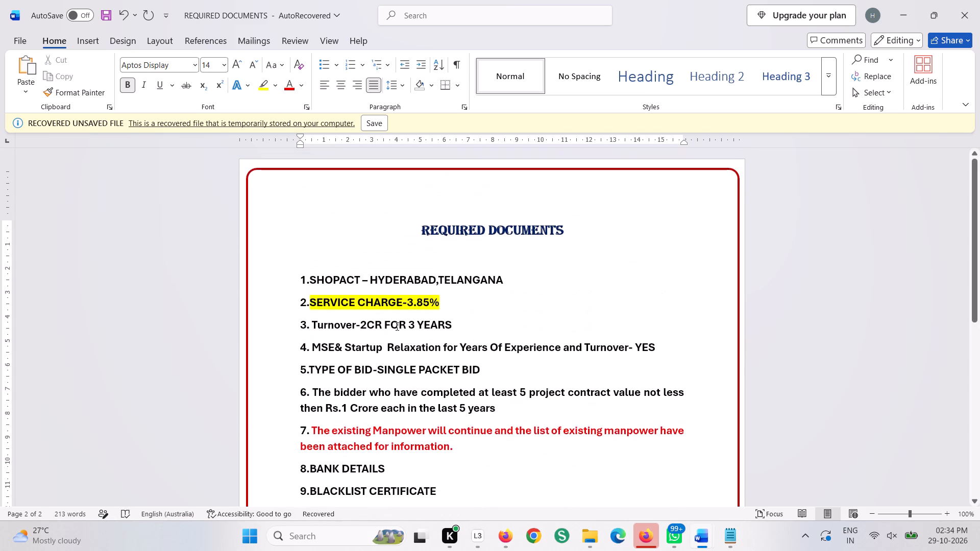
Export the Word list as a PDF named REQUIRED DOCUMENTS into the DEV1 folder GEM2026B8101268.
{"action": "left_click", "coordinate": [584, 532]}
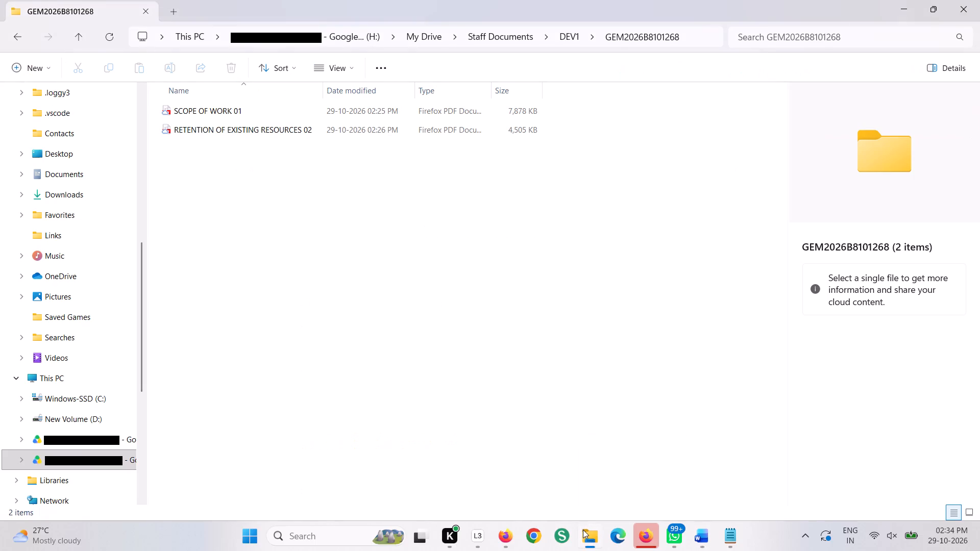
{"action": "left_click", "coordinate": [583, 530]}
{"action": "left_click", "coordinate": [20, 38]}
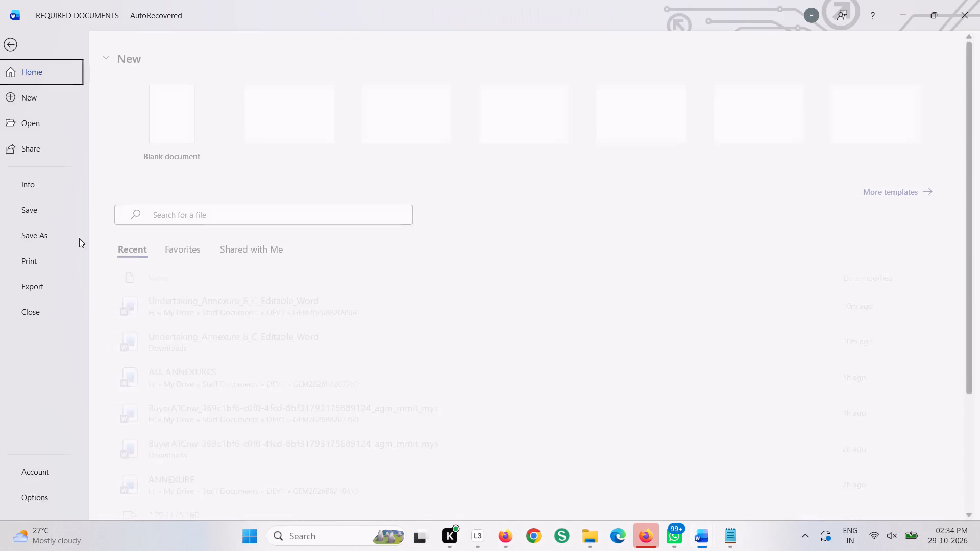
{"action": "left_click", "coordinate": [42, 281]}
{"action": "left_click", "coordinate": [330, 172]}
{"action": "left_click", "coordinate": [351, 170]}
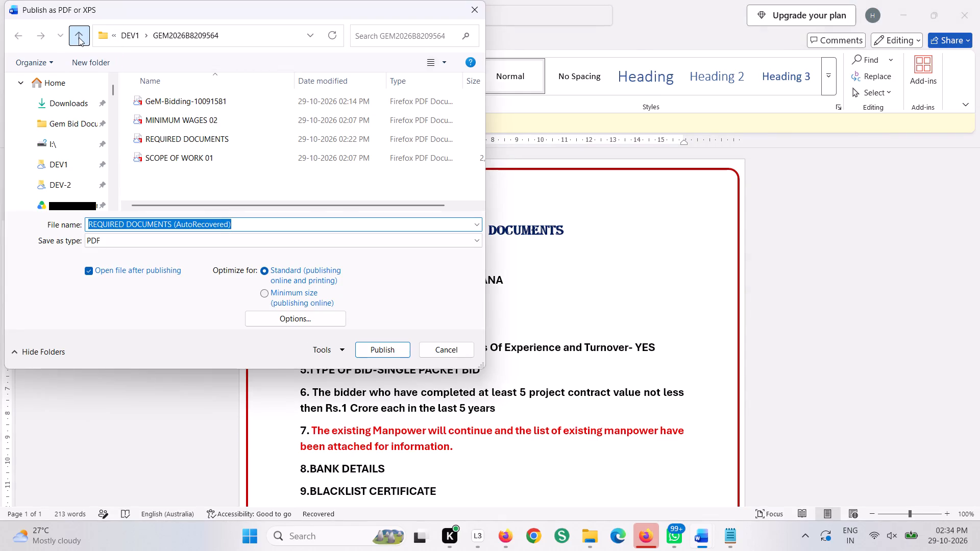
{"action": "left_click", "coordinate": [79, 37]}
{"action": "scroll", "coordinate": [199, 118], "scroll_direction": "up", "scroll_amount": 6}
{"action": "double_click", "coordinate": [200, 104]}
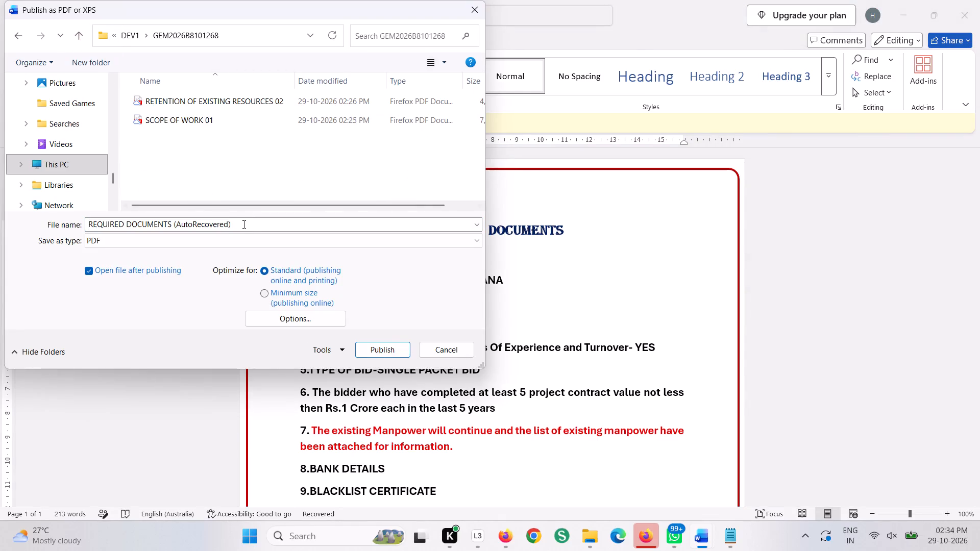
{"action": "double_click", "coordinate": [243, 224]}
{"action": "key", "text": "BackSpace"}
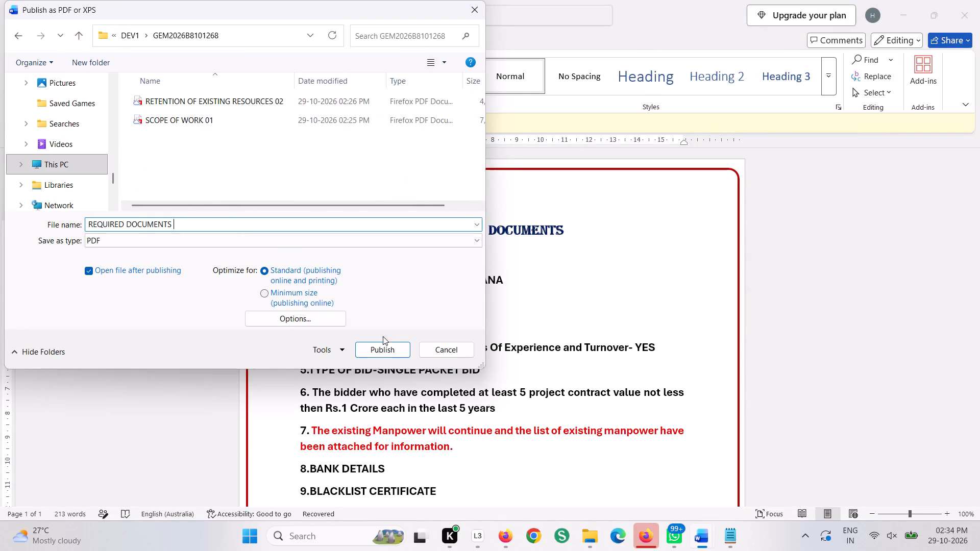
{"action": "left_click", "coordinate": [378, 348]}
In Firefox, return to the bid document and save it as GeM-Bidding-9966971 in the DEV1 folder GEM2026B8101268.
{"action": "left_click", "coordinate": [511, 536]}
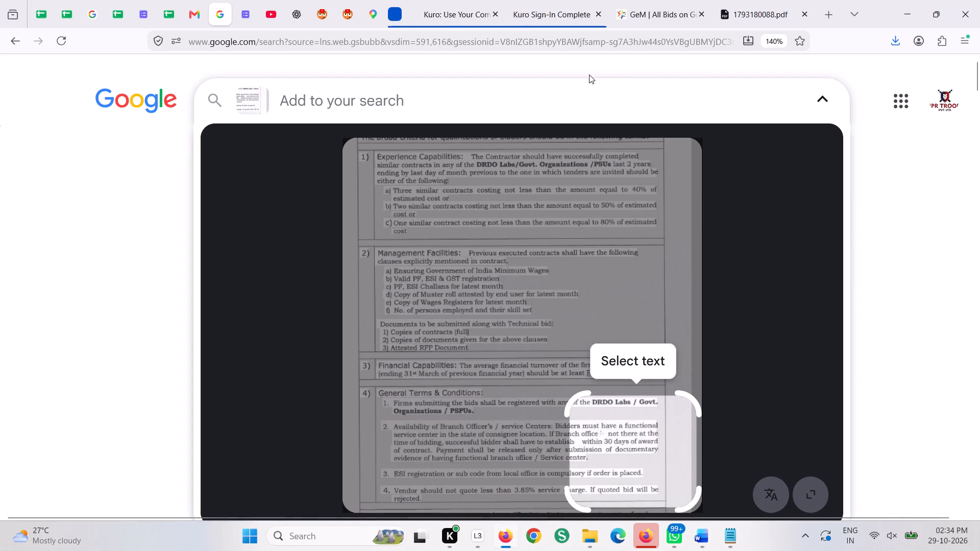
{"action": "left_click", "coordinate": [703, 2]}
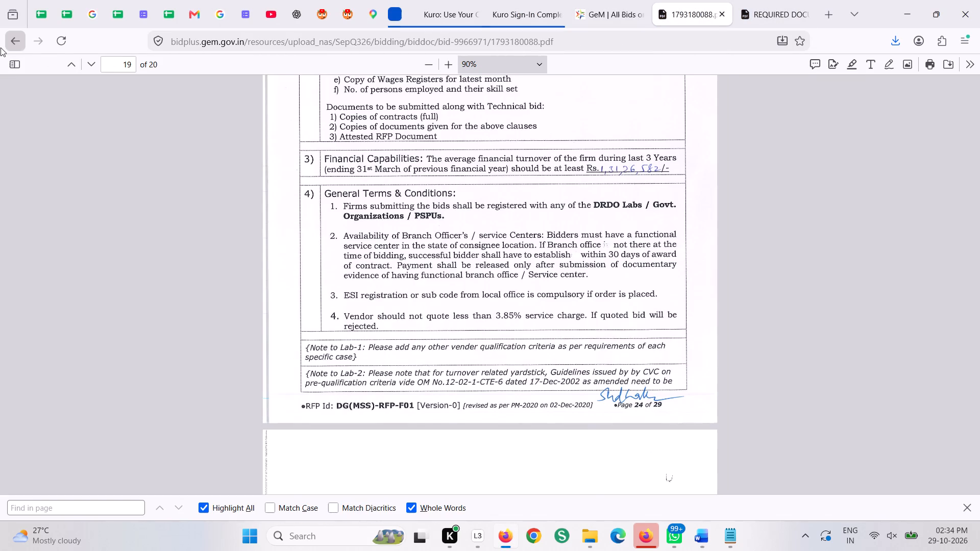
{"action": "left_click", "coordinate": [18, 44]}
{"action": "scroll", "coordinate": [905, 93], "scroll_direction": "down", "scroll_amount": 1}
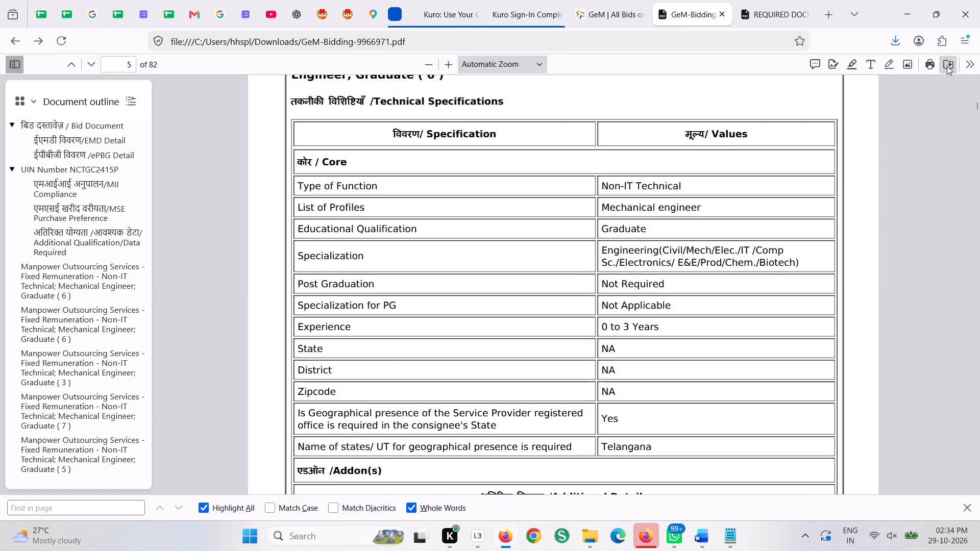
{"action": "left_click", "coordinate": [947, 65]}
{"action": "scroll", "coordinate": [459, 198], "scroll_direction": "up", "scroll_amount": 5}
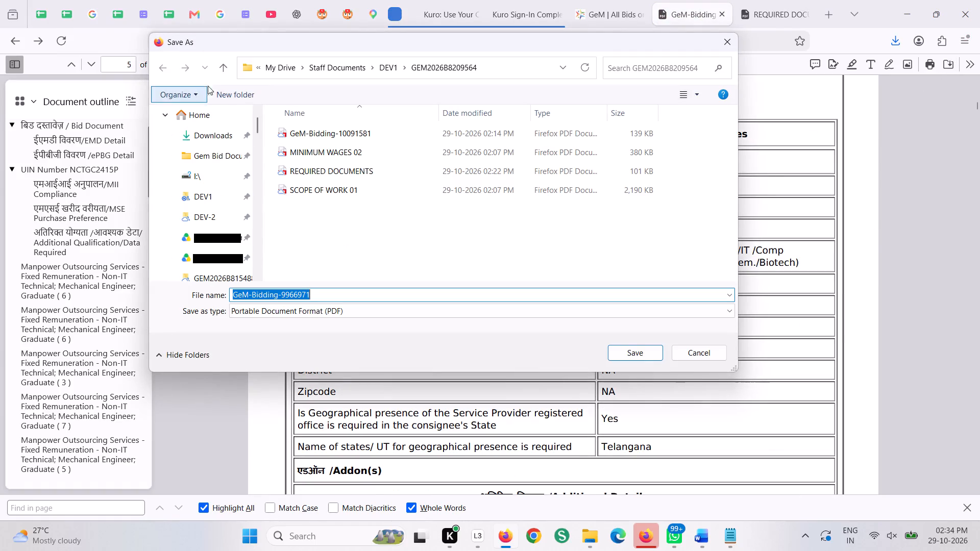
{"action": "left_click", "coordinate": [221, 72]}
{"action": "scroll", "coordinate": [328, 137], "scroll_direction": "up", "scroll_amount": 6}
{"action": "double_click", "coordinate": [342, 133]}
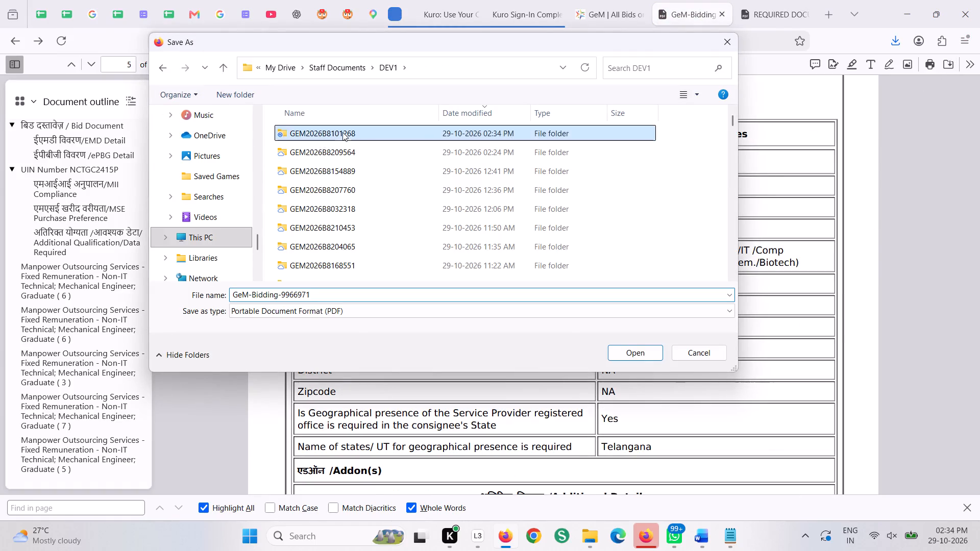
{"action": "left_click", "coordinate": [629, 353]}
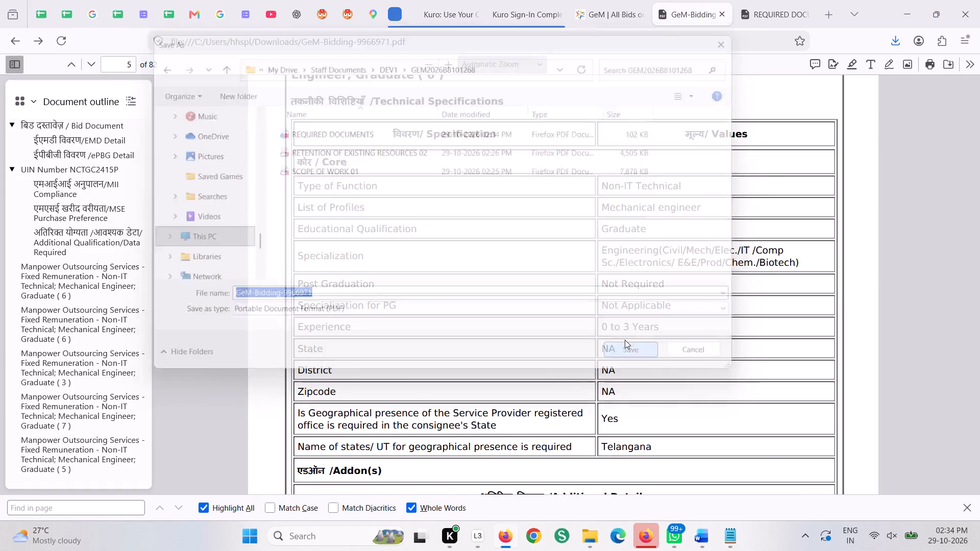
Open the scope of work attachment 1793180088.pdf from the bid document and review its pages for bidder requirements.
{"action": "scroll", "coordinate": [609, 189], "scroll_direction": "up", "scroll_amount": 3}
{"action": "scroll", "coordinate": [578, 251], "scroll_direction": "up", "scroll_amount": 1}
{"action": "scroll", "coordinate": [578, 251], "scroll_direction": "down", "scroll_amount": 2}
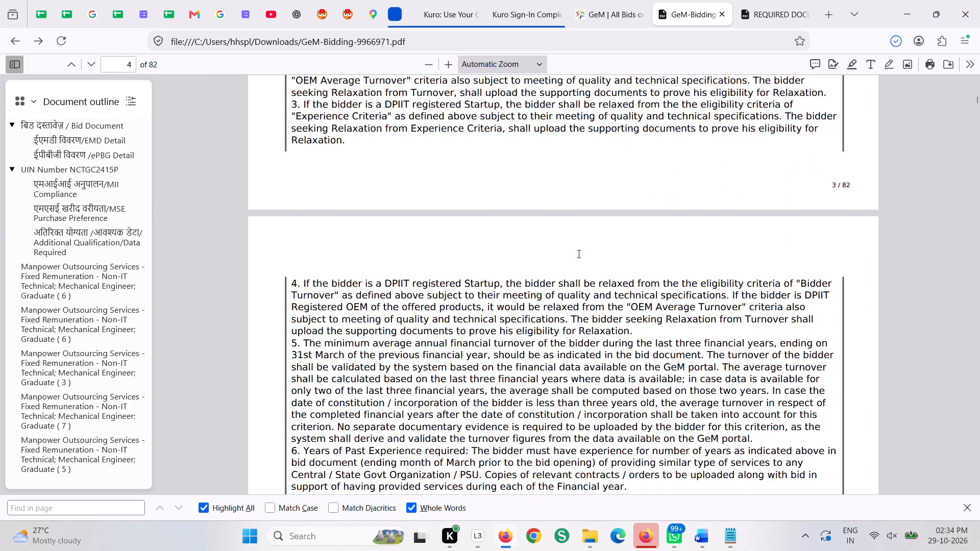
{"action": "scroll", "coordinate": [580, 254], "scroll_direction": "down", "scroll_amount": 1}
{"action": "left_click", "coordinate": [488, 143]}
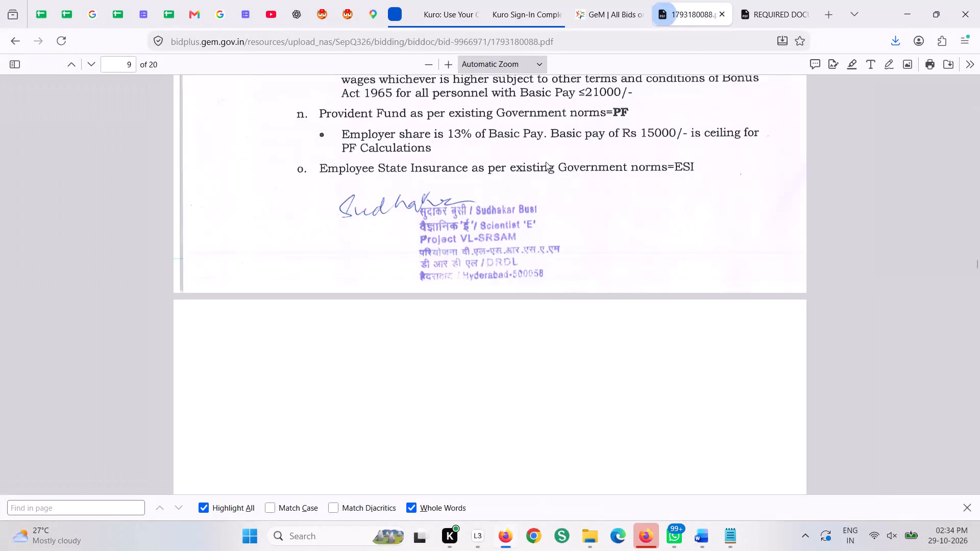
{"action": "scroll", "coordinate": [503, 228], "scroll_direction": "up", "scroll_amount": 20}
{"action": "scroll", "coordinate": [503, 228], "scroll_direction": "up", "scroll_amount": 11}
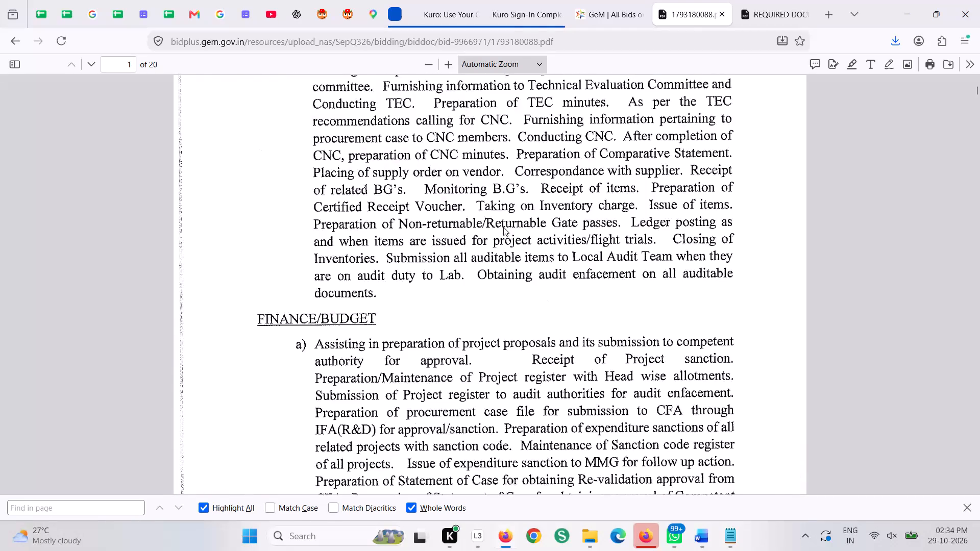
{"action": "scroll", "coordinate": [503, 227], "scroll_direction": "up", "scroll_amount": 5}
{"action": "scroll", "coordinate": [503, 227], "scroll_direction": "down", "scroll_amount": 15}
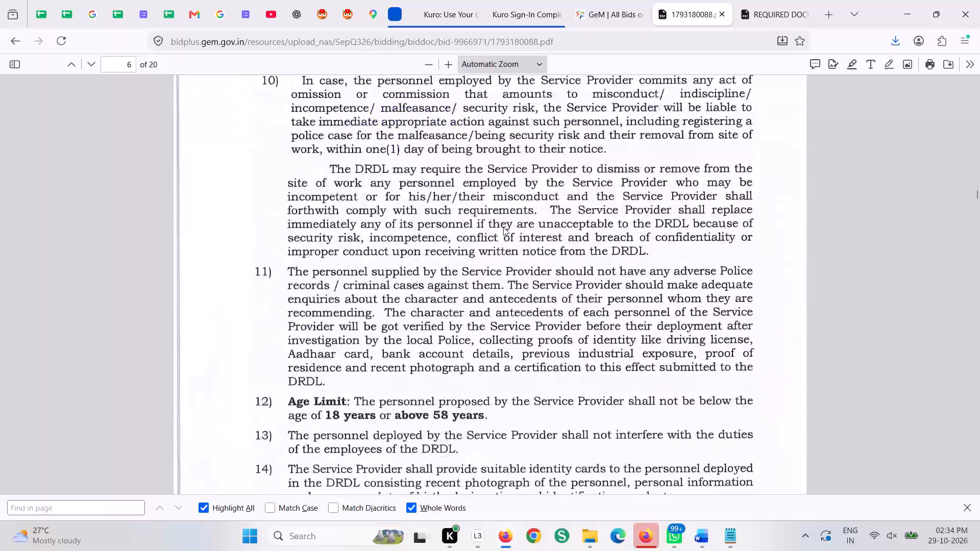
{"action": "scroll", "coordinate": [503, 227], "scroll_direction": "down", "scroll_amount": 10}
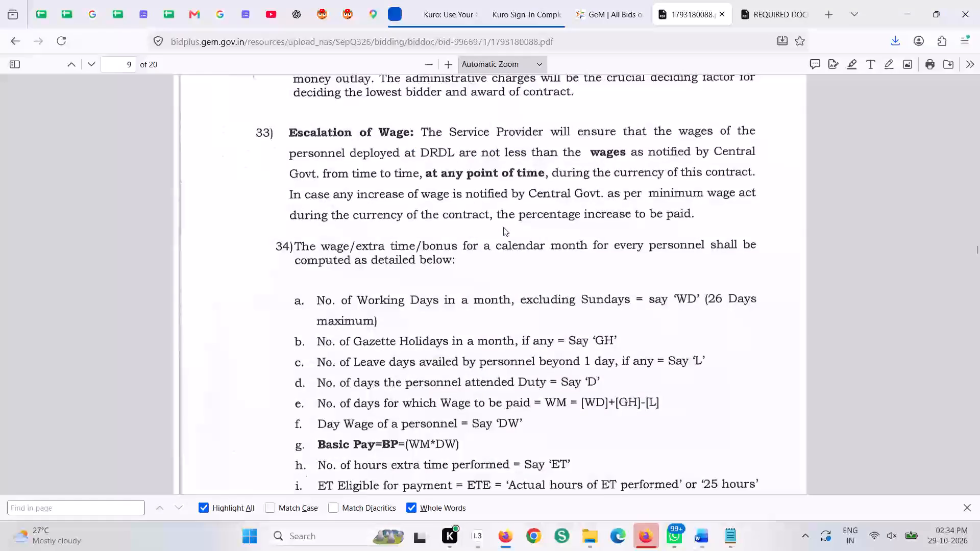
{"action": "scroll", "coordinate": [503, 227], "scroll_direction": "down", "scroll_amount": 8}
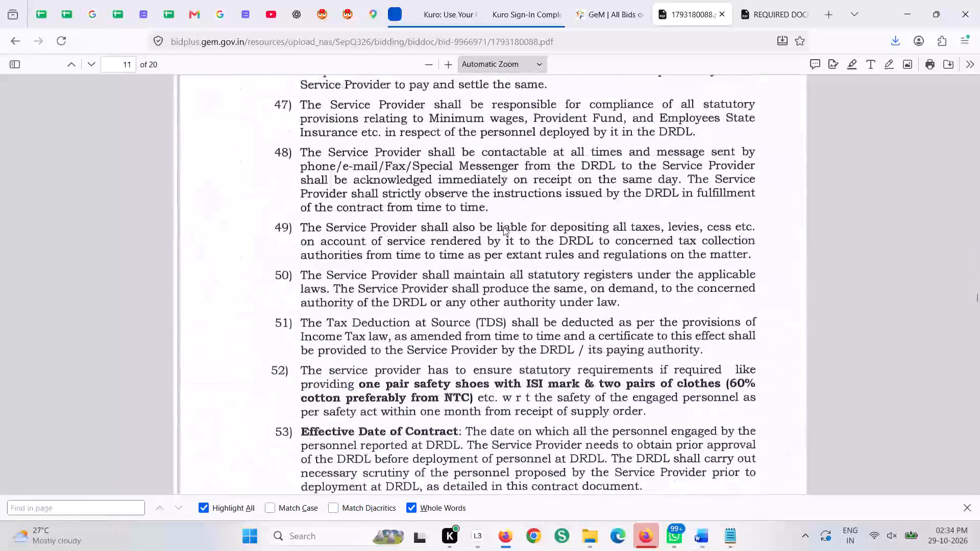
{"action": "scroll", "coordinate": [503, 227], "scroll_direction": "down", "scroll_amount": 5}
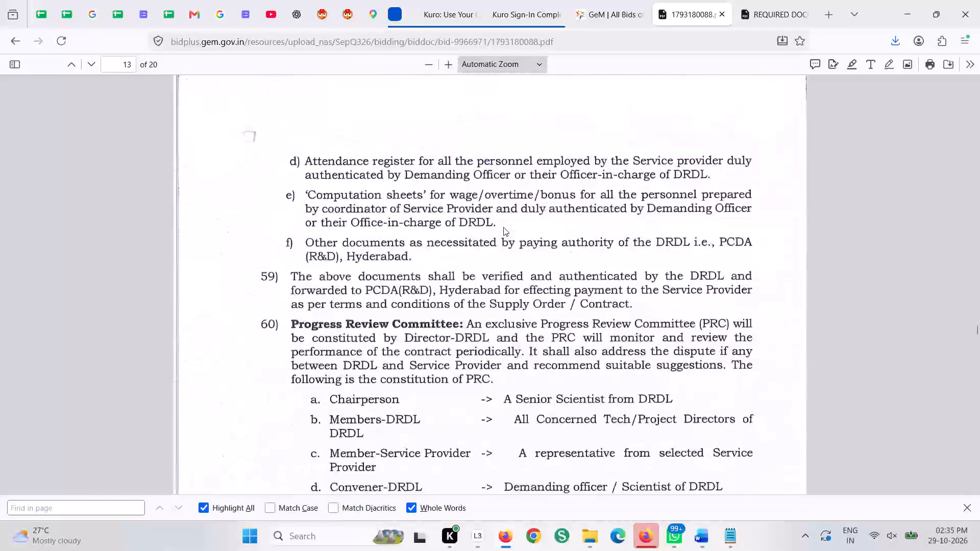
{"action": "scroll", "coordinate": [503, 227], "scroll_direction": "down", "scroll_amount": 6}
{"action": "scroll", "coordinate": [503, 227], "scroll_direction": "up", "scroll_amount": 1}
{"action": "scroll", "coordinate": [503, 227], "scroll_direction": "down", "scroll_amount": 2}
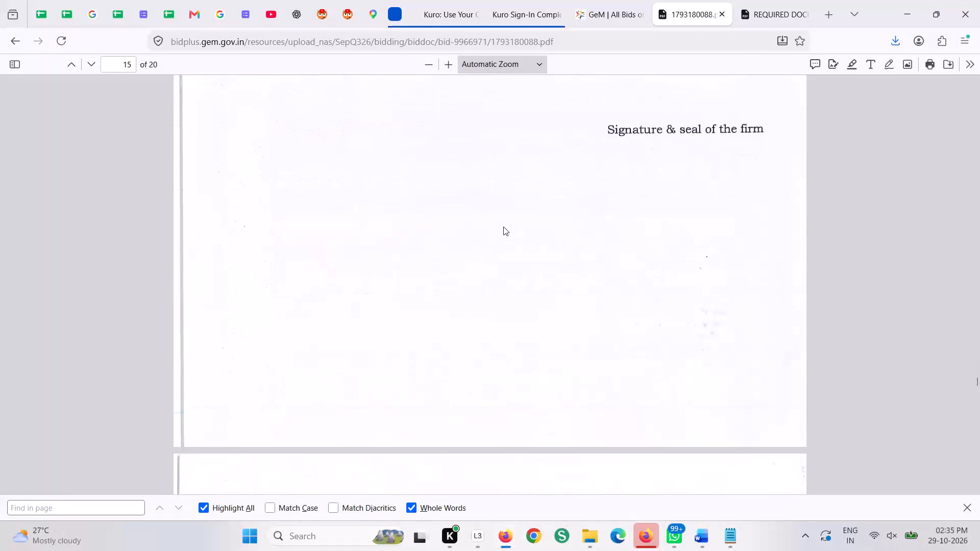
{"action": "scroll", "coordinate": [503, 227], "scroll_direction": "down", "scroll_amount": 5}
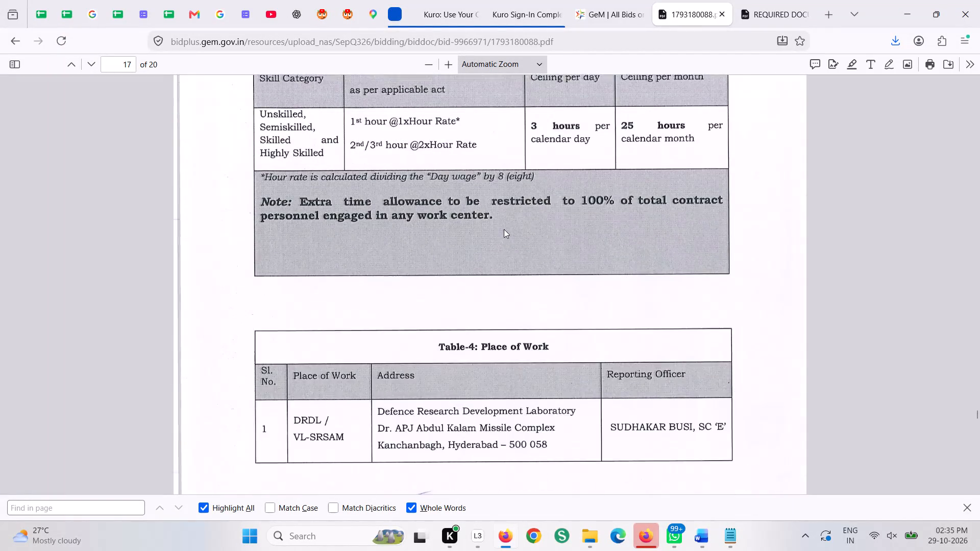
{"action": "scroll", "coordinate": [504, 229], "scroll_direction": "down", "scroll_amount": 7}
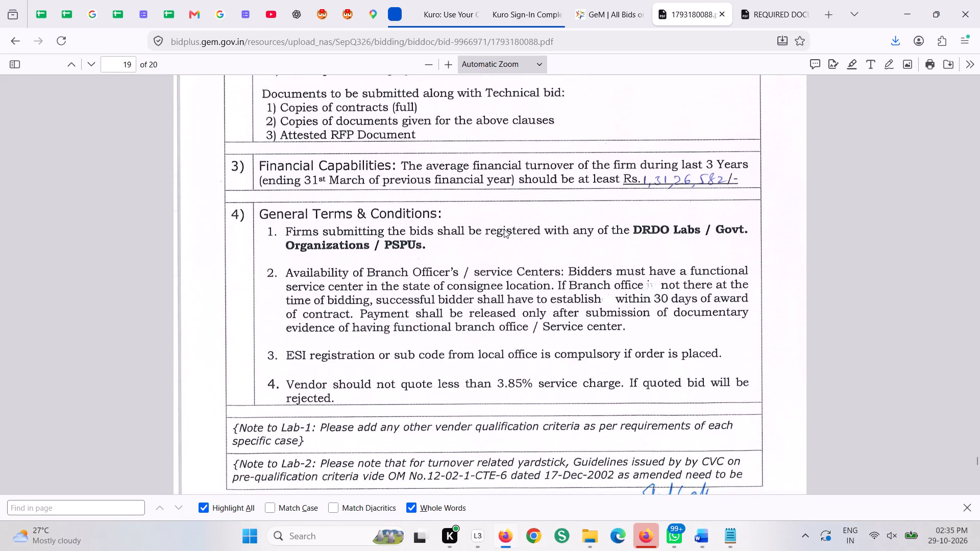
{"action": "scroll", "coordinate": [504, 229], "scroll_direction": "down", "scroll_amount": 10}
{"action": "scroll", "coordinate": [504, 229], "scroll_direction": "up", "scroll_amount": 9}
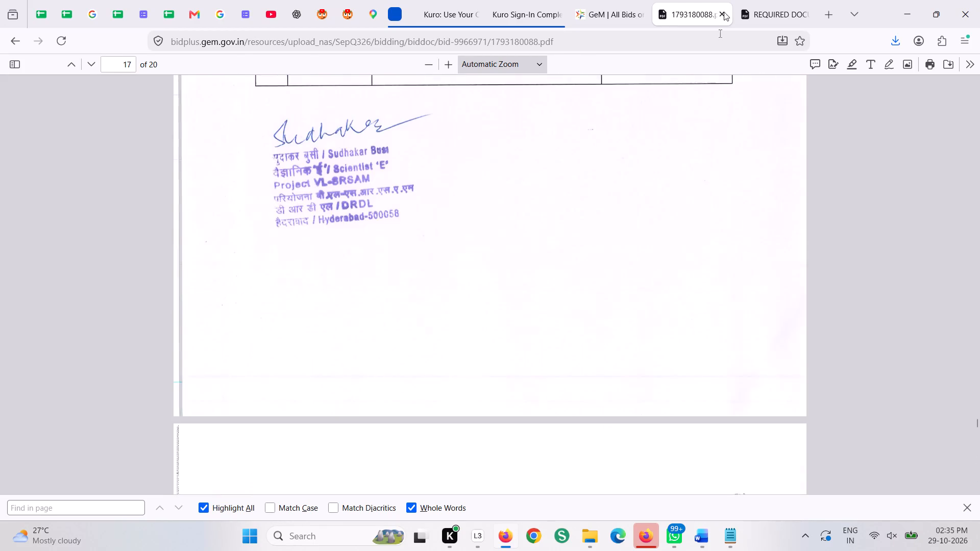
Close the exported REQUIRED DOCUMENTS PDF in Firefox.
{"action": "left_click", "coordinate": [770, 0]}
{"action": "left_click", "coordinate": [804, 14]}
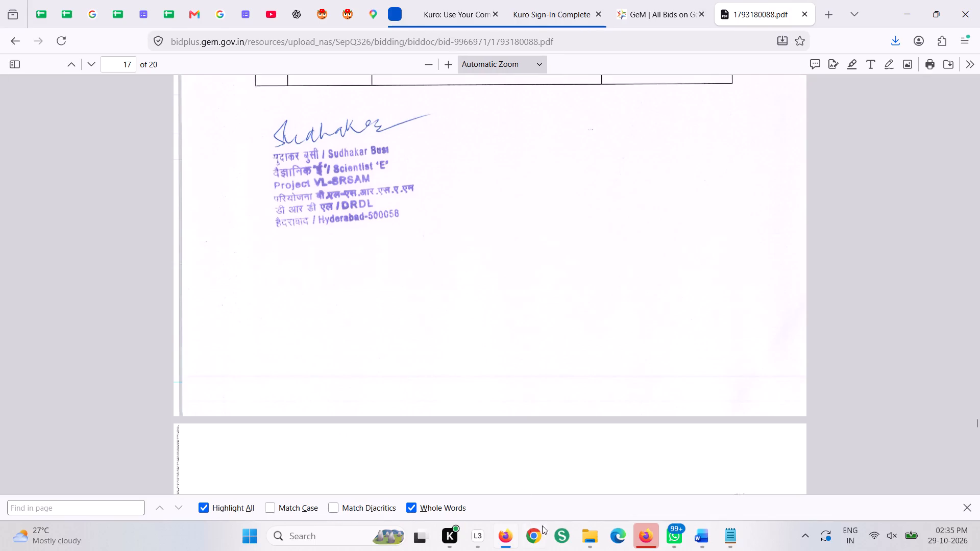
In File Explorer, check the files in GEM2026B8101268 and go up to the DEV1 folder.
{"action": "left_click", "coordinate": [591, 532]}
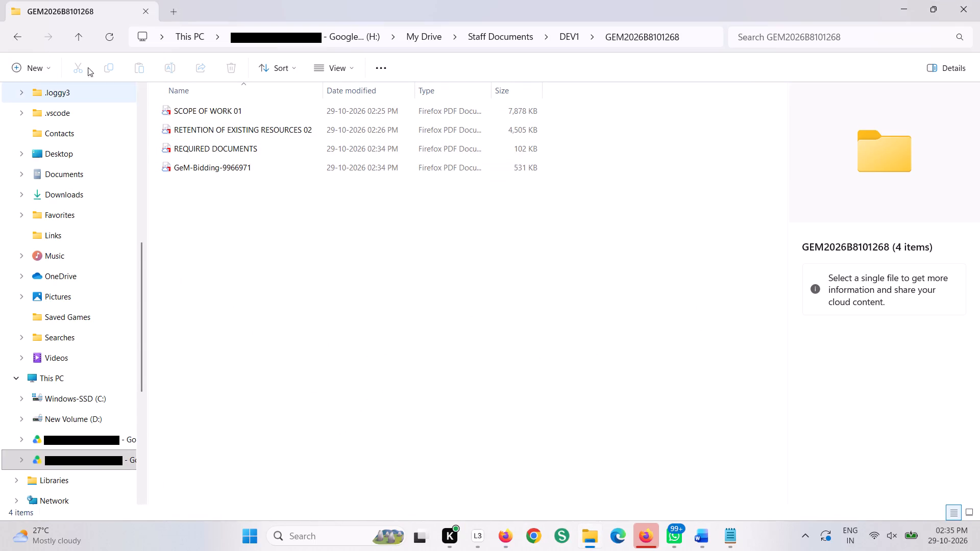
{"action": "left_click", "coordinate": [76, 43]}
In Firefox, go back from the scope of work PDF to the GeM-Bidding-9966971 bid document.
{"action": "left_click", "coordinate": [497, 534]}
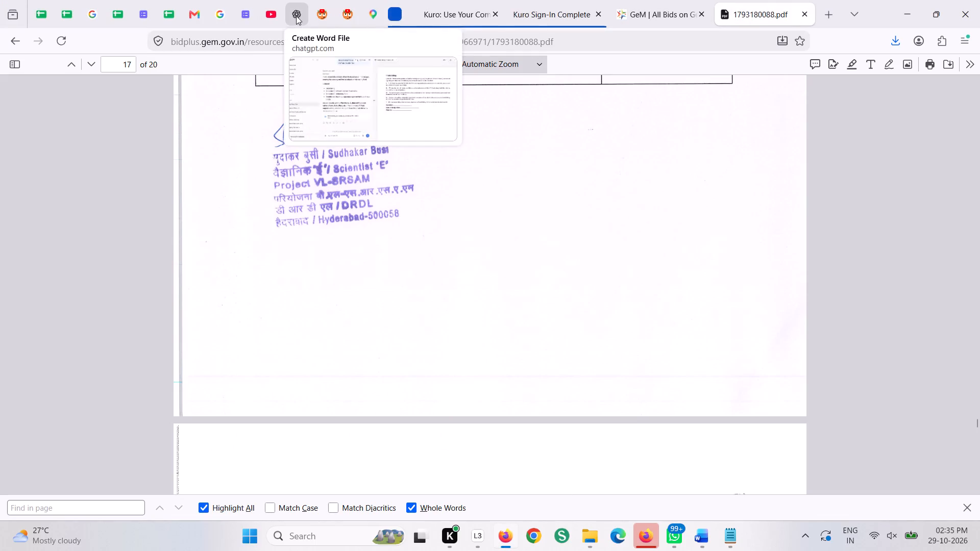
{"action": "scroll", "coordinate": [560, 182], "scroll_direction": "up", "scroll_amount": 2}
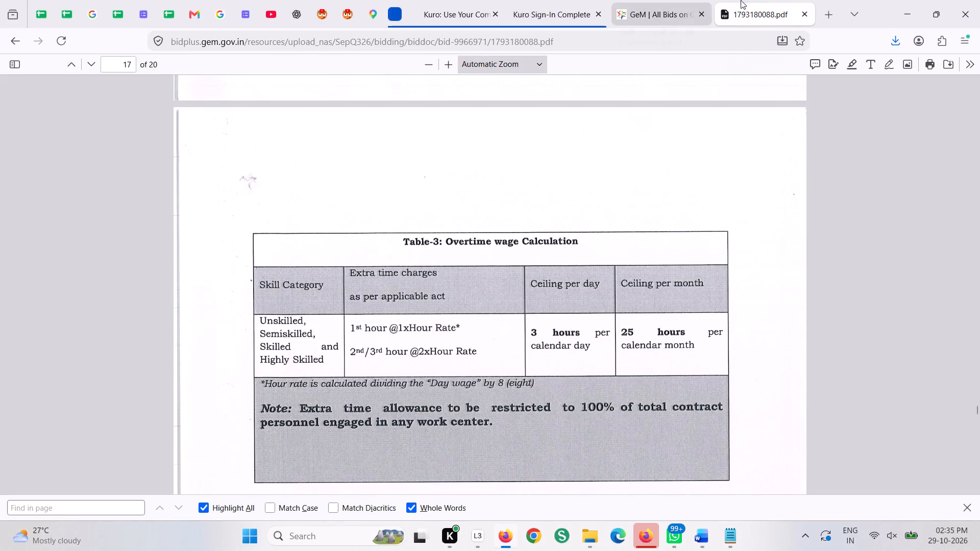
{"action": "left_click", "coordinate": [749, 0]}
{"action": "left_click", "coordinate": [7, 43]}
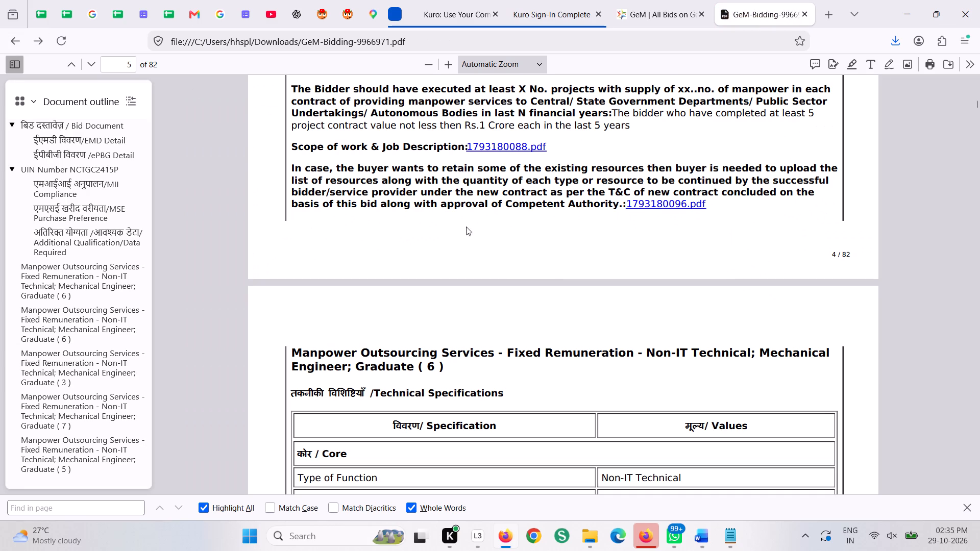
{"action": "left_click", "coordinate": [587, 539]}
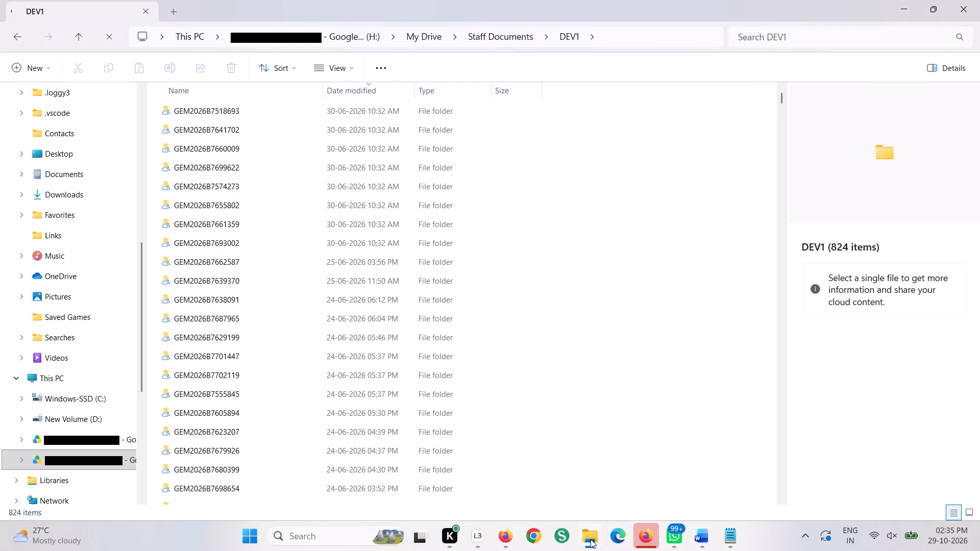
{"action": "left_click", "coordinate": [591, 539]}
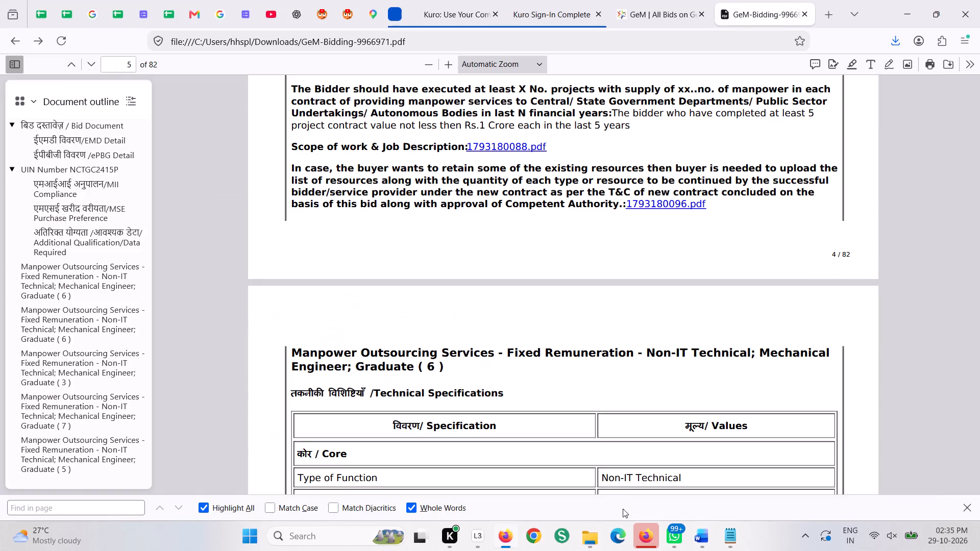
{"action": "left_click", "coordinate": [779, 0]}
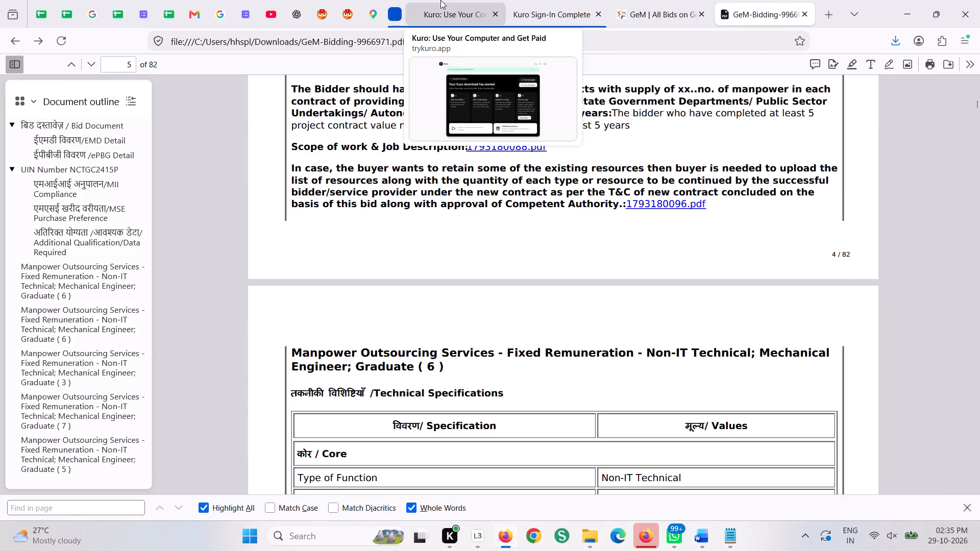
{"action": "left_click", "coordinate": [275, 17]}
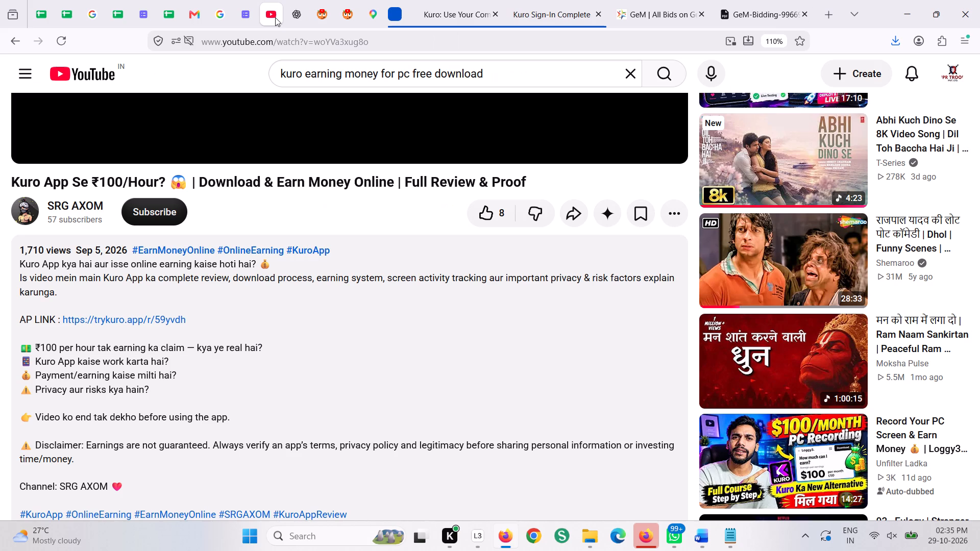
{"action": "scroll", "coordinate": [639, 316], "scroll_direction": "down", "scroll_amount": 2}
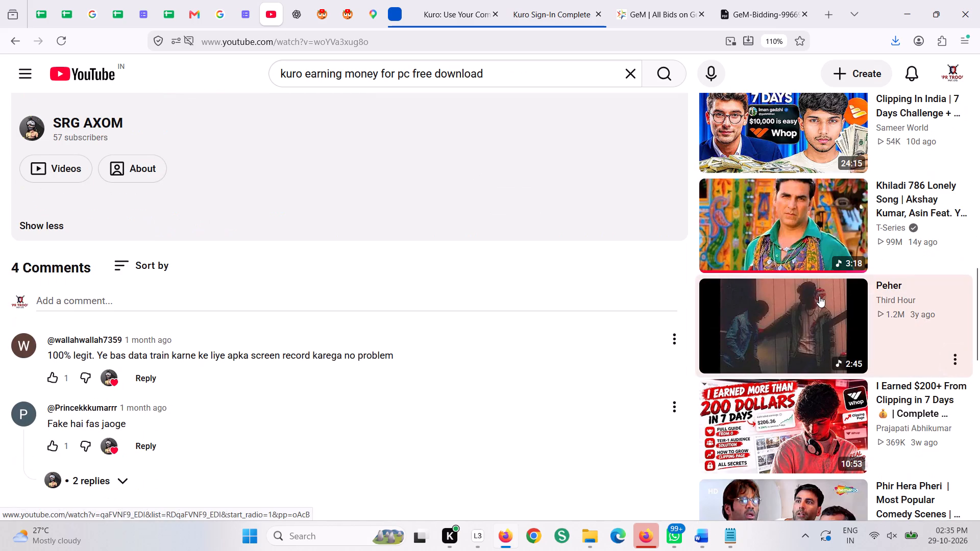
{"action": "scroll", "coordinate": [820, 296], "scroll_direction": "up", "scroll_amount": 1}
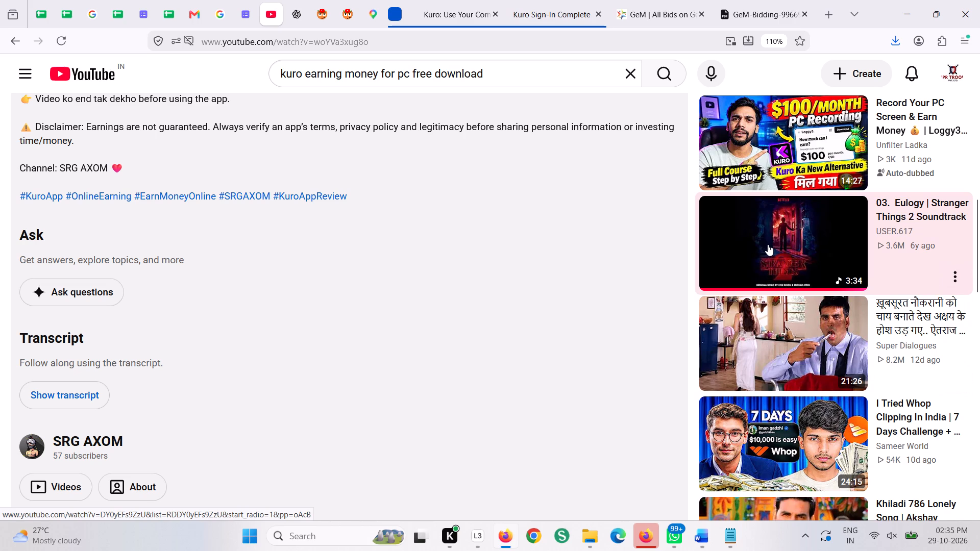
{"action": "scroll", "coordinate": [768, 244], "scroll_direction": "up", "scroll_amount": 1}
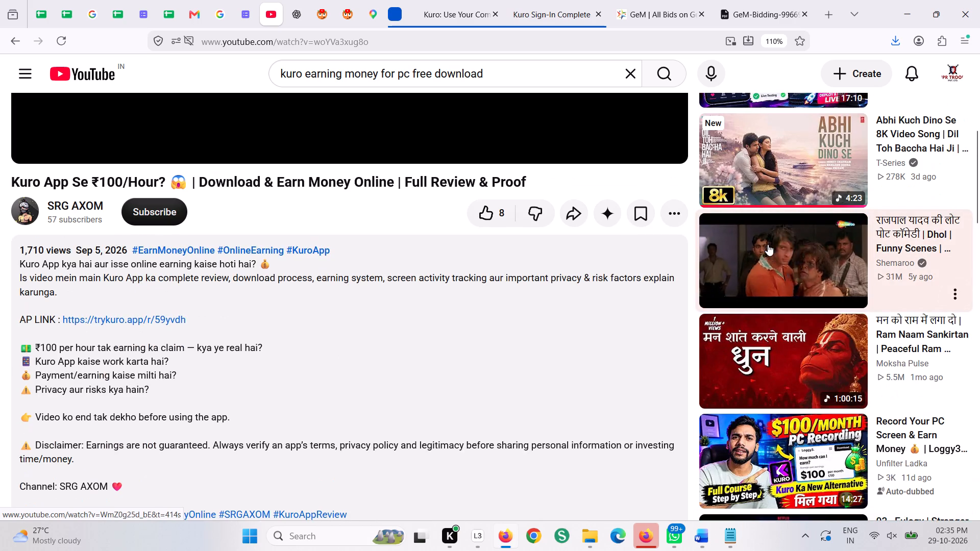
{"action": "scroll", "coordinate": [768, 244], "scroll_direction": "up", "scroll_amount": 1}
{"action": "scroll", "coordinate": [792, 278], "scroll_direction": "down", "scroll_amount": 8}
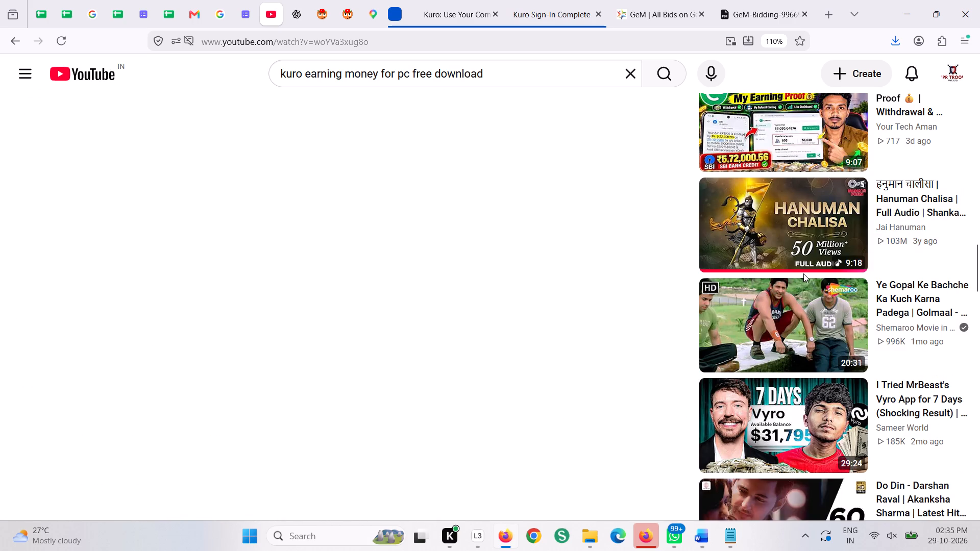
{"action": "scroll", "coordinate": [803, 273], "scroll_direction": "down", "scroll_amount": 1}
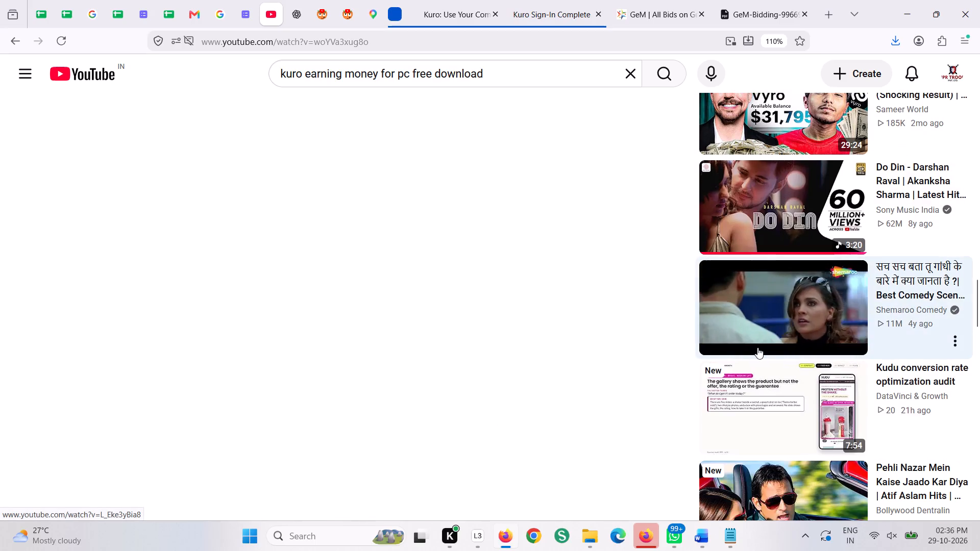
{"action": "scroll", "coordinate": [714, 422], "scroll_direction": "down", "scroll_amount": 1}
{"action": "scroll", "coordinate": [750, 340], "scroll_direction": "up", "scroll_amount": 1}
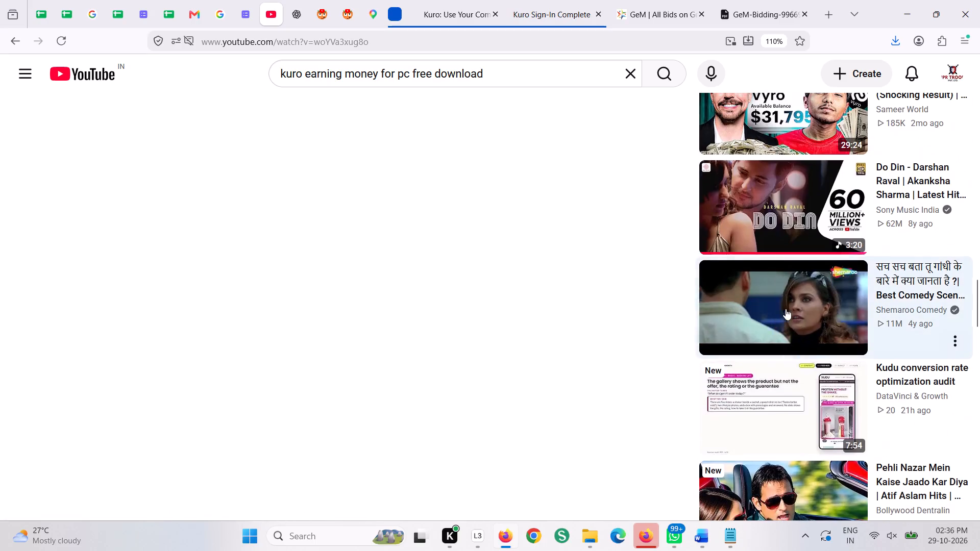
In File Explorer, copy the Google Drive link of the GEM2026B8101268 folder in DEV1.
{"action": "left_click", "coordinate": [587, 534]}
{"action": "scroll", "coordinate": [213, 149], "scroll_direction": "up", "scroll_amount": 4}
{"action": "right_click", "coordinate": [232, 110]}
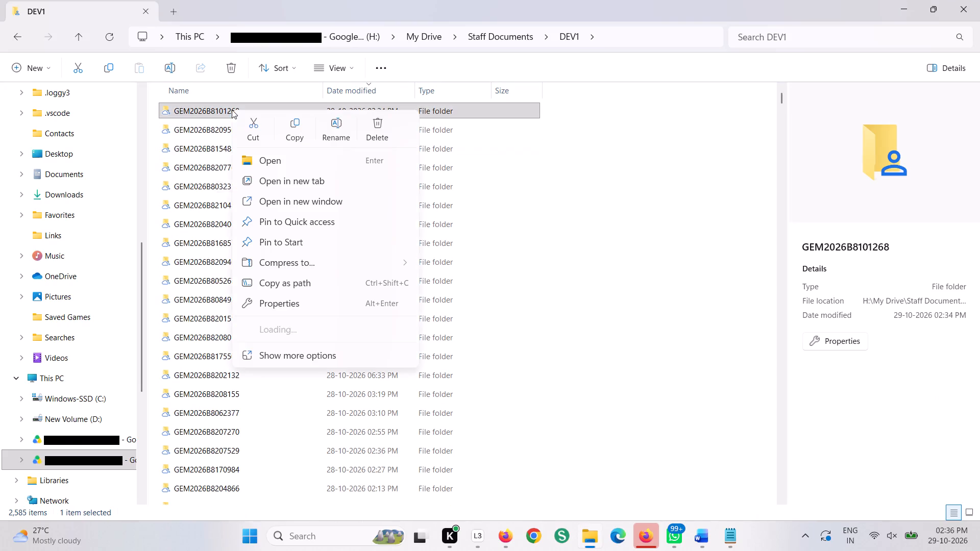
{"action": "left_click", "coordinate": [275, 358]}
{"action": "left_click", "coordinate": [274, 240]}
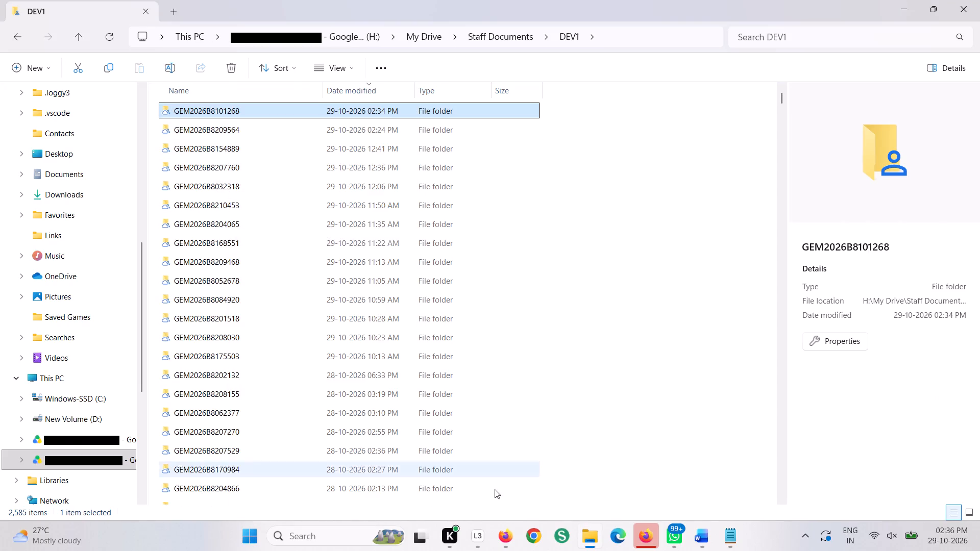
In the Daily Tender Sheet in Firefox, set the researcher name for GEM/2026/B/8101268 to Dev.
{"action": "left_click", "coordinate": [494, 531]}
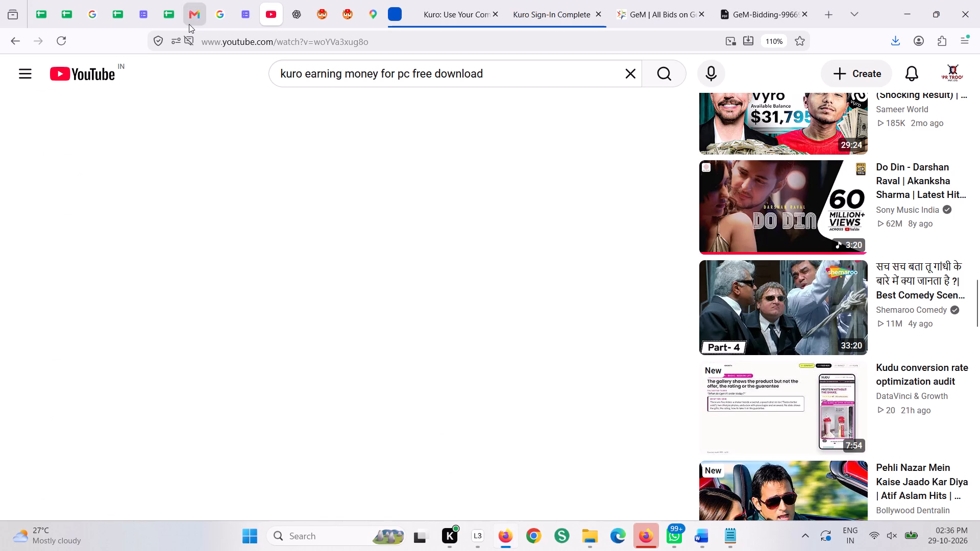
{"action": "left_click", "coordinate": [163, 13]}
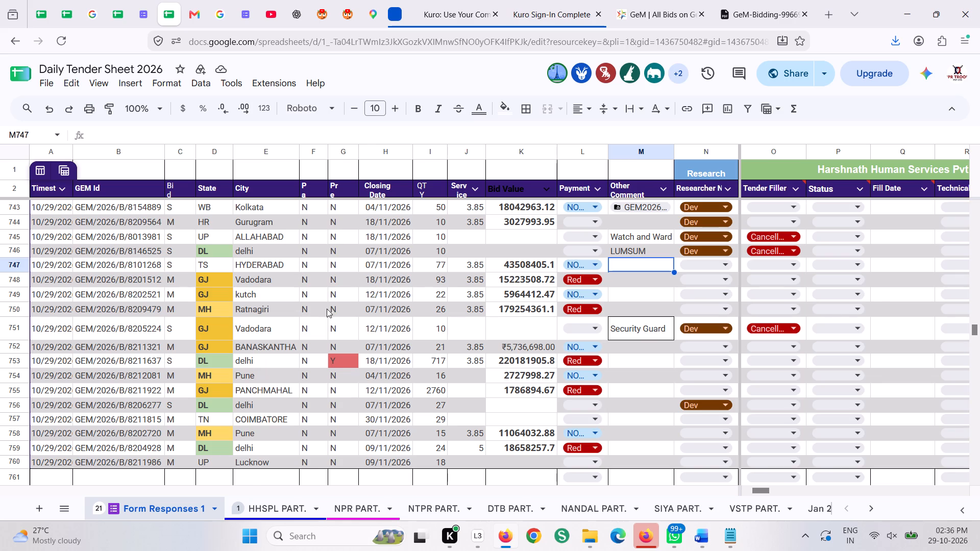
{"action": "key", "text": "alt+Tab"}
{"action": "key", "text": "alt+Tab"}
{"action": "left_click", "coordinate": [683, 263]}
{"action": "left_click", "coordinate": [686, 280]}
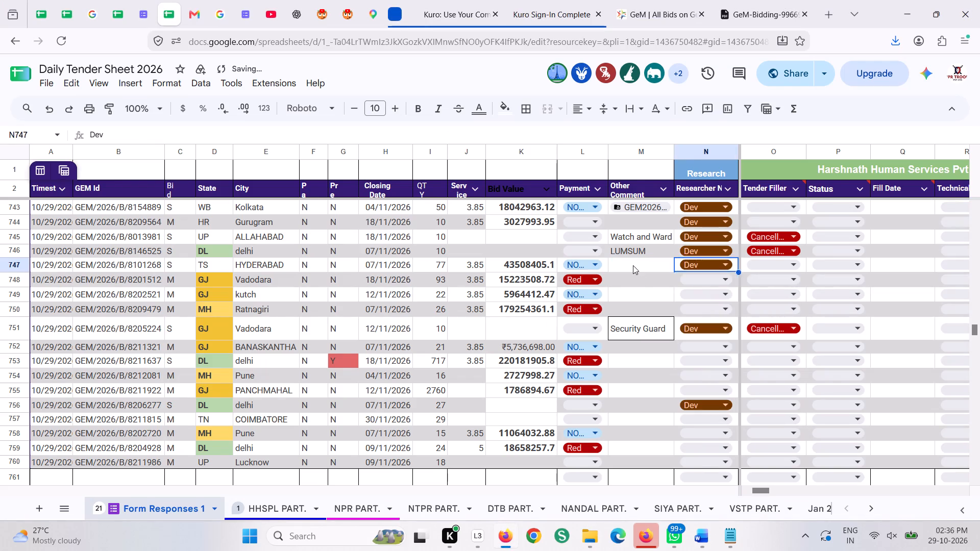
Paste the copied folder link in the Other Comment cell for GEM/2026/B/8101268 as a GEM2026B8101268 smart chip.
{"action": "double_click", "coordinate": [633, 265]}
{"action": "key", "text": "ctrl+v"}
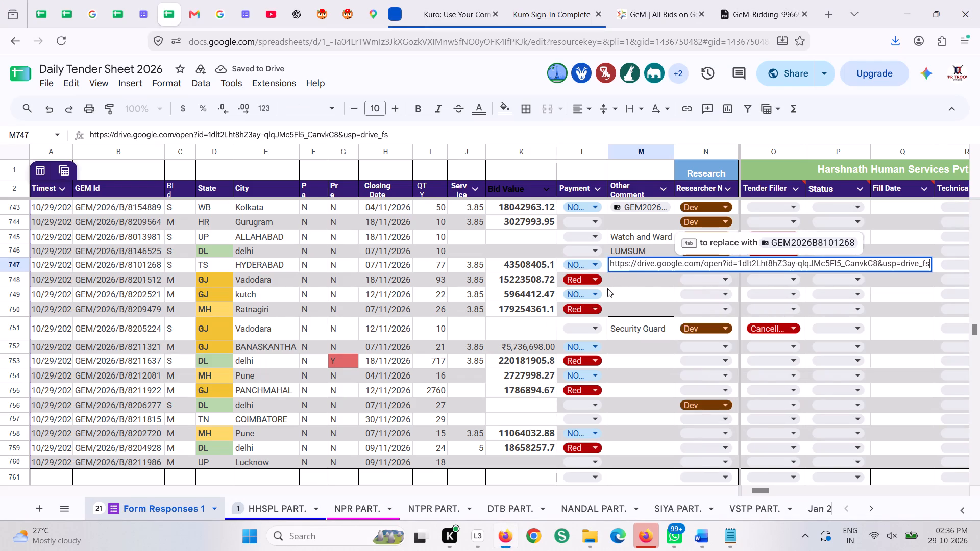
{"action": "key", "text": "Tab"}
{"action": "left_click", "coordinate": [508, 300]}
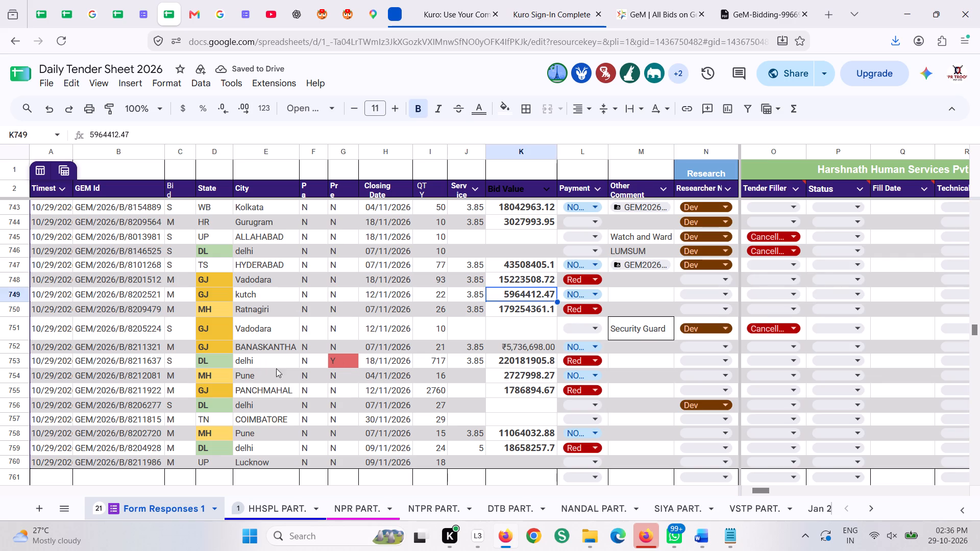
Copy bid number GEM/2026/B/8211637 from the tender sheet, close the GeM-Bidding-9966971 document, and search the GeM bid listing for it.
{"action": "left_click", "coordinate": [155, 361]}
{"action": "key", "text": "ctrl+c"}
{"action": "key", "text": "ctrl+c"}
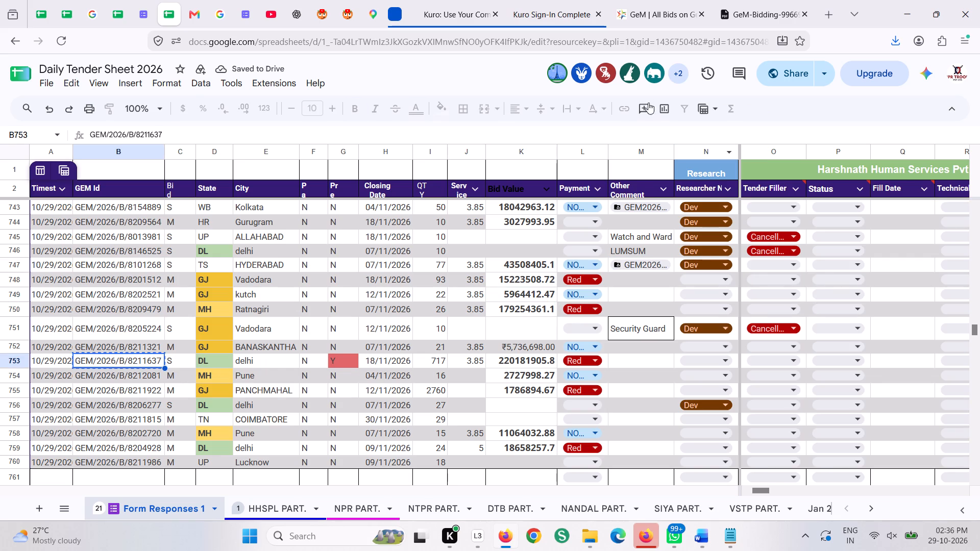
{"action": "left_click", "coordinate": [652, 0]}
{"action": "left_click", "coordinate": [777, 0]}
{"action": "left_click", "coordinate": [806, 13]}
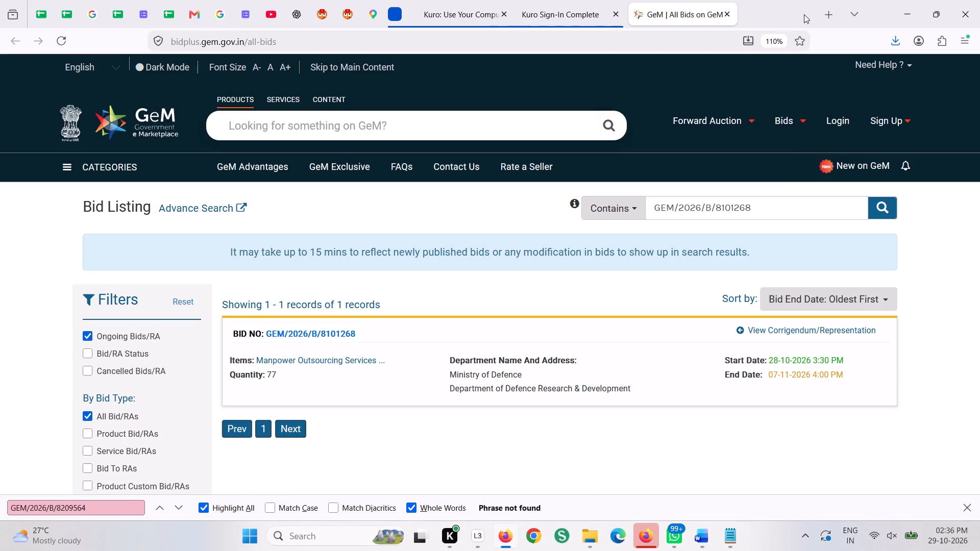
{"action": "left_click_drag", "start_coordinate": [779, 194], "coordinate": [590, 204]}
{"action": "left_click_drag", "start_coordinate": [787, 210], "coordinate": [558, 191]}
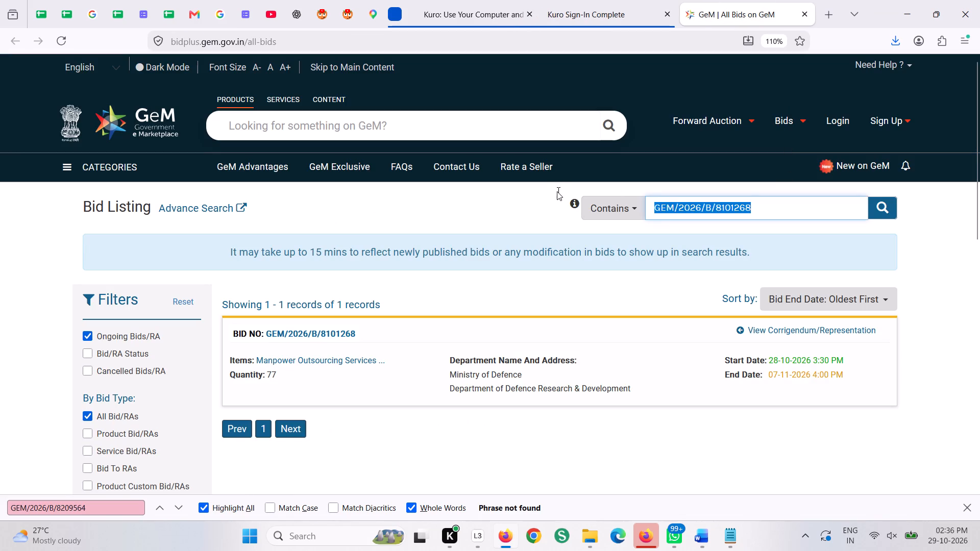
{"action": "key", "text": "ctrl+v"}
{"action": "key", "text": "Return"}
Open the bid document for GEM/2026/B/8211637 from the search result.
{"action": "left_click", "coordinate": [332, 331]}
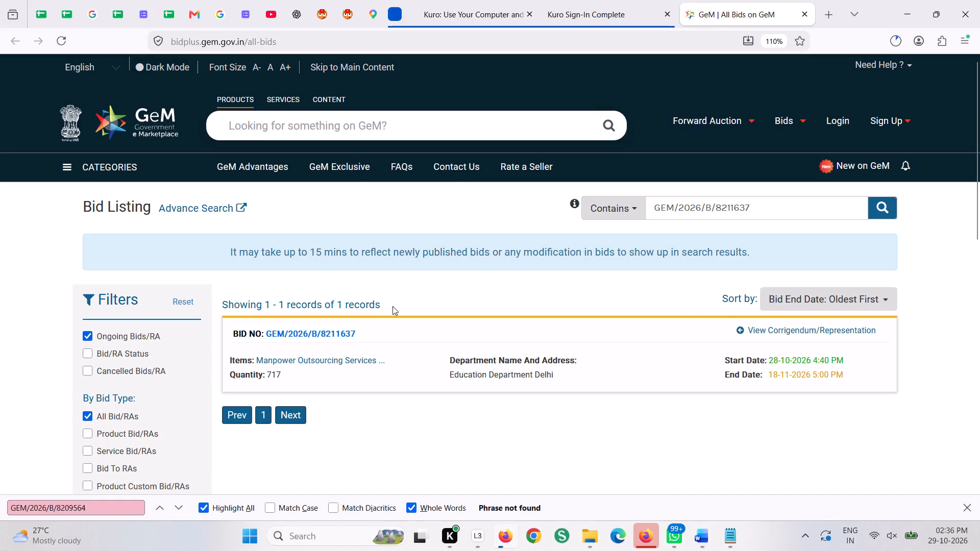
{"action": "left_click", "coordinate": [390, 299]}
{"action": "scroll", "coordinate": [591, 346], "scroll_direction": "down", "scroll_amount": 1}
{"action": "left_click", "coordinate": [616, 331]}
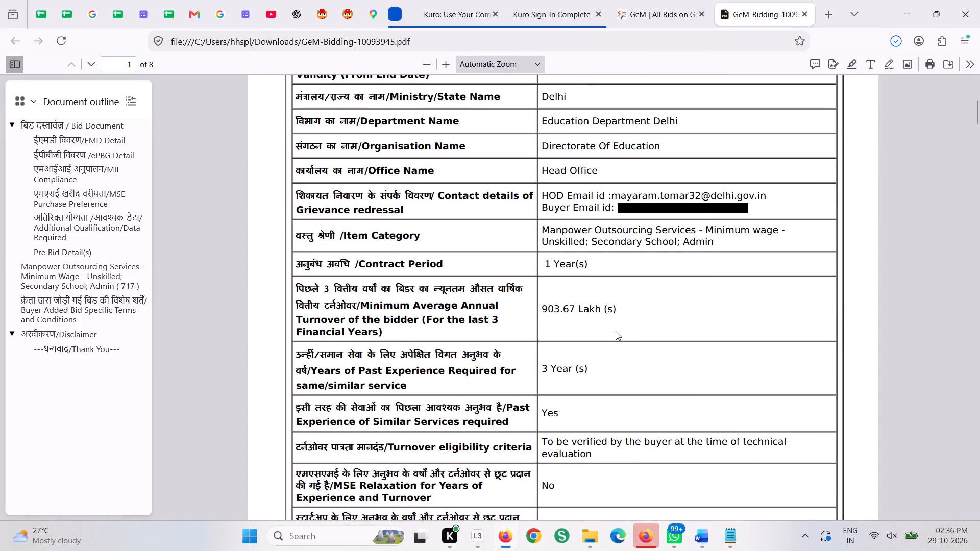
Open the scope of work attachment 1793184727.pdf from the bid document and review its bidder terms and annexure formats.
{"action": "scroll", "coordinate": [616, 331], "scroll_direction": "down", "scroll_amount": 9}
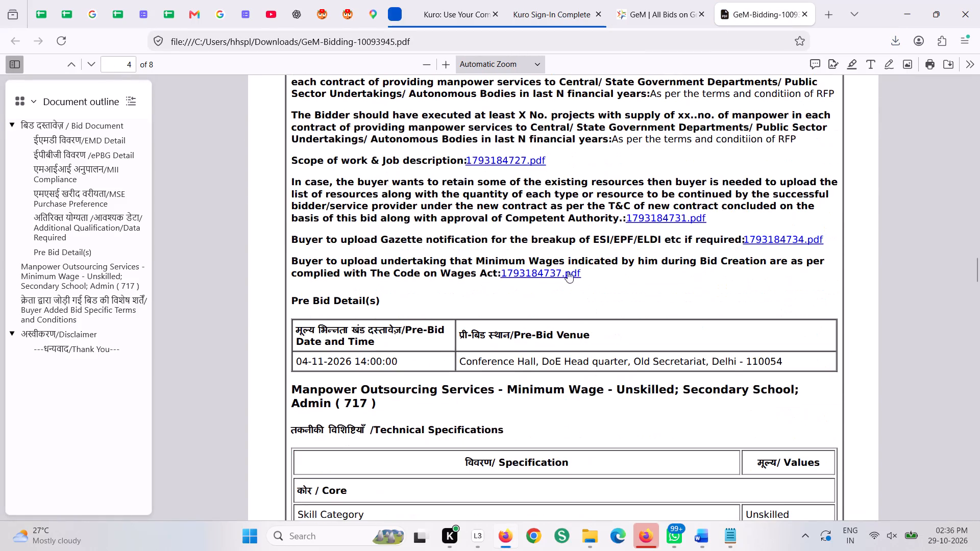
{"action": "left_click", "coordinate": [516, 158]}
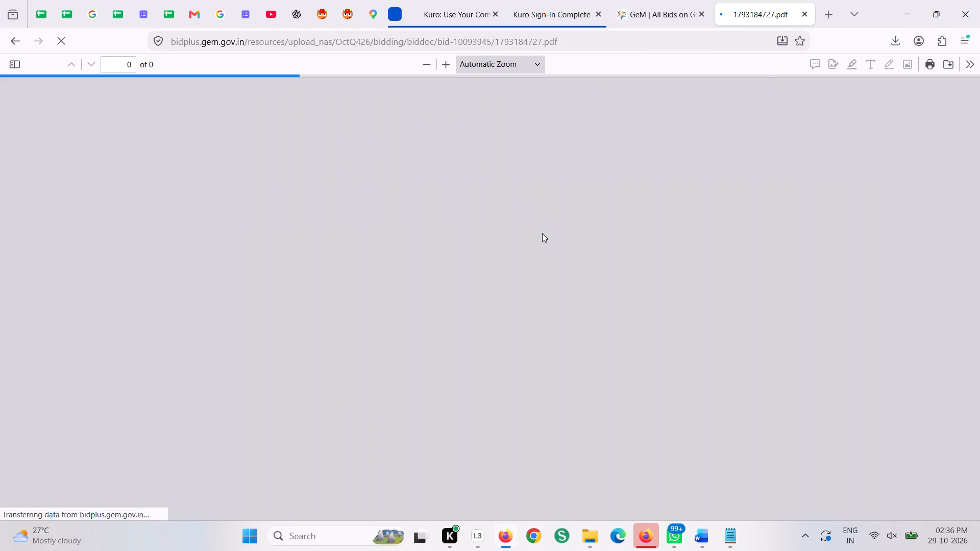
{"action": "left_click", "coordinate": [485, 272]}
{"action": "scroll", "coordinate": [484, 272], "scroll_direction": "down", "scroll_amount": 20}
{"action": "scroll", "coordinate": [484, 272], "scroll_direction": "down", "scroll_amount": 3}
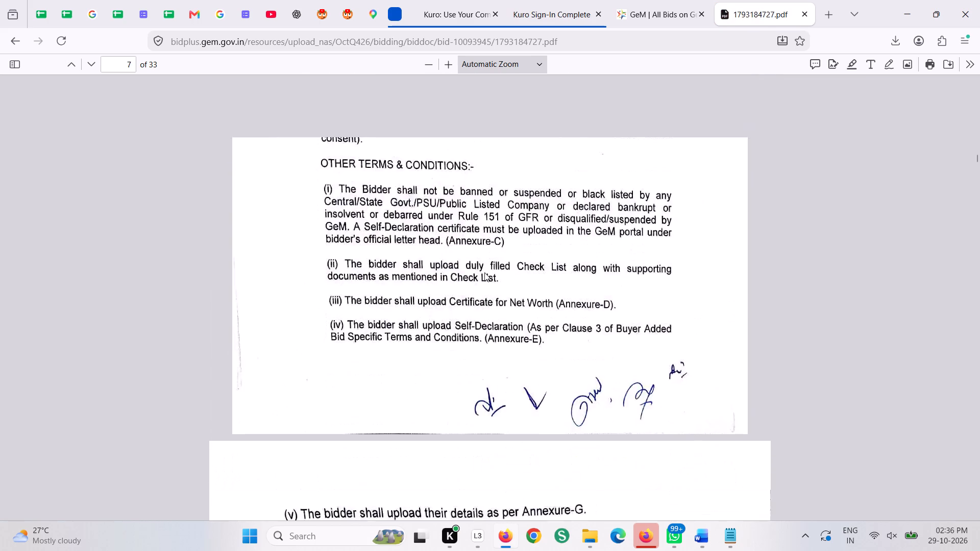
{"action": "scroll", "coordinate": [484, 272], "scroll_direction": "down", "scroll_amount": 20}
{"action": "scroll", "coordinate": [484, 272], "scroll_direction": "down", "scroll_amount": 20}
{"action": "scroll", "coordinate": [484, 272], "scroll_direction": "down", "scroll_amount": 1}
{"action": "scroll", "coordinate": [484, 274], "scroll_direction": "up", "scroll_amount": 1}
{"action": "scroll", "coordinate": [484, 274], "scroll_direction": "down", "scroll_amount": 8}
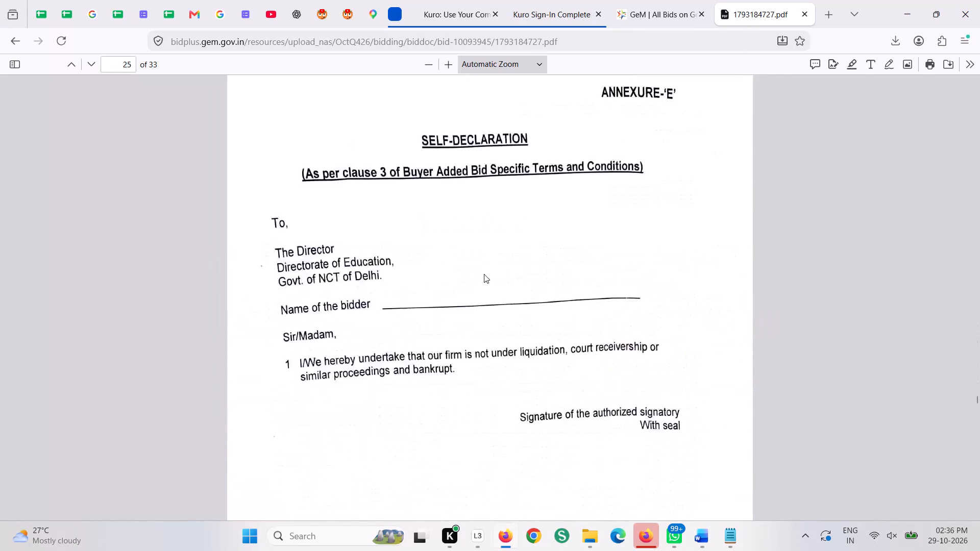
{"action": "scroll", "coordinate": [484, 274], "scroll_direction": "down", "scroll_amount": 4}
{"action": "scroll", "coordinate": [484, 274], "scroll_direction": "up", "scroll_amount": 6}
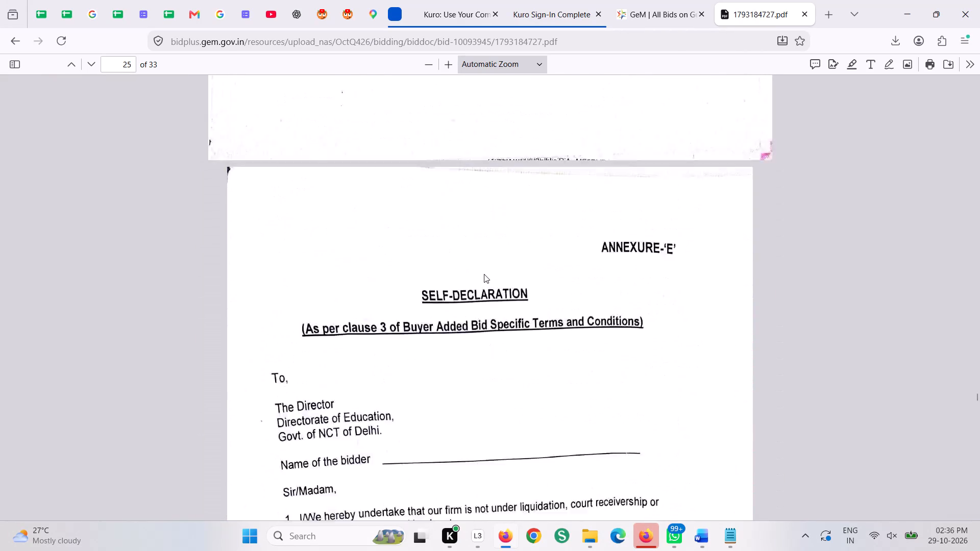
{"action": "scroll", "coordinate": [484, 274], "scroll_direction": "up", "scroll_amount": 5}
{"action": "scroll", "coordinate": [484, 274], "scroll_direction": "down", "scroll_amount": 7}
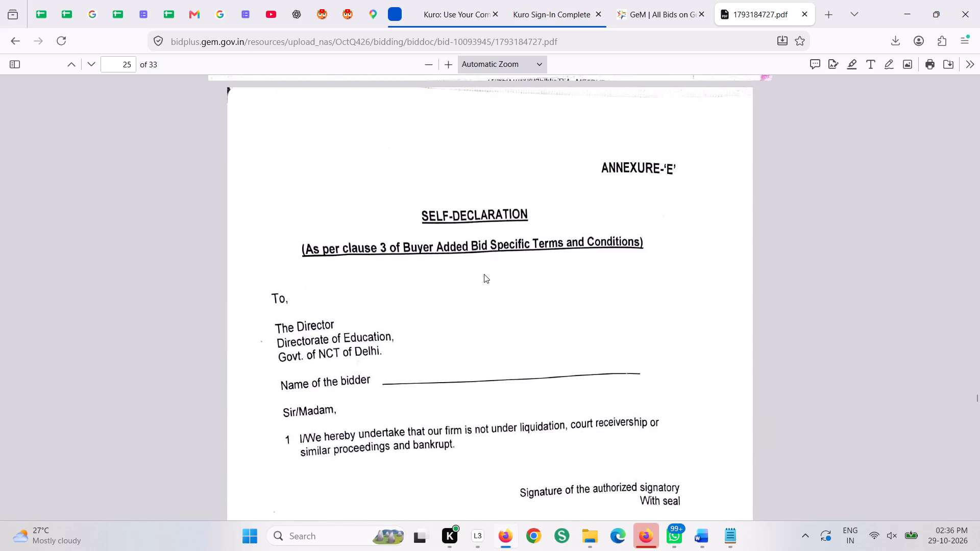
{"action": "scroll", "coordinate": [484, 274], "scroll_direction": "down", "scroll_amount": 8}
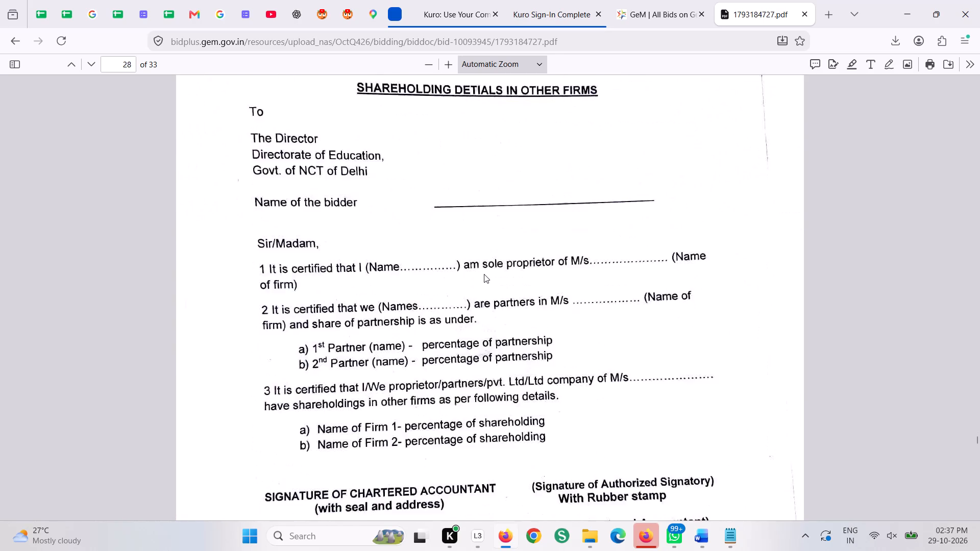
{"action": "scroll", "coordinate": [484, 274], "scroll_direction": "down", "scroll_amount": 8}
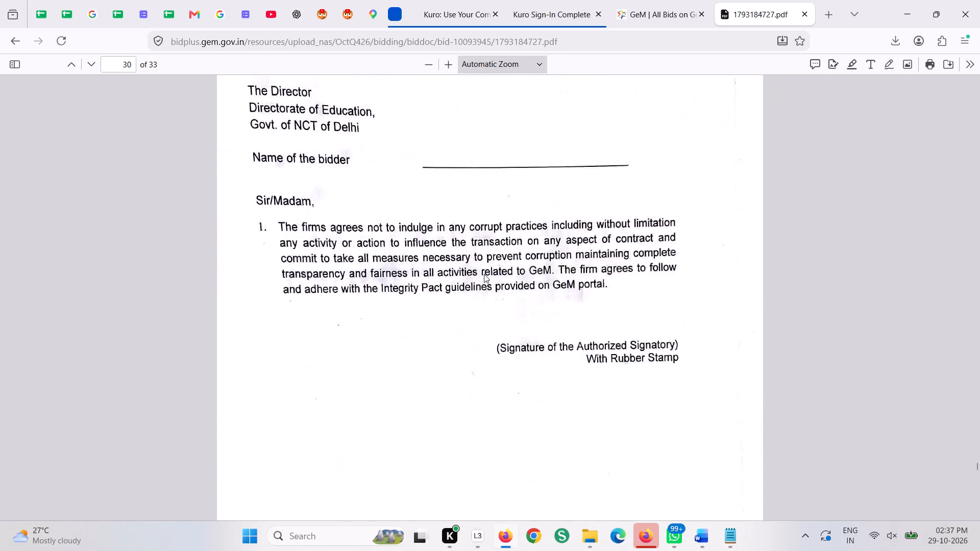
{"action": "scroll", "coordinate": [484, 274], "scroll_direction": "down", "scroll_amount": 17}
{"action": "scroll", "coordinate": [476, 282], "scroll_direction": "up", "scroll_amount": 8}
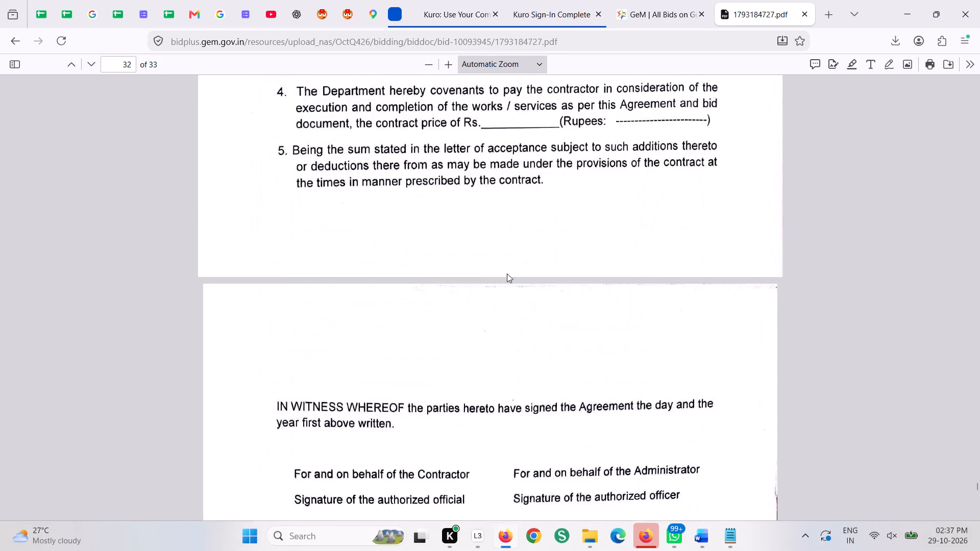
{"action": "scroll", "coordinate": [507, 273], "scroll_direction": "up", "scroll_amount": 1}
Reopen the scope of work attachment 1793184727.pdf, review its terms from the introduction and disclaimer onward, and close it.
{"action": "left_click", "coordinate": [14, 47]}
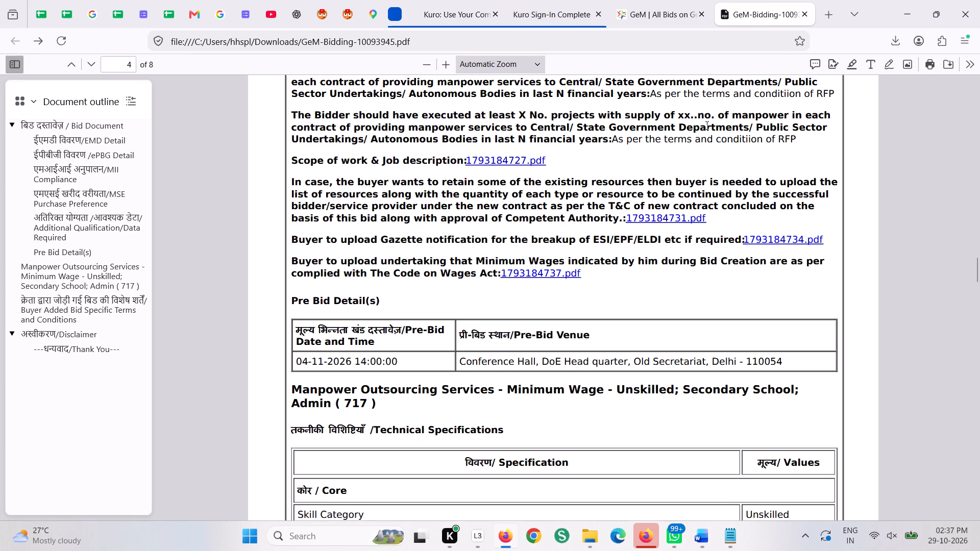
{"action": "left_click", "coordinate": [528, 162]}
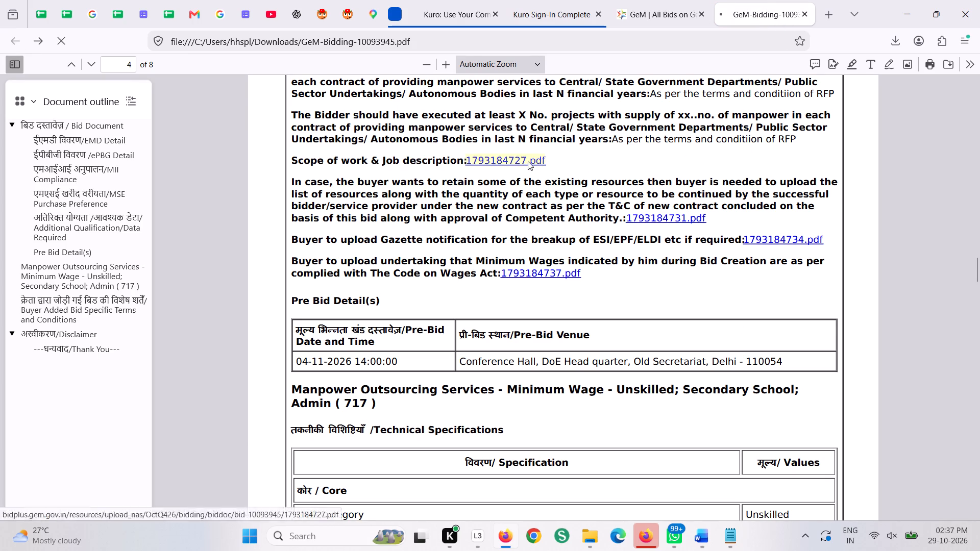
{"action": "scroll", "coordinate": [530, 158], "scroll_direction": "down", "scroll_amount": 1}
{"action": "scroll", "coordinate": [530, 158], "scroll_direction": "up", "scroll_amount": 20}
{"action": "scroll", "coordinate": [530, 158], "scroll_direction": "up", "scroll_amount": 6}
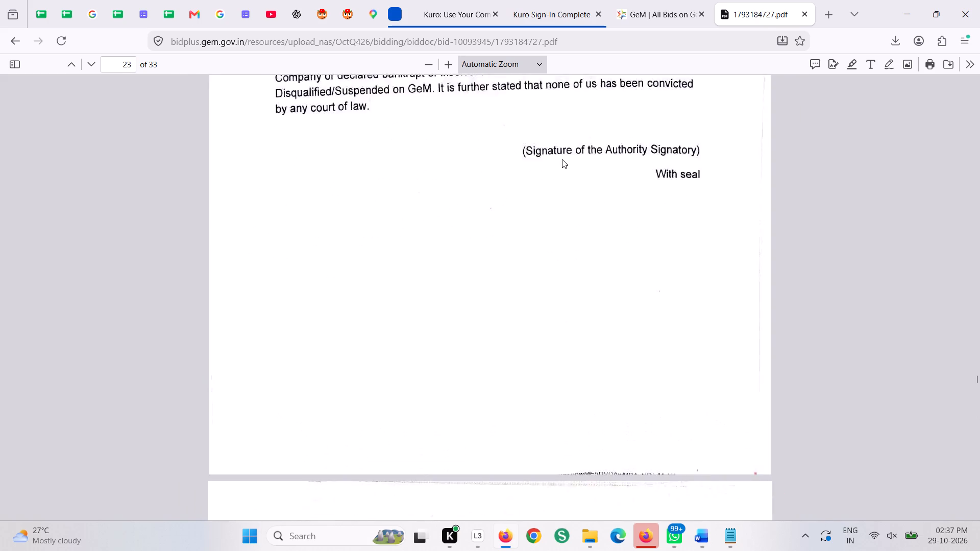
{"action": "scroll", "coordinate": [562, 159], "scroll_direction": "up", "scroll_amount": 20}
{"action": "scroll", "coordinate": [562, 159], "scroll_direction": "up", "scroll_amount": 20}
{"action": "scroll", "coordinate": [562, 159], "scroll_direction": "up", "scroll_amount": 3}
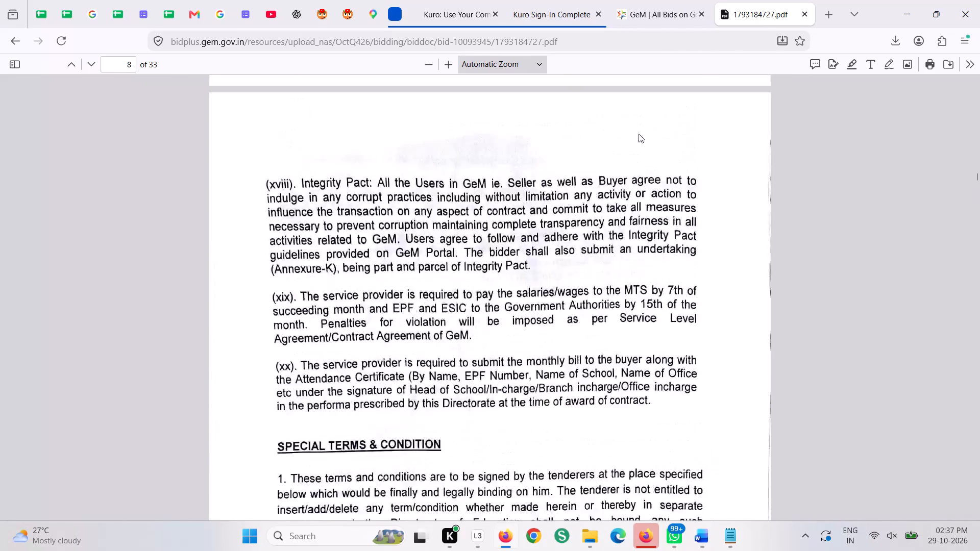
{"action": "scroll", "coordinate": [639, 134], "scroll_direction": "up", "scroll_amount": 20}
{"action": "scroll", "coordinate": [639, 134], "scroll_direction": "up", "scroll_amount": 4}
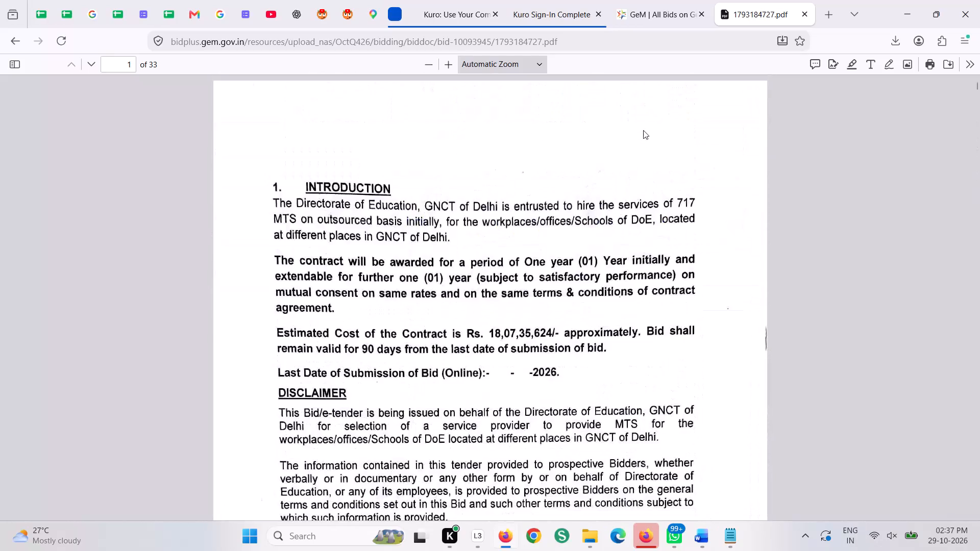
{"action": "scroll", "coordinate": [644, 132], "scroll_direction": "down", "scroll_amount": 1}
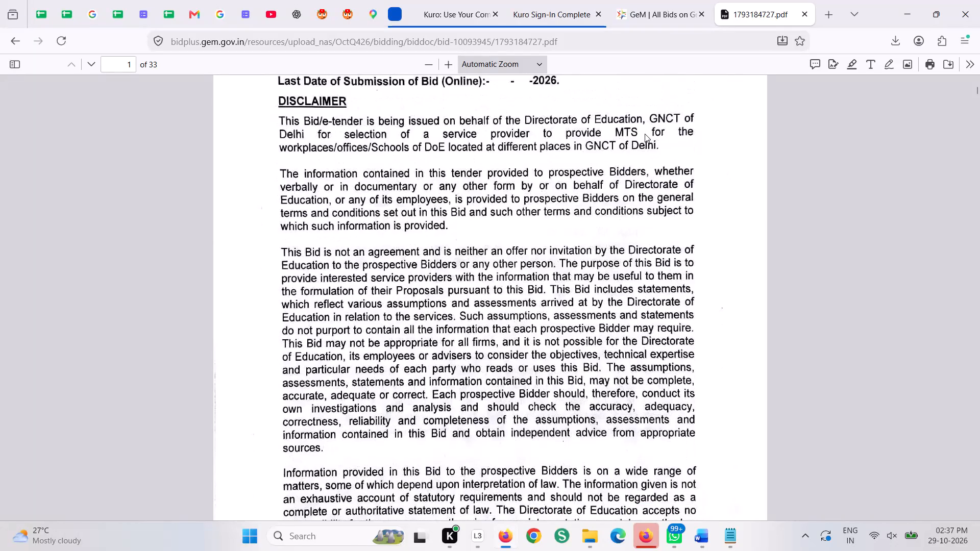
{"action": "scroll", "coordinate": [645, 134], "scroll_direction": "up", "scroll_amount": 1}
{"action": "scroll", "coordinate": [648, 141], "scroll_direction": "down", "scroll_amount": 2}
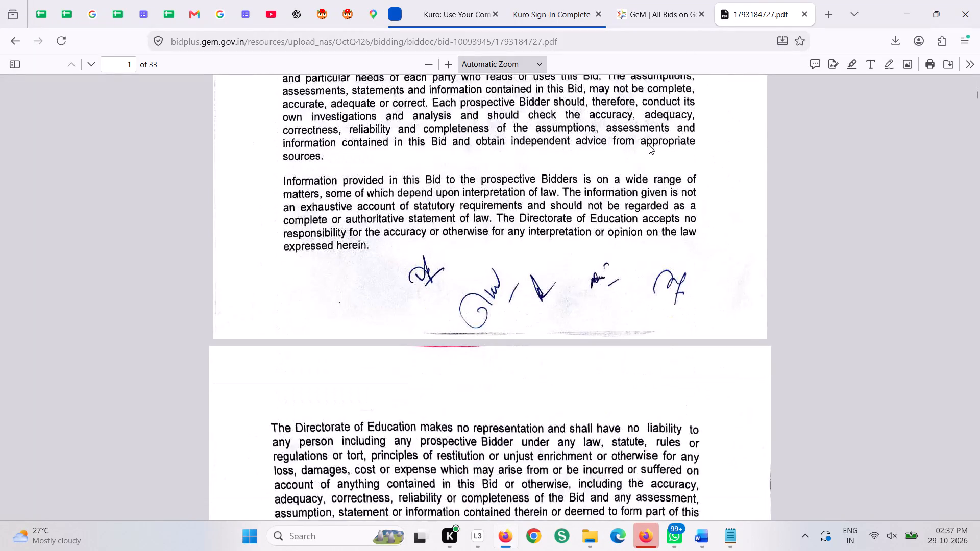
{"action": "scroll", "coordinate": [649, 145], "scroll_direction": "down", "scroll_amount": 1}
{"action": "left_click", "coordinate": [778, 0]}
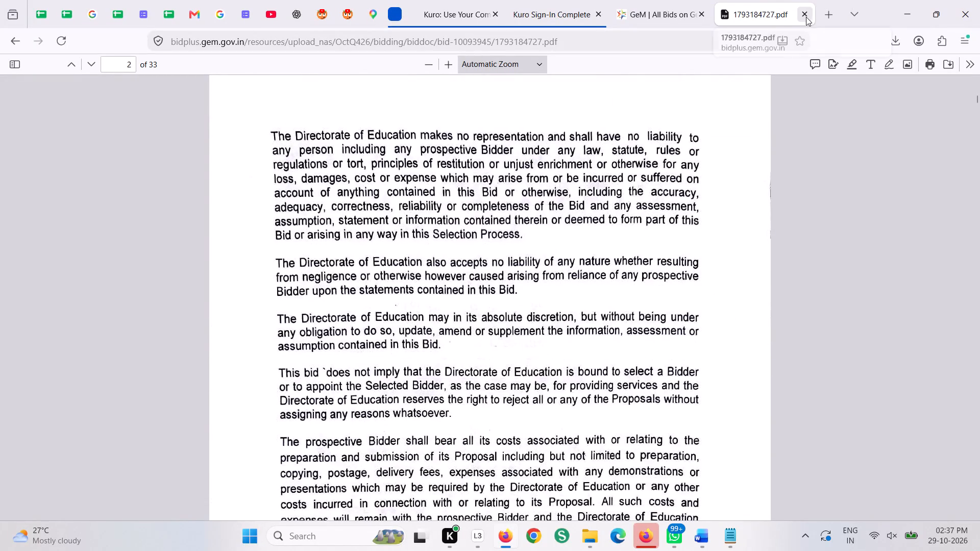
{"action": "left_click", "coordinate": [807, 15]}
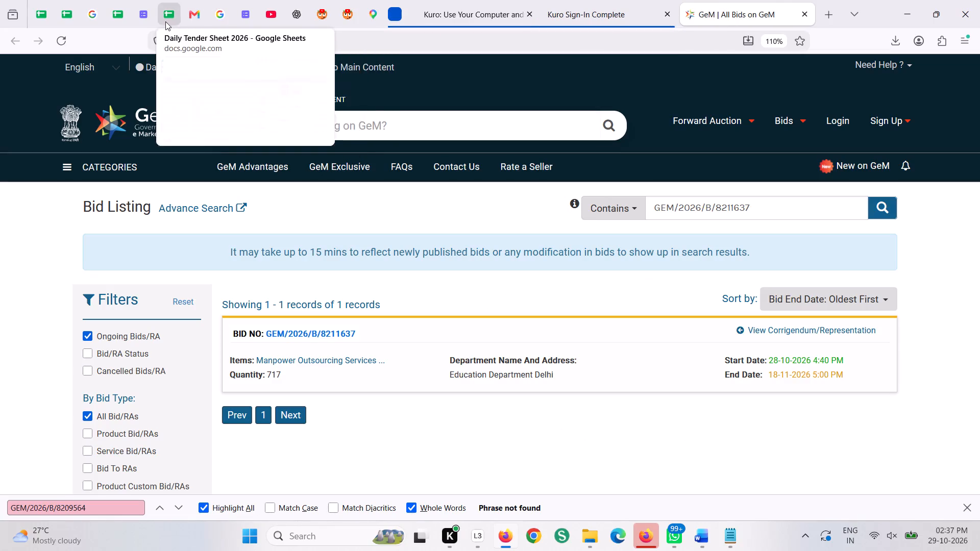
Clear the Researcher Name cell for GEM/2026/B/8209564 in the Daily Tender Sheet.
{"action": "left_click", "coordinate": [165, 20]}
{"action": "left_click", "coordinate": [651, 223]}
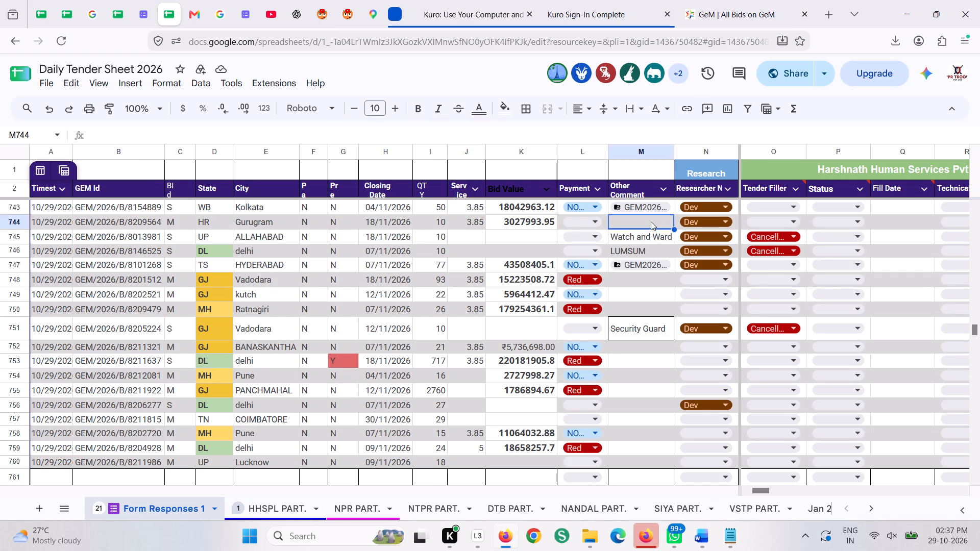
{"action": "key", "text": "Right"}
{"action": "key", "text": "BackSpace"}
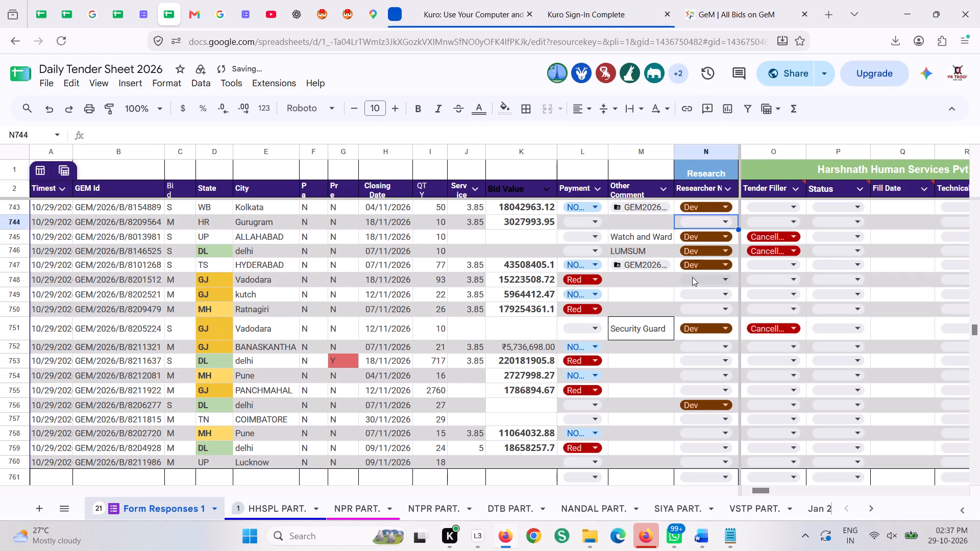
Set the Researcher Name for GEM/2026/B/8201512 to Dev.
{"action": "left_click", "coordinate": [692, 277]}
{"action": "left_click", "coordinate": [689, 297]}
Copy bid number GEM/2026/B/8201512 from the tender sheet and search the GeM bid listing for it.
{"action": "left_click", "coordinate": [627, 277]}
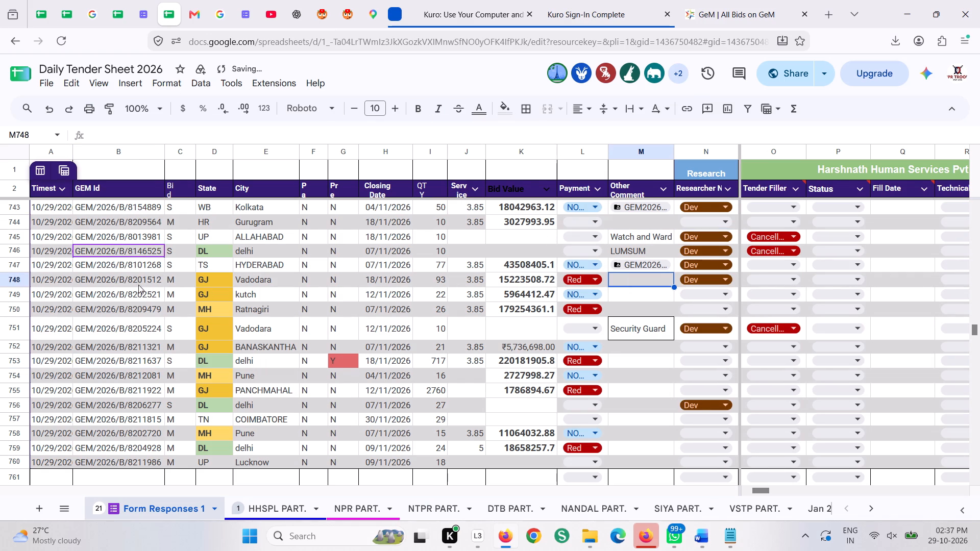
{"action": "left_click", "coordinate": [136, 284]}
{"action": "key", "text": "ctrl+c"}
{"action": "left_click", "coordinate": [642, 283]}
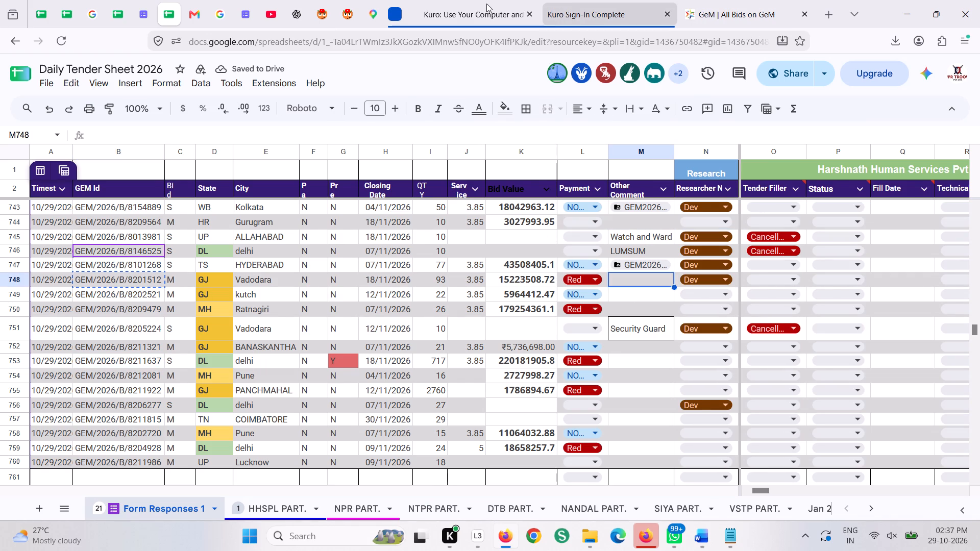
{"action": "left_click", "coordinate": [713, 0]}
{"action": "left_click_drag", "start_coordinate": [764, 213], "coordinate": [631, 208]}
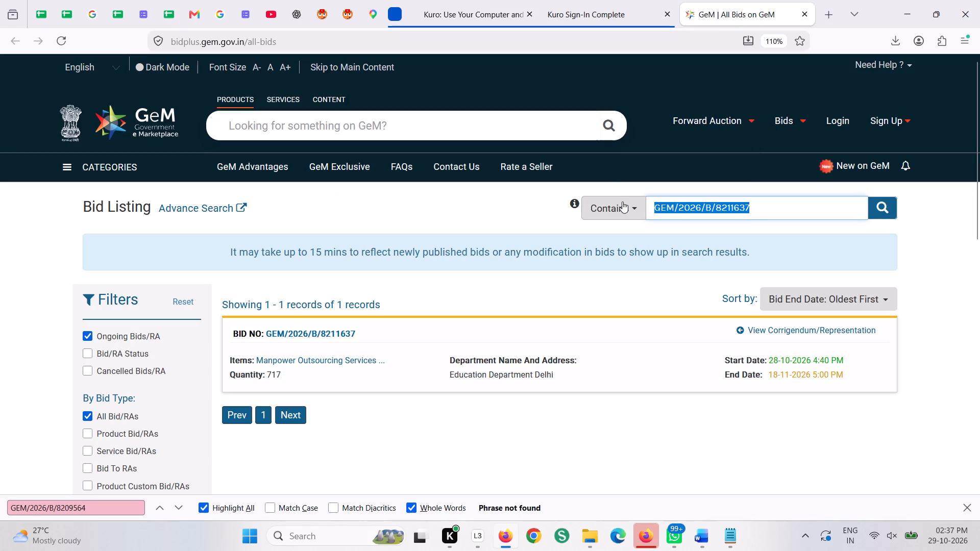
{"action": "key", "text": "ctrl+v"}
{"action": "key", "text": "Return"}
Open the bid document for GEM/2026/B/8201512 from the search result.
{"action": "left_click", "coordinate": [350, 335]}
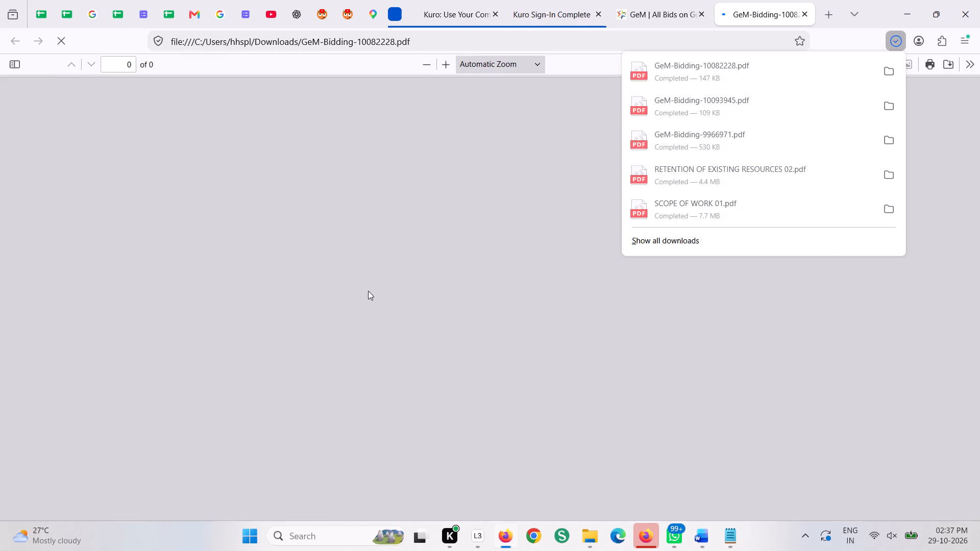
{"action": "left_click", "coordinate": [368, 291]}
{"action": "scroll", "coordinate": [519, 318], "scroll_direction": "down", "scroll_amount": 1}
{"action": "left_click", "coordinate": [583, 311]}
Search the bid document for "SECURITY" and step through the occurrences.
{"action": "key", "text": "ctrl+f"}
{"action": "type", "text": "SE"}
{"action": "key", "text": "c"}
{"action": "type", "text": "URITY"}
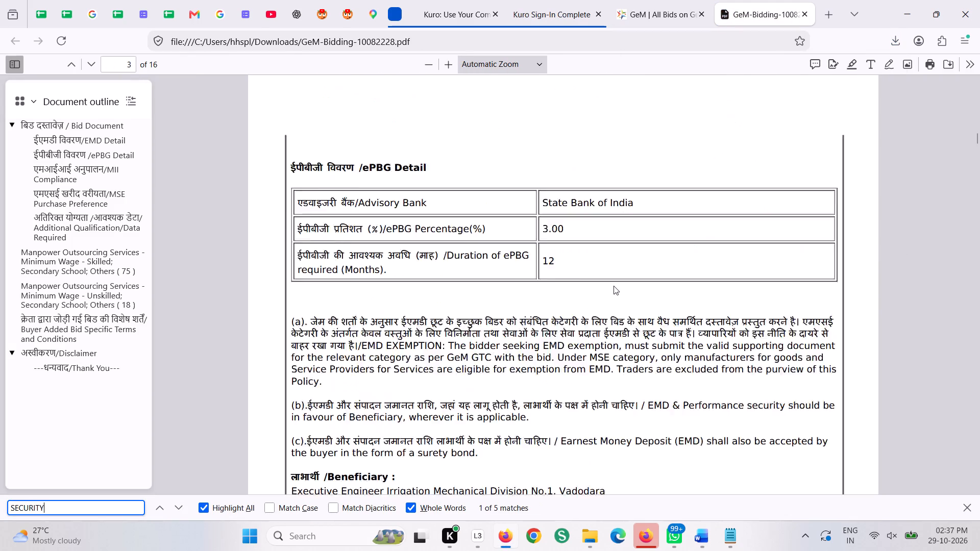
{"action": "key", "text": "Return"}
{"action": "key", "text": "Return"}
{"action": "key", "text": "Return"}
{"action": "key", "text": "Return"}
{"action": "key", "text": "Return"}
{"action": "key", "text": "Return"}
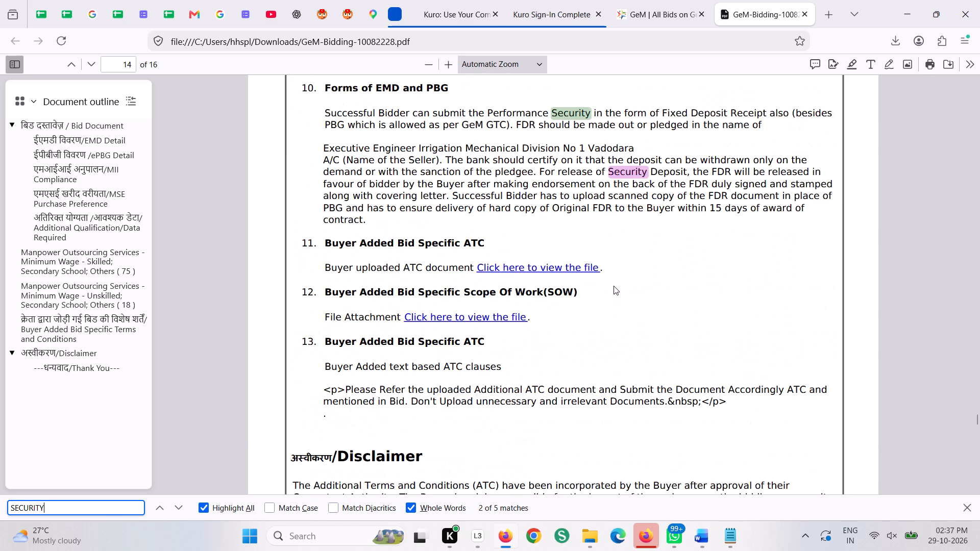
Search the bid document for "WATCH" and clear the search term.
{"action": "key", "text": "BackSpace"}
{"action": "key", "text": "BackSpace"}
{"action": "key", "text": "BackSpace"}
{"action": "key", "text": "BackSpace"}
{"action": "key", "text": "BackSpace"}
{"action": "key", "text": "BackSpace"}
{"action": "key", "text": "BackSpace"}
{"action": "key", "text": "BackSpace"}
{"action": "key", "text": "BackSpace"}
{"action": "key", "text": "BackSpace"}
{"action": "key", "text": "BackSpace"}
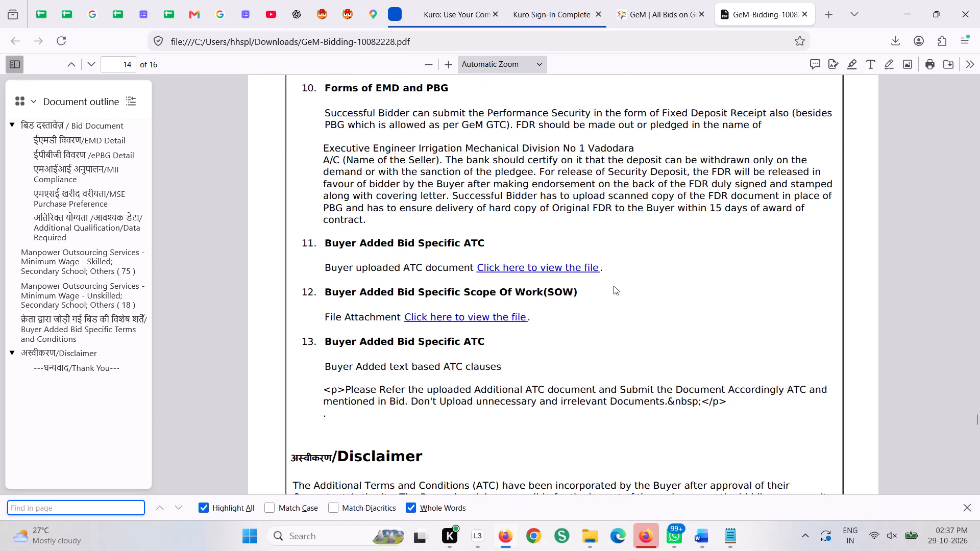
{"action": "key", "text": "BackSpace"}
{"action": "key", "text": "BackSpace"}
{"action": "type", "text": "WATCH"}
{"action": "key", "text": "BackSpace"}
{"action": "key", "text": "BackSpace"}
{"action": "key", "text": "BackSpace"}
{"action": "key", "text": "BackSpace"}
{"action": "key", "text": "BackSpace"}
{"action": "key", "text": "BackSpace"}
{"action": "key", "text": "BackSpace"}
Search the bid document for "CHOWKIDAR" and clear the search term.
{"action": "type", "text": "CHOWKIDAR"}
{"action": "key", "text": "BackSpace"}
{"action": "key", "text": "BackSpace"}
{"action": "key", "text": "BackSpace"}
{"action": "key", "text": "BackSpace"}
{"action": "key", "text": "BackSpace"}
{"action": "key", "text": "BackSpace"}
{"action": "key", "text": "BackSpace"}
{"action": "key", "text": "BackSpace"}
{"action": "key", "text": "BackSpace"}
{"action": "key", "text": "BackSpace"}
{"action": "key", "text": "BackSpace"}
{"action": "key", "text": "BackSpace"}
{"action": "key", "text": "BackSpace"}
{"action": "key", "text": "BackSpace"}
{"action": "key", "text": "BackSpace"}
{"action": "key", "text": "BackSpace"}
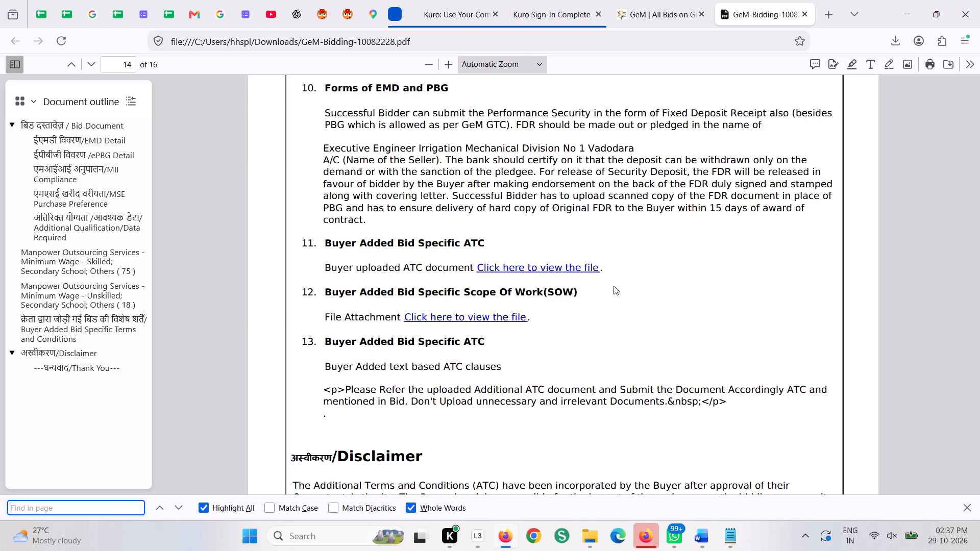
Open the scope of work attachment 1793089652.pdf, review the job roles and conditions, and return to the bid document.
{"action": "scroll", "coordinate": [655, 263], "scroll_direction": "up", "scroll_amount": 20}
{"action": "scroll", "coordinate": [655, 263], "scroll_direction": "up", "scroll_amount": 3}
{"action": "scroll", "coordinate": [489, 308], "scroll_direction": "up", "scroll_amount": 12}
{"action": "scroll", "coordinate": [492, 298], "scroll_direction": "down", "scroll_amount": 5}
{"action": "scroll", "coordinate": [534, 296], "scroll_direction": "down", "scroll_amount": 1}
{"action": "scroll", "coordinate": [522, 294], "scroll_direction": "up", "scroll_amount": 1}
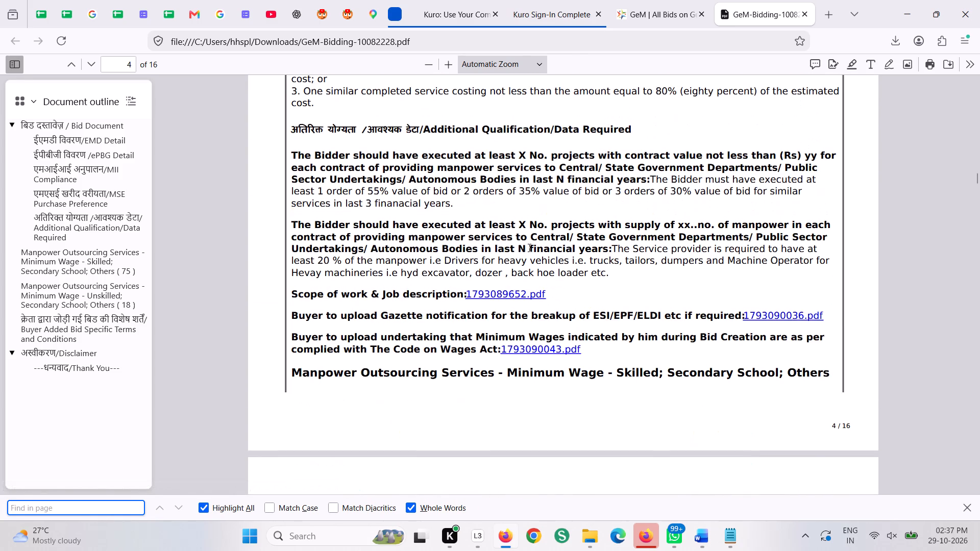
{"action": "left_click", "coordinate": [498, 293]}
{"action": "left_click", "coordinate": [443, 313]}
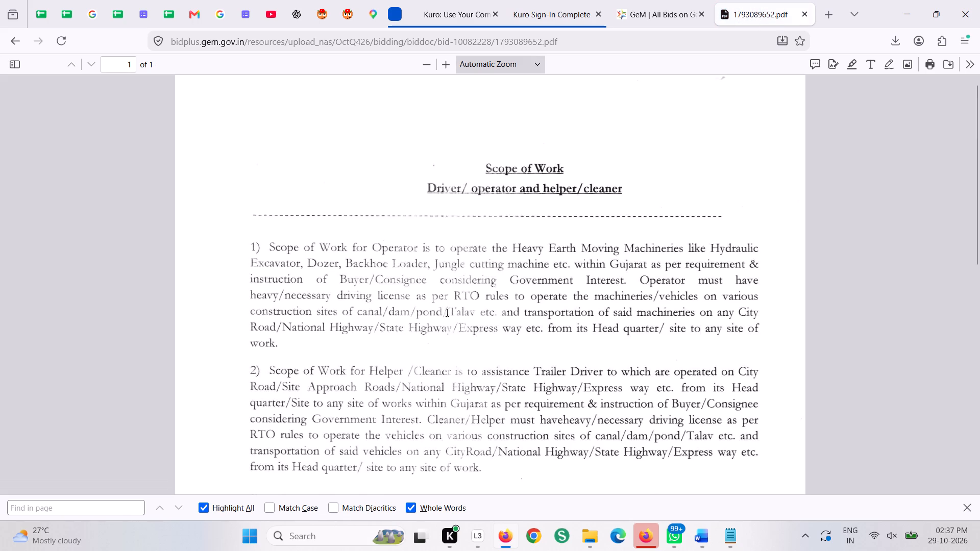
{"action": "scroll", "coordinate": [551, 307], "scroll_direction": "down", "scroll_amount": 2}
{"action": "scroll", "coordinate": [445, 269], "scroll_direction": "up", "scroll_amount": 1}
{"action": "scroll", "coordinate": [503, 199], "scroll_direction": "up", "scroll_amount": 1}
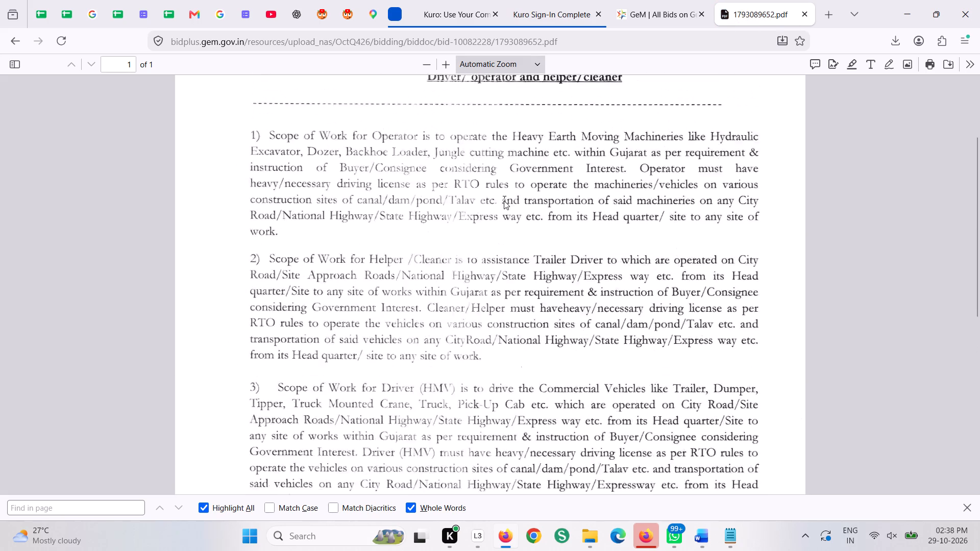
{"action": "scroll", "coordinate": [551, 303], "scroll_direction": "down", "scroll_amount": 7}
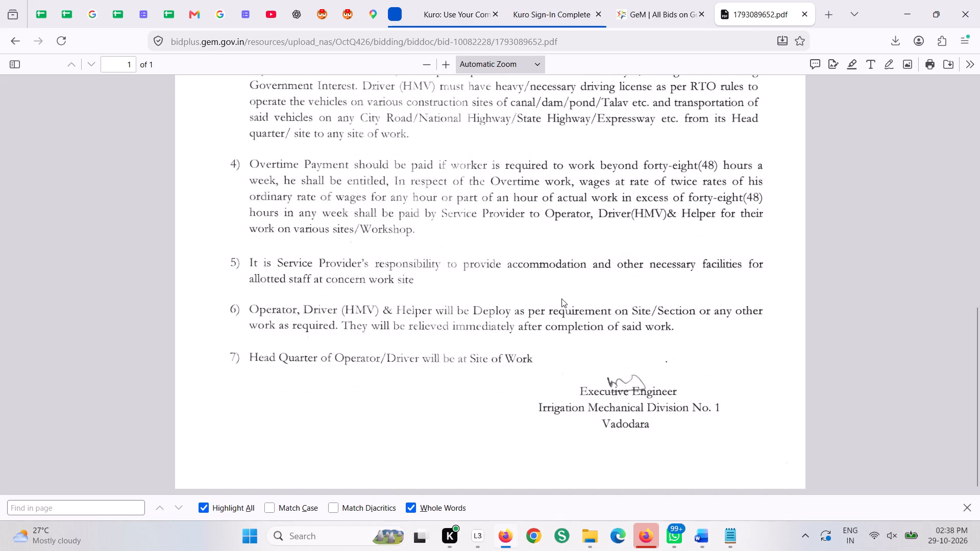
{"action": "scroll", "coordinate": [561, 298], "scroll_direction": "down", "scroll_amount": 6}
{"action": "scroll", "coordinate": [562, 295], "scroll_direction": "up", "scroll_amount": 5}
{"action": "left_click", "coordinate": [18, 38]}
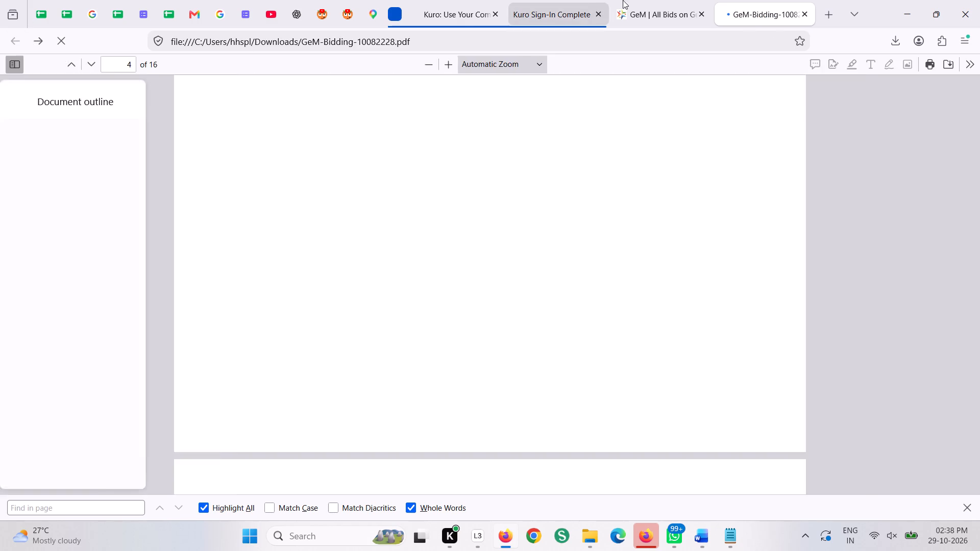
{"action": "left_click", "coordinate": [634, 0]}
{"action": "left_click", "coordinate": [785, 0]}
Create a folder named GEM2026B8201512 in DEV1 and open it.
{"action": "left_click", "coordinate": [583, 530]}
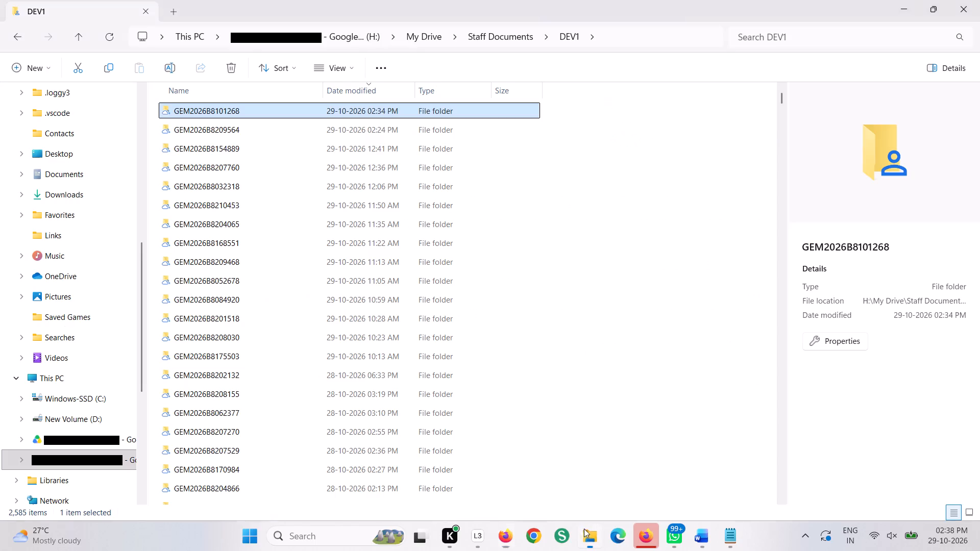
{"action": "right_click", "coordinate": [591, 235]}
{"action": "left_click", "coordinate": [627, 341]}
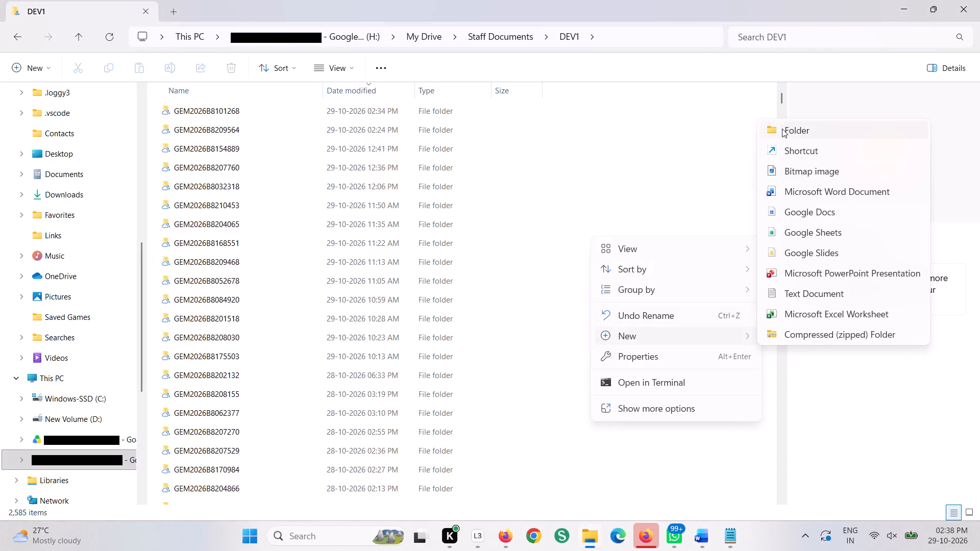
{"action": "left_click", "coordinate": [782, 129]}
{"action": "key", "text": "ctrl+v"}
{"action": "key", "text": "Return"}
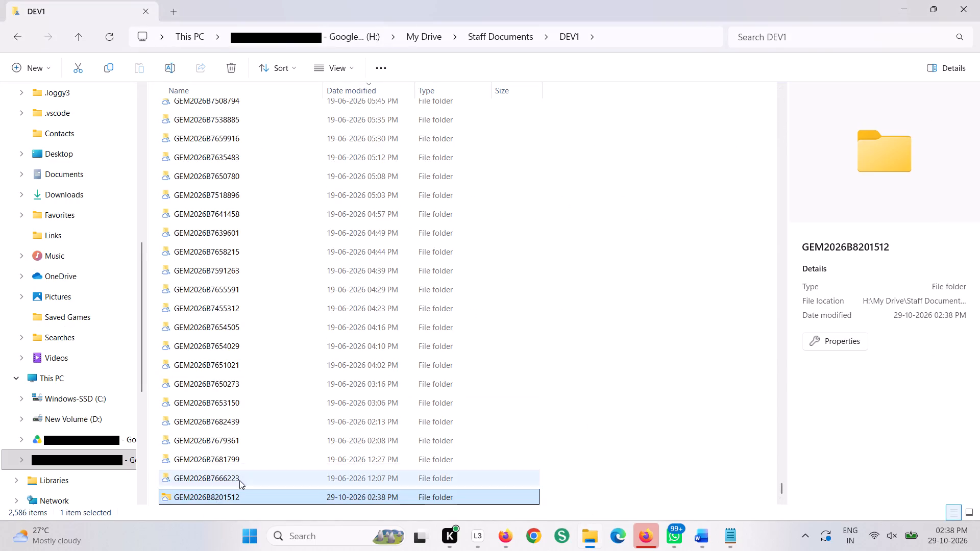
{"action": "double_click", "coordinate": [231, 499]}
Save the bid document GeM-Bidding-10082228 into the GEM2026B8201512 folder in DEV1.
{"action": "left_click", "coordinate": [508, 537]}
{"action": "scroll", "coordinate": [629, 383], "scroll_direction": "up", "scroll_amount": 2}
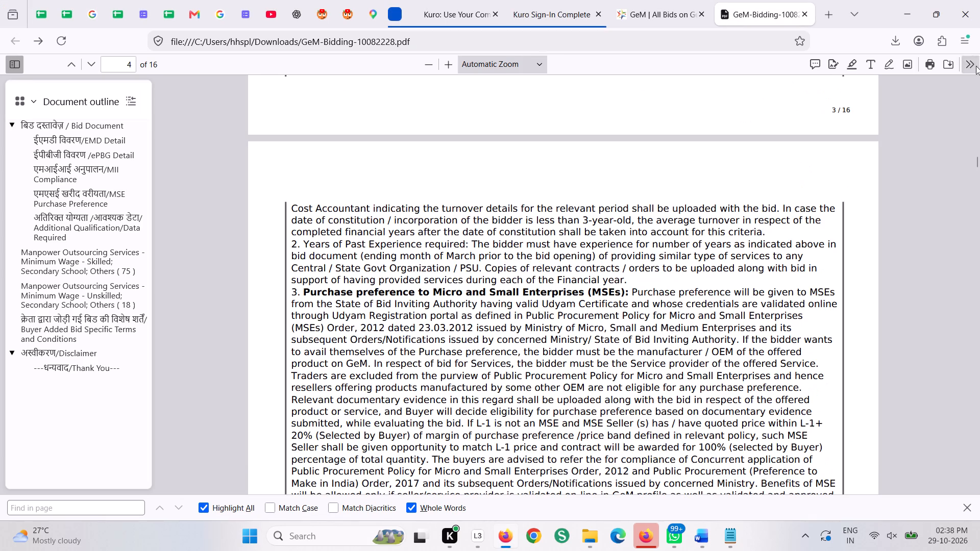
{"action": "left_click", "coordinate": [945, 57]}
{"action": "scroll", "coordinate": [409, 245], "scroll_direction": "up", "scroll_amount": 9}
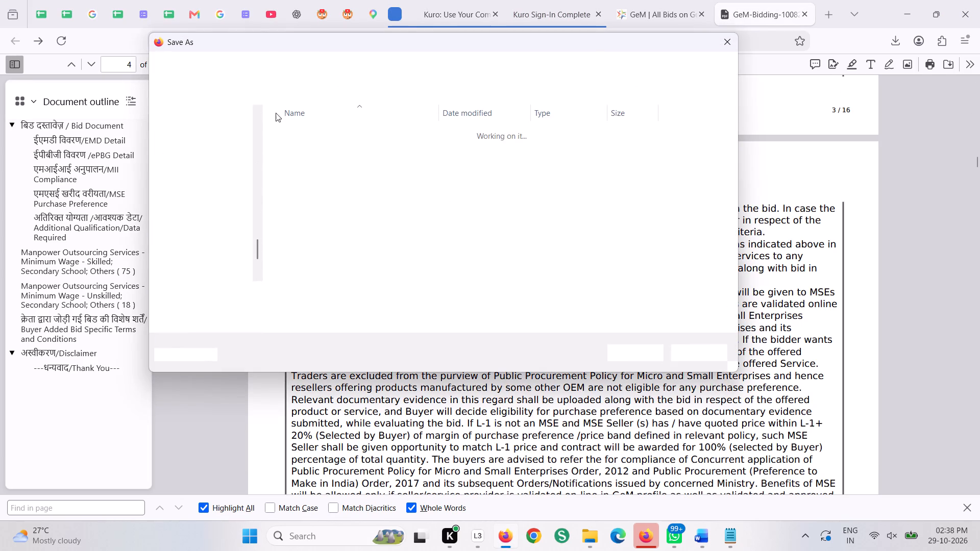
{"action": "scroll", "coordinate": [276, 113], "scroll_direction": "up", "scroll_amount": 3}
{"action": "left_click", "coordinate": [224, 77]}
{"action": "scroll", "coordinate": [342, 154], "scroll_direction": "up", "scroll_amount": 7}
{"action": "double_click", "coordinate": [344, 133]}
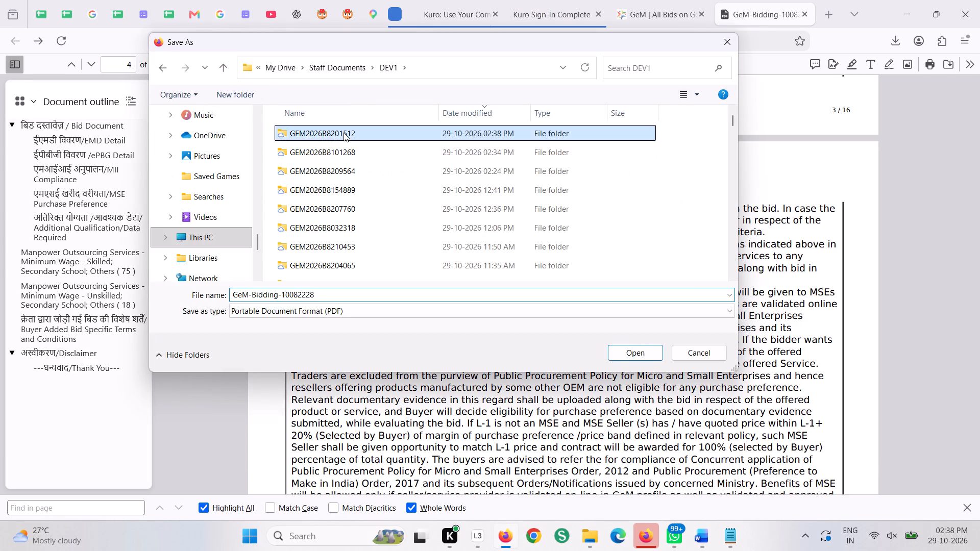
{"action": "left_click", "coordinate": [328, 287]}
{"action": "left_click", "coordinate": [623, 352]}
Save the scope of work attachment 1793089652.pdf as "SCOPE OF WORK 01" in DEV1's GEM2026B8201512 folder and return to the bid document.
{"action": "scroll", "coordinate": [605, 344], "scroll_direction": "down", "scroll_amount": 3}
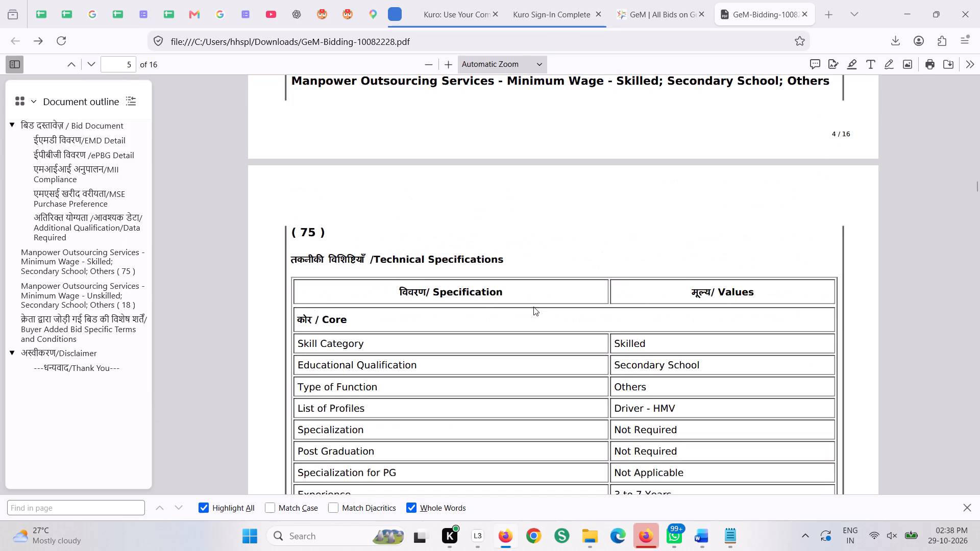
{"action": "scroll", "coordinate": [542, 298], "scroll_direction": "up", "scroll_amount": 2}
{"action": "scroll", "coordinate": [557, 334], "scroll_direction": "down", "scroll_amount": 1}
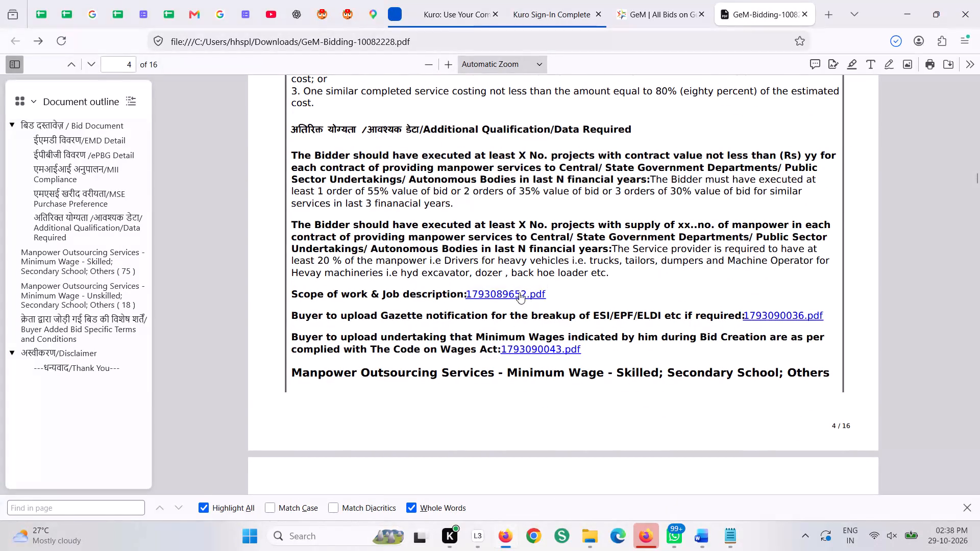
{"action": "left_click", "coordinate": [519, 291]}
{"action": "scroll", "coordinate": [614, 295], "scroll_direction": "up", "scroll_amount": 8}
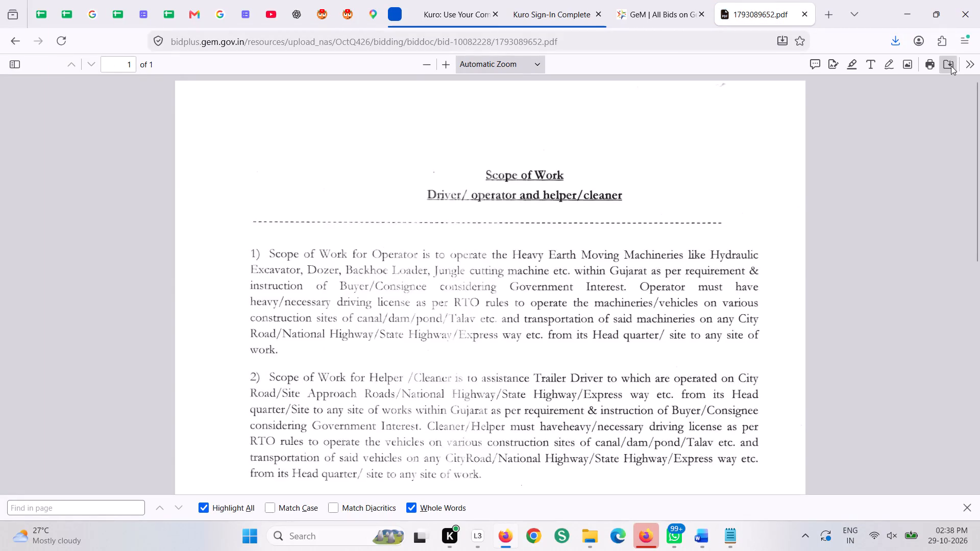
{"action": "left_click", "coordinate": [951, 66]}
{"action": "scroll", "coordinate": [407, 172], "scroll_direction": "up", "scroll_amount": 11}
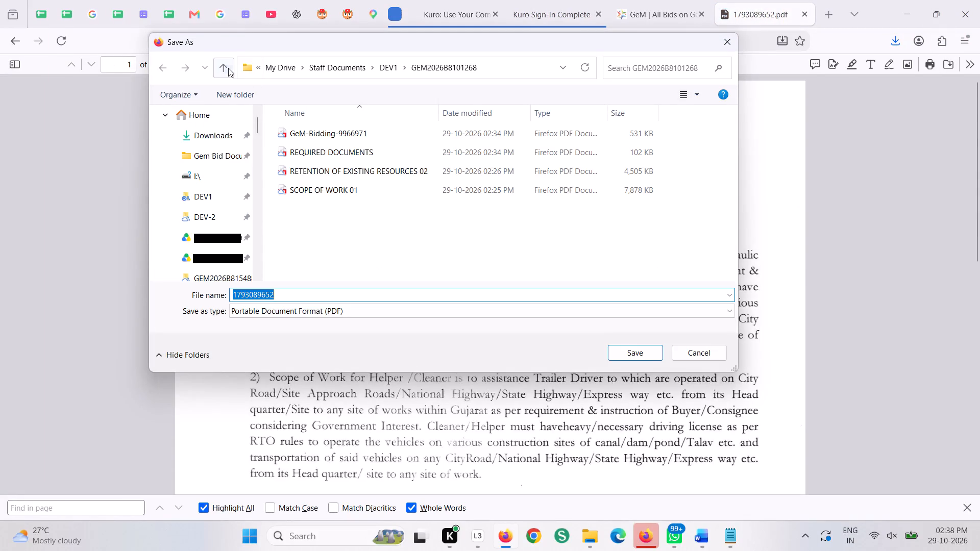
{"action": "left_click", "coordinate": [228, 68]}
{"action": "scroll", "coordinate": [319, 162], "scroll_direction": "up", "scroll_amount": 6}
{"action": "double_click", "coordinate": [340, 137]}
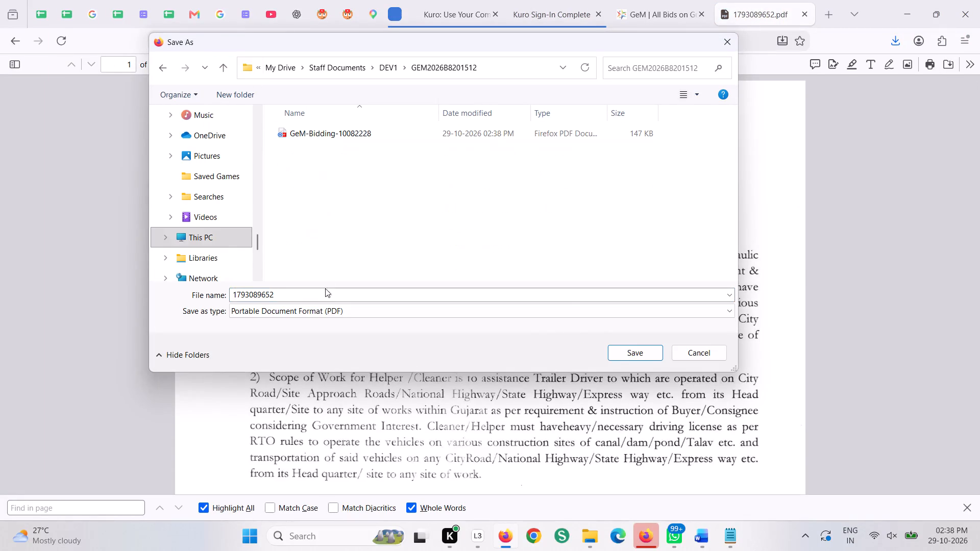
{"action": "left_click", "coordinate": [325, 288]}
{"action": "type", "text": "SCOPE OF WORK 01"}
{"action": "key", "text": "Return"}
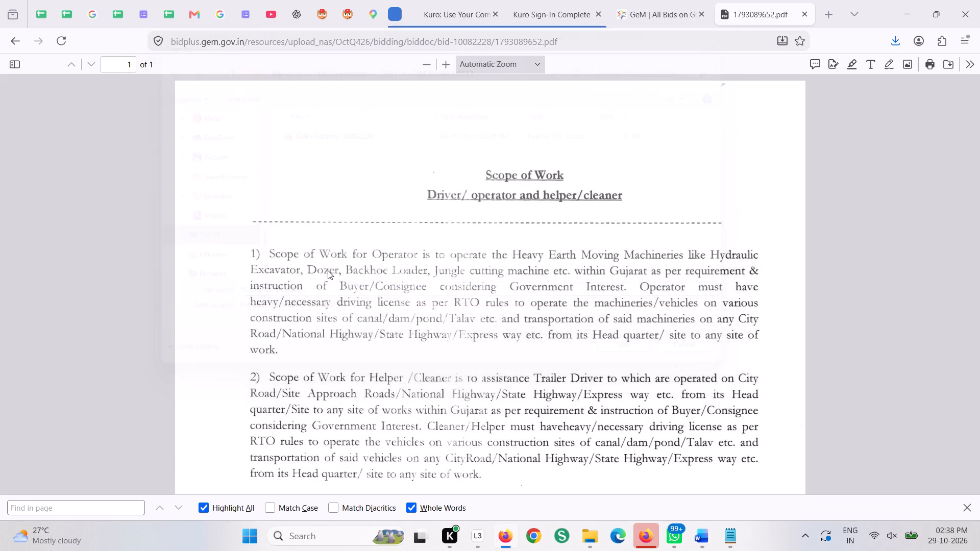
{"action": "scroll", "coordinate": [341, 212], "scroll_direction": "down", "scroll_amount": 13}
{"action": "left_click", "coordinate": [13, 44]}
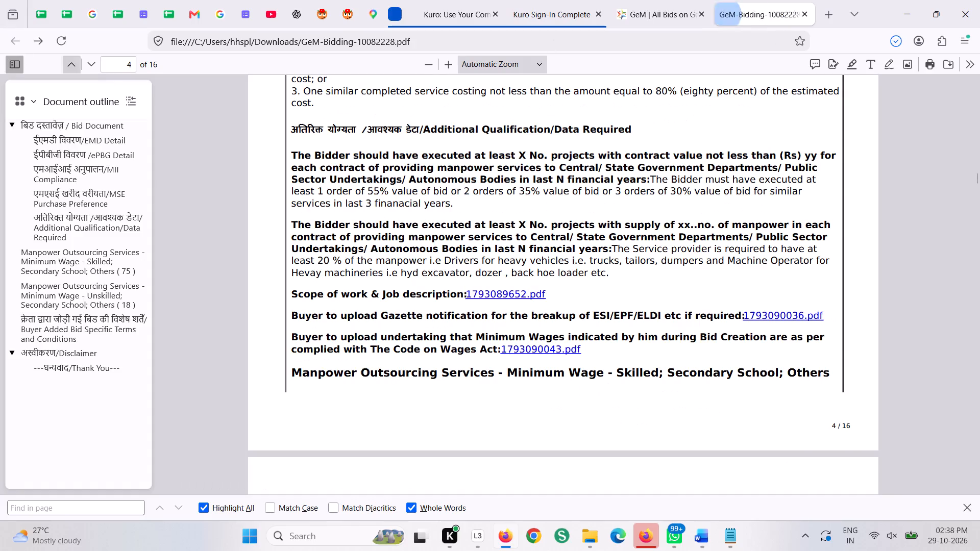
Save the gazette notification attachment 1793090036.pdf as "ESIC EPF EDLI 02" in the GEM2026B8201512 folder and return to the bid document.
{"action": "left_click", "coordinate": [771, 319]}
{"action": "scroll", "coordinate": [699, 298], "scroll_direction": "up", "scroll_amount": 9}
{"action": "left_click", "coordinate": [676, 0]}
{"action": "left_click", "coordinate": [759, 0]}
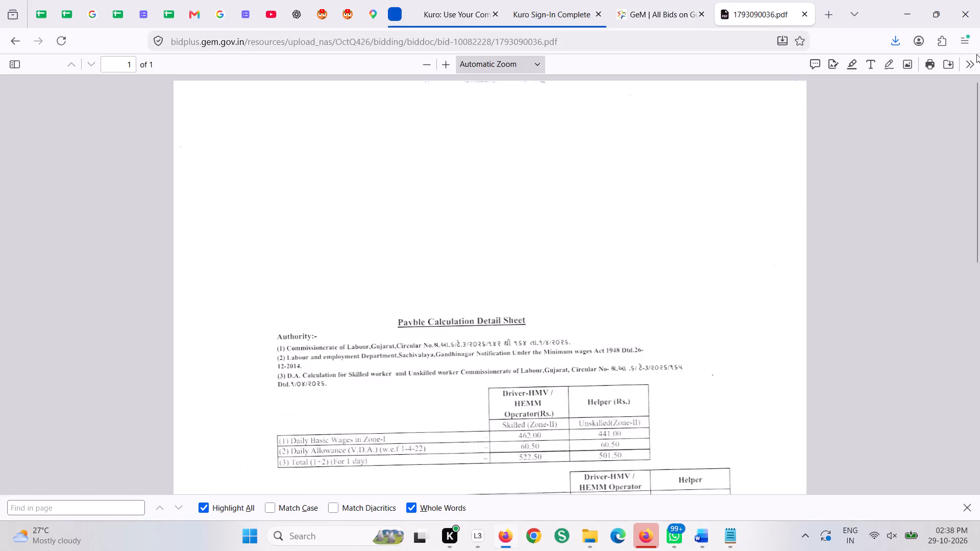
{"action": "left_click", "coordinate": [947, 63]}
{"action": "scroll", "coordinate": [502, 176], "scroll_direction": "up", "scroll_amount": 10}
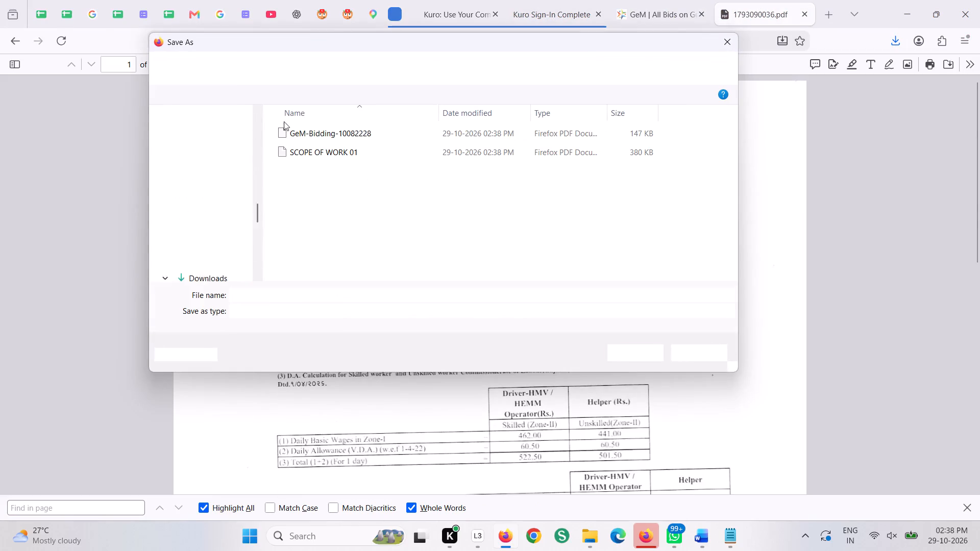
{"action": "scroll", "coordinate": [284, 121], "scroll_direction": "up", "scroll_amount": 2}
{"action": "left_click", "coordinate": [221, 60]}
{"action": "scroll", "coordinate": [314, 146], "scroll_direction": "up", "scroll_amount": 3}
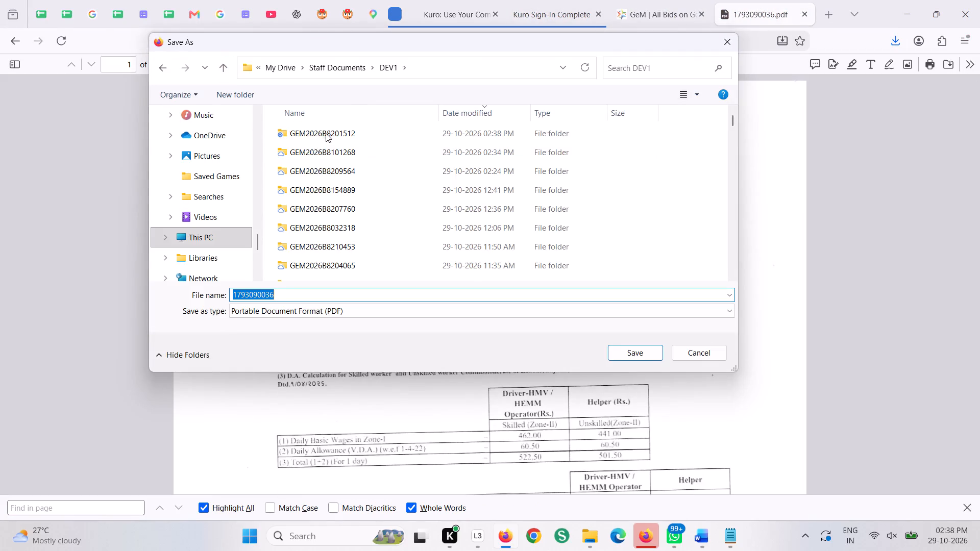
{"action": "double_click", "coordinate": [326, 133]}
{"action": "left_click", "coordinate": [317, 295]}
{"action": "type", "text": "ESIC EPF EDLI 02"}
{"action": "key", "text": "Return"}
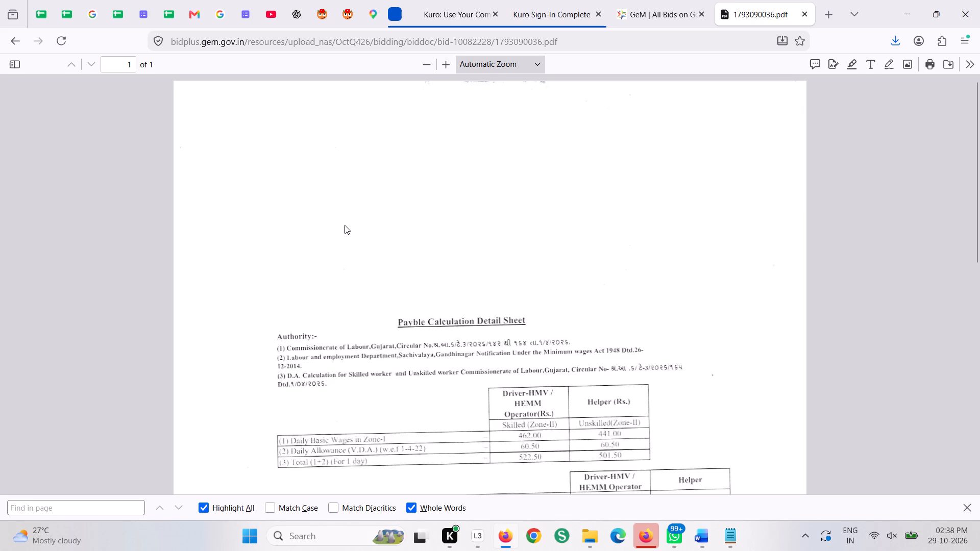
{"action": "scroll", "coordinate": [387, 212], "scroll_direction": "down", "scroll_amount": 8}
{"action": "scroll", "coordinate": [346, 183], "scroll_direction": "up", "scroll_amount": 2}
{"action": "left_click", "coordinate": [26, 39]}
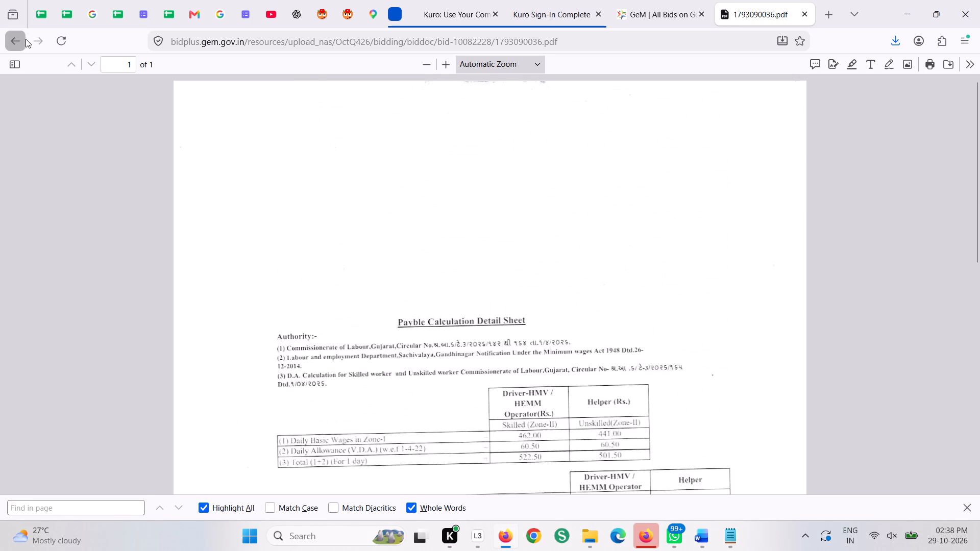
Save the wages undertaking attachment 1793090043.pdf as "MINIMUM WAGES 03" in the GEM2026B8201512 folder and return to the bid document.
{"action": "left_click", "coordinate": [574, 349]}
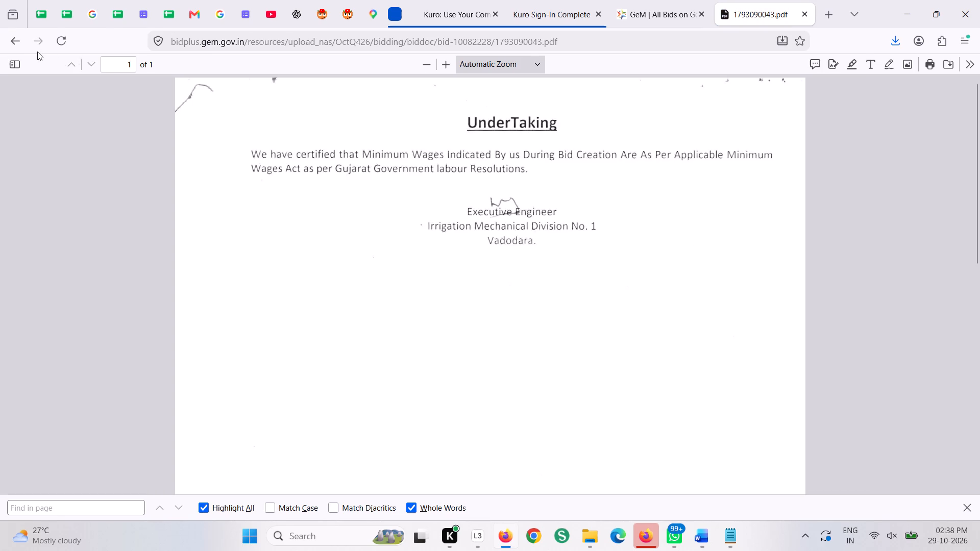
{"action": "left_click", "coordinate": [24, 45]}
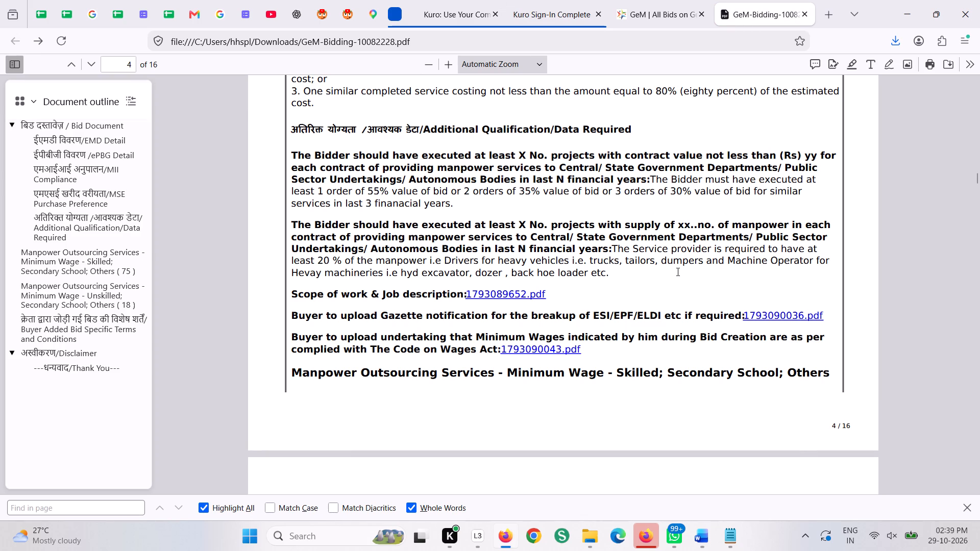
{"action": "left_click", "coordinate": [565, 347]}
{"action": "scroll", "coordinate": [684, 189], "scroll_direction": "up", "scroll_amount": 3}
{"action": "left_click", "coordinate": [647, 0]}
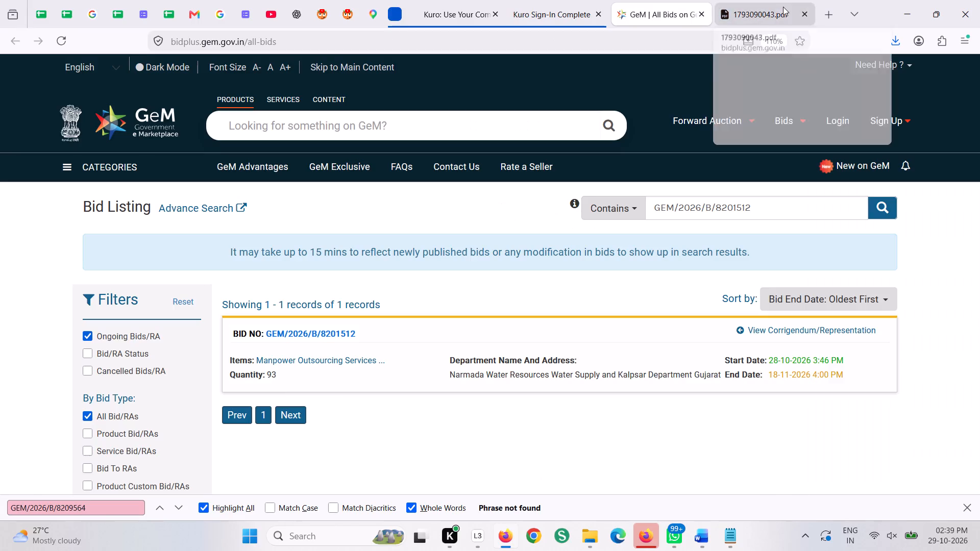
{"action": "left_click", "coordinate": [775, 4]}
{"action": "left_click", "coordinate": [948, 65]}
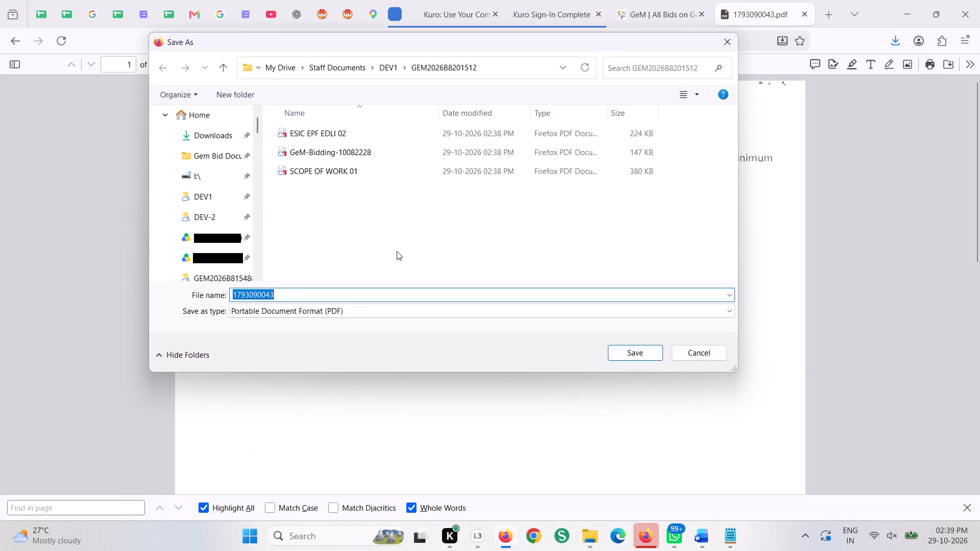
{"action": "type", "text": "MINIMUM WAGES"}
{"action": "key", "text": "space"}
{"action": "type", "text": "03"}
{"action": "key", "text": "Return"}
{"action": "scroll", "coordinate": [398, 255], "scroll_direction": "down", "scroll_amount": 11}
{"action": "left_click", "coordinate": [5, 45]}
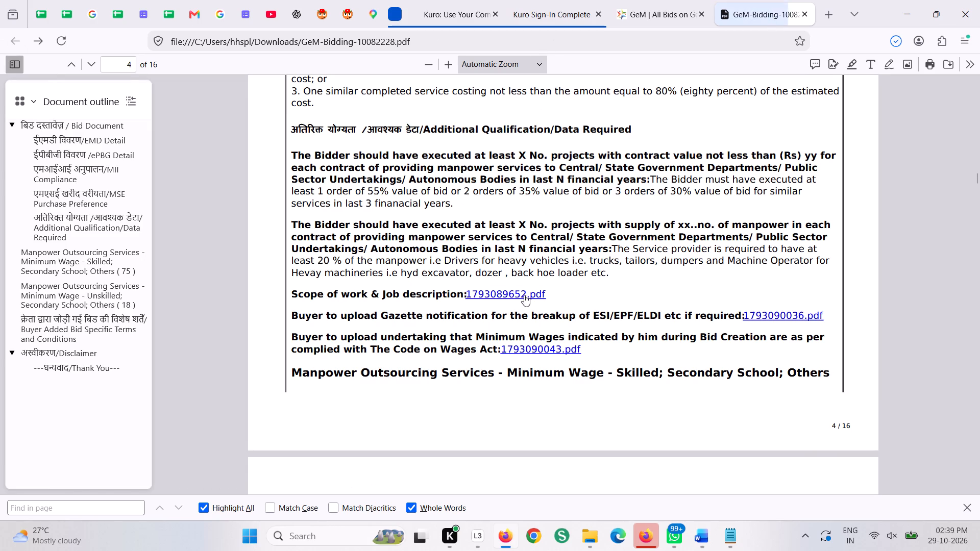
Copy the executed-orders requirement (55%, 35% or 30% of bid value) from the bid's Additional Qualification section.
{"action": "scroll", "coordinate": [525, 296], "scroll_direction": "down", "scroll_amount": 1}
{"action": "scroll", "coordinate": [537, 274], "scroll_direction": "up", "scroll_amount": 1}
{"action": "left_click", "coordinate": [652, 179]}
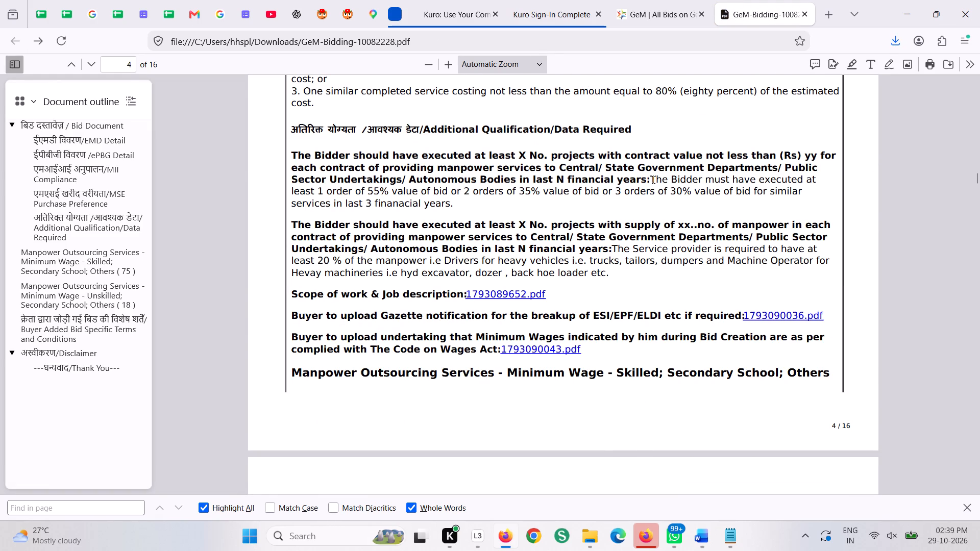
{"action": "left_click_drag", "start_coordinate": [652, 179], "coordinate": [450, 207]}
{"action": "key", "text": "ctrl+c"}
{"action": "key", "text": "ctrl+c"}
{"action": "key", "text": "ctrl+c"}
{"action": "key", "text": "ctrl+c"}
{"action": "key", "text": "ctrl+c"}
{"action": "key", "text": "ctrl+c"}
{"action": "key", "text": "ctrl+c"}
{"action": "key", "text": "ctrl+c"}
{"action": "key", "text": "ctrl+c"}
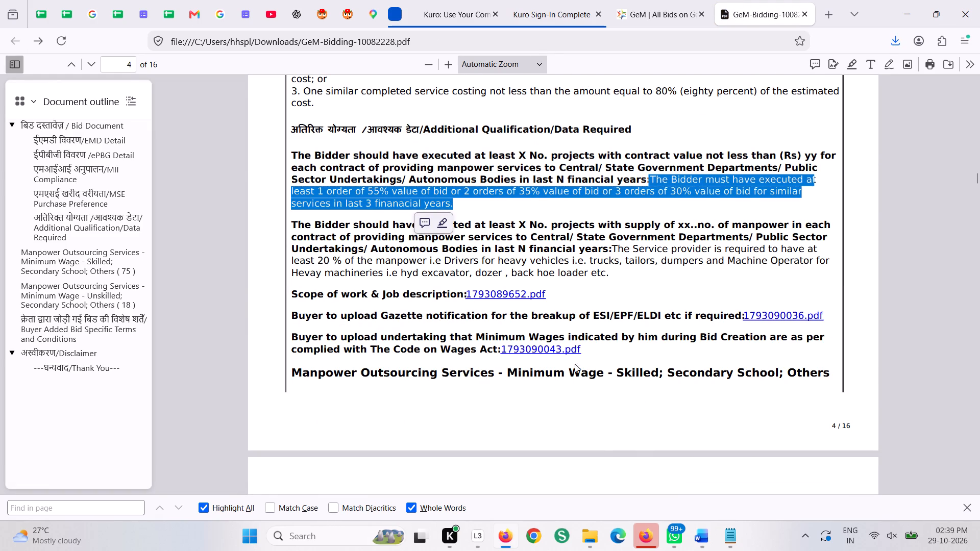
{"action": "key", "text": "ctrl+c"}
Switch to the REQUIRED DOCUMENTS file in Word and delete all list content after "1.SHOPACT –".
{"action": "left_click", "coordinate": [706, 539]}
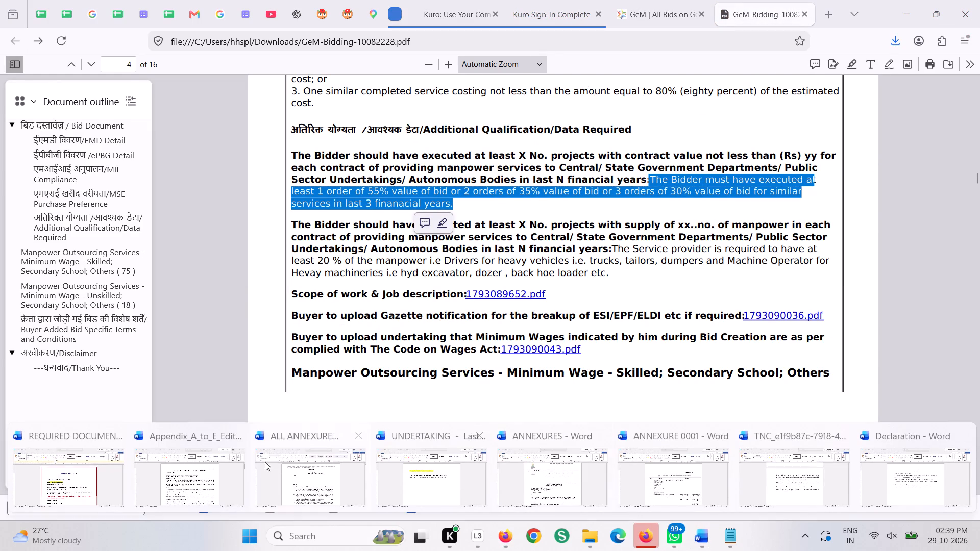
{"action": "scroll", "coordinate": [251, 469], "scroll_direction": "up", "scroll_amount": 1}
{"action": "left_click", "coordinate": [119, 474]}
{"action": "left_click", "coordinate": [425, 361]}
{"action": "left_click_drag", "start_coordinate": [370, 281], "coordinate": [370, 283]}
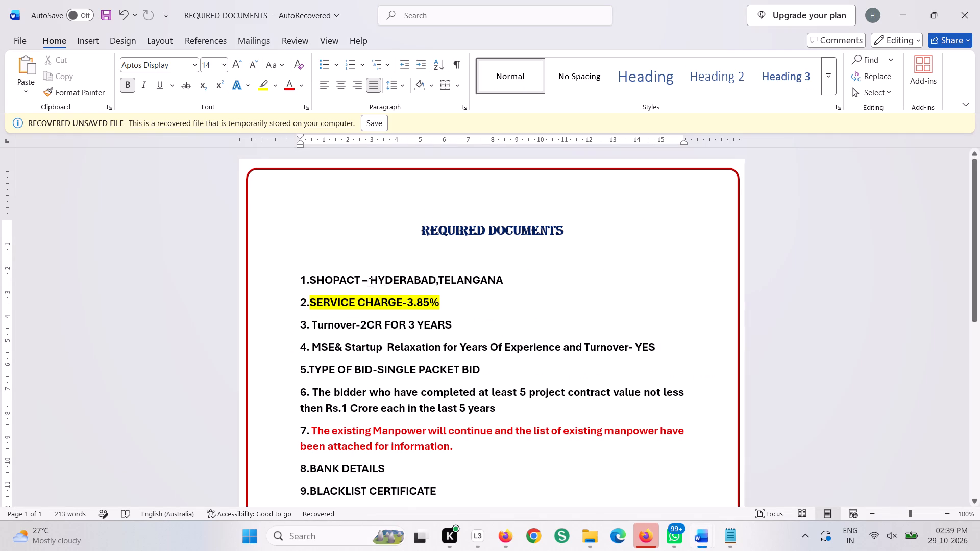
{"action": "left_click_drag", "start_coordinate": [370, 283], "coordinate": [656, 509]}
{"action": "key", "text": "BackSpace"}
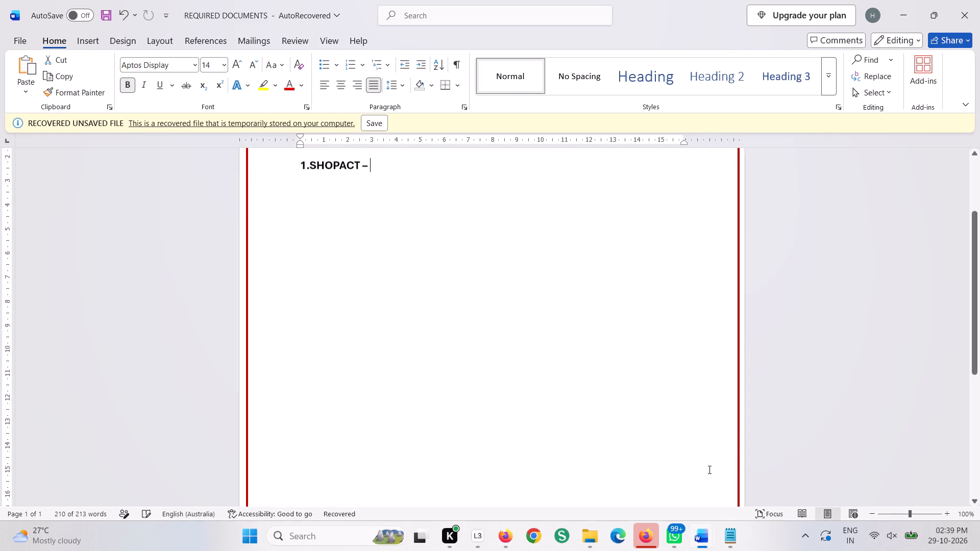
Paste the copied executed-orders requirement as item 2 and join its broken lines into one paragraph.
{"action": "key", "text": "Return"}
{"action": "type", "text": "2."}
{"action": "key", "text": "ctrl+v"}
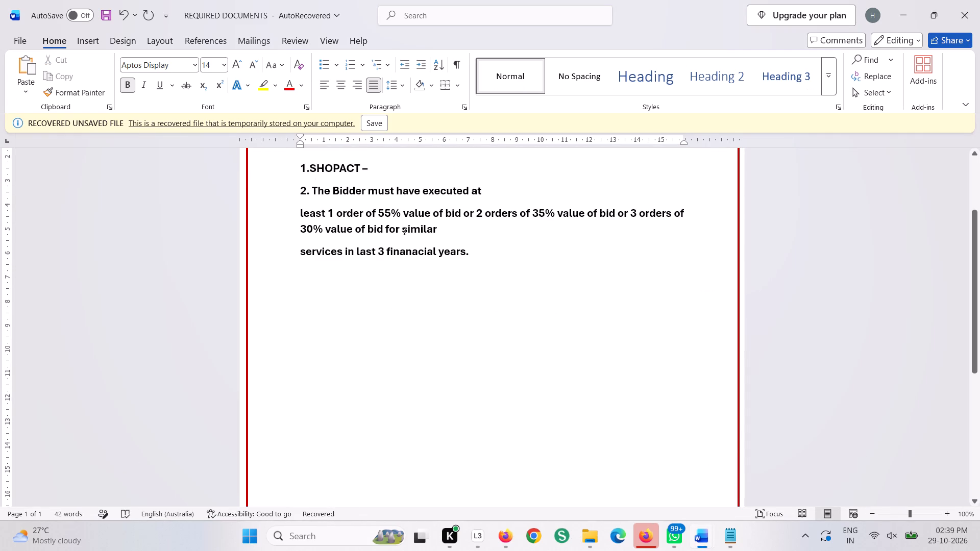
{"action": "left_click", "coordinate": [295, 211]}
{"action": "key", "text": "BackSpace"}
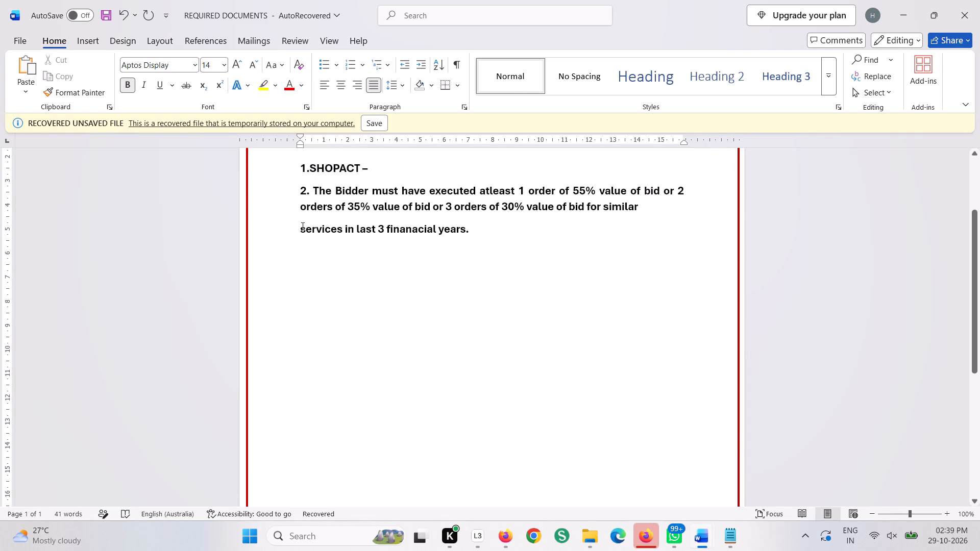
{"action": "left_click", "coordinate": [299, 226]}
{"action": "key", "text": "BackSpace"}
{"action": "left_click", "coordinate": [572, 231]}
{"action": "key", "text": "Return"}
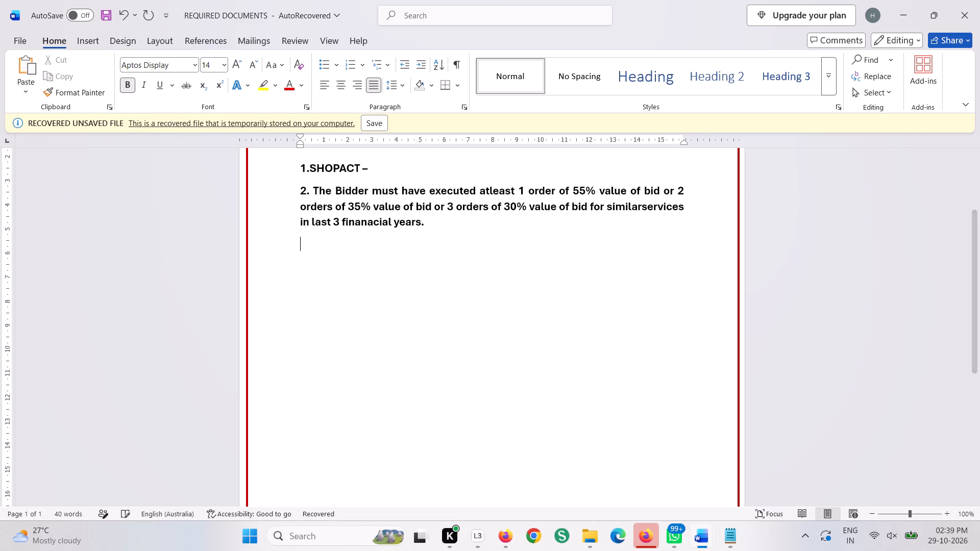
Add "OR" below item 2, followed by the bid's 20 % heavy-vehicle driver and machine operator requirement joined into one paragraph.
{"action": "type", "text": "OR"}
{"action": "key", "text": "space"}
{"action": "key", "text": "Return"}
{"action": "key", "text": "alt+Tab"}
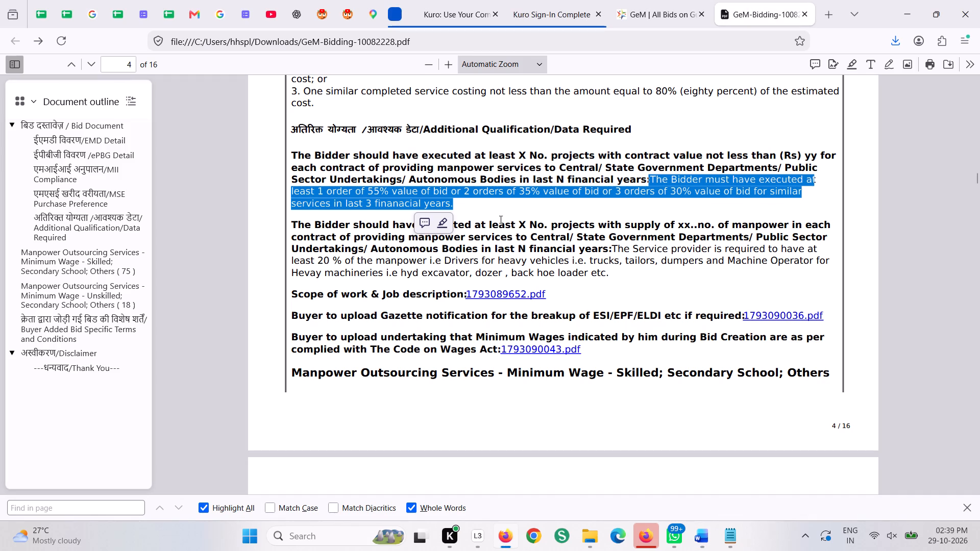
{"action": "left_click", "coordinate": [625, 249]}
{"action": "left_click_drag", "start_coordinate": [625, 249], "coordinate": [606, 279]}
{"action": "key", "text": "ctrl+c"}
{"action": "key", "text": "ctrl+c"}
{"action": "key", "text": "alt+Tab"}
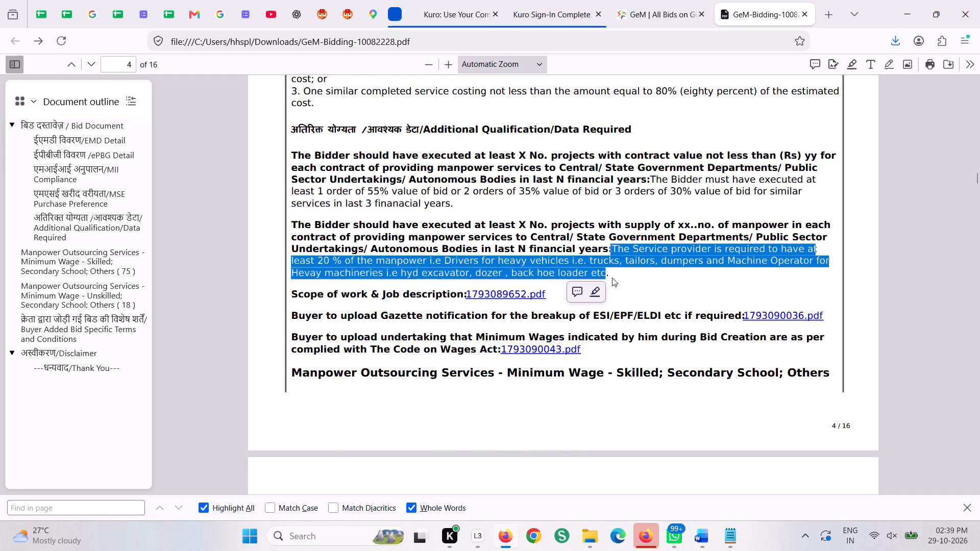
{"action": "key", "text": "ctrl+v"}
{"action": "left_click", "coordinate": [298, 287]}
{"action": "key", "text": "BackSpace"}
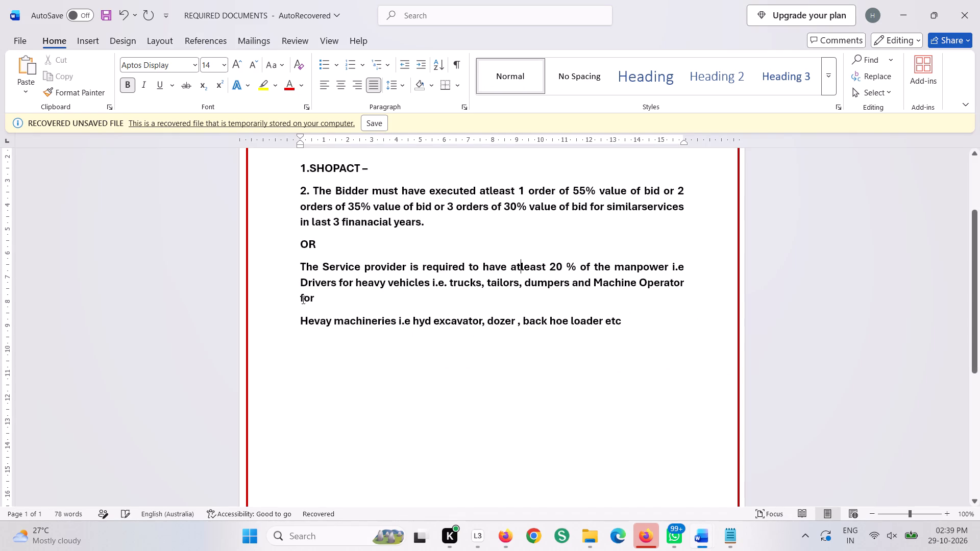
{"action": "left_click", "coordinate": [300, 316]}
{"action": "key", "text": "BackSpace"}
{"action": "left_click", "coordinate": [640, 299]}
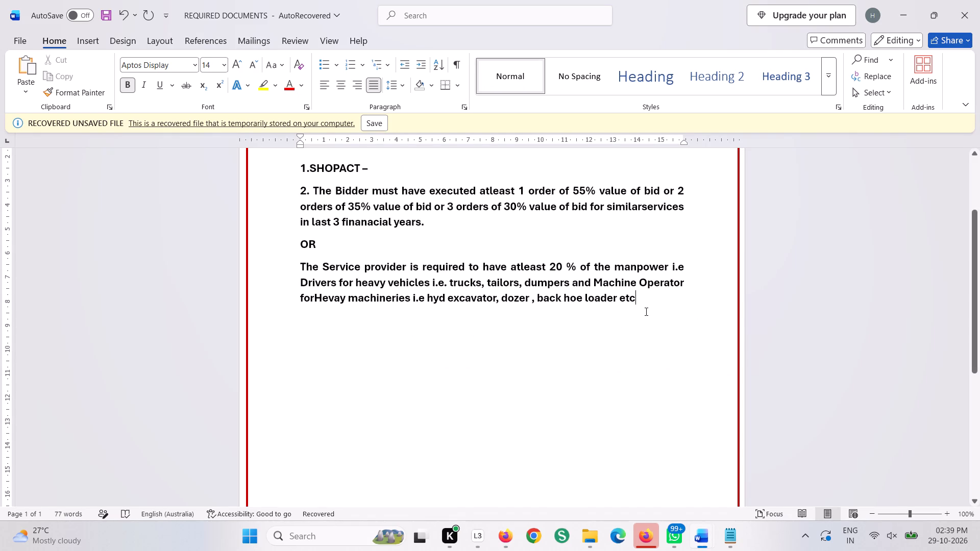
Add item 3 to the REQUIRED DOCUMENTS list as "Estimated Bid Value-15223528", copying the label from the bid document.
{"action": "key", "text": "Return"}
{"action": "type", "text": "3."}
{"action": "key", "text": "alt+Tab"}
{"action": "scroll", "coordinate": [538, 312], "scroll_direction": "up", "scroll_amount": 6}
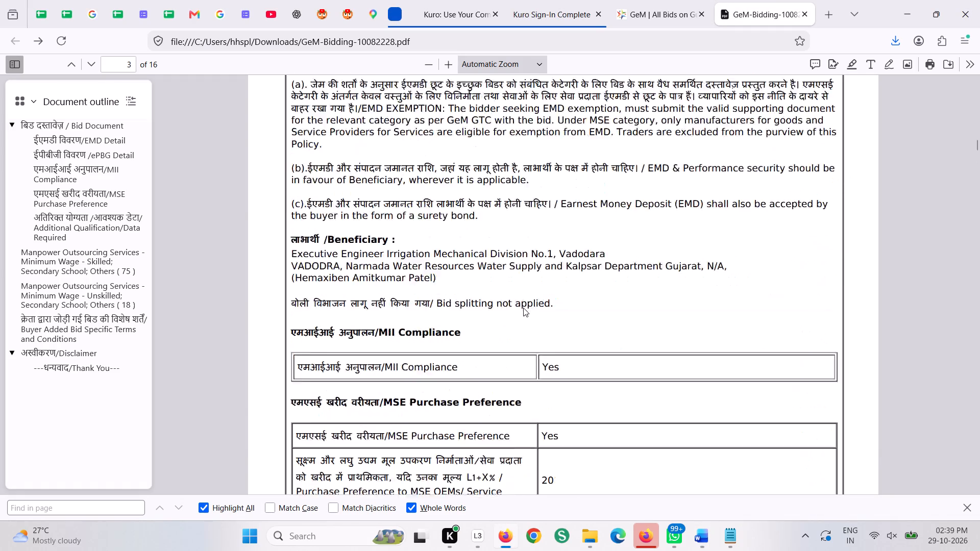
{"action": "scroll", "coordinate": [530, 306], "scroll_direction": "up", "scroll_amount": 1}
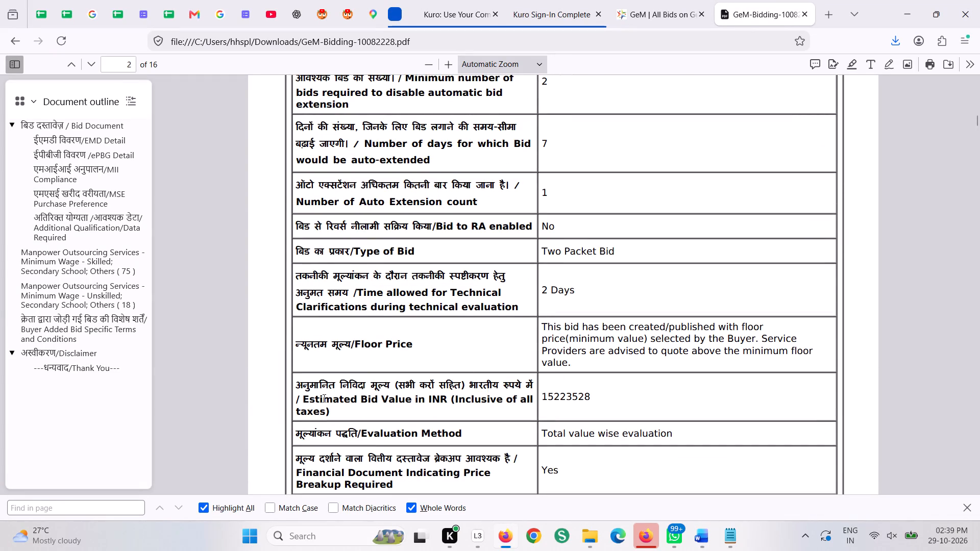
{"action": "left_click", "coordinate": [315, 400]}
{"action": "left_click_drag", "start_coordinate": [315, 400], "coordinate": [394, 399], "text": "ctrl"}
{"action": "key", "text": "ctrl+c"}
{"action": "key", "text": "ctrl+c"}
{"action": "key", "text": "ctrl+c"}
{"action": "key", "text": "alt+Tab"}
{"action": "key", "text": "ctrl+v"}
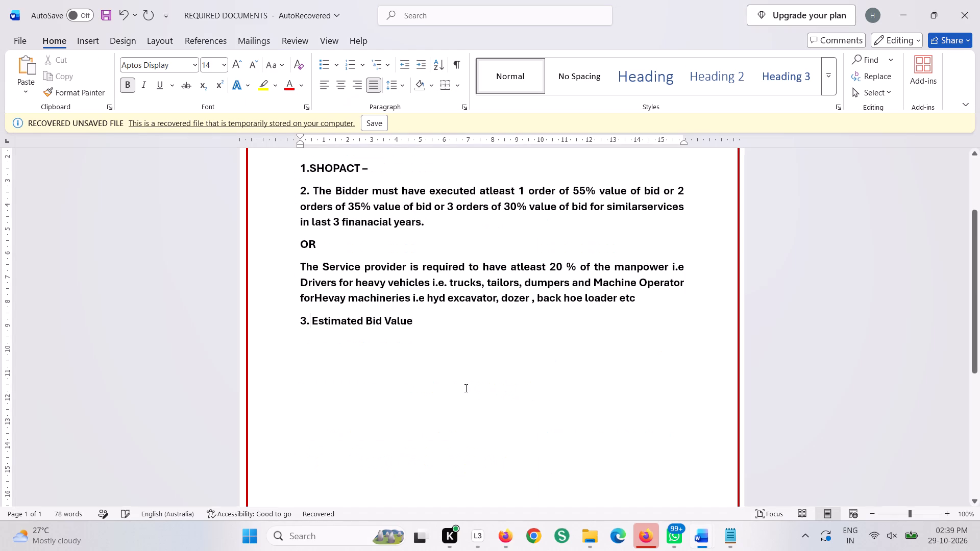
{"action": "key", "text": "minus"}
{"action": "key", "text": "alt+Tab"}
{"action": "key", "text": "alt+Tab"}
{"action": "type", "text": "1522"}
{"action": "key", "text": "alt+Tab"}
{"action": "key", "text": "alt+Tab"}
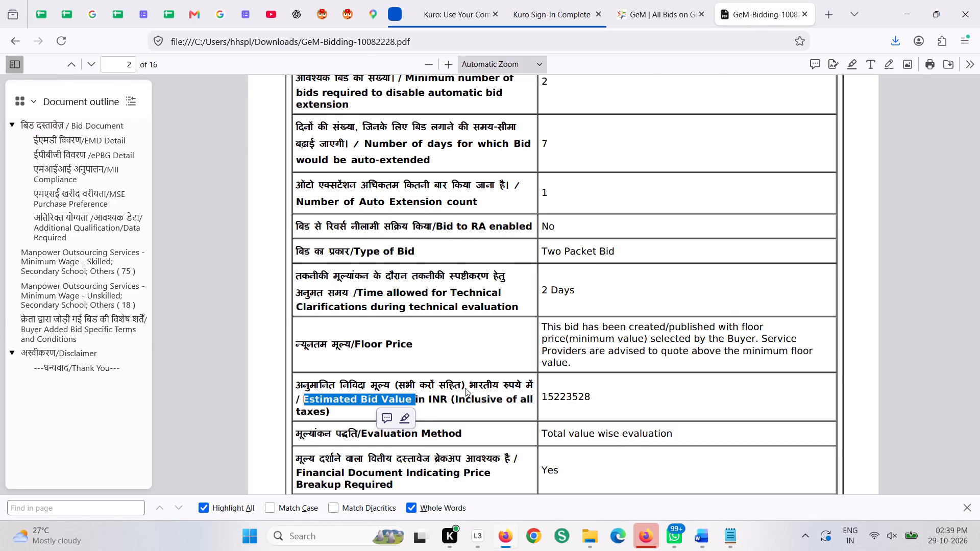
{"action": "type", "text": "3528"}
{"action": "key", "text": "alt+Tab"}
Add item 4 to the REQUIRED DOCUMENTS list in Word as "TYPE OF BID - TWO PACKET BID".
{"action": "key", "text": "alt+Tab"}
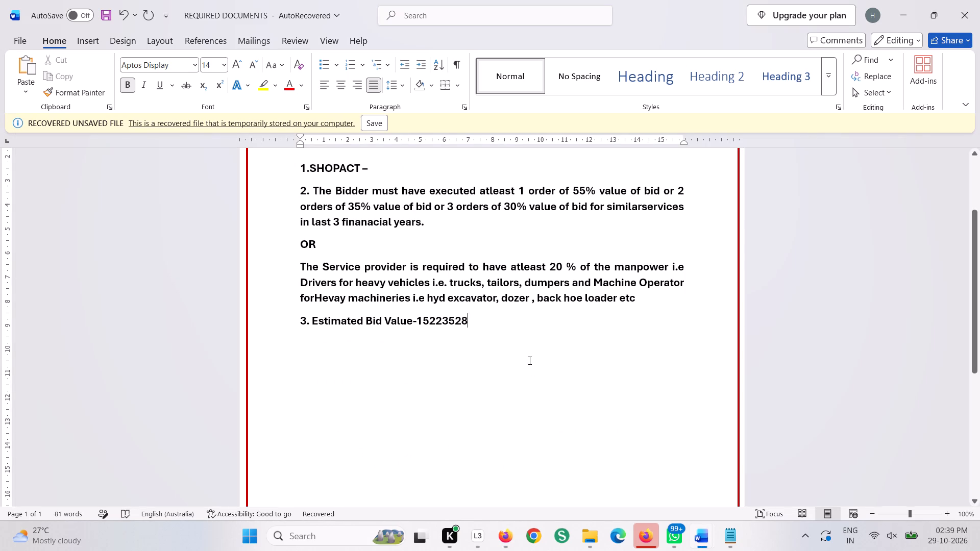
{"action": "key", "text": "Return"}
{"action": "type", "text": "4.TYPE OF BID - TWO PACKET BID"}
{"action": "key", "text": "space"}
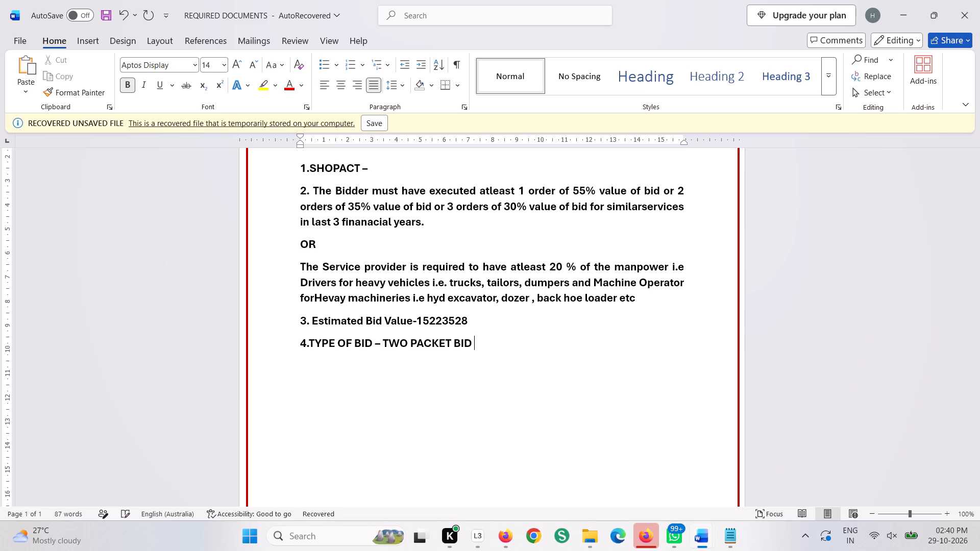
Add item 5 as "TURNOVER-305 LAKH FOR 3 YEARS", based on the minimum average annual turnover in the bid document.
{"action": "key", "text": "Return"}
{"action": "type", "text": "5."}
{"action": "key", "text": "alt+Tab"}
{"action": "scroll", "coordinate": [529, 360], "scroll_direction": "up", "scroll_amount": 3}
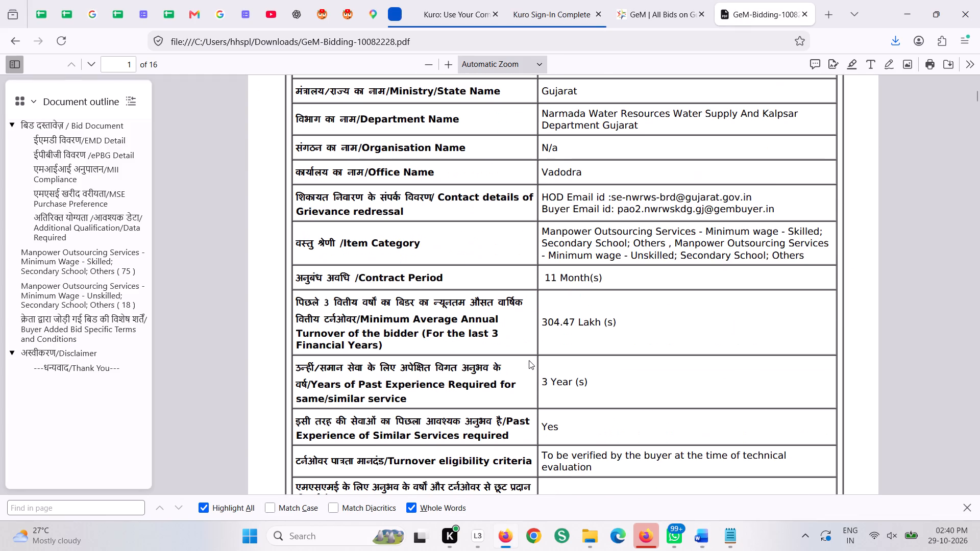
{"action": "key", "text": "alt+Tab"}
{"action": "type", "text": "TURNOCV"}
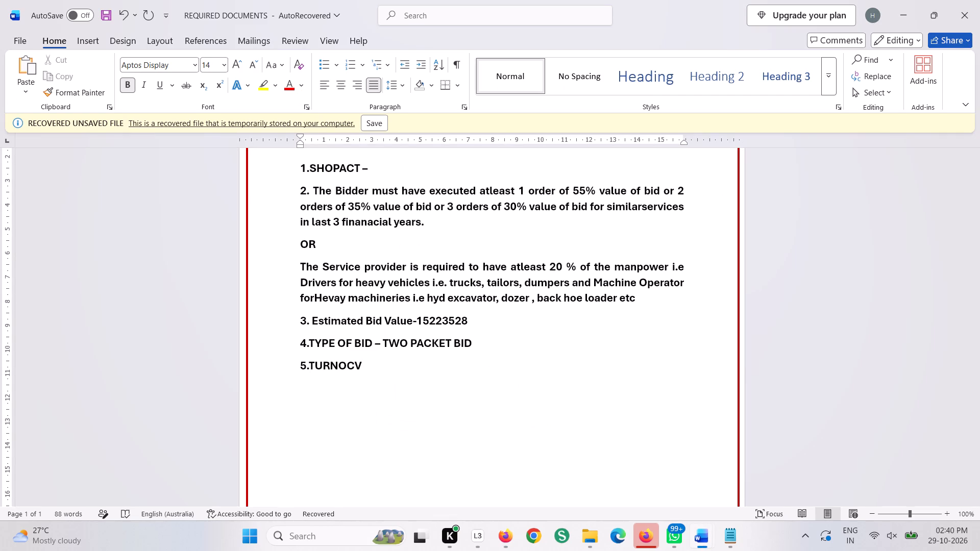
{"action": "key", "text": "BackSpace"}
{"action": "key", "text": "BackSpace"}
{"action": "type", "text": "VER-"}
{"action": "key", "text": "alt+Tab"}
{"action": "key", "text": "alt+Tab"}
{"action": "type", "text": "305 LAKH FOR 3 YERS"}
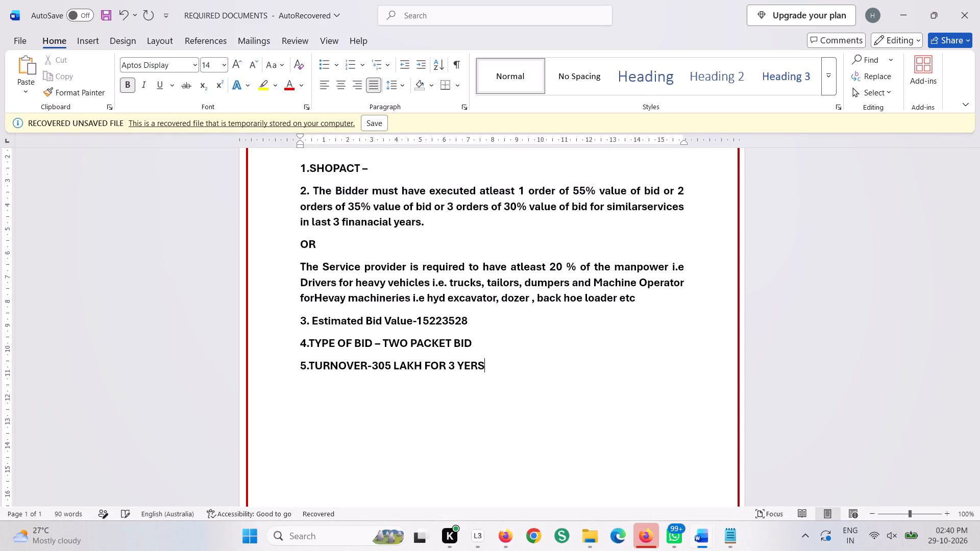
{"action": "key", "text": "BackSpace"}
{"action": "key", "text": "BackSpace"}
{"action": "type", "text": "ARS 3"}
{"action": "key", "text": "BackSpace"}
Start item 6 with "MSE RELAXATION", based on the relaxation rows in the bid document.
{"action": "key", "text": "Return"}
{"action": "type", "text": "6."}
{"action": "key", "text": "alt+Tab"}
{"action": "scroll", "coordinate": [403, 358], "scroll_direction": "down", "scroll_amount": 1}
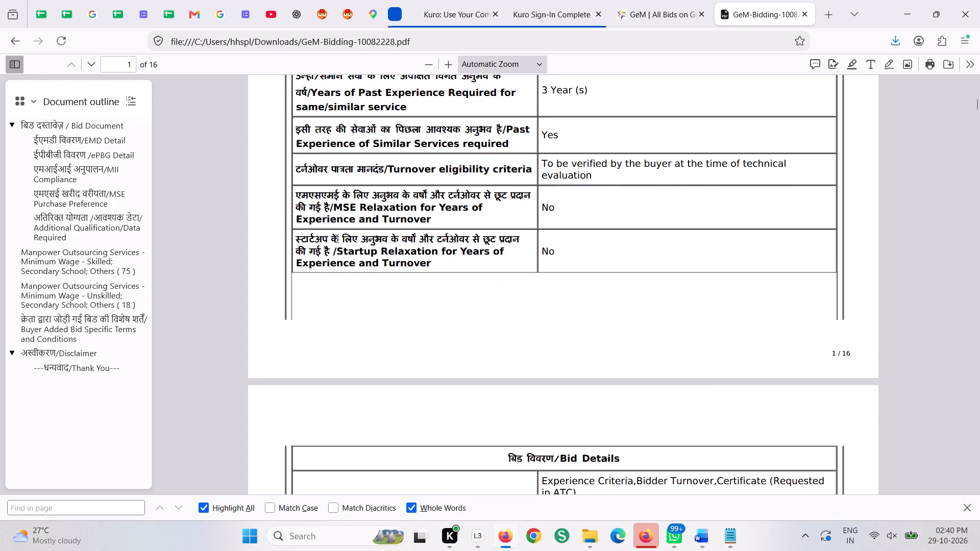
{"action": "key", "text": "alt+Tab"}
{"action": "type", "text": "MS"}
{"action": "key", "text": "space"}
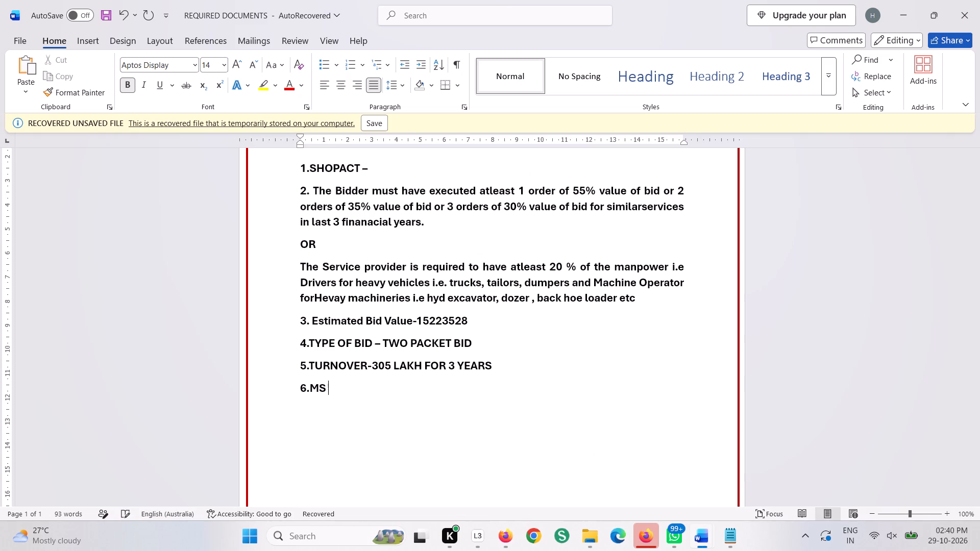
{"action": "key", "text": "BackSpace"}
{"action": "type", "text": "E RELACX"}
{"action": "key", "text": "BackSpace"}
{"action": "key", "text": "BackSpace"}
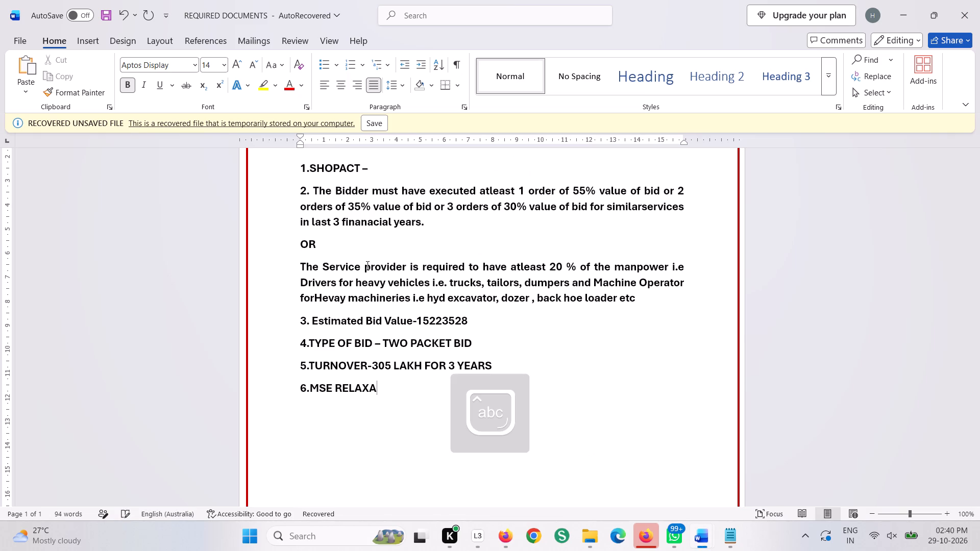
{"action": "type", "text": "TION"}
{"action": "key", "text": "space"}
Complete item 6 with "FOR YEARS OF EXPERIENCE & TURNOVER -NO", checking the wording against the bid document.
{"action": "key", "text": "alt+Tab"}
{"action": "key", "text": "alt+Tab"}
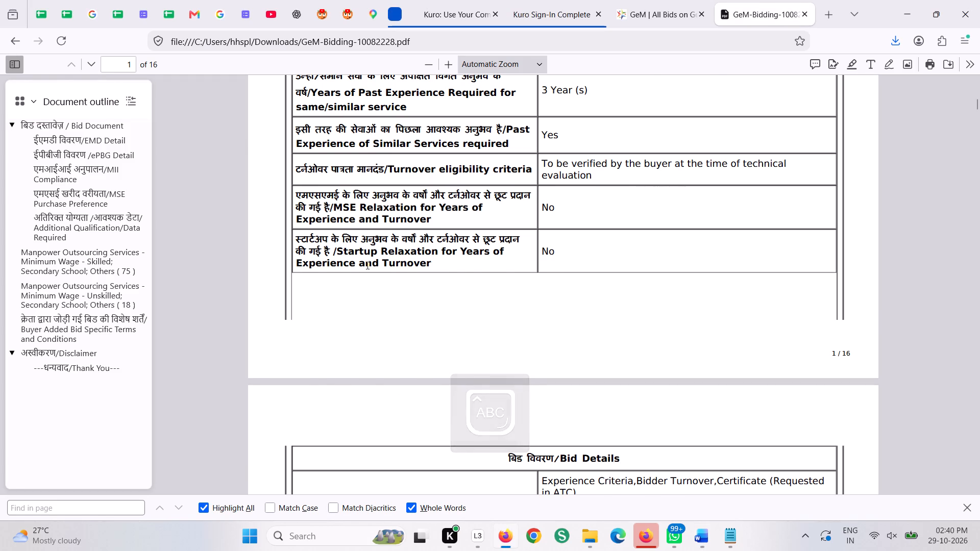
{"action": "key", "text": "space"}
{"action": "type", "text": "FOR YEARAS"}
{"action": "key", "text": "space"}
{"action": "key", "text": "alt+Tab"}
{"action": "key", "text": "alt+Tab"}
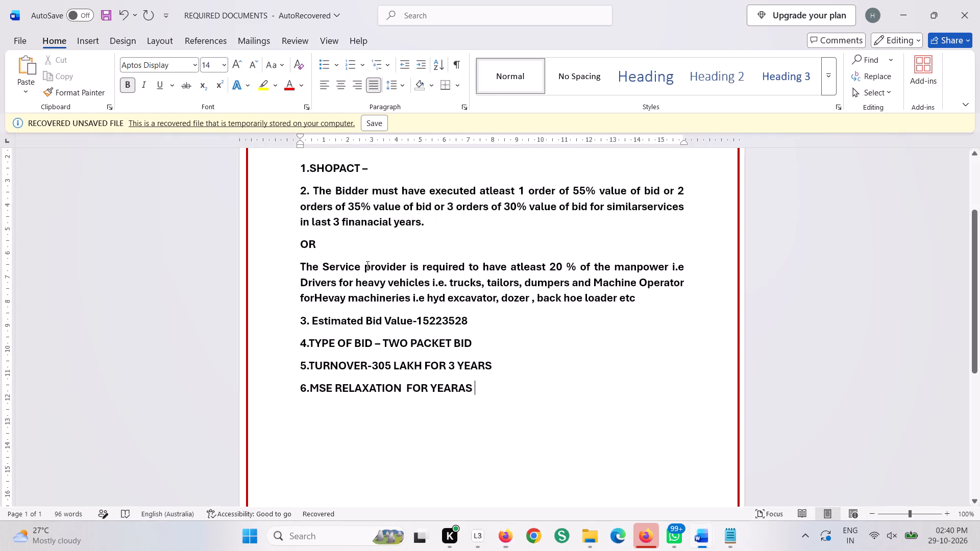
{"action": "key", "text": "BackSpace"}
{"action": "key", "text": "BackSpace"}
{"action": "key", "text": "BackSpace"}
{"action": "key", "text": "BackSpace"}
{"action": "type", "text": "RS"}
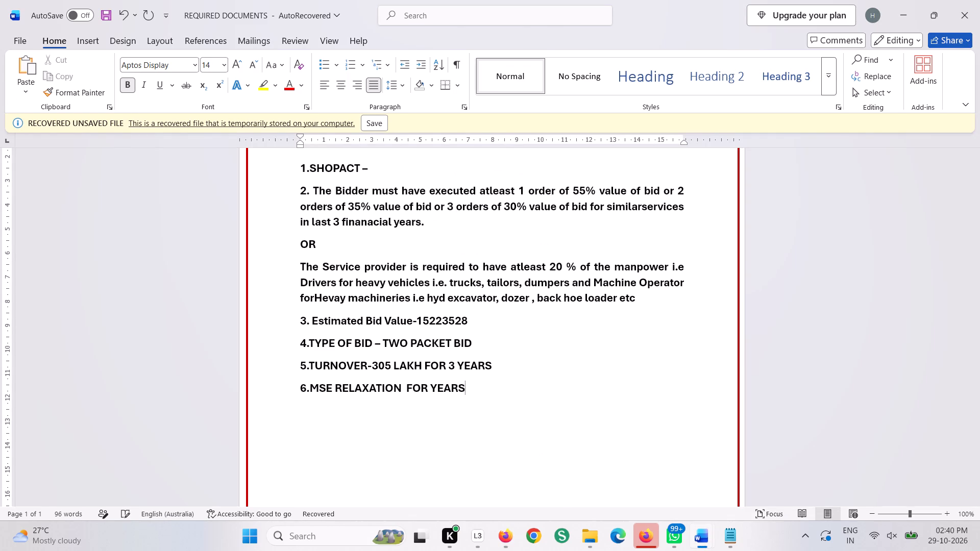
{"action": "key", "text": "space"}
{"action": "key", "text": "alt+Tab"}
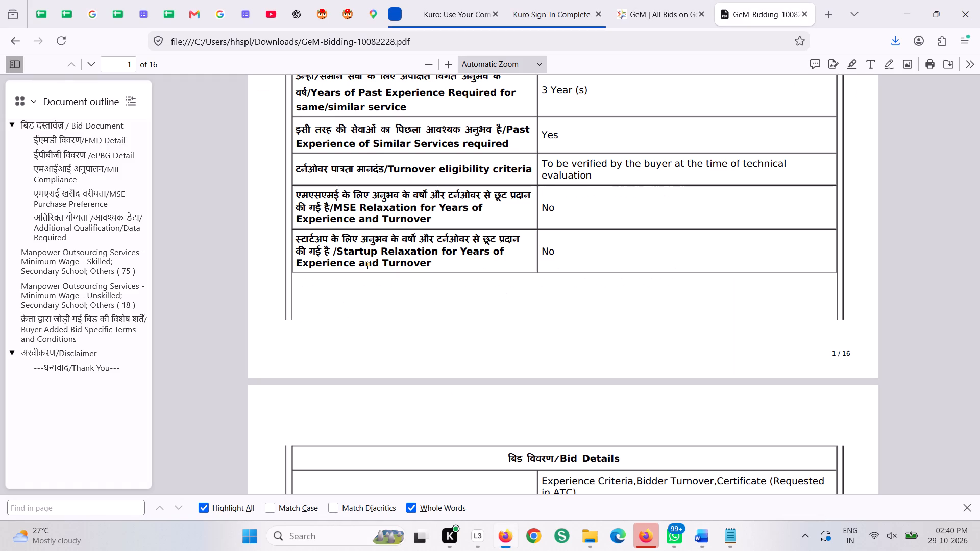
{"action": "key", "text": "alt+Tab"}
{"action": "type", "text": "OF EXPERIENCE"}
{"action": "key", "text": "space"}
{"action": "type", "text": "& TURNOVER"}
{"action": "key", "text": "space"}
{"action": "key", "text": "alt+Tab"}
{"action": "key", "text": "alt+Tab"}
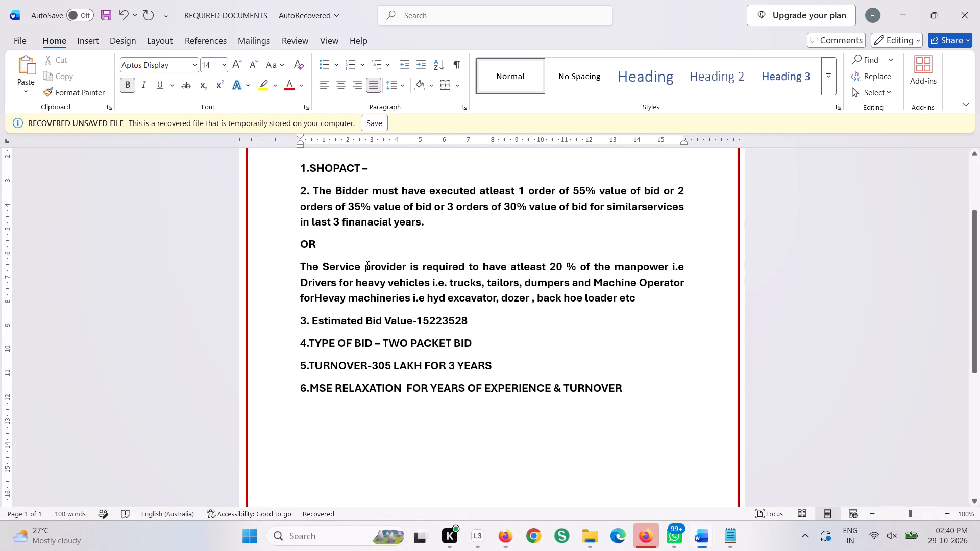
{"action": "key", "text": "minus"}
{"action": "type", "text": "NO"}
Insert "& STARTUP" after "MSE" in item 6.
{"action": "left_click", "coordinate": [333, 386]}
{"action": "type", "text": "& STARTUP"}
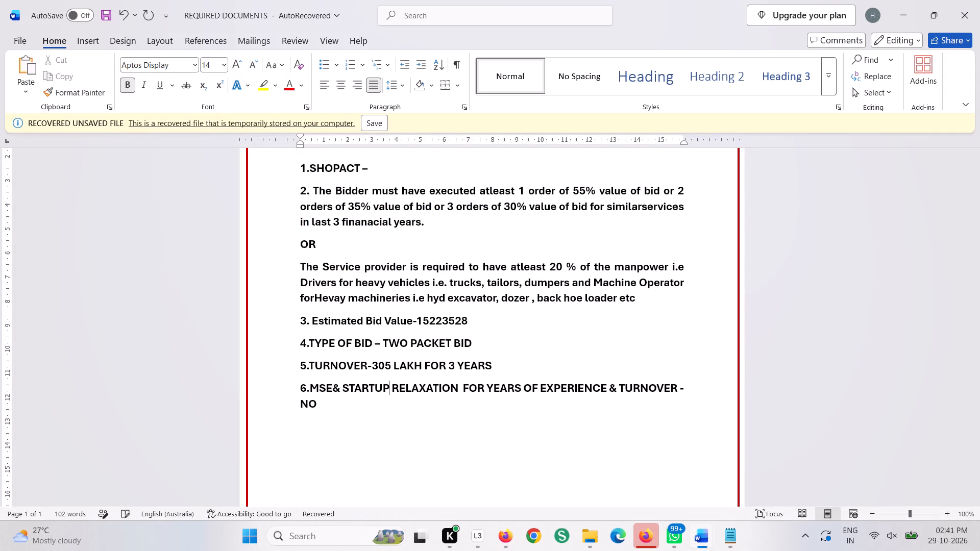
{"action": "key", "text": "space"}
Highlight item 6's text in yellow and start a line numbered 7 below it.
{"action": "left_click_drag", "start_coordinate": [315, 387], "coordinate": [366, 412]}
{"action": "left_click", "coordinate": [428, 389]}
{"action": "left_click", "coordinate": [371, 419]}
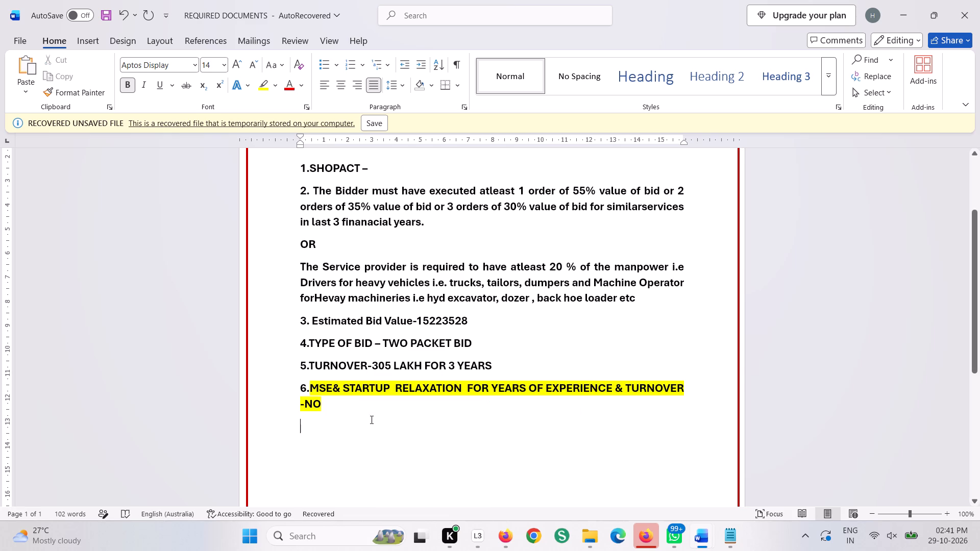
{"action": "type", "text": "7."}
Examine the bid document up to its attachments, opening the minimum wages undertaking, and check the saved files in the GEM2026B8201512 folder.
{"action": "key", "text": "alt+Tab"}
{"action": "scroll", "coordinate": [408, 296], "scroll_direction": "down", "scroll_amount": 1}
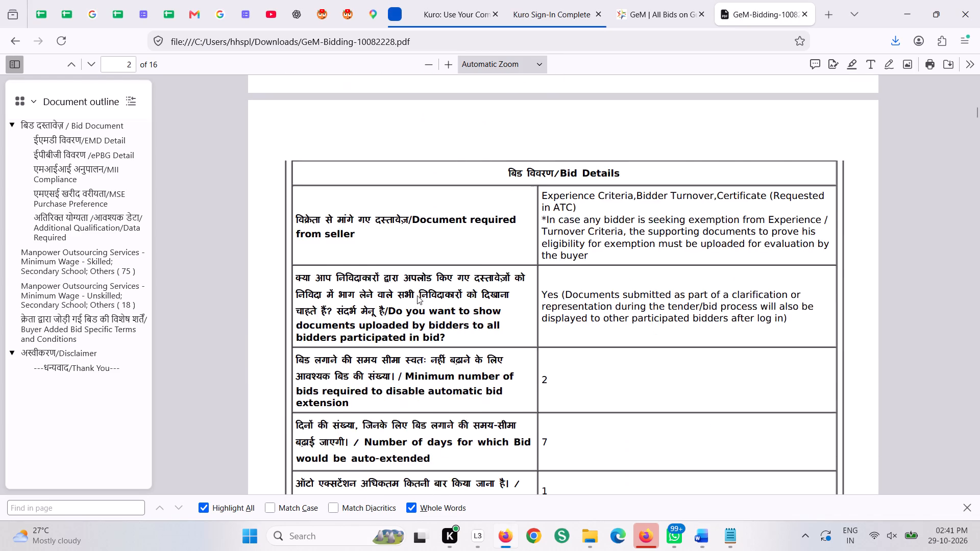
{"action": "scroll", "coordinate": [460, 284], "scroll_direction": "down", "scroll_amount": 4}
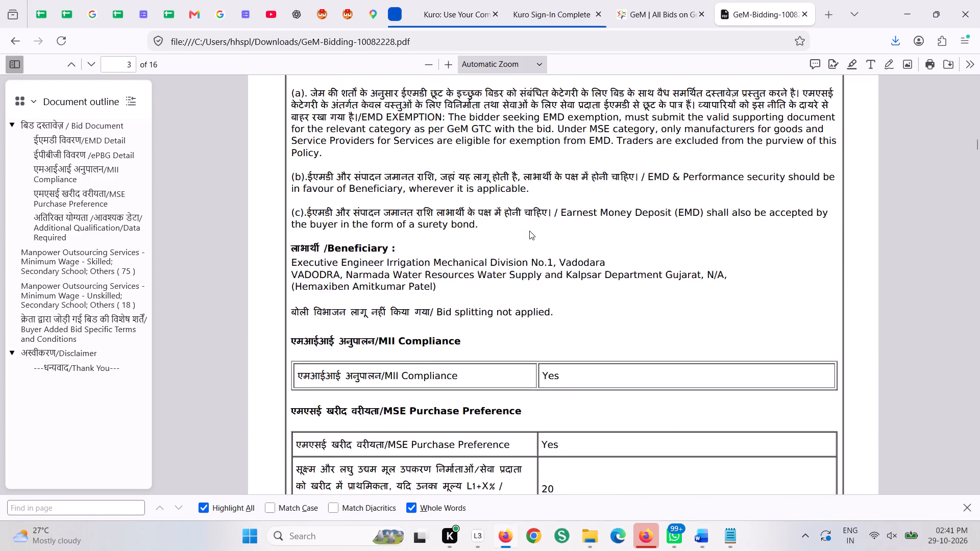
{"action": "scroll", "coordinate": [531, 237], "scroll_direction": "down", "scroll_amount": 4}
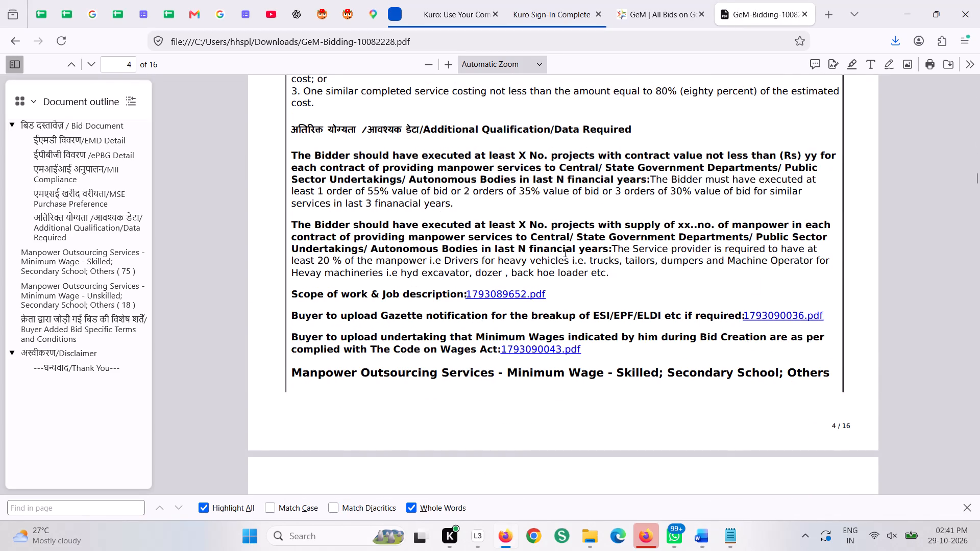
{"action": "left_click", "coordinate": [537, 345]}
{"action": "scroll", "coordinate": [309, 123], "scroll_direction": "up", "scroll_amount": 4}
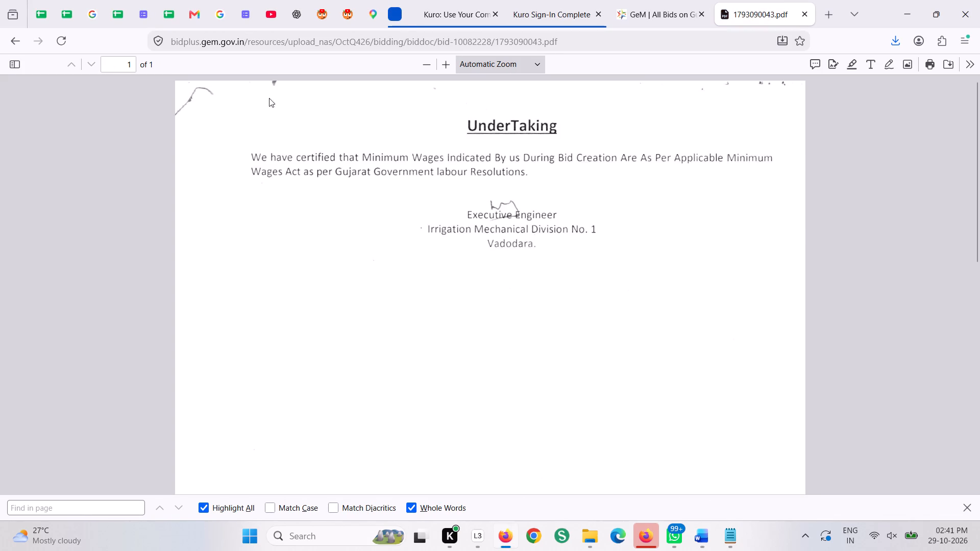
{"action": "left_click", "coordinate": [6, 35]}
{"action": "left_click", "coordinate": [580, 531]}
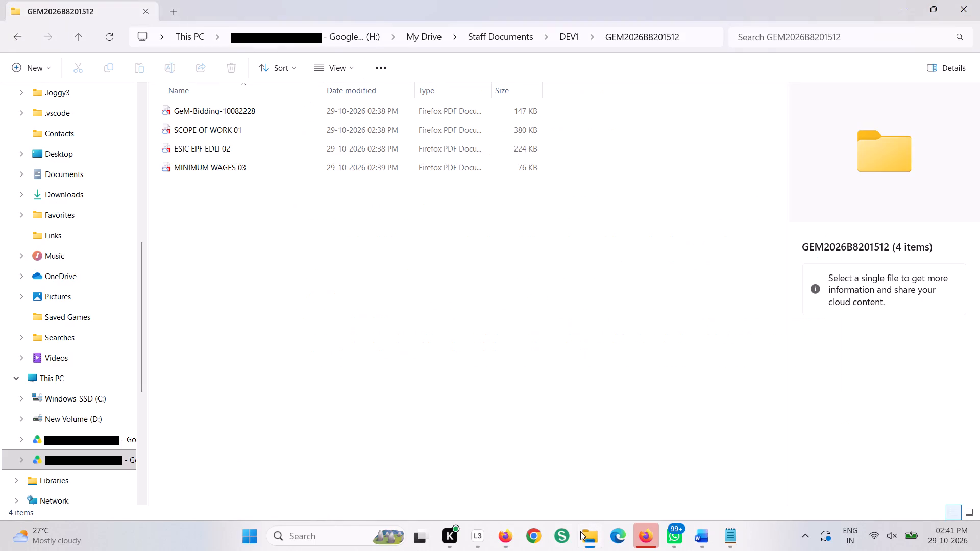
{"action": "left_click", "coordinate": [580, 531]}
Copy the consignee city "Vadodara" from the bid document into item 1 after "SHOPACT –" and append ",GJ".
{"action": "scroll", "coordinate": [749, 390], "scroll_direction": "down", "scroll_amount": 6}
{"action": "scroll", "coordinate": [701, 334], "scroll_direction": "up", "scroll_amount": 1}
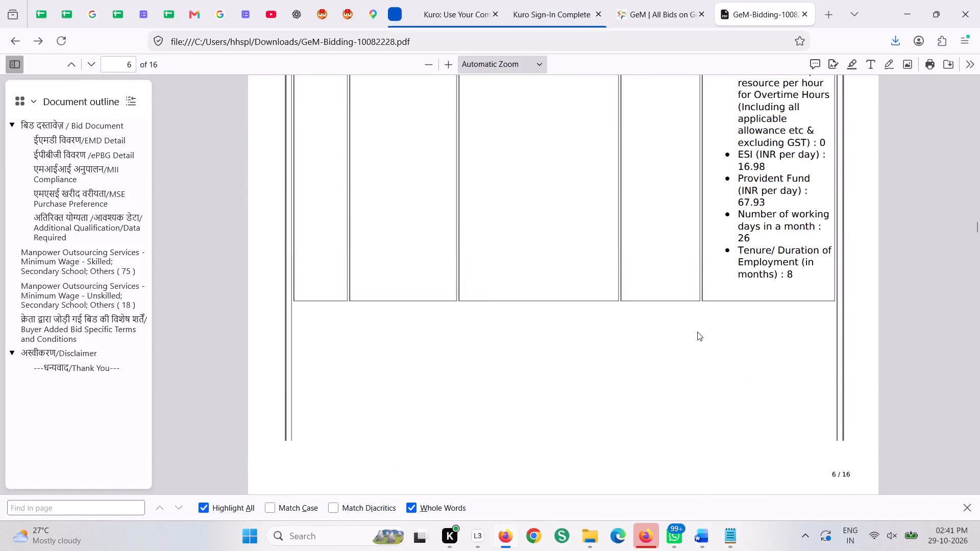
{"action": "scroll", "coordinate": [697, 332], "scroll_direction": "up", "scroll_amount": 1}
{"action": "scroll", "coordinate": [608, 417], "scroll_direction": "down", "scroll_amount": 1}
{"action": "double_click", "coordinate": [543, 345]}
{"action": "key", "text": "ctrl+c"}
{"action": "key", "text": "ctrl+c"}
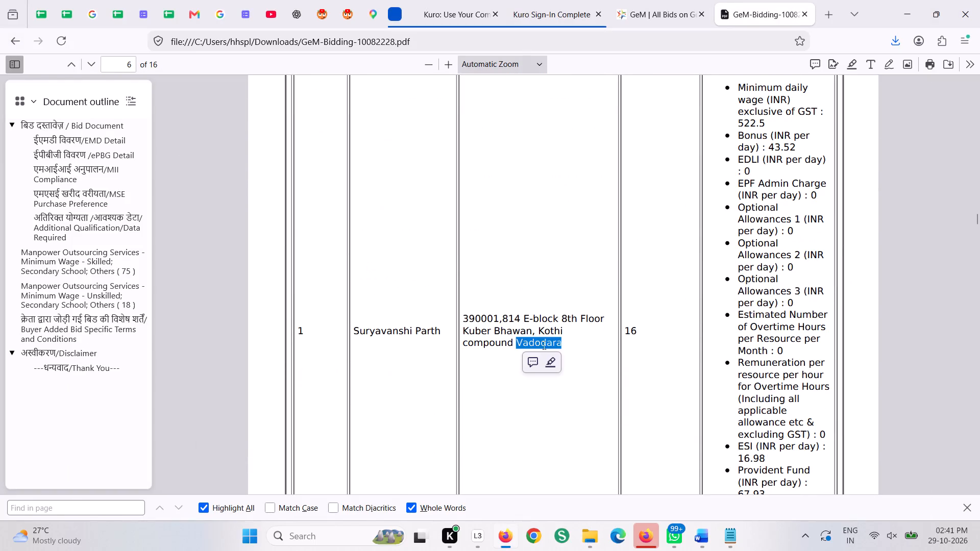
{"action": "key", "text": "alt+Tab"}
{"action": "scroll", "coordinate": [384, 199], "scroll_direction": "up", "scroll_amount": 2}
{"action": "key", "text": "alt+Tab"}
{"action": "key", "text": "super+Tab"}
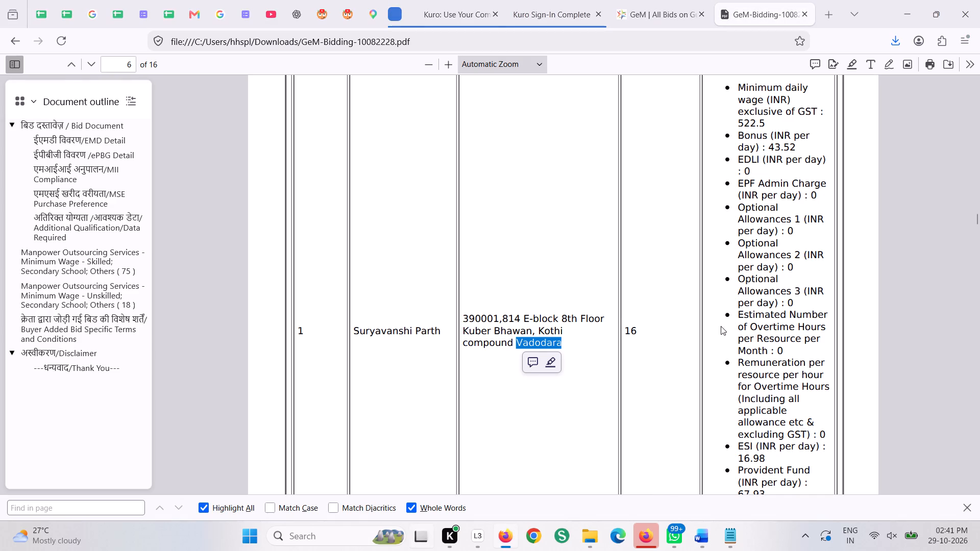
{"action": "left_click", "coordinate": [529, 53]}
{"action": "scroll", "coordinate": [403, 247], "scroll_direction": "up", "scroll_amount": 4}
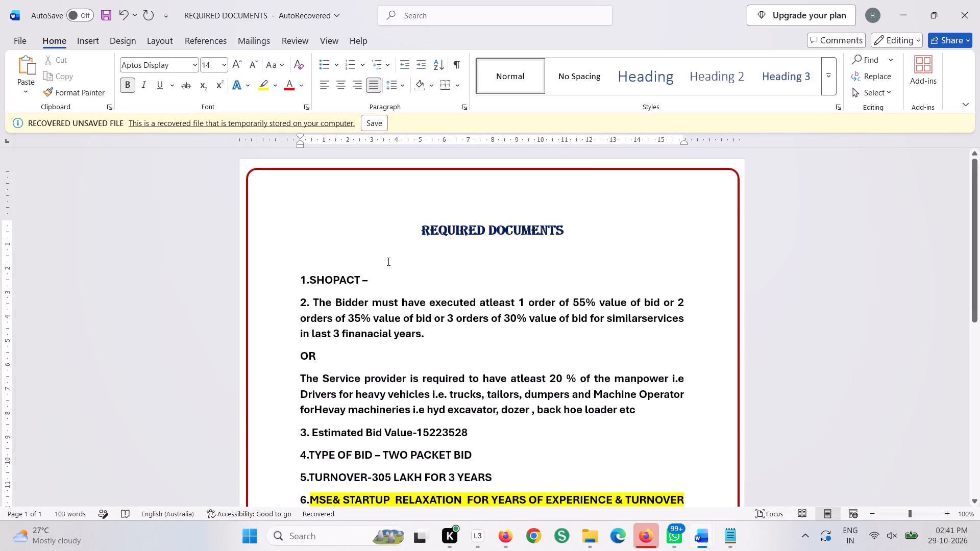
{"action": "left_click", "coordinate": [367, 281]}
{"action": "key", "text": "ctrl+v"}
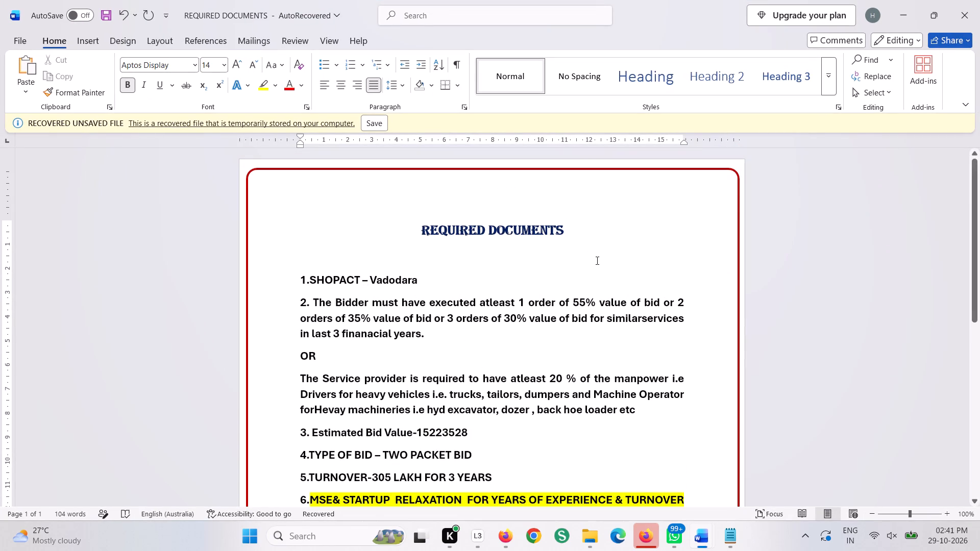
{"action": "type", "text": ",GJ"}
Copy the "Bidder financial standing" heading from the bid's buyer-added terms and paste it as item 7 of the list.
{"action": "key", "text": "alt+Tab"}
{"action": "scroll", "coordinate": [596, 260], "scroll_direction": "down", "scroll_amount": 7}
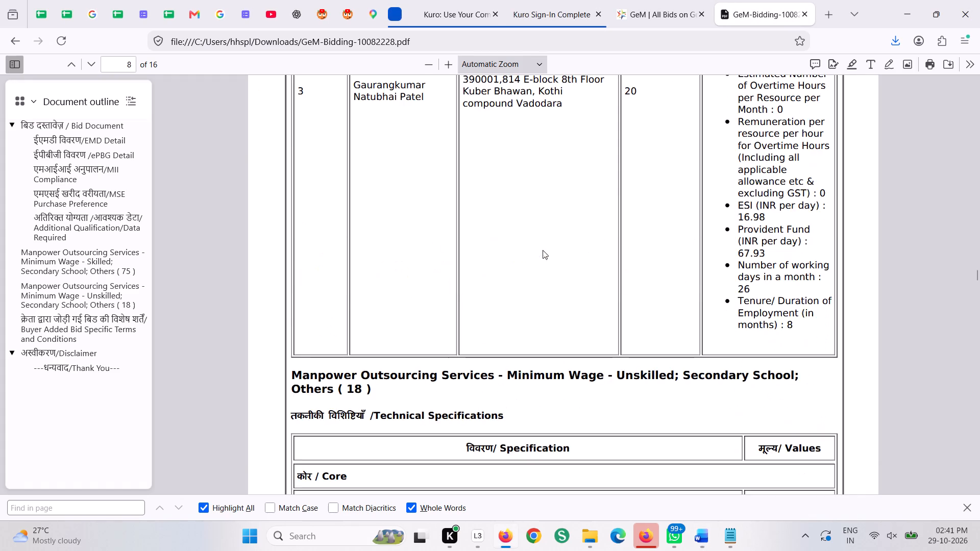
{"action": "scroll", "coordinate": [540, 243], "scroll_direction": "down", "scroll_amount": 17}
{"action": "scroll", "coordinate": [533, 253], "scroll_direction": "up", "scroll_amount": 2}
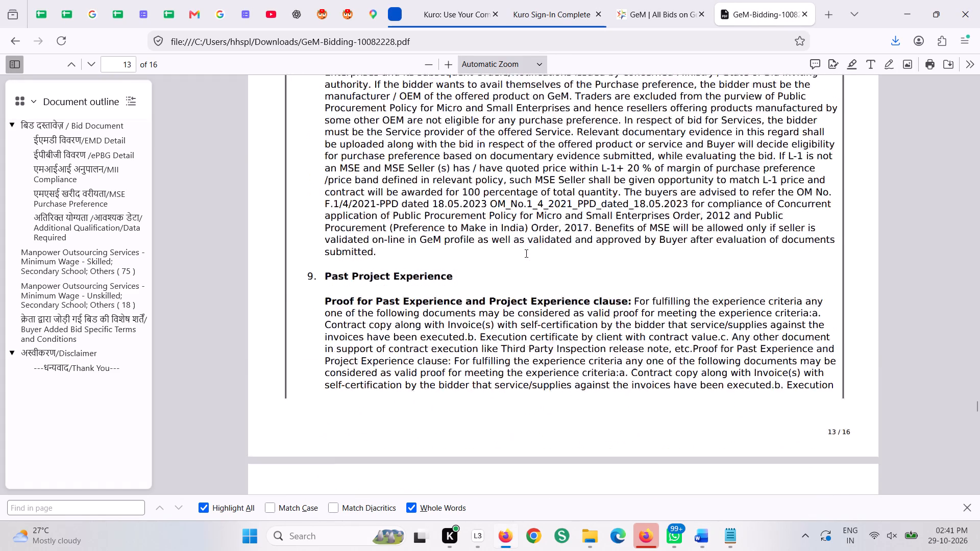
{"action": "scroll", "coordinate": [525, 237], "scroll_direction": "up", "scroll_amount": 1}
{"action": "left_click", "coordinate": [327, 132]}
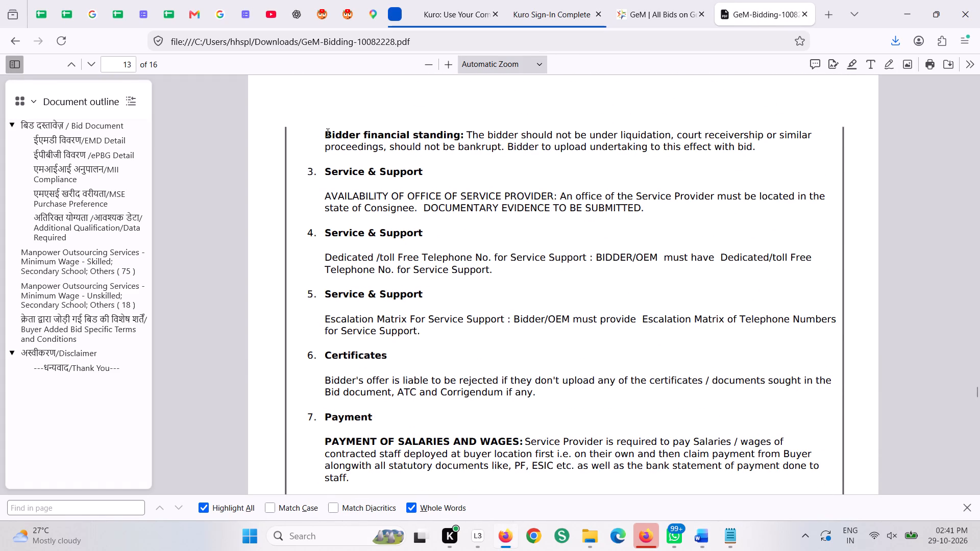
{"action": "left_click_drag", "start_coordinate": [327, 132], "coordinate": [429, 135]}
{"action": "key", "text": "ctrl+c"}
{"action": "key", "text": "ctrl+c"}
{"action": "key", "text": "alt+Tab"}
{"action": "scroll", "coordinate": [440, 309], "scroll_direction": "down", "scroll_amount": 2}
{"action": "left_click", "coordinate": [335, 278]}
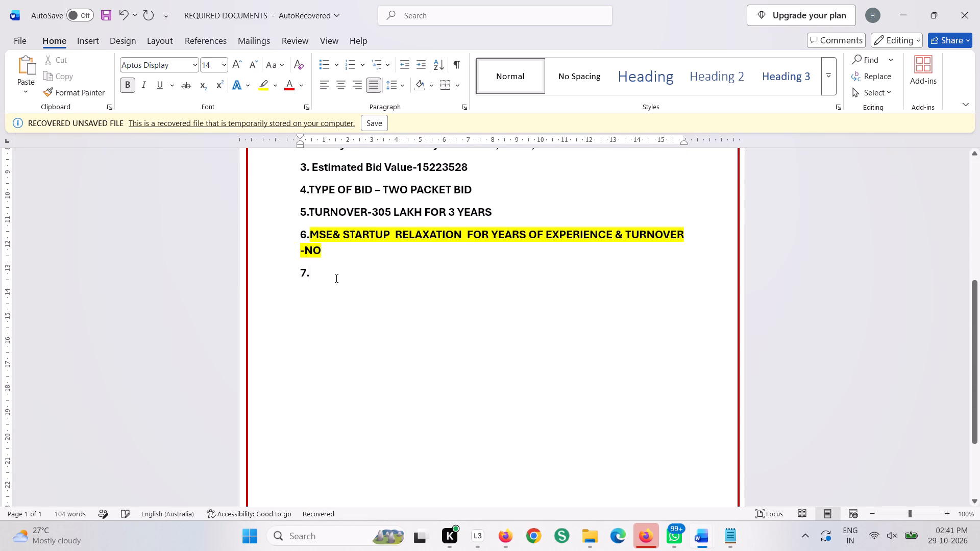
{"action": "key", "text": "ctrl+v"}
Add item 8 to the list by copying the "Past Project Experience" heading from the bid document.
{"action": "key", "text": "Return"}
{"action": "type", "text": "8."}
{"action": "key", "text": "alt+Tab"}
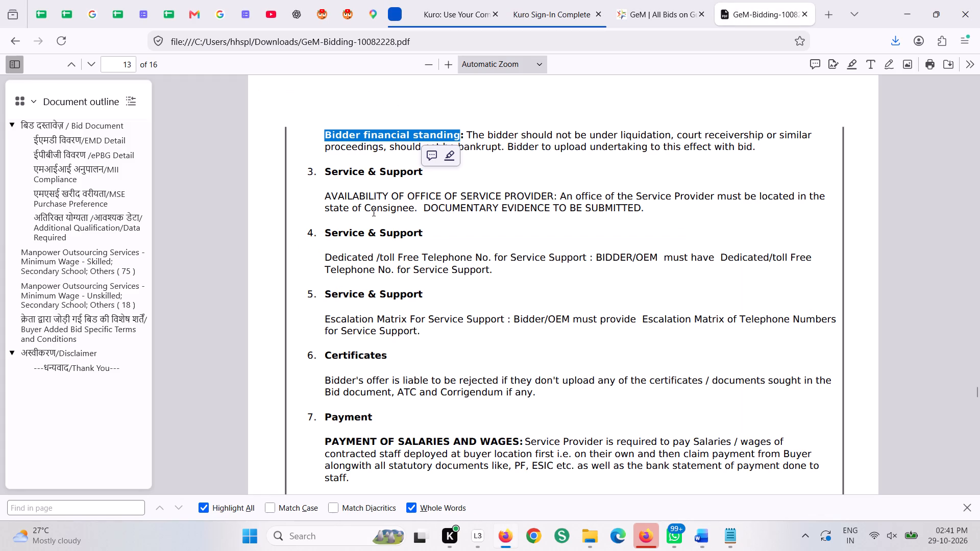
{"action": "scroll", "coordinate": [398, 212], "scroll_direction": "down", "scroll_amount": 1}
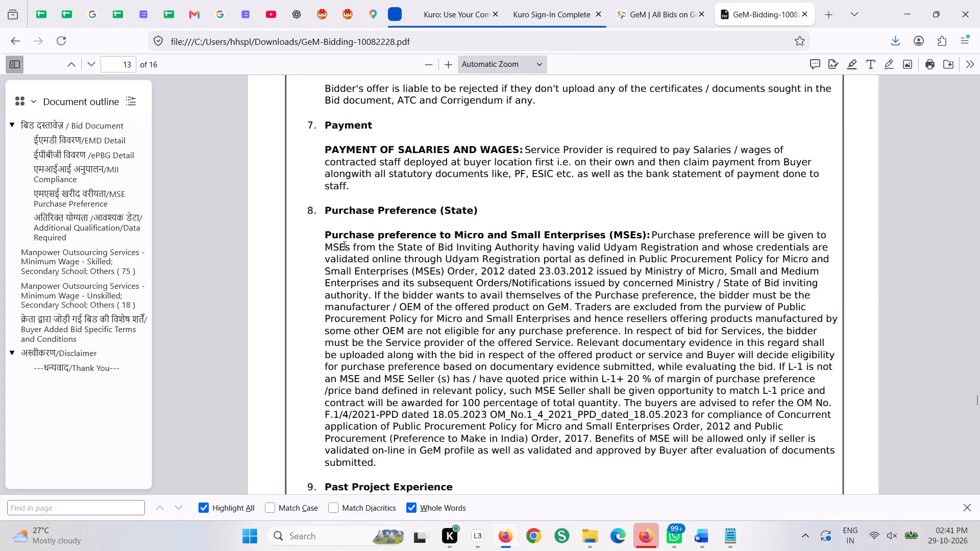
{"action": "scroll", "coordinate": [361, 262], "scroll_direction": "down", "scroll_amount": 1}
{"action": "left_click", "coordinate": [333, 195]}
{"action": "left_click_drag", "start_coordinate": [333, 195], "coordinate": [438, 195]}
{"action": "key", "text": "ctrl+c"}
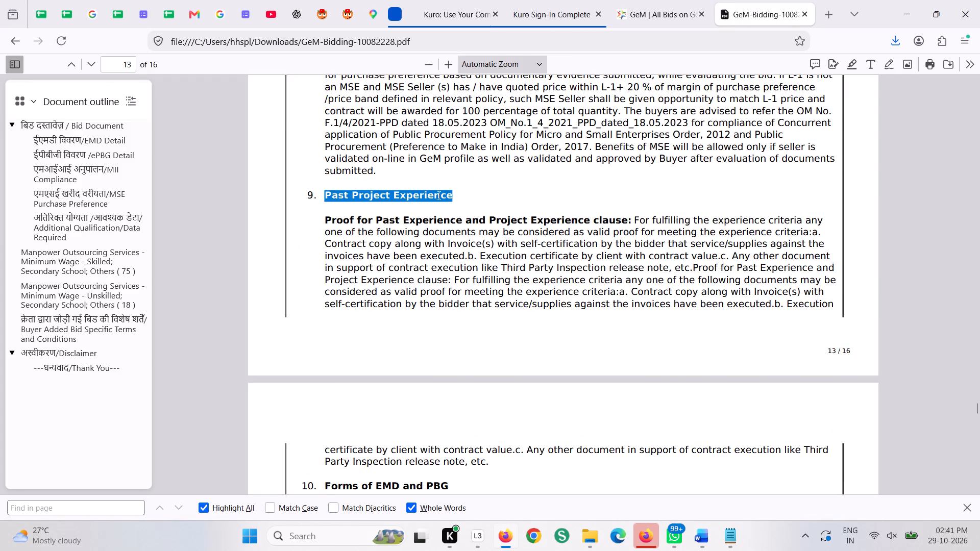
{"action": "key", "text": "ctrl+c"}
{"action": "left_click_drag", "start_coordinate": [438, 195], "coordinate": [438, 195]}
{"action": "key", "text": "alt+Tab"}
{"action": "key", "text": "ctrl+v"}
Start item 9 in the list and look through the bid's remaining buyer-added clauses for its content.
{"action": "key", "text": "Return"}
{"action": "type", "text": "9."}
{"action": "key", "text": "alt+Tab"}
{"action": "scroll", "coordinate": [517, 202], "scroll_direction": "down", "scroll_amount": 2}
{"action": "scroll", "coordinate": [467, 171], "scroll_direction": "up", "scroll_amount": 1}
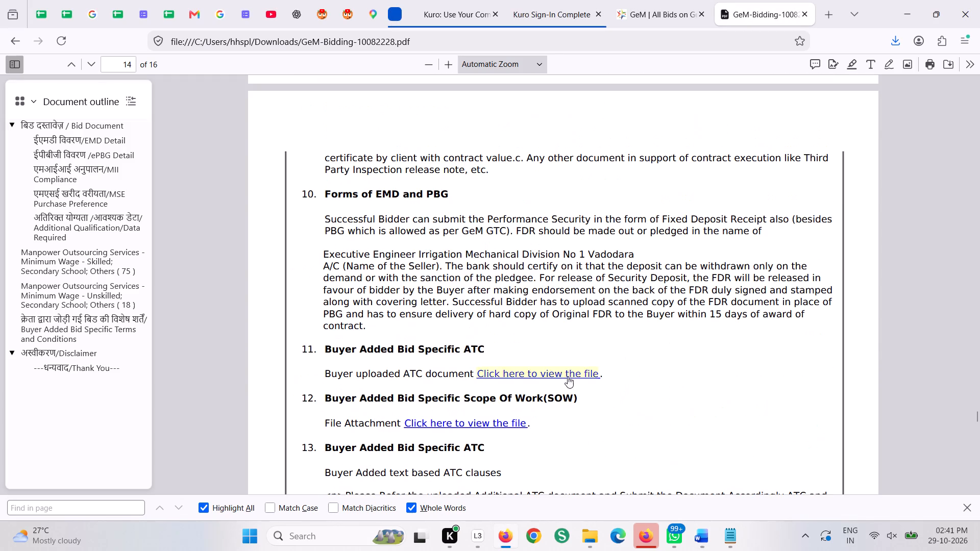
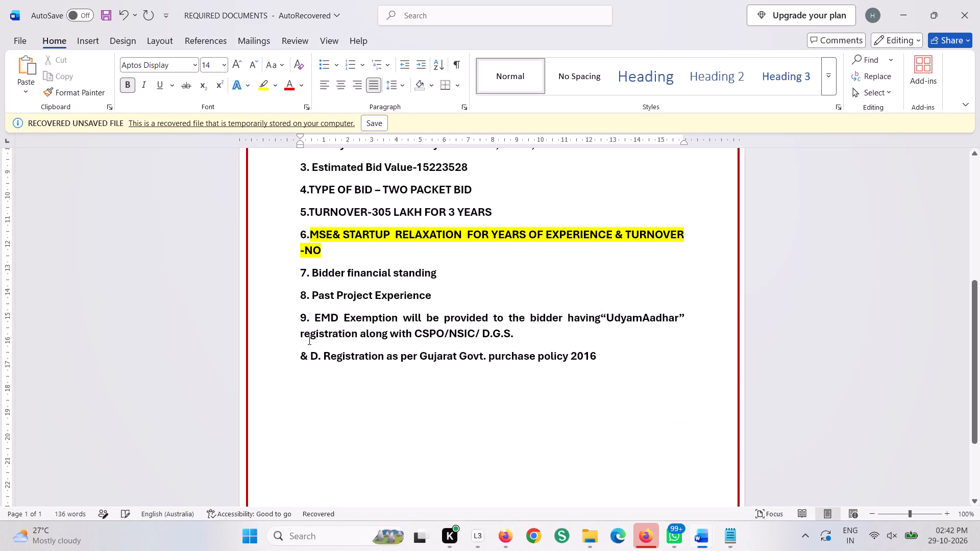
Join the split "& D. Registration as per Gujarat Govt. purchase policy 2016" line onto the end of the preceding item 9 text.
{"action": "left_click", "coordinate": [301, 352]}
{"action": "key", "text": "BackSpace"}
{"action": "left_click", "coordinate": [491, 347]}
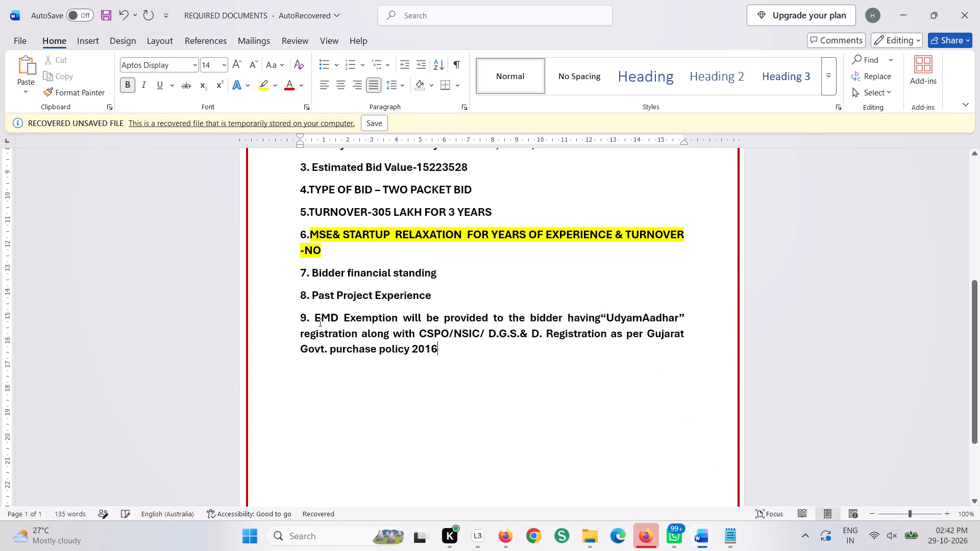
Highlight the whole EMD exemption text of item 9 in yellow, leaving its number unhighlighted.
{"action": "left_click_drag", "start_coordinate": [319, 321], "coordinate": [506, 365]}
{"action": "left_click", "coordinate": [566, 343]}
{"action": "left_click", "coordinate": [470, 347]}
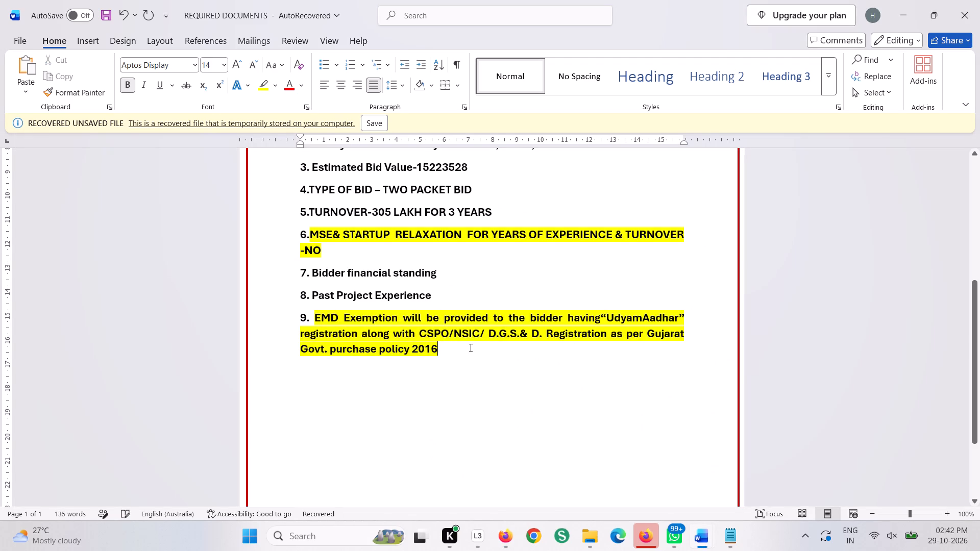
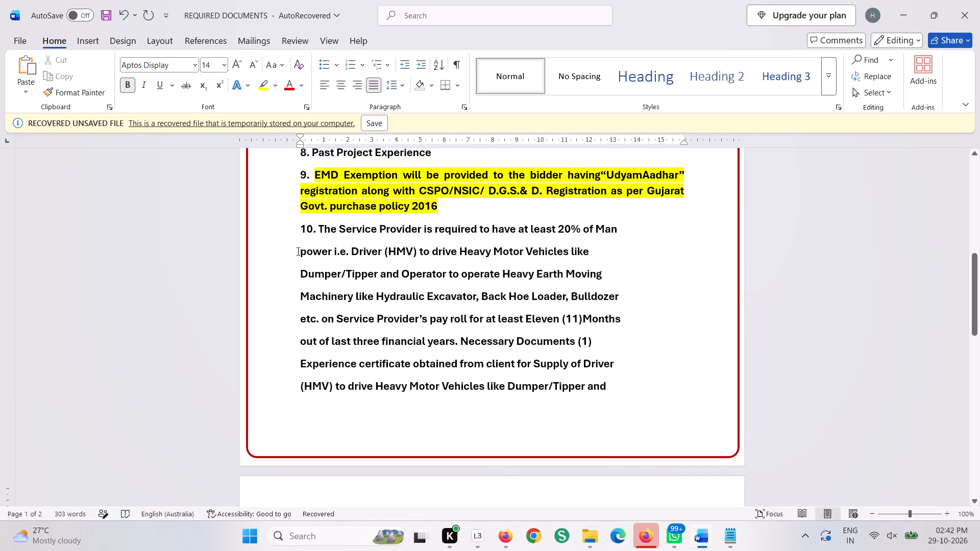
Join the split lines of item 10, from "power i.e. Driver (HMV)" through "out of last three financial years. Necessary Documents (1)", into one running paragraph.
{"action": "left_click", "coordinate": [298, 252]}
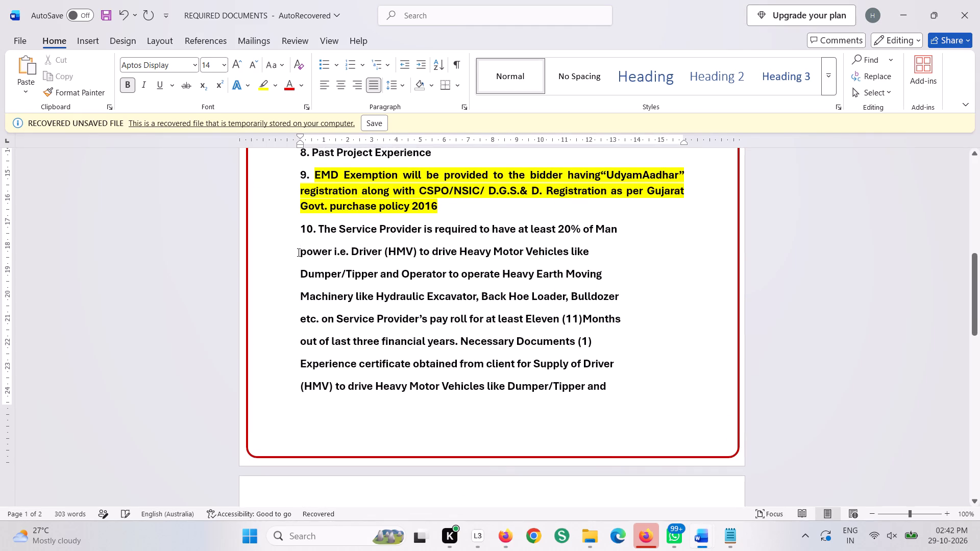
{"action": "key", "text": "BackSpace"}
{"action": "left_click", "coordinate": [293, 264]}
{"action": "key", "text": "BackSpace"}
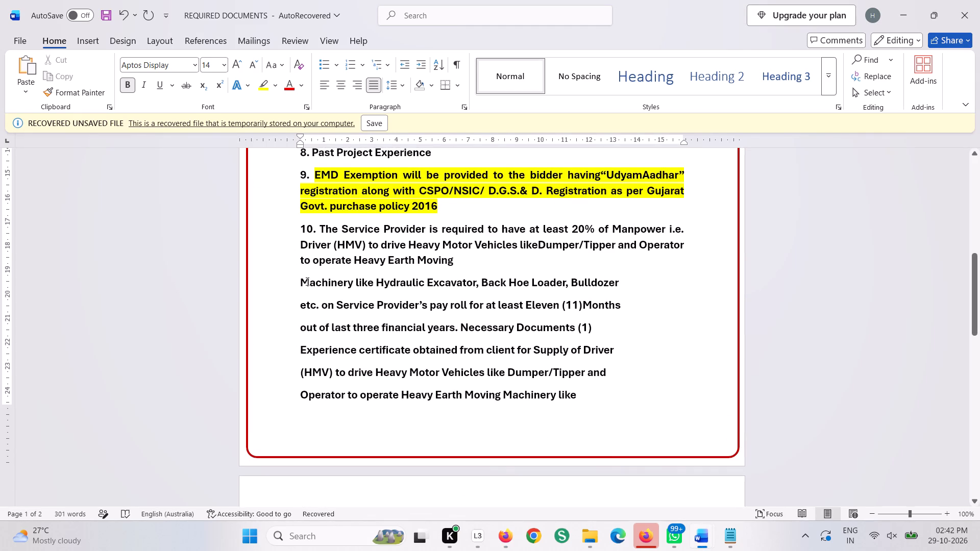
{"action": "left_click", "coordinate": [301, 281]}
{"action": "key", "text": "BackSpace"}
{"action": "left_click", "coordinate": [298, 296]}
{"action": "key", "text": "BackSpace"}
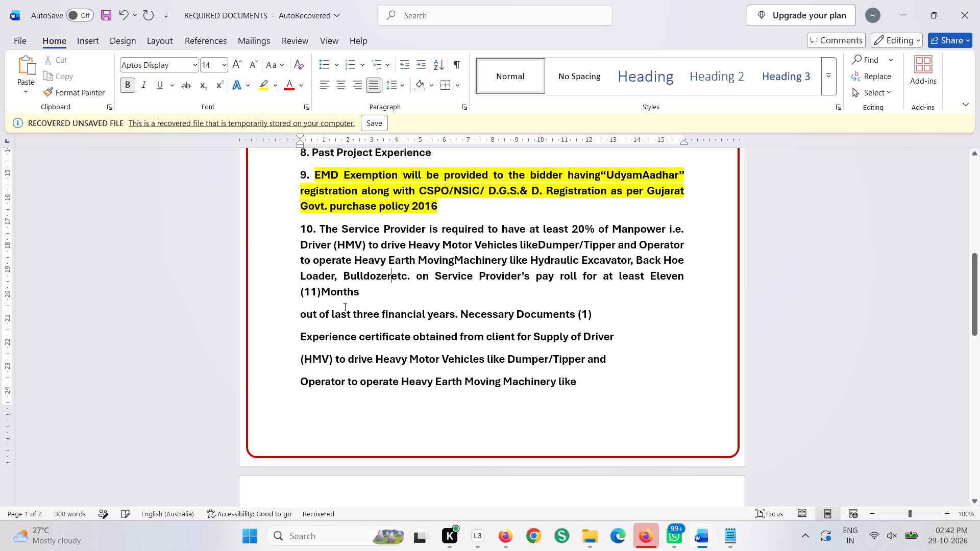
{"action": "left_click", "coordinate": [296, 313]}
{"action": "key", "text": "BackSpace"}
Join item 10's lines from "Experience certificate obtained from client" through "of Driving License (HMV) like Dumper/Tipper for Driver" onto the same paragraph.
{"action": "left_click", "coordinate": [296, 310]}
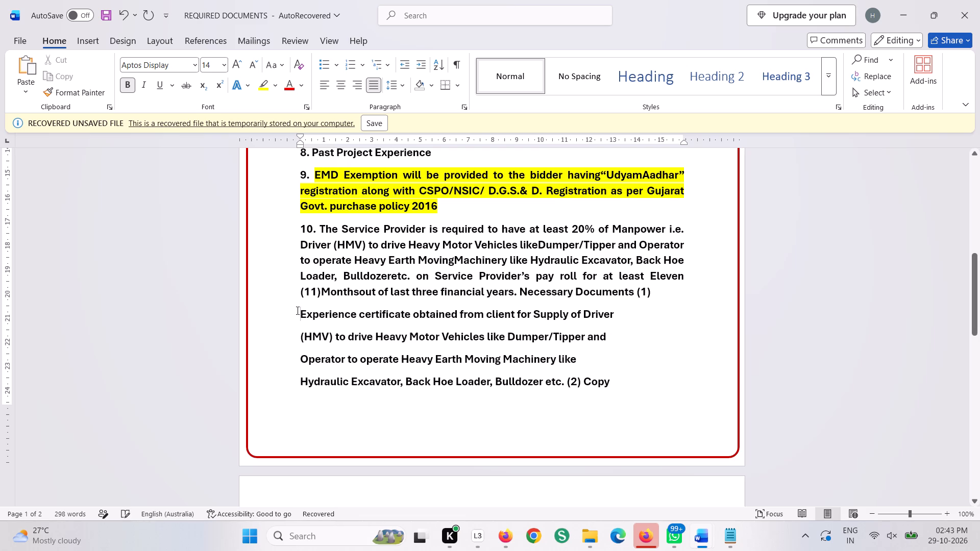
{"action": "key", "text": "BackSpace"}
{"action": "left_click", "coordinate": [301, 328]}
{"action": "key", "text": "BackSpace"}
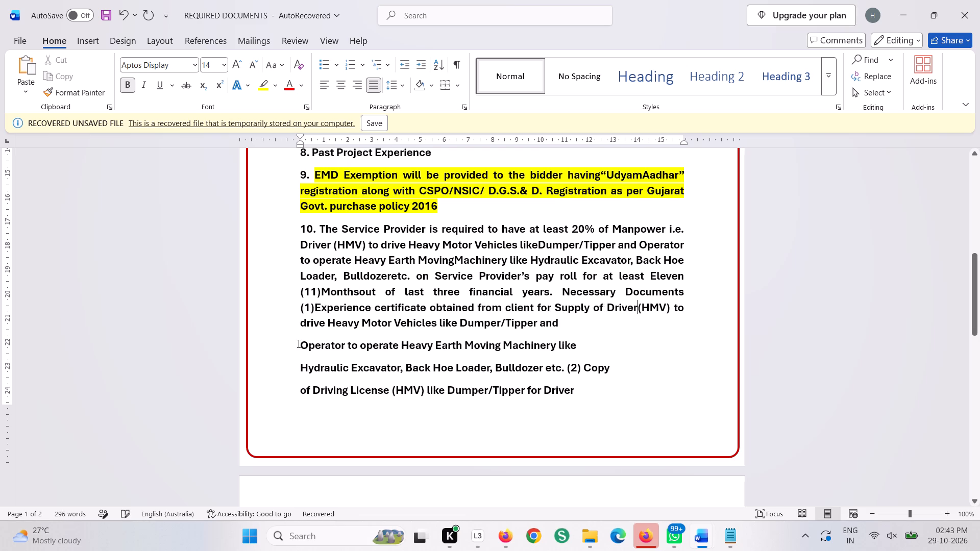
{"action": "left_click", "coordinate": [299, 343]}
{"action": "key", "text": "BackSpace"}
{"action": "left_click", "coordinate": [299, 359]}
{"action": "key", "text": "BackSpace"}
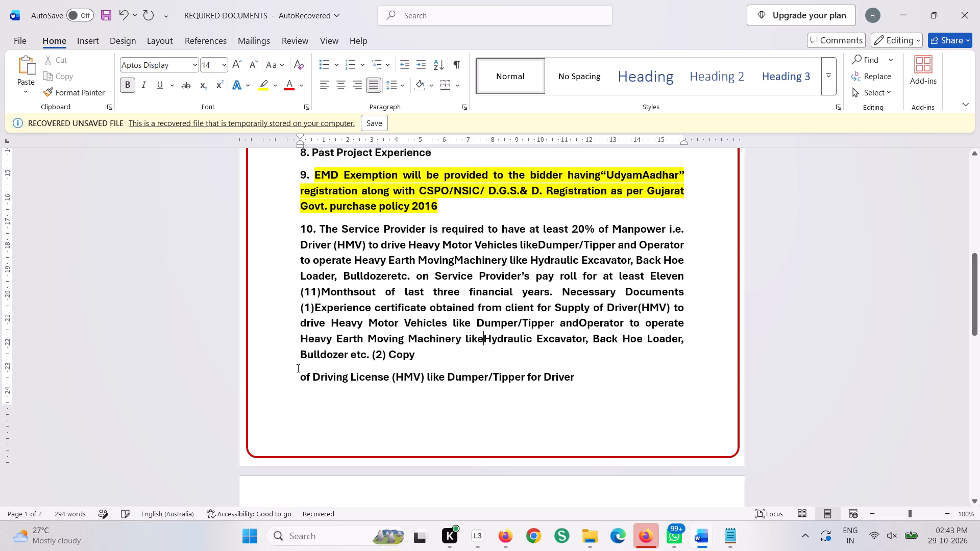
{"action": "left_click", "coordinate": [298, 372]}
{"action": "key", "text": "BackSpace"}
Join the "shown in payroll list", "with UAN of 11 months" and "payroll/Wages/salary register" lines onto the item 10 paragraph across the page break.
{"action": "scroll", "coordinate": [405, 372], "scroll_direction": "down", "scroll_amount": 1}
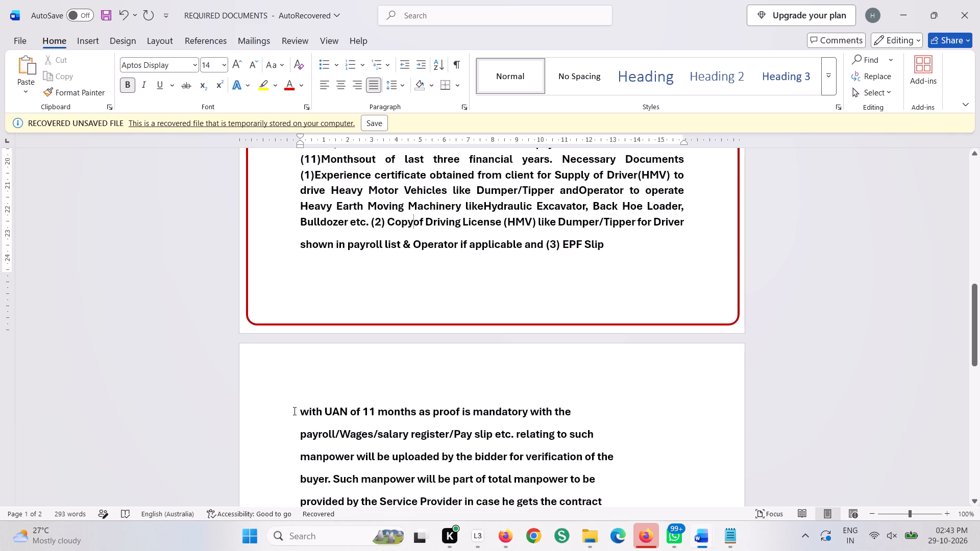
{"action": "left_click", "coordinate": [299, 411]}
{"action": "key", "text": "BackSpace"}
{"action": "left_click", "coordinate": [298, 412]}
{"action": "key", "text": "BackSpace"}
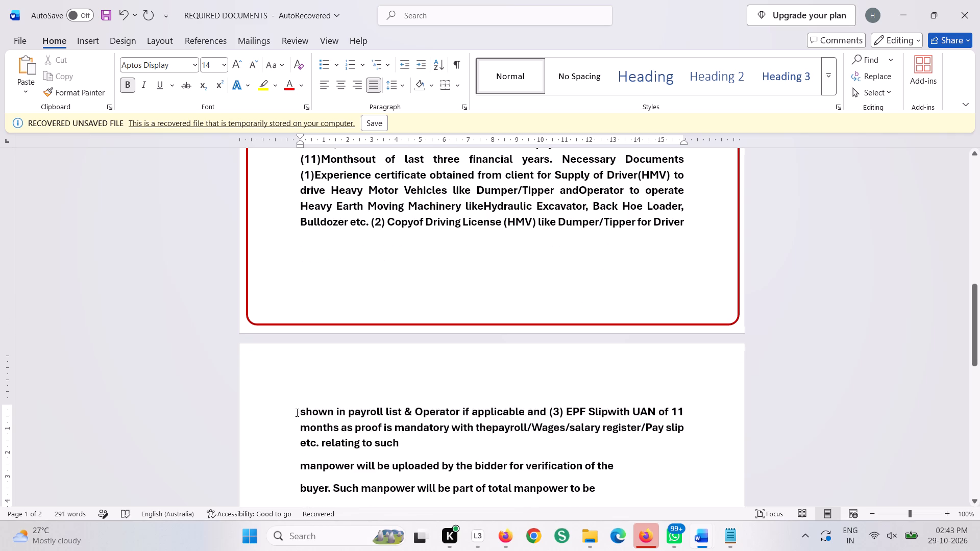
{"action": "left_click", "coordinate": [296, 412]}
{"action": "key", "text": "BackSpace"}
Join the remaining item 10 lines, from "manpower will be uploaded by the bidder" through "against this Bid.", onto the end of the paragraph.
{"action": "scroll", "coordinate": [316, 411], "scroll_direction": "down", "scroll_amount": 1}
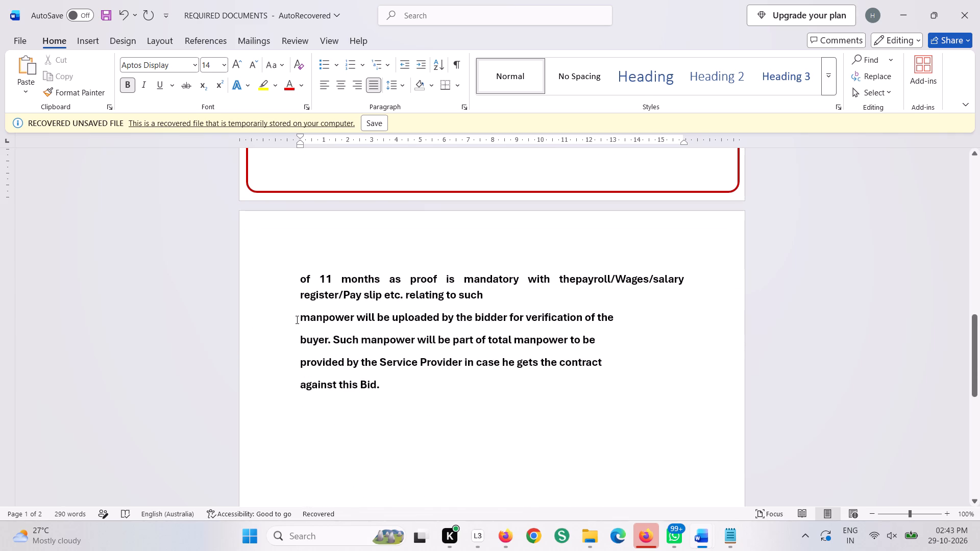
{"action": "left_click", "coordinate": [296, 319]}
{"action": "key", "text": "BackSpace"}
{"action": "left_click", "coordinate": [298, 317]}
{"action": "key", "text": "BackSpace"}
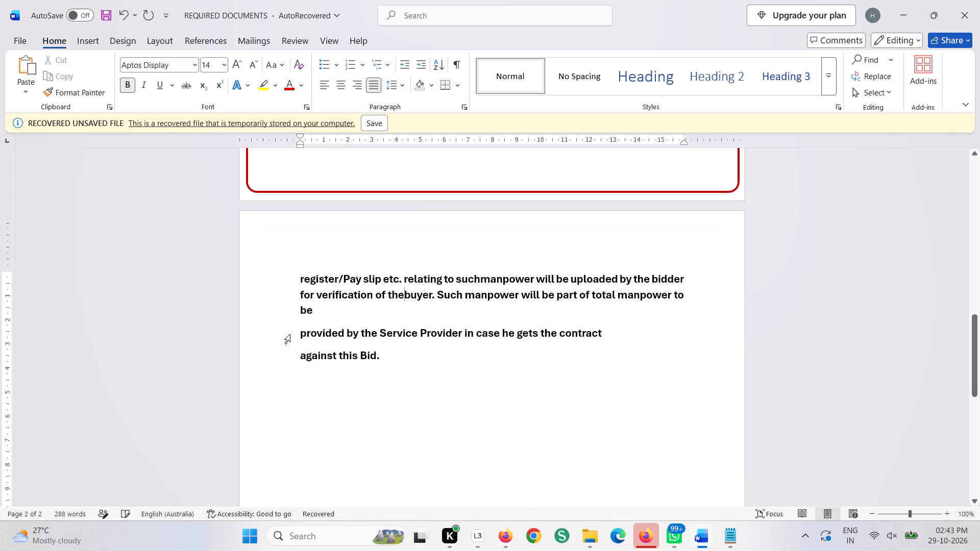
{"action": "left_click", "coordinate": [298, 329]}
{"action": "key", "text": "BackSpace"}
{"action": "left_click", "coordinate": [296, 332]}
{"action": "key", "text": "BackSpace"}
{"action": "left_click", "coordinate": [489, 340]}
{"action": "scroll", "coordinate": [478, 341], "scroll_direction": "up", "scroll_amount": 1}
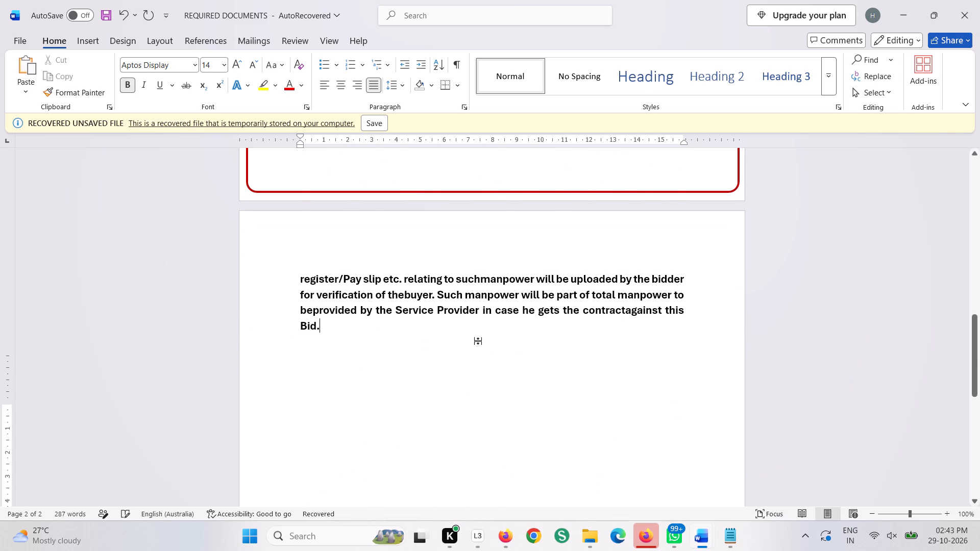
{"action": "scroll", "coordinate": [429, 352], "scroll_direction": "up", "scroll_amount": 2}
{"action": "scroll", "coordinate": [454, 341], "scroll_direction": "down", "scroll_amount": 3}
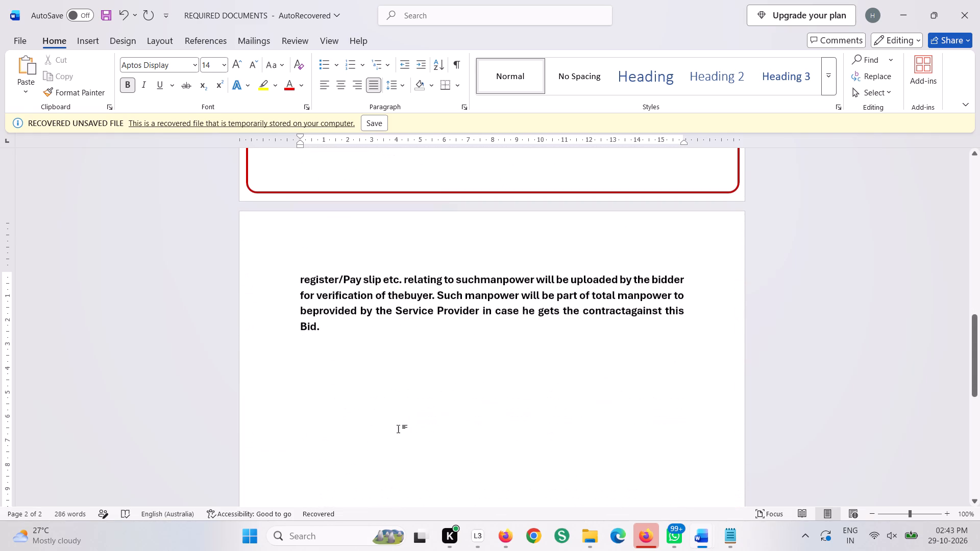
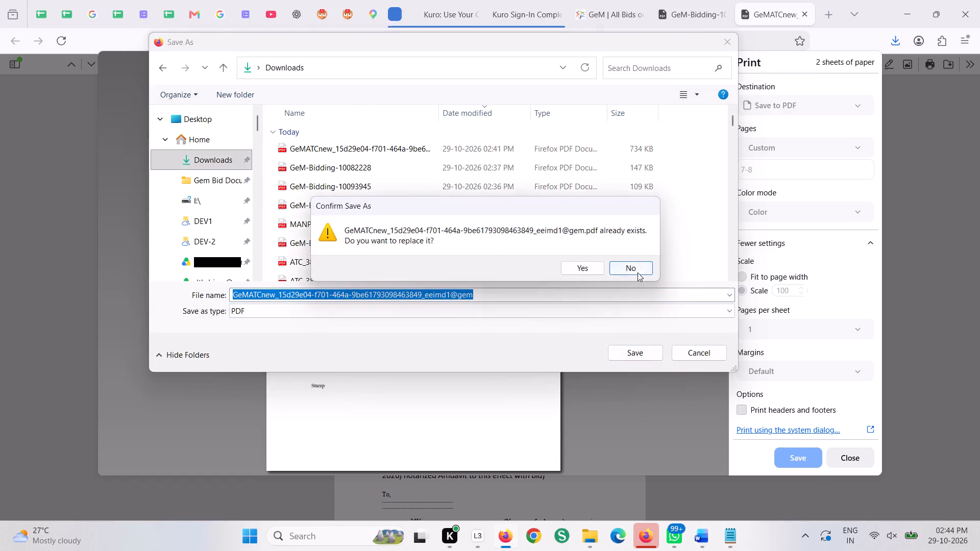
Replace the suggested file name for the PDF of pages 7-8 in Downloads with 56+5+5+5, without overwriting the existing file.
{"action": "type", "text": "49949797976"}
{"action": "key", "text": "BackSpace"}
{"action": "left_click", "coordinate": [499, 302]}
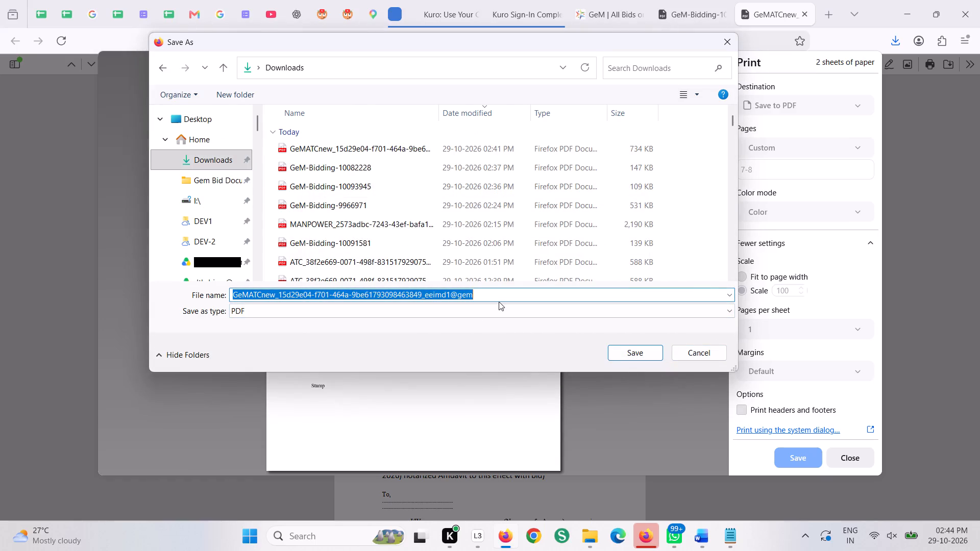
{"action": "left_click", "coordinate": [501, 296]}
{"action": "left_click", "coordinate": [501, 296]}
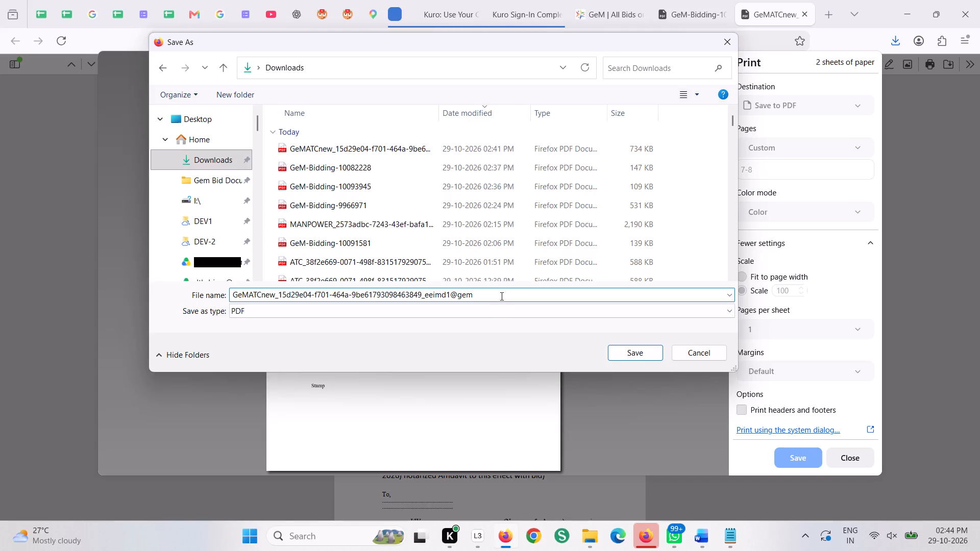
{"action": "left_click", "coordinate": [501, 296]}
{"action": "double_click", "coordinate": [501, 296]}
{"action": "left_click_drag", "start_coordinate": [501, 296], "coordinate": [463, 289]}
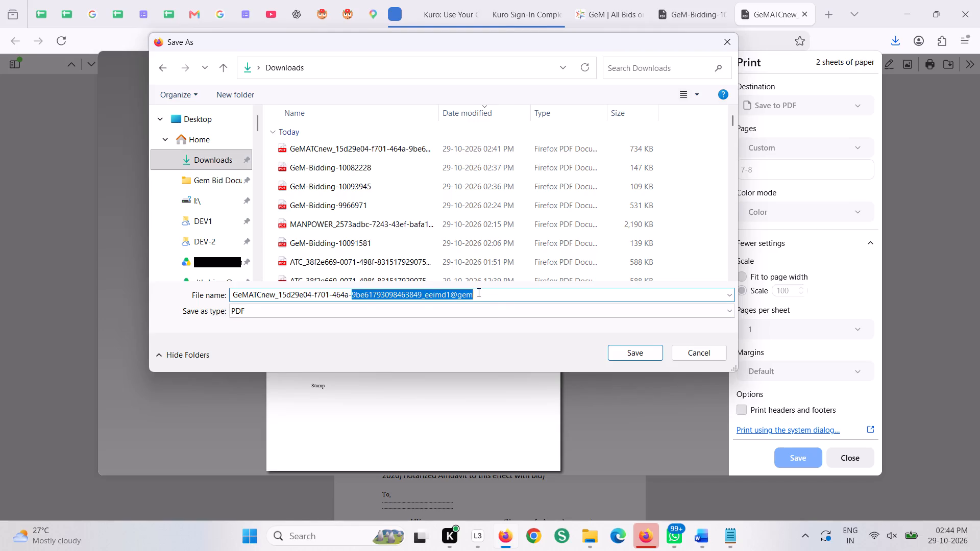
{"action": "left_click_drag", "start_coordinate": [463, 289], "coordinate": [215, 287]}
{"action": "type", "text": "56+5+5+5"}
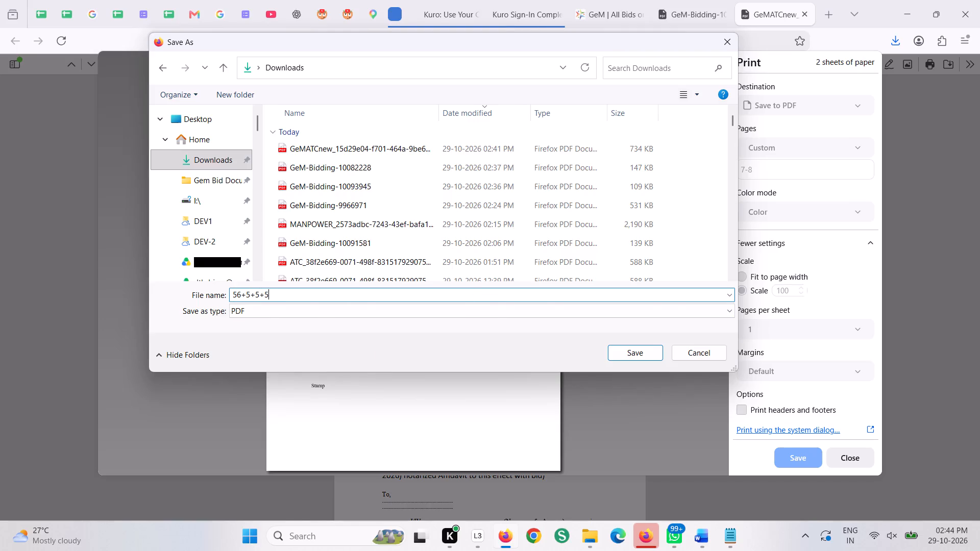
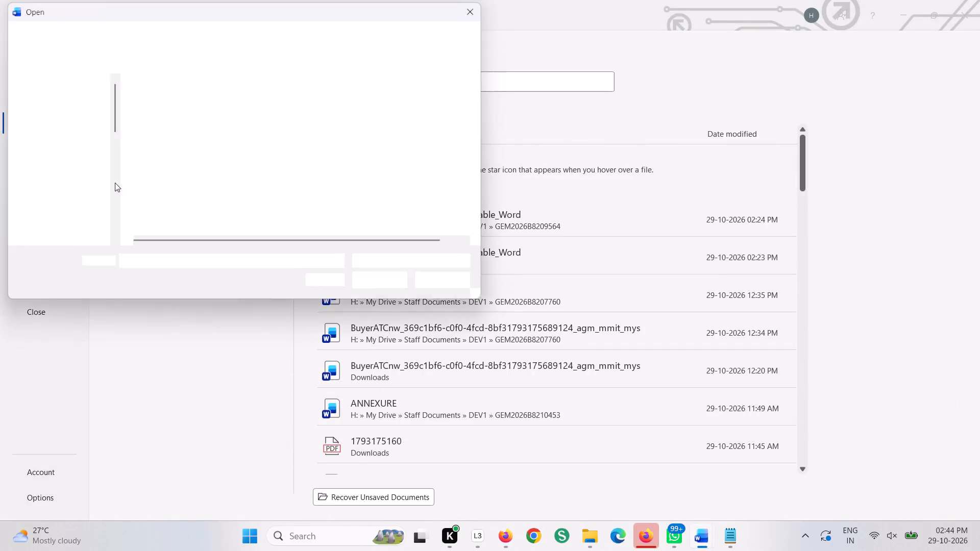
Open the 56+5+5+5 PDF from Downloads in Word, converting it to an editable document.
{"action": "scroll", "coordinate": [115, 183], "scroll_direction": "up", "scroll_amount": 11}
{"action": "left_click", "coordinate": [58, 131]}
{"action": "scroll", "coordinate": [182, 147], "scroll_direction": "up", "scroll_amount": 14}
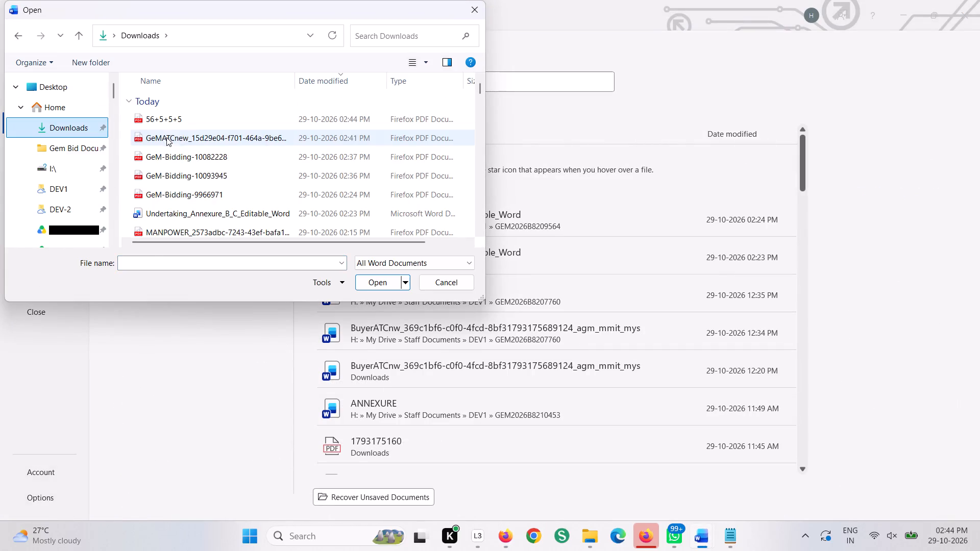
{"action": "double_click", "coordinate": [166, 118]}
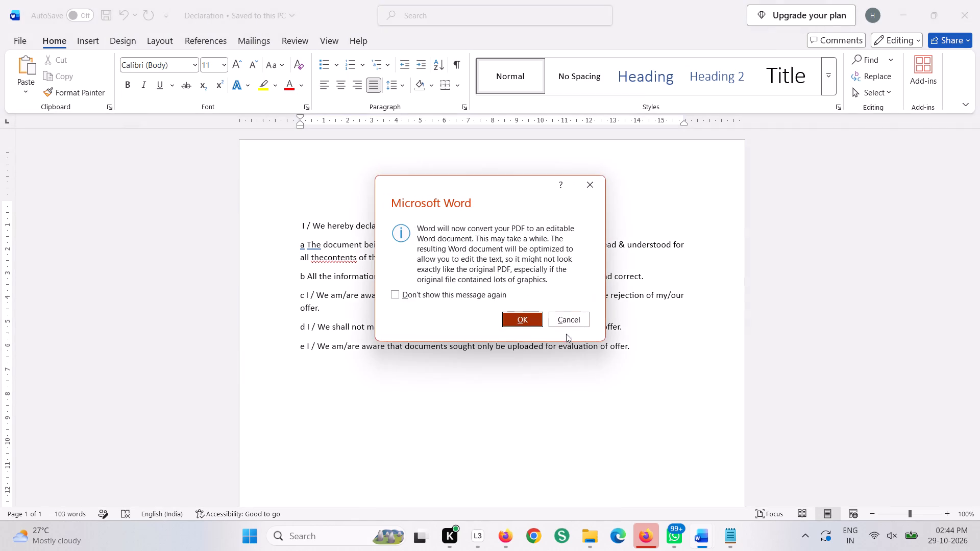
{"action": "left_click", "coordinate": [529, 317]}
{"action": "left_click", "coordinate": [382, 255]}
Justify the Bid Security Declaration text from "I/We The under signed, declare that" through the "Dated on" paragraph.
{"action": "scroll", "coordinate": [452, 313], "scroll_direction": "down", "scroll_amount": 1}
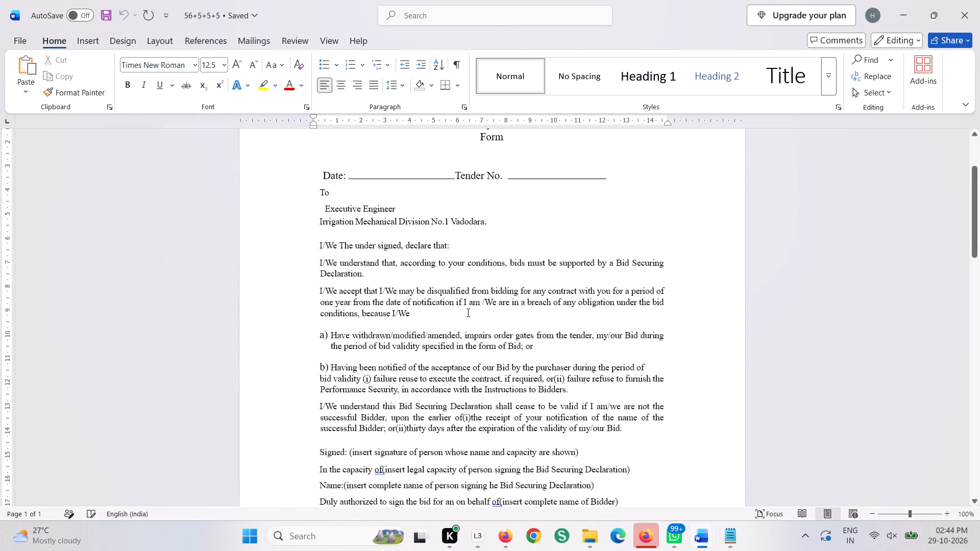
{"action": "left_click_drag", "start_coordinate": [314, 237], "coordinate": [481, 324]}
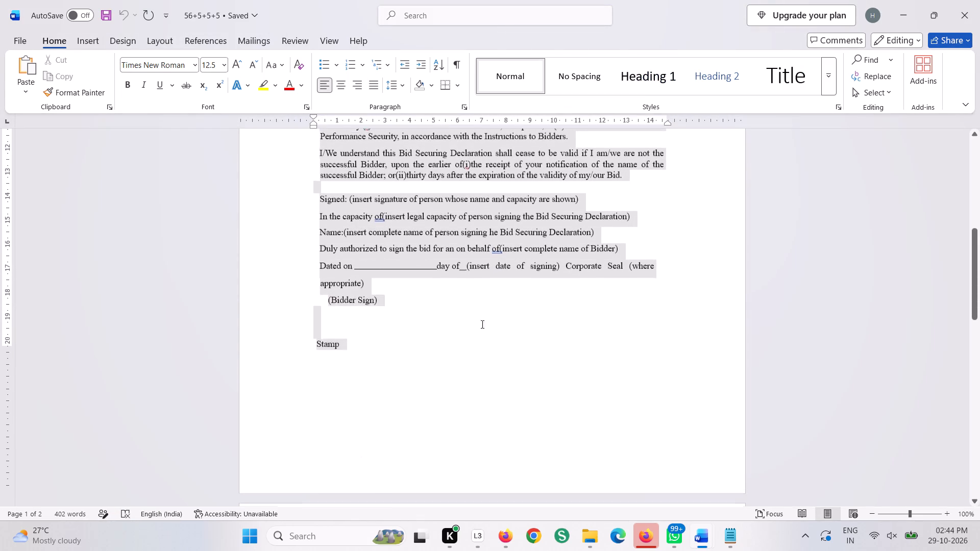
{"action": "left_click_drag", "start_coordinate": [481, 324], "coordinate": [505, 277]}
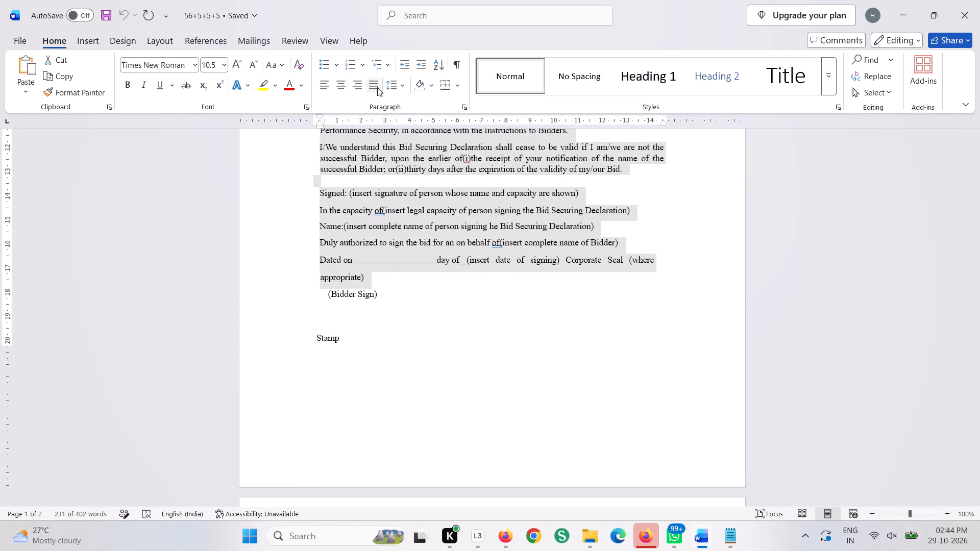
{"action": "left_click", "coordinate": [377, 86]}
{"action": "scroll", "coordinate": [482, 224], "scroll_direction": "up", "scroll_amount": 2}
{"action": "left_click", "coordinate": [505, 322]}
Examine the Letter of Undertaking page, including the notarized affidavit wording in its heading, for layout and content.
{"action": "scroll", "coordinate": [505, 326], "scroll_direction": "down", "scroll_amount": 5}
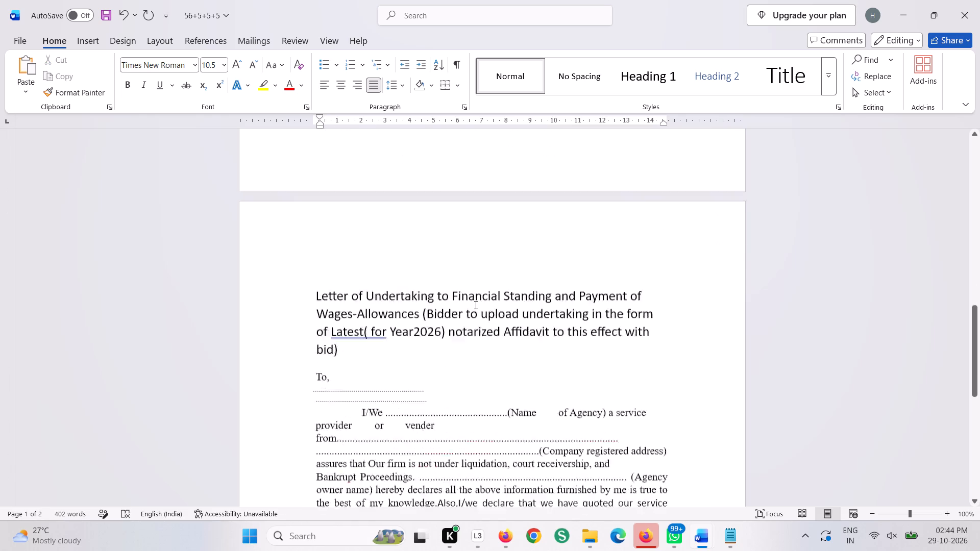
{"action": "scroll", "coordinate": [475, 305], "scroll_direction": "down", "scroll_amount": 1}
{"action": "left_click", "coordinate": [461, 298]}
{"action": "scroll", "coordinate": [461, 298], "scroll_direction": "up", "scroll_amount": 2}
{"action": "scroll", "coordinate": [435, 365], "scroll_direction": "down", "scroll_amount": 3}
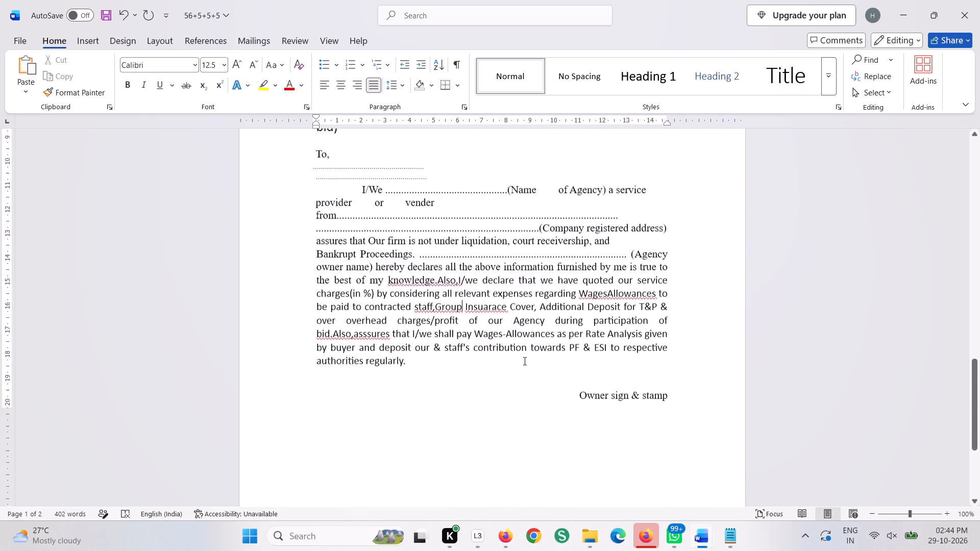
{"action": "scroll", "coordinate": [523, 362], "scroll_direction": "down", "scroll_amount": 1}
{"action": "scroll", "coordinate": [525, 381], "scroll_direction": "up", "scroll_amount": 3}
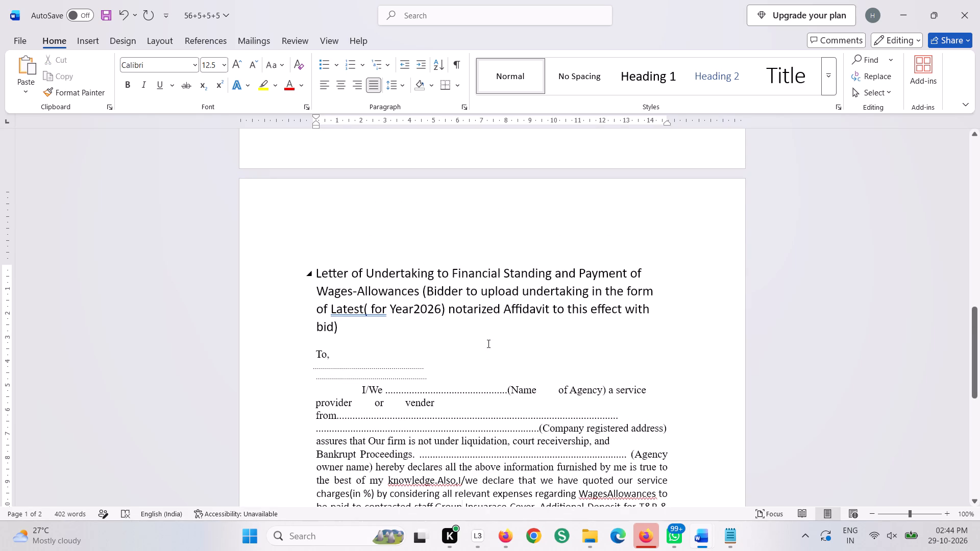
{"action": "left_click_drag", "start_coordinate": [504, 307], "coordinate": [543, 306]}
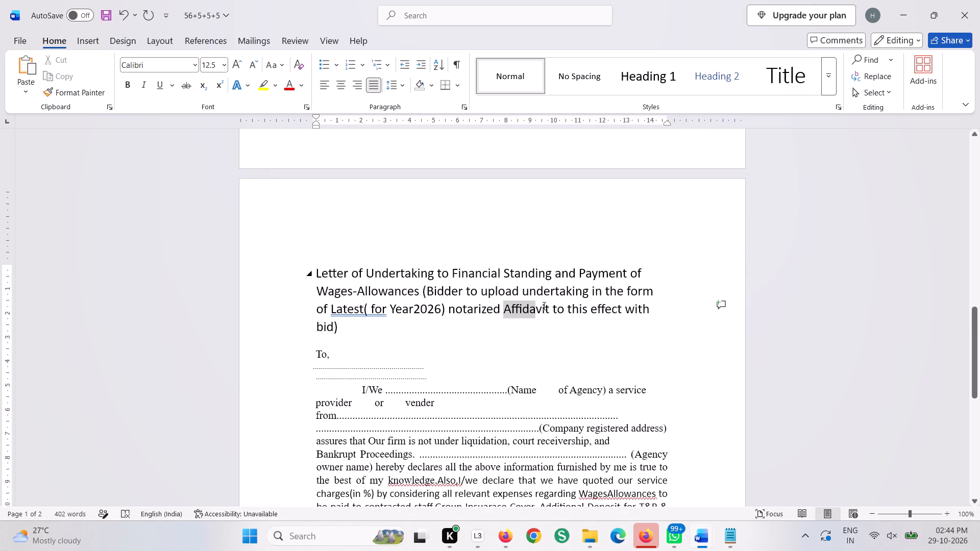
{"action": "left_click_drag", "start_coordinate": [543, 306], "coordinate": [545, 306]}
{"action": "scroll", "coordinate": [547, 352], "scroll_direction": "up", "scroll_amount": 2}
{"action": "scroll", "coordinate": [551, 365], "scroll_direction": "down", "scroll_amount": 8}
{"action": "left_click", "coordinate": [482, 339]}
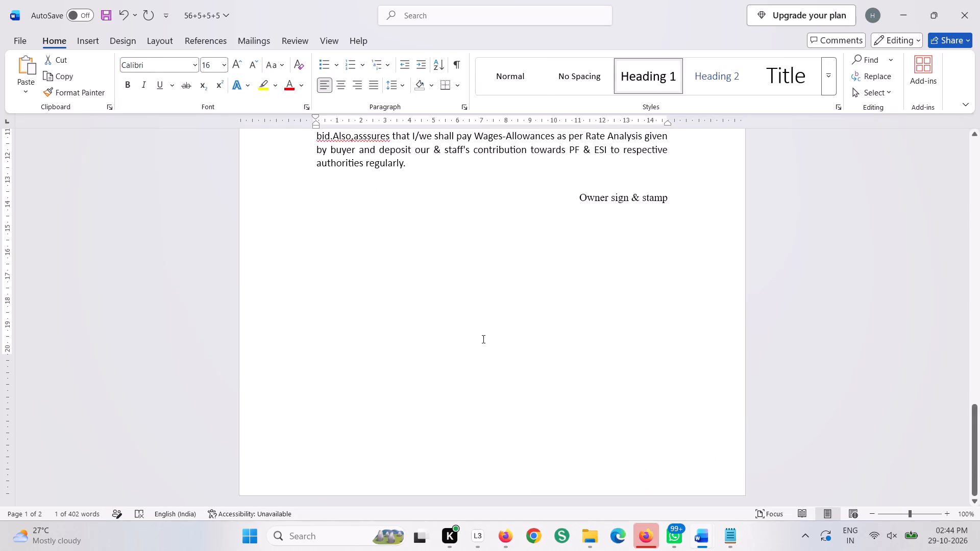
Save the converted document as a Word Document named ANNEXURES in the GEM2026B8201512 folder within DEV1.
{"action": "left_click", "coordinate": [588, 532]}
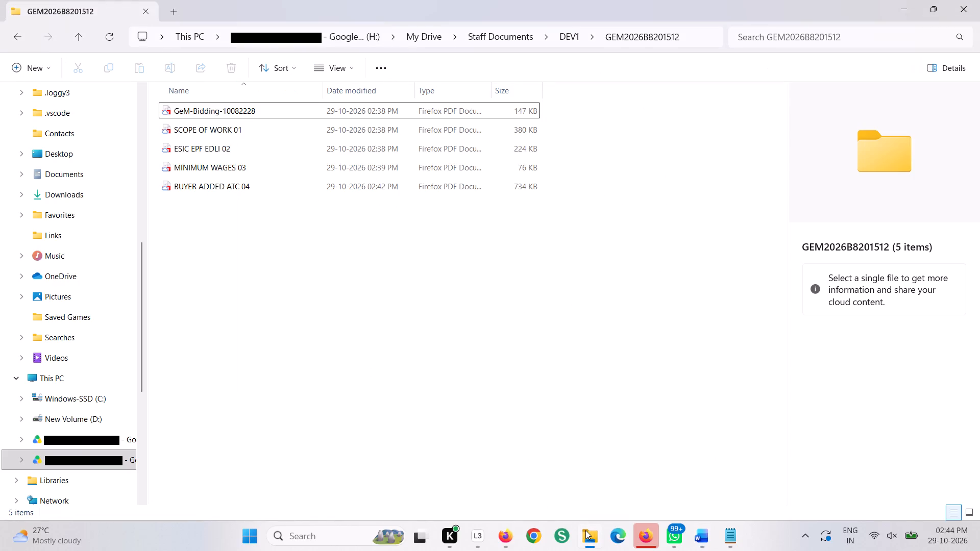
{"action": "left_click", "coordinate": [585, 530]}
{"action": "left_click", "coordinate": [27, 36]}
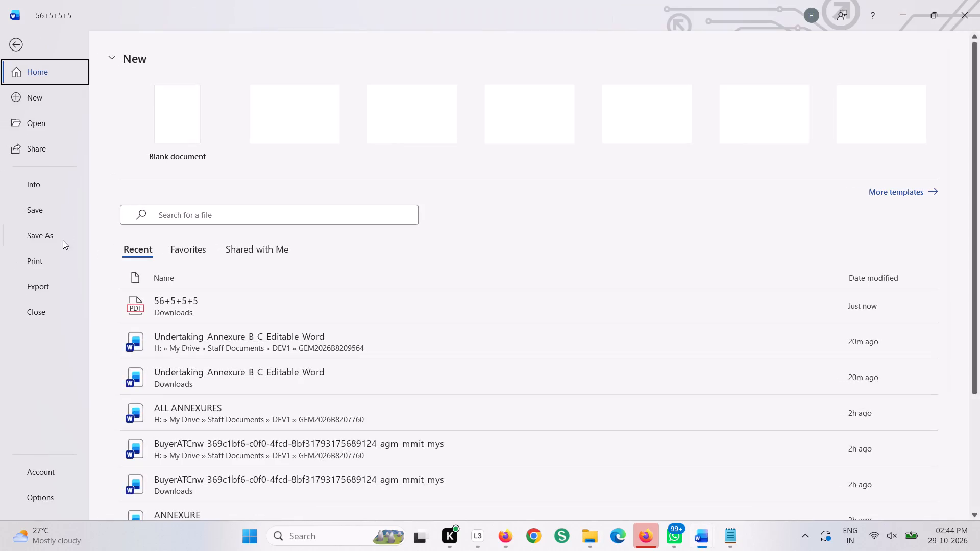
{"action": "left_click", "coordinate": [40, 231]}
{"action": "left_click", "coordinate": [169, 329]}
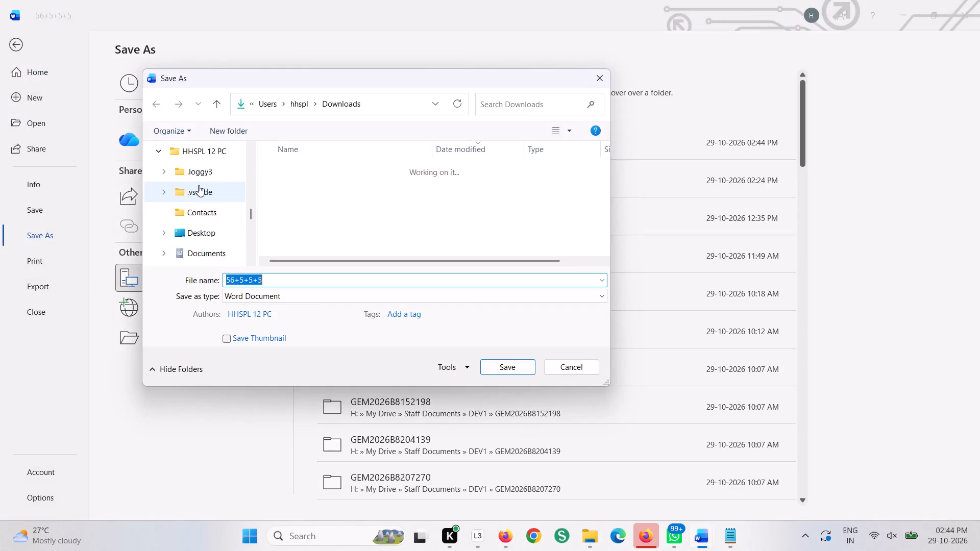
{"action": "left_click", "coordinate": [205, 228]}
{"action": "scroll", "coordinate": [306, 210], "scroll_direction": "up", "scroll_amount": 11}
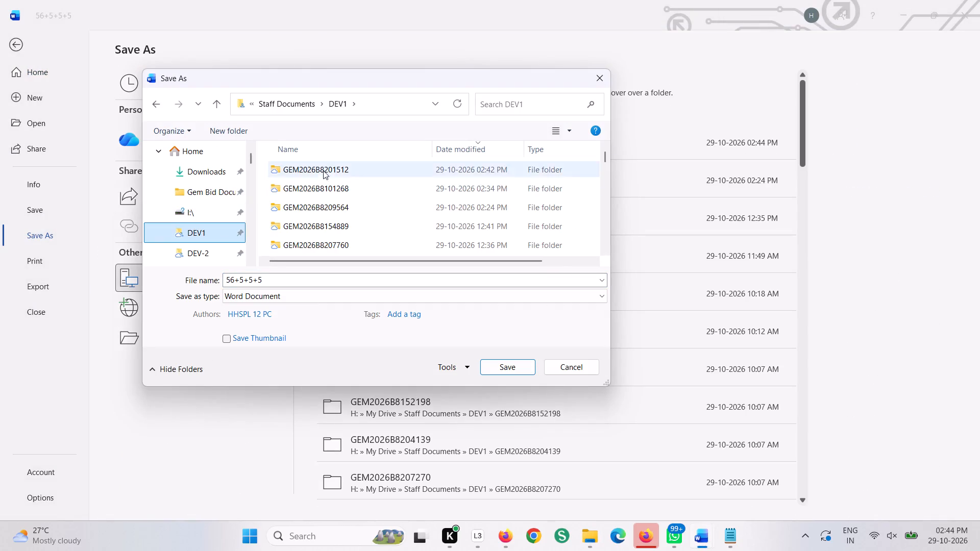
{"action": "double_click", "coordinate": [329, 165]}
{"action": "left_click", "coordinate": [276, 270]}
{"action": "left_click", "coordinate": [276, 275]}
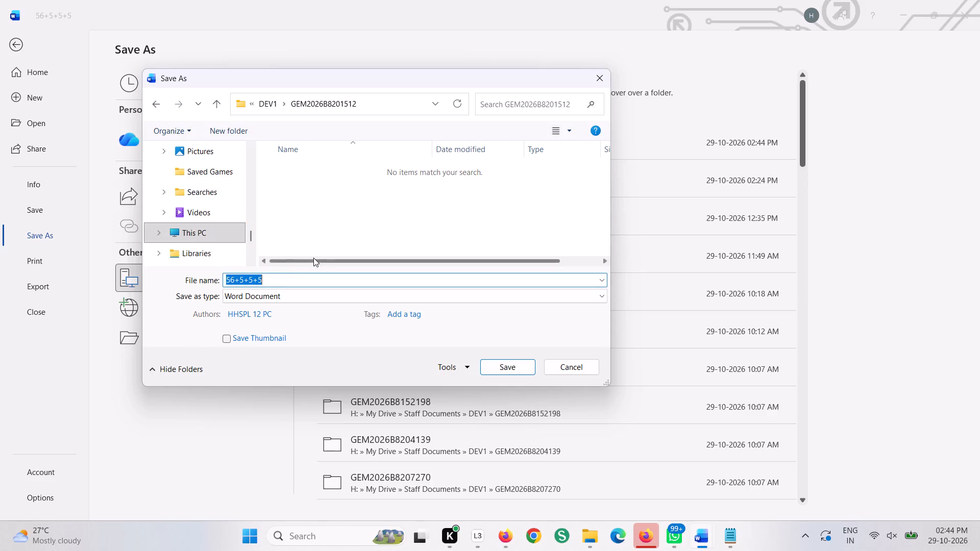
{"action": "type", "text": "ANN"}
{"action": "type", "text": "EXU"}
{"action": "type", "text": "RE"}
{"action": "key", "text": "s"}
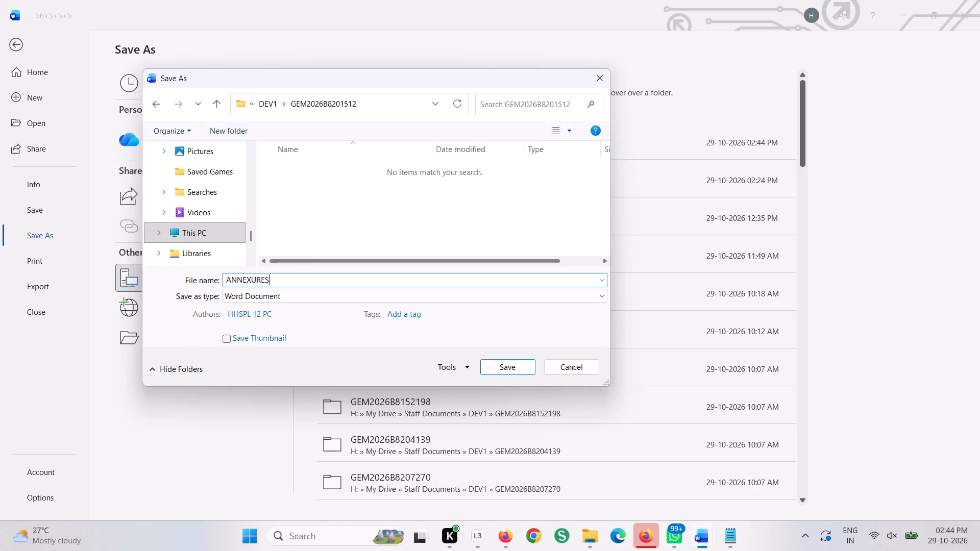
{"action": "key", "text": "Return"}
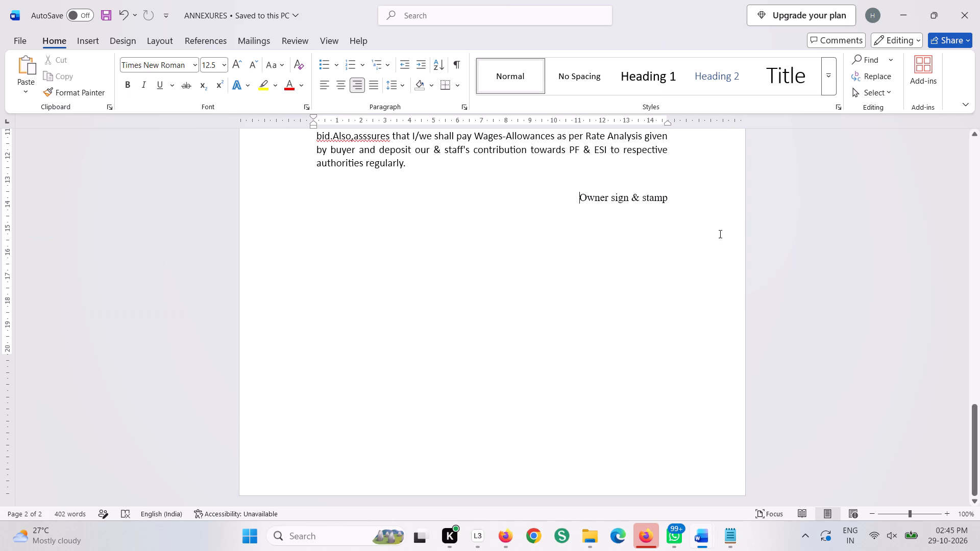
Check the pages of the saved ANNEXURES document.
{"action": "scroll", "coordinate": [708, 299], "scroll_direction": "up", "scroll_amount": 18}
{"action": "scroll", "coordinate": [749, 363], "scroll_direction": "up", "scroll_amount": 3}
{"action": "scroll", "coordinate": [749, 362], "scroll_direction": "down", "scroll_amount": 3}
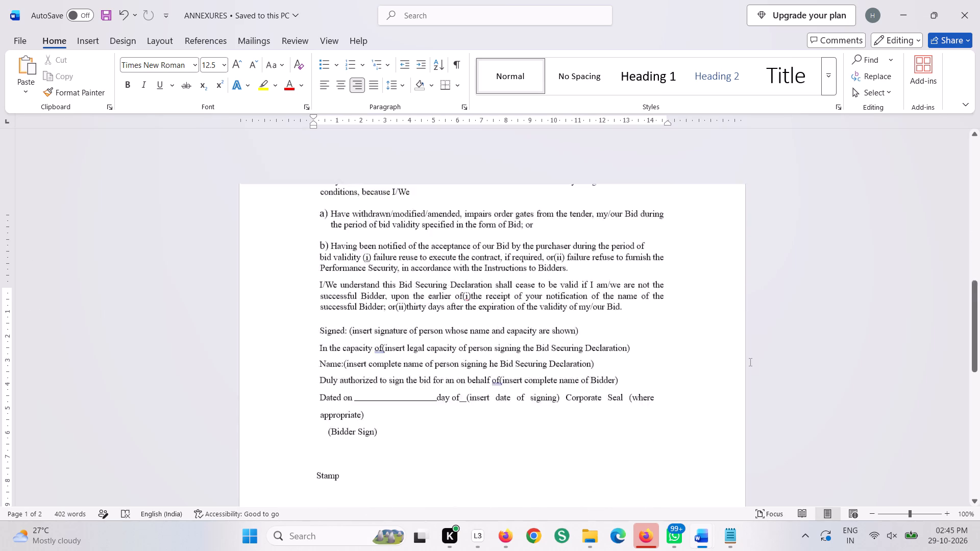
{"action": "scroll", "coordinate": [749, 362], "scroll_direction": "down", "scroll_amount": 9}
{"action": "scroll", "coordinate": [866, 228], "scroll_direction": "up", "scroll_amount": 9}
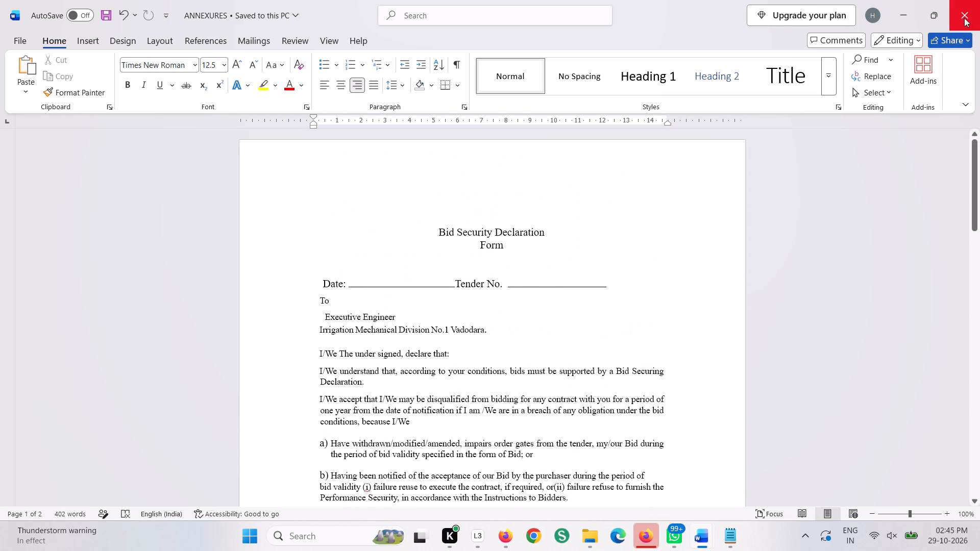
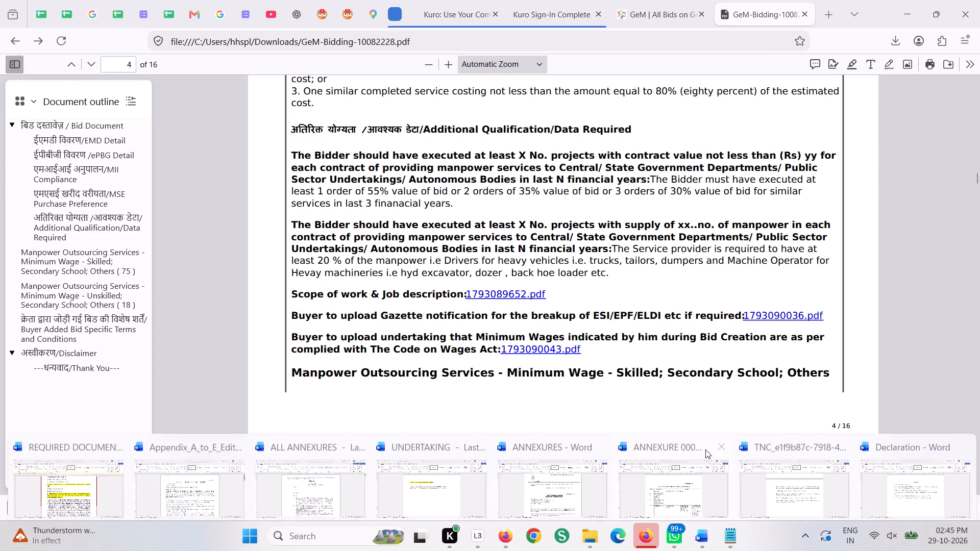
Switch to the REQUIRED DOCUMENTS document in Word and delete the empty item number 11 at the end of the list.
{"action": "left_click", "coordinate": [80, 489]}
{"action": "scroll", "coordinate": [326, 418], "scroll_direction": "down", "scroll_amount": 3}
{"action": "scroll", "coordinate": [429, 370], "scroll_direction": "up", "scroll_amount": 5}
{"action": "scroll", "coordinate": [429, 369], "scroll_direction": "down", "scroll_amount": 3}
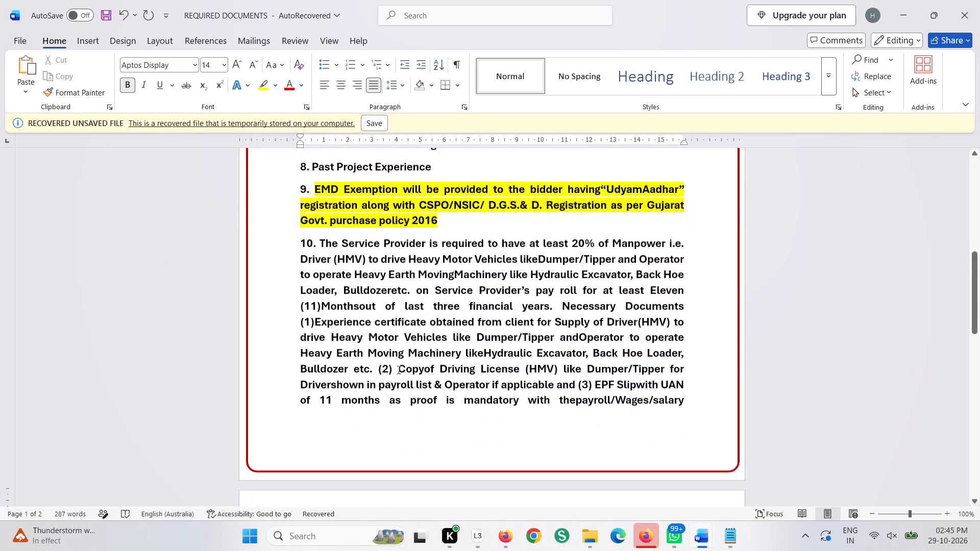
{"action": "scroll", "coordinate": [318, 437], "scroll_direction": "down", "scroll_amount": 1}
{"action": "left_click_drag", "start_coordinate": [320, 484], "coordinate": [262, 483]}
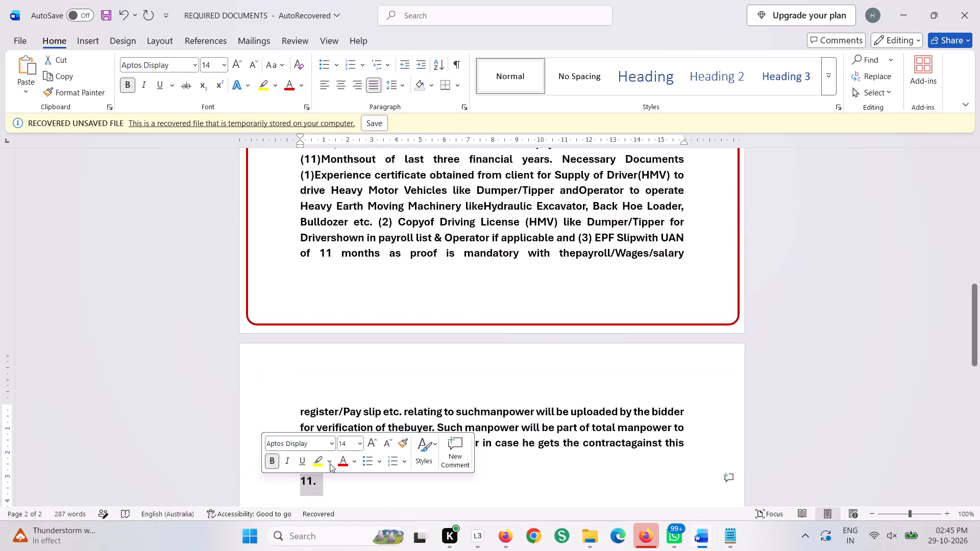
{"action": "key", "text": "BackSpace"}
{"action": "scroll", "coordinate": [347, 455], "scroll_direction": "up", "scroll_amount": 7}
Export the list as a PDF named REQUIRED DOCUMENTS in the GEM2026B8201512 folder and close the PDF that opens.
{"action": "double_click", "coordinate": [17, 47]}
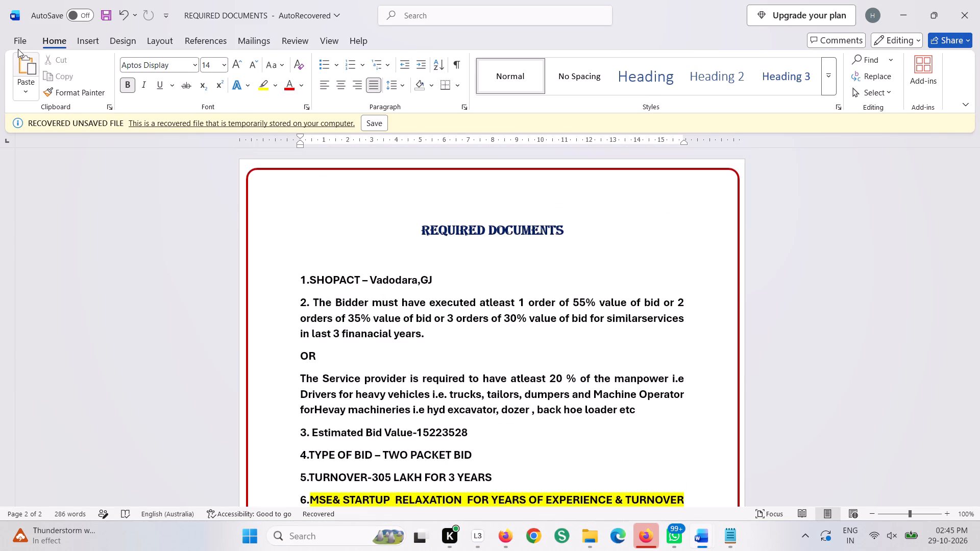
{"action": "left_click", "coordinate": [17, 40]}
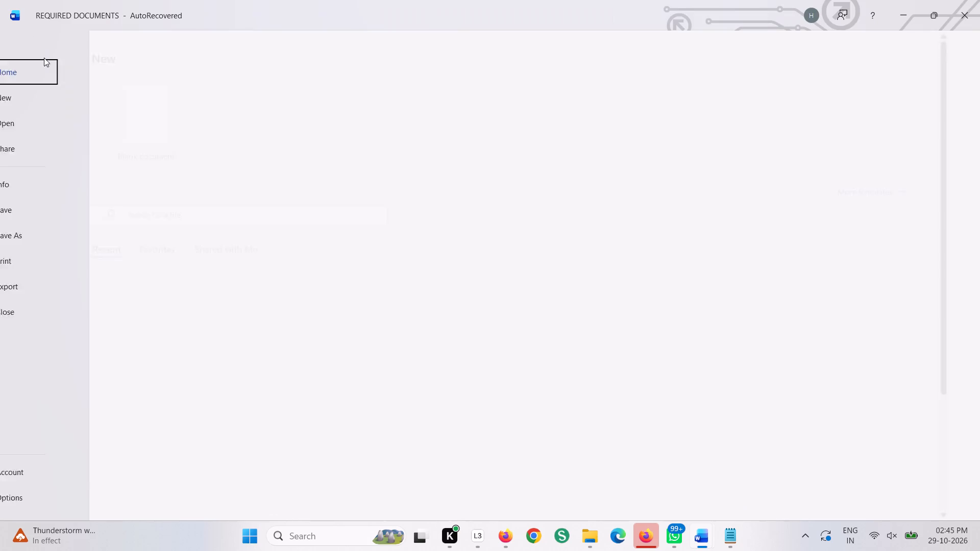
{"action": "left_click", "coordinate": [41, 290]}
{"action": "left_click", "coordinate": [377, 166]}
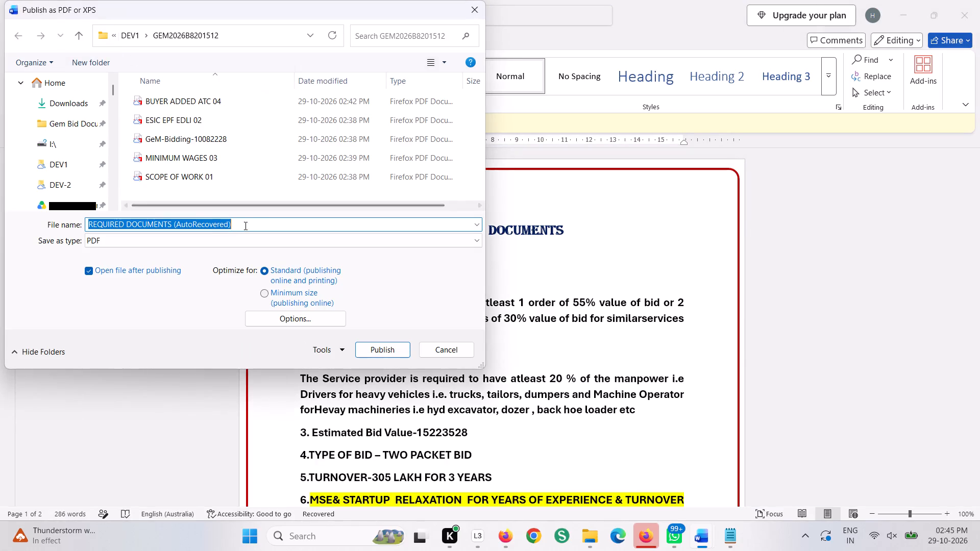
{"action": "double_click", "coordinate": [247, 221]}
{"action": "key", "text": "BackSpace"}
{"action": "key", "text": "Return"}
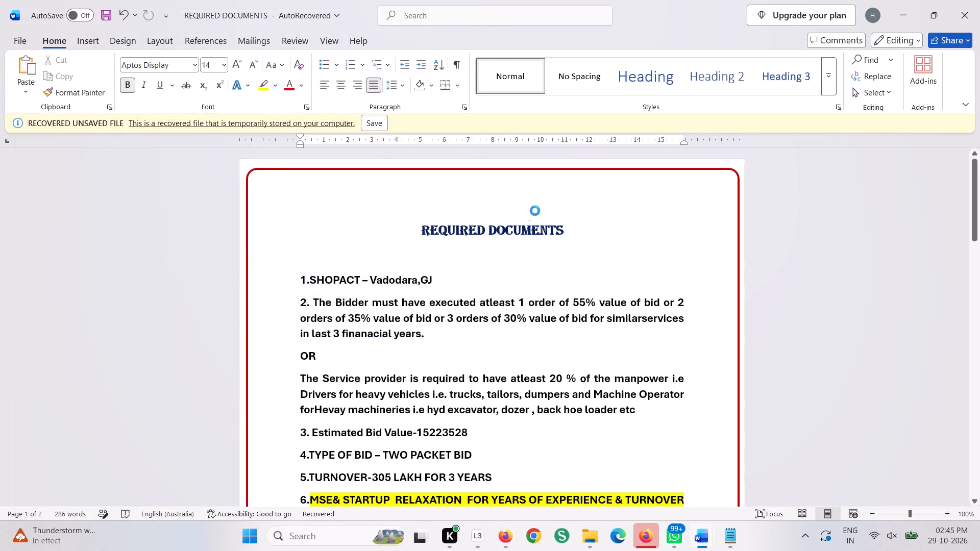
{"action": "left_click", "coordinate": [764, 13]}
{"action": "left_click", "coordinate": [803, 16]}
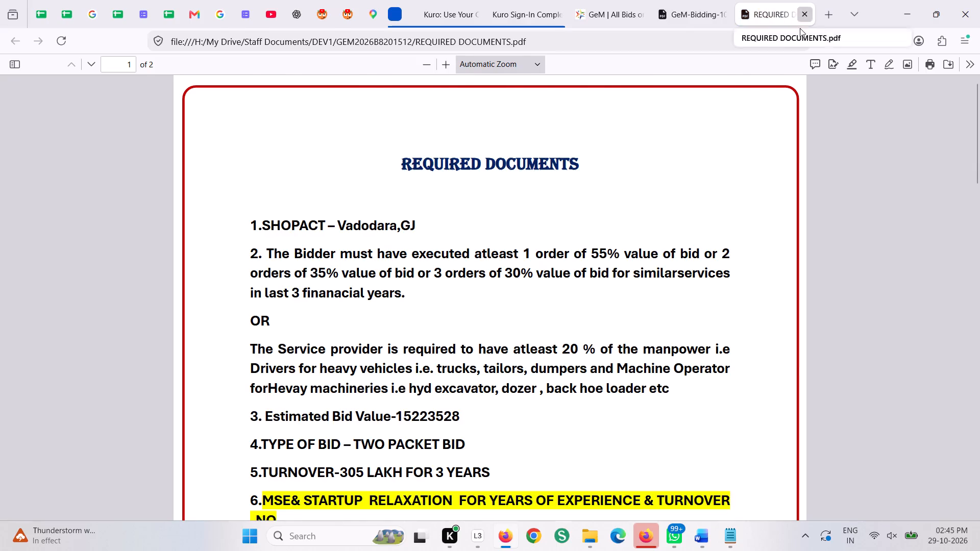
Copy the Google Drive link of the GEM2026B8201512 folder in DEV1 into row 748's Other Comment cell in the Daily Tender Sheet.
{"action": "left_click", "coordinate": [584, 530]}
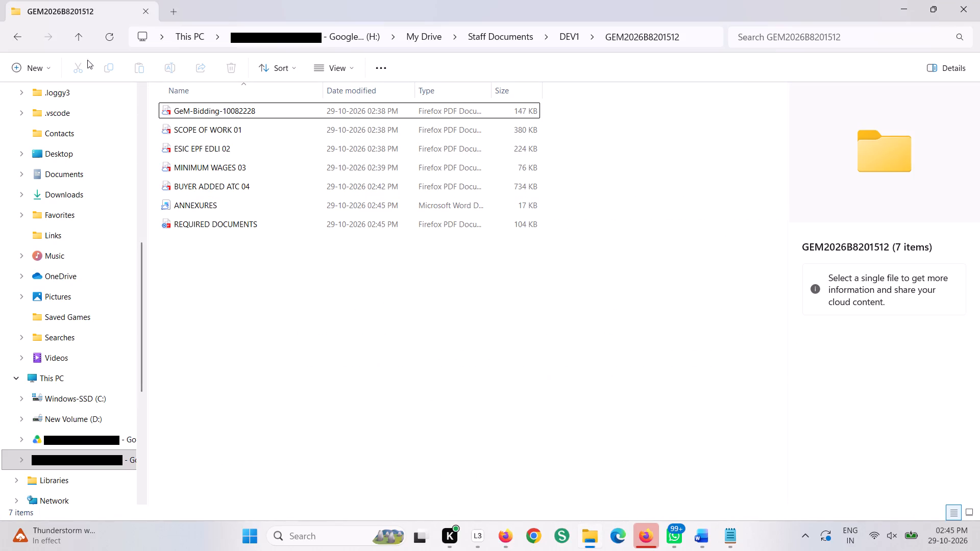
{"action": "left_click", "coordinate": [76, 35]}
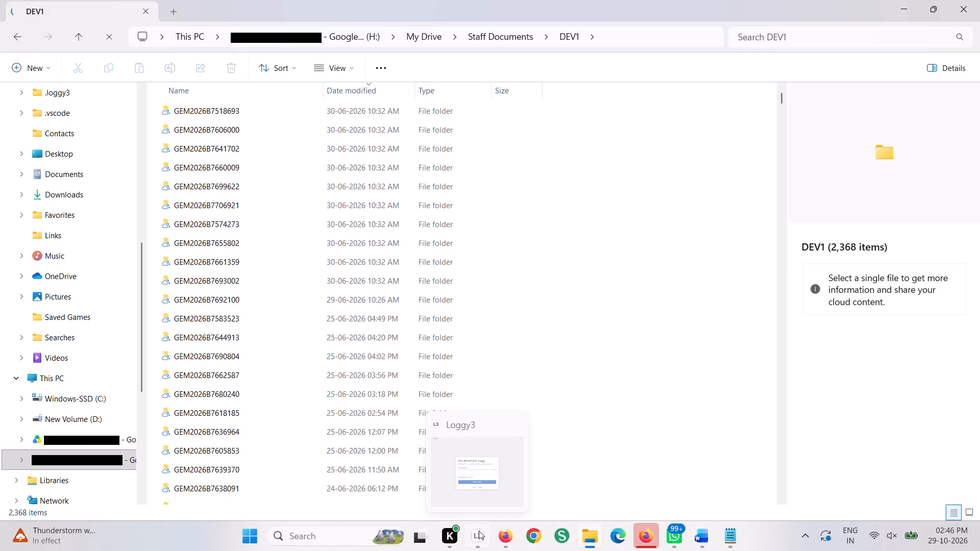
{"action": "scroll", "coordinate": [291, 232], "scroll_direction": "up", "scroll_amount": 5}
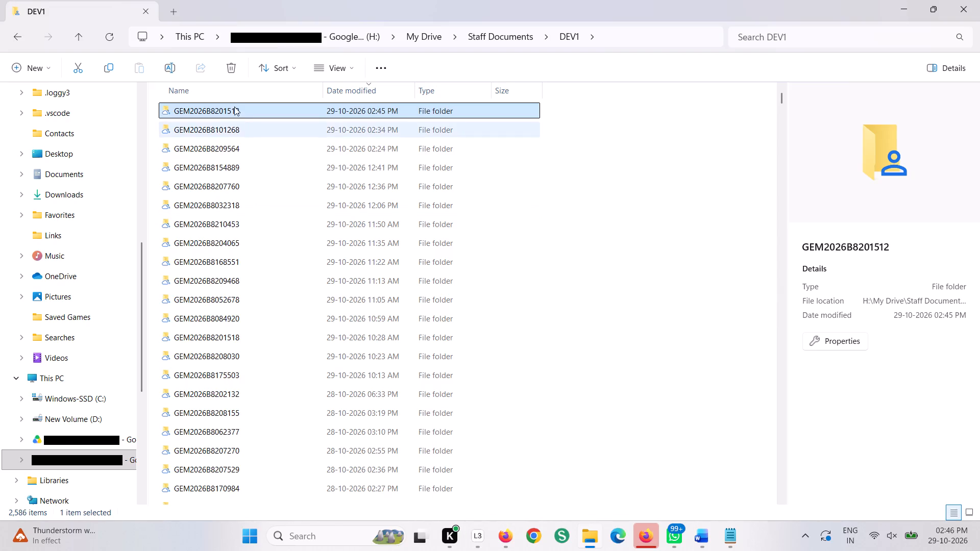
{"action": "right_click", "coordinate": [234, 105]}
{"action": "left_click", "coordinate": [269, 350]}
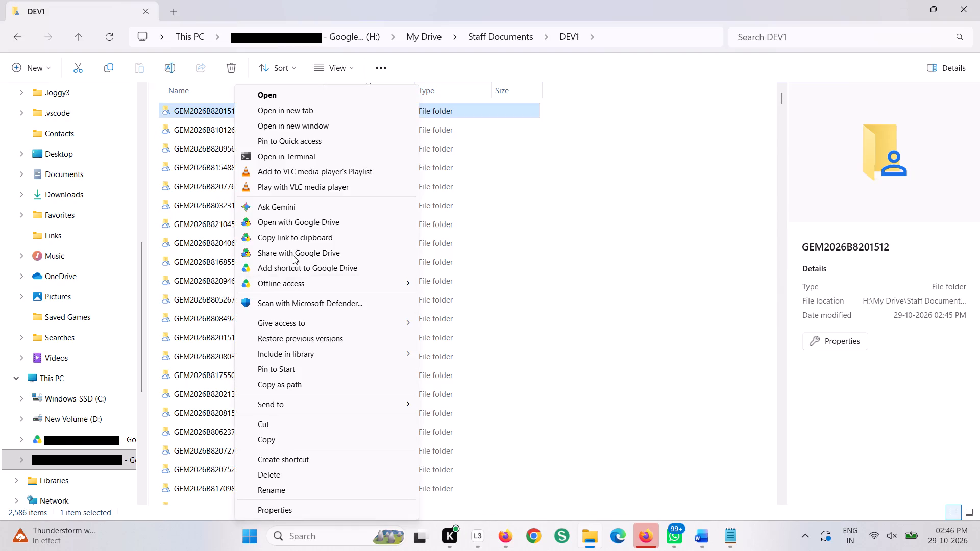
{"action": "left_click", "coordinate": [284, 241]}
{"action": "left_click", "coordinate": [505, 537]}
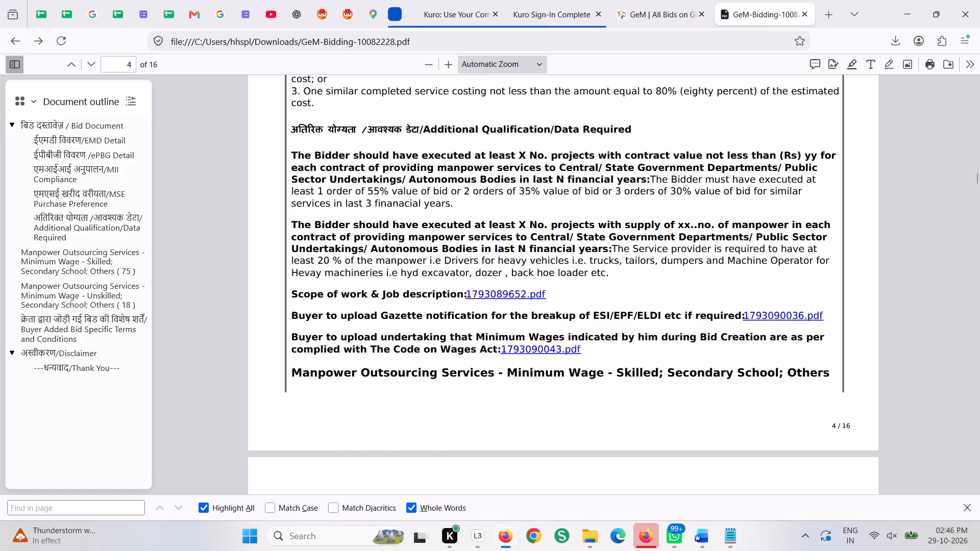
{"action": "left_click", "coordinate": [175, 22]}
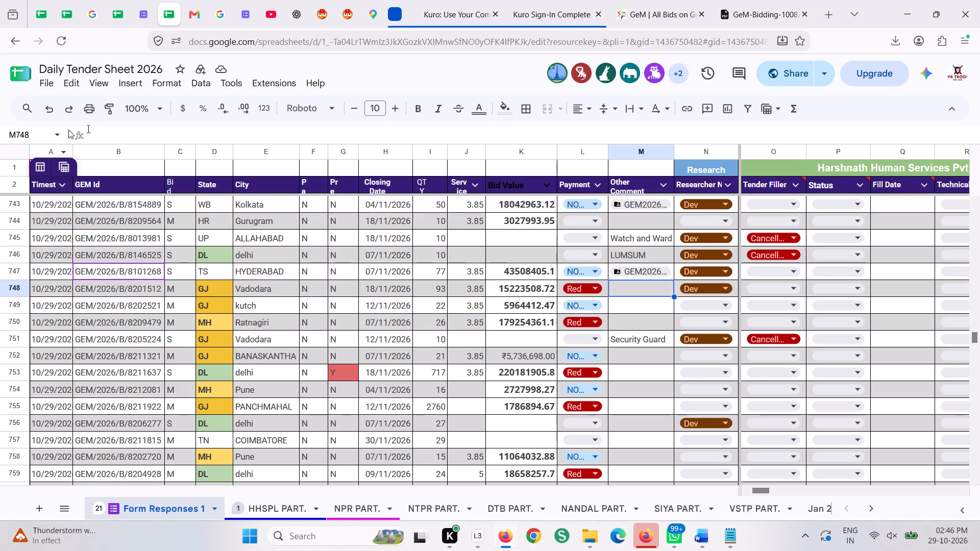
{"action": "double_click", "coordinate": [622, 291]}
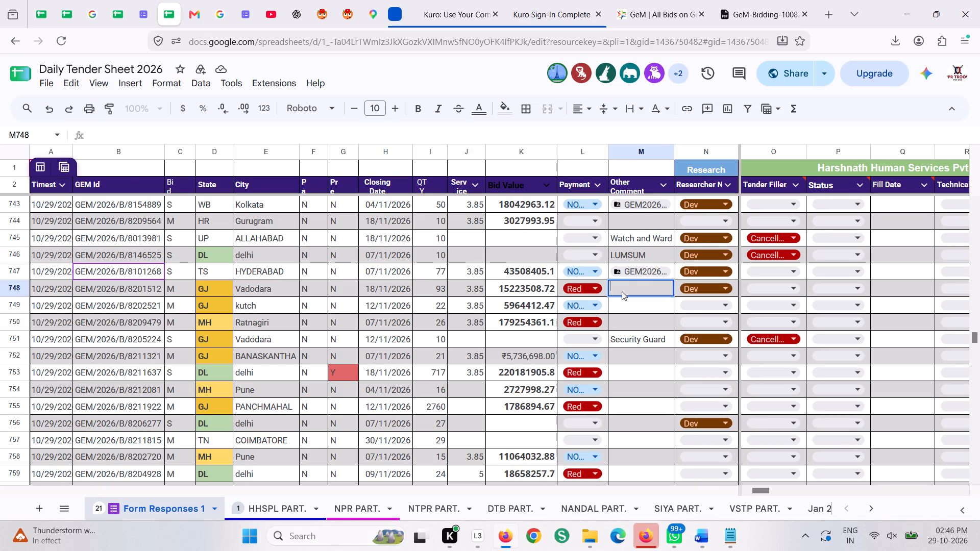
{"action": "key", "text": "ctrl+v"}
{"action": "key", "text": "Tab"}
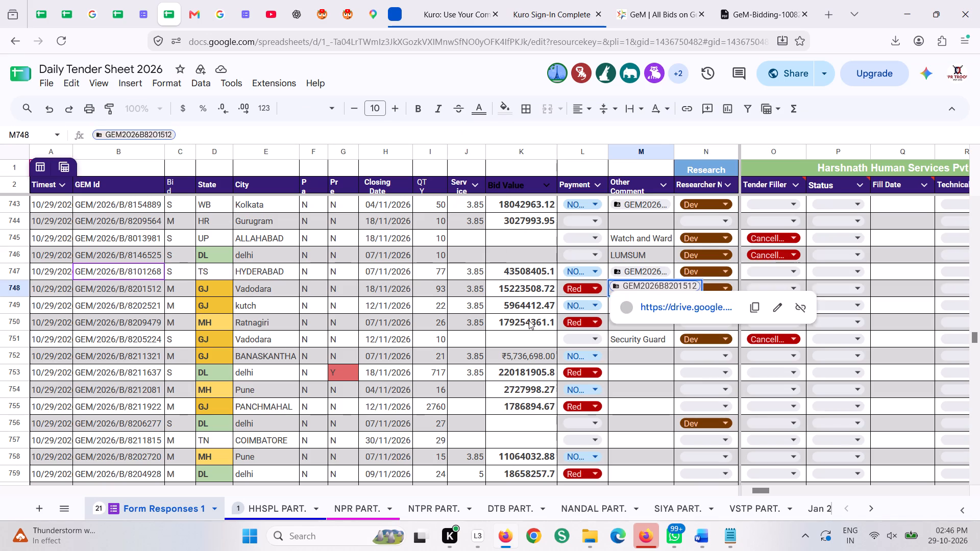
{"action": "left_click", "coordinate": [529, 320]}
Set the researcher name for bid GEM/2026/B/8202521 in row 749 to Dev.
{"action": "left_click", "coordinate": [689, 305]}
{"action": "left_click", "coordinate": [689, 319]}
Copy the GeM Id GEM/2026/B/8202521 from row 749 and return to that row's Other Comment cell.
{"action": "left_click", "coordinate": [660, 307]}
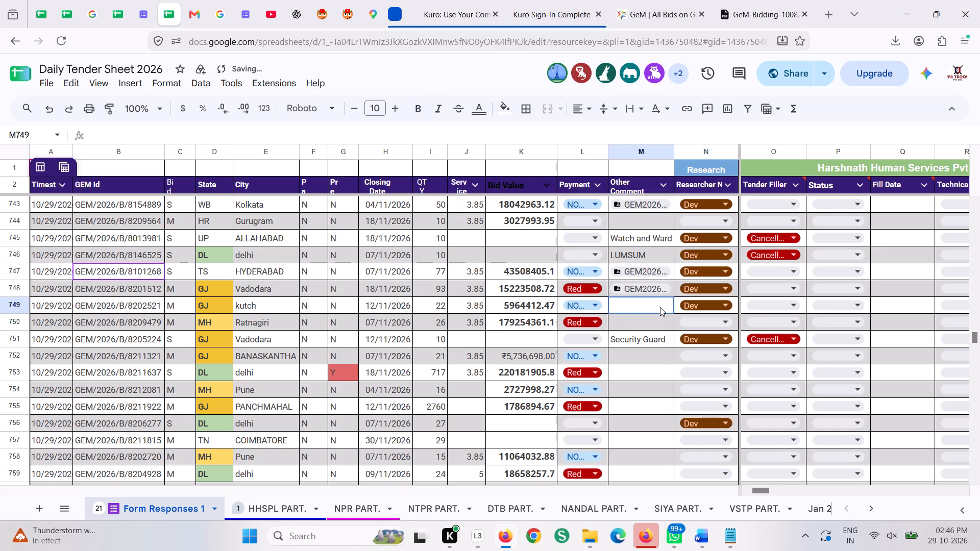
{"action": "key", "text": "Left"}
{"action": "key", "text": "Left"}
{"action": "key", "text": "Left"}
{"action": "key", "text": "Left"}
{"action": "key", "text": "Left"}
{"action": "key", "text": "Left"}
{"action": "key", "text": "Left"}
{"action": "key", "text": "Left"}
{"action": "key", "text": "Left"}
{"action": "key", "text": "Left"}
{"action": "key", "text": "Left"}
{"action": "key", "text": "Left"}
{"action": "key", "text": "Left"}
{"action": "key", "text": "Left"}
{"action": "key", "text": "Left"}
{"action": "key", "text": "Left"}
{"action": "key", "text": "Left"}
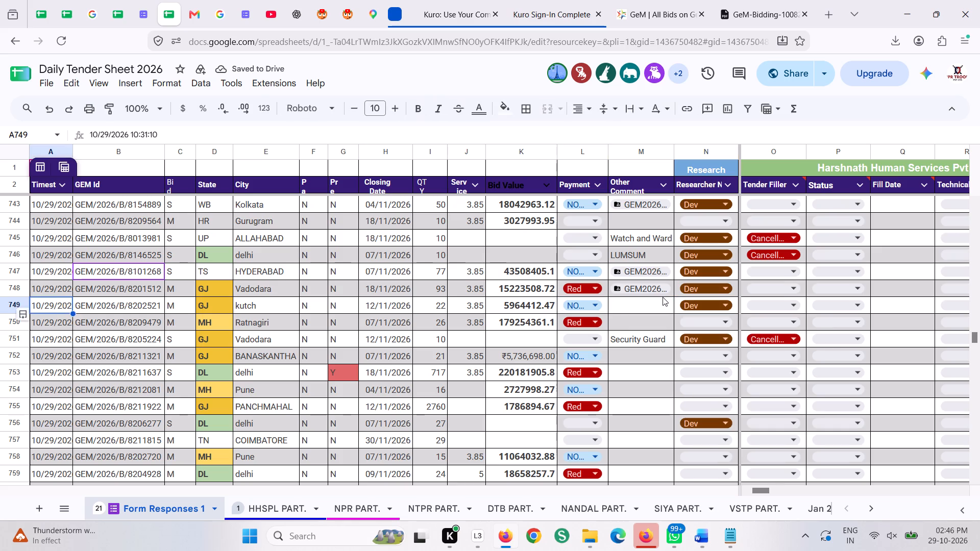
{"action": "key", "text": "Right"}
{"action": "key", "text": "ctrl+c"}
{"action": "key", "text": "Right"}
{"action": "key", "text": "Right"}
{"action": "key", "text": "Right"}
{"action": "key", "text": "Right"}
{"action": "key", "text": "Right"}
{"action": "key", "text": "Right"}
{"action": "key", "text": "Right"}
{"action": "key", "text": "Right"}
{"action": "key", "text": "Right"}
{"action": "key", "text": "Right"}
{"action": "key", "text": "Right"}
{"action": "key", "text": "Right"}
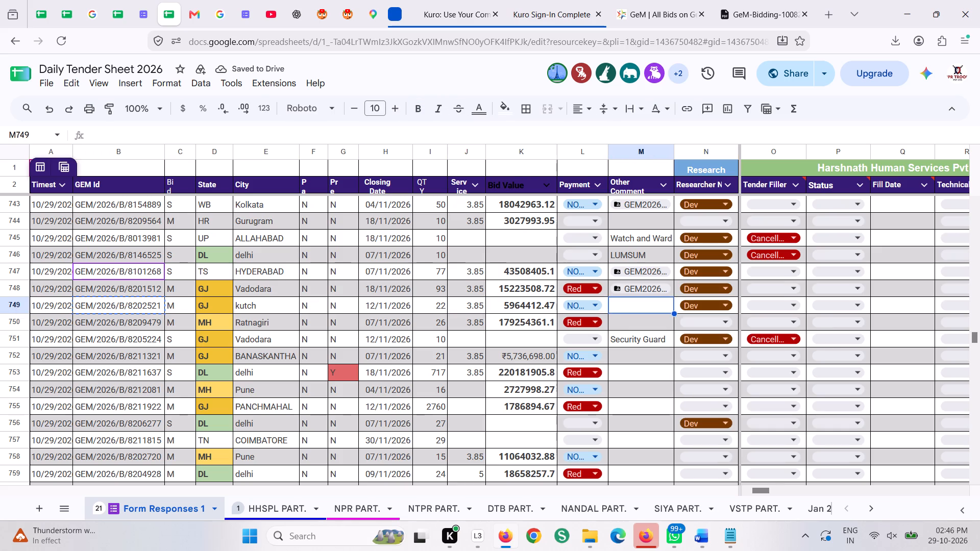
{"action": "key", "text": "Right"}
{"action": "key", "text": "Left"}
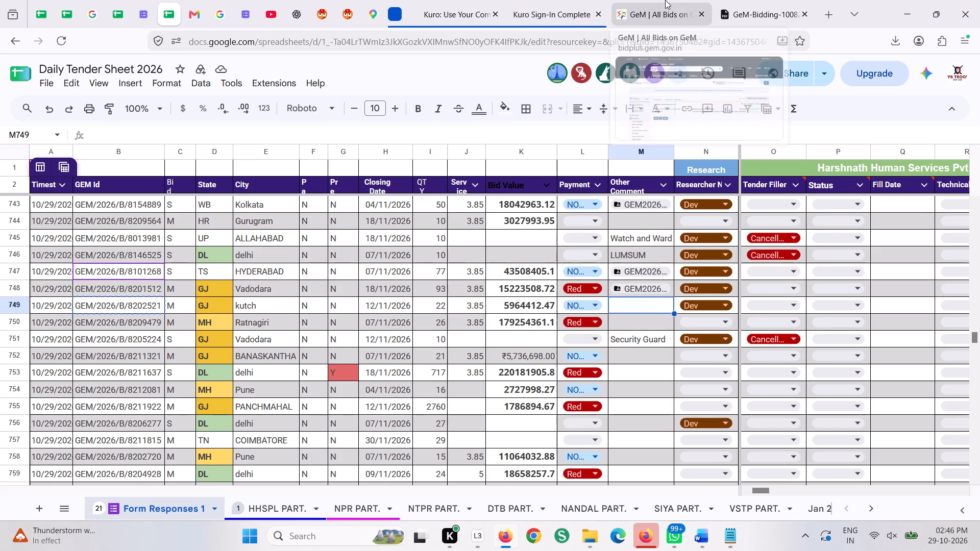
Close the previous bid PDF, search the GeM bid listing for GEM/2026/B/8202521 and open its bid document.
{"action": "left_click", "coordinate": [668, 0]}
{"action": "left_click", "coordinate": [746, 0]}
{"action": "left_click", "coordinate": [797, 10]}
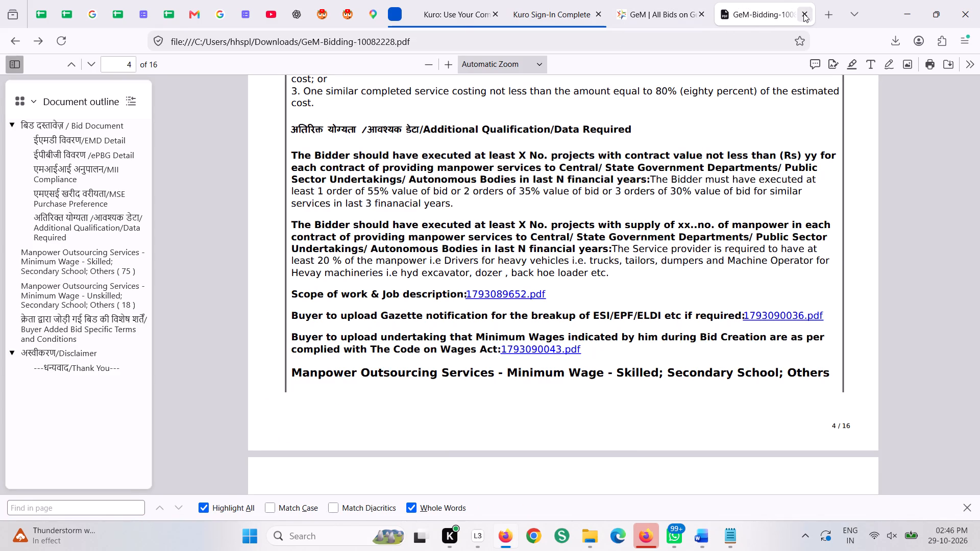
{"action": "left_click", "coordinate": [803, 13]}
{"action": "left_click", "coordinate": [63, 41]}
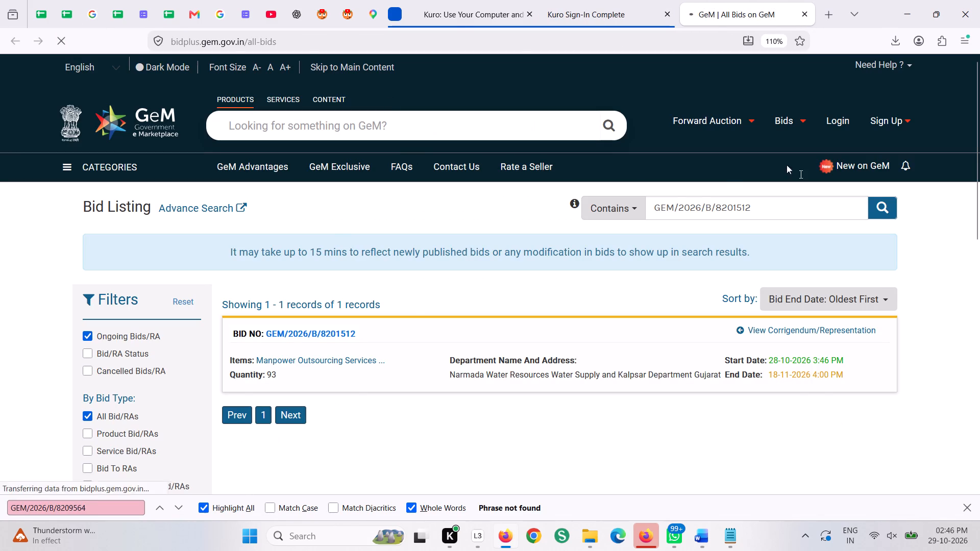
{"action": "left_click", "coordinate": [745, 202]}
{"action": "key", "text": "ctrl+v"}
{"action": "key", "text": "Return"}
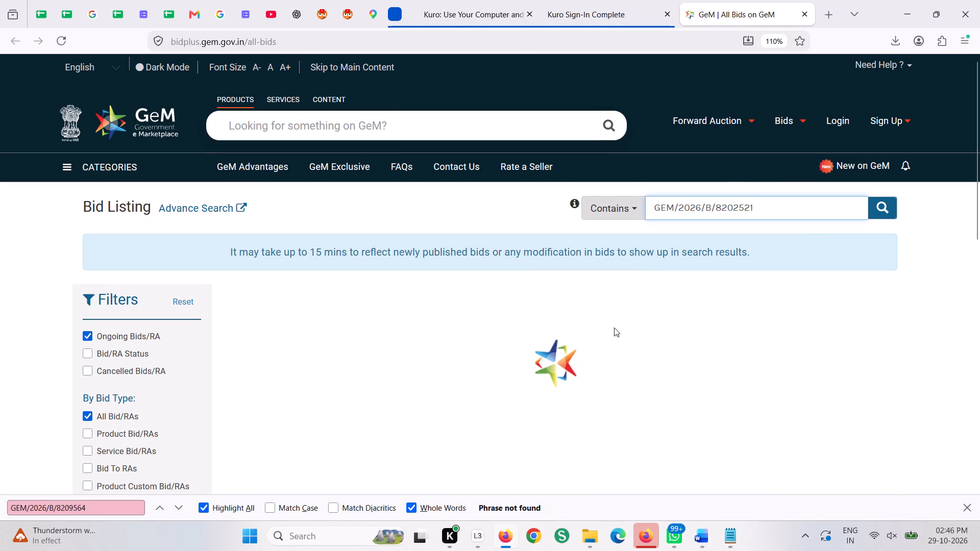
{"action": "left_click", "coordinate": [337, 330]}
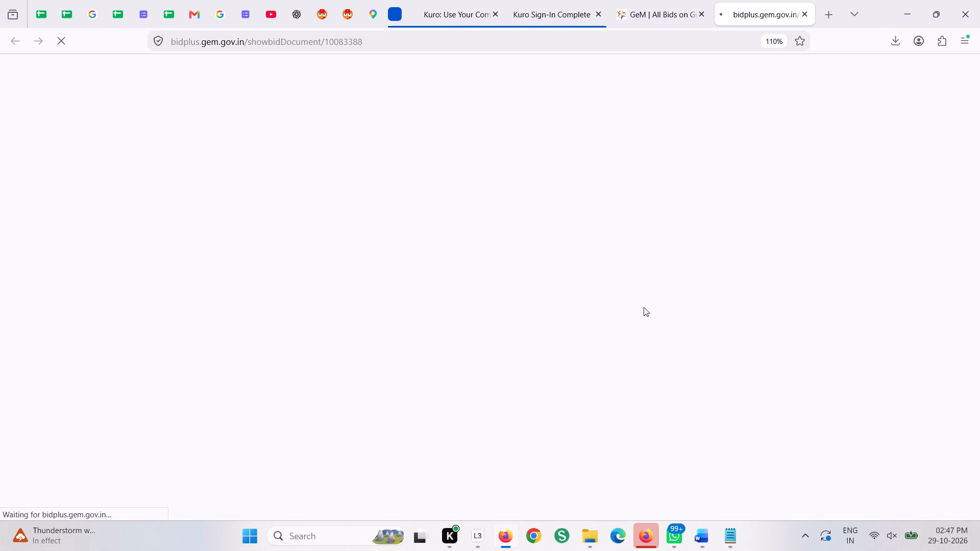
{"action": "left_click", "coordinate": [440, 325]}
Search the bid document for SECURITY, WATCH and CHOWKIDAR to check for guard-type manpower.
{"action": "scroll", "coordinate": [587, 372], "scroll_direction": "down", "scroll_amount": 1}
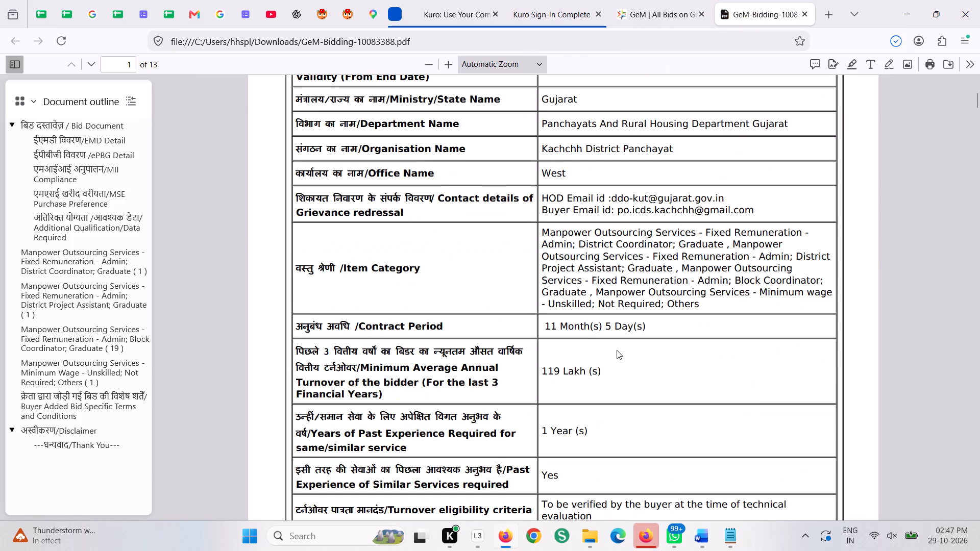
{"action": "left_click", "coordinate": [617, 350]}
{"action": "key", "text": "ctrl+f"}
{"action": "type", "text": "SECURITY"}
{"action": "key", "text": "Return"}
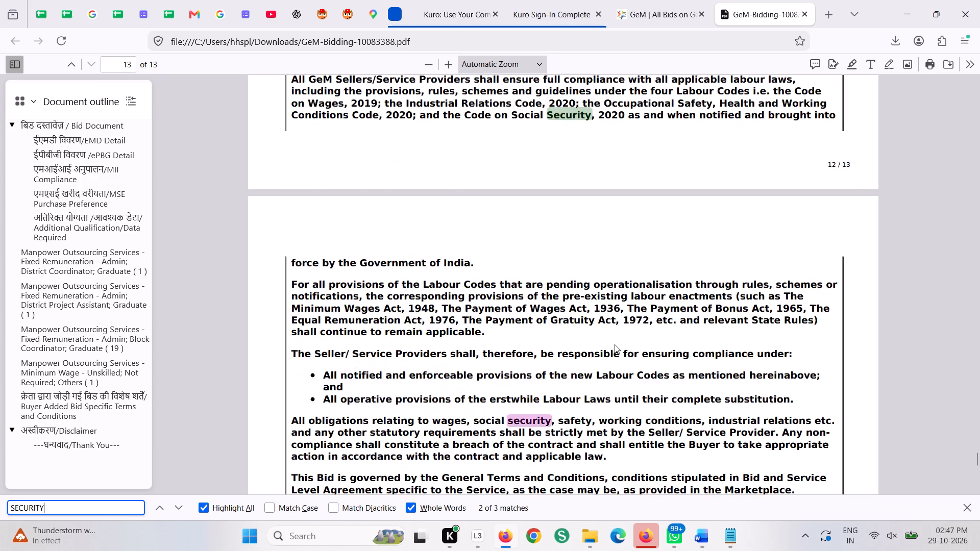
{"action": "key", "text": "Return"}
{"action": "key", "text": "Return"}
{"action": "key", "text": "Return"}
{"action": "key", "text": "Return"}
{"action": "key", "text": "BackSpace"}
{"action": "key", "text": "BackSpace"}
{"action": "key", "text": "BackSpace"}
{"action": "key", "text": "BackSpace"}
{"action": "key", "text": "BackSpace"}
{"action": "key", "text": "BackSpace"}
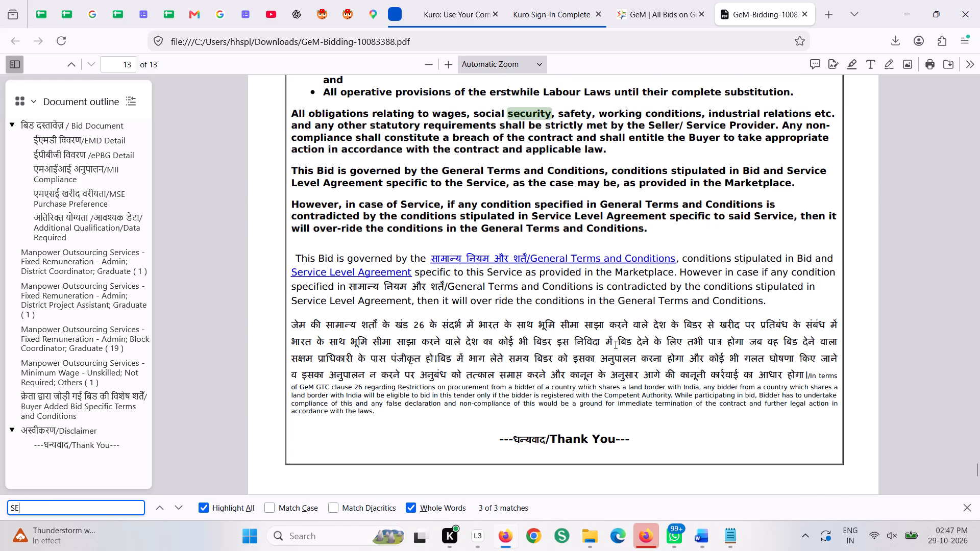
{"action": "key", "text": "BackSpace"}
{"action": "key", "text": "BackSpace"}
{"action": "key", "text": "BackSpace"}
{"action": "key", "text": "BackSpace"}
{"action": "type", "text": "WATCH"}
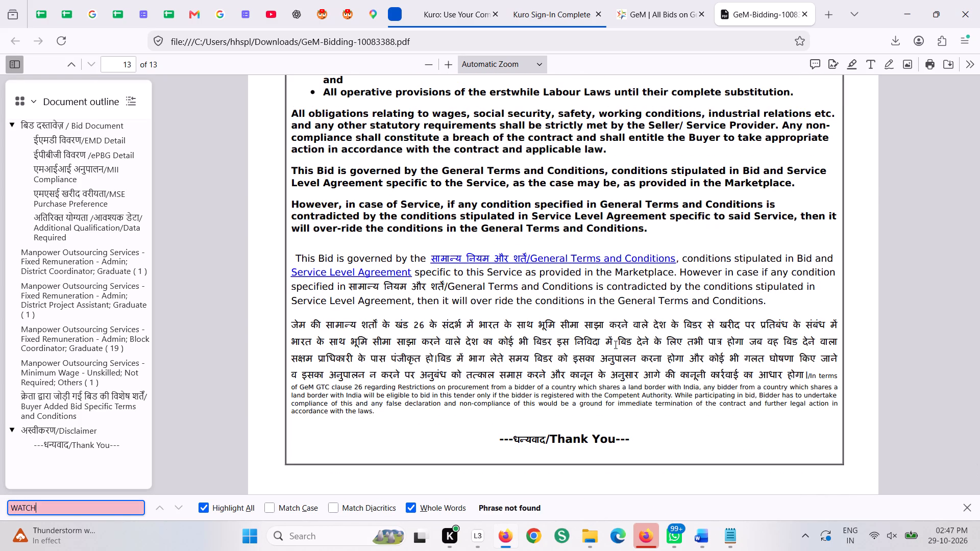
{"action": "key", "text": "BackSpace"}
{"action": "key", "text": "BackSpace"}
{"action": "key", "text": "BackSpace"}
{"action": "key", "text": "BackSpace"}
{"action": "key", "text": "BackSpace"}
{"action": "key", "text": "BackSpace"}
{"action": "key", "text": "BackSpace"}
{"action": "type", "text": "CHOWKIDAR"}
{"action": "key", "text": "BackSpace"}
{"action": "key", "text": "BackSpace"}
{"action": "key", "text": "BackSpace"}
{"action": "key", "text": "BackSpace"}
{"action": "key", "text": "BackSpace"}
{"action": "key", "text": "BackSpace"}
{"action": "key", "text": "BackSpace"}
{"action": "key", "text": "BackSpace"}
{"action": "key", "text": "BackSpace"}
{"action": "key", "text": "BackSpace"}
{"action": "key", "text": "BackSpace"}
{"action": "key", "text": "BackSpace"}
{"action": "key", "text": "BackSpace"}
{"action": "key", "text": "BackSpace"}
{"action": "key", "text": "BackSpace"}
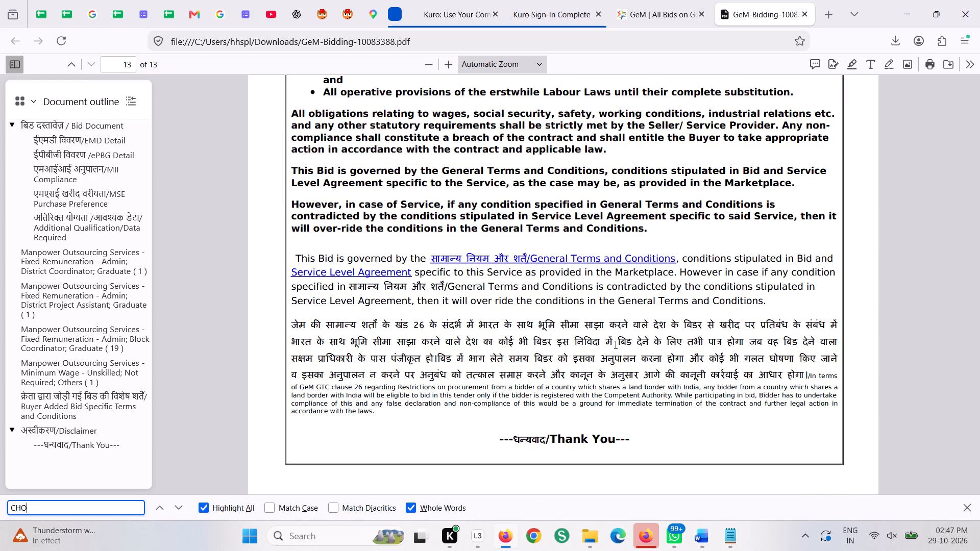
Examine the bid's eligibility notes, additional qualification section, manpower profile specifications and buyer added terms and conditions.
{"action": "scroll", "coordinate": [614, 344], "scroll_direction": "up", "scroll_amount": 19}
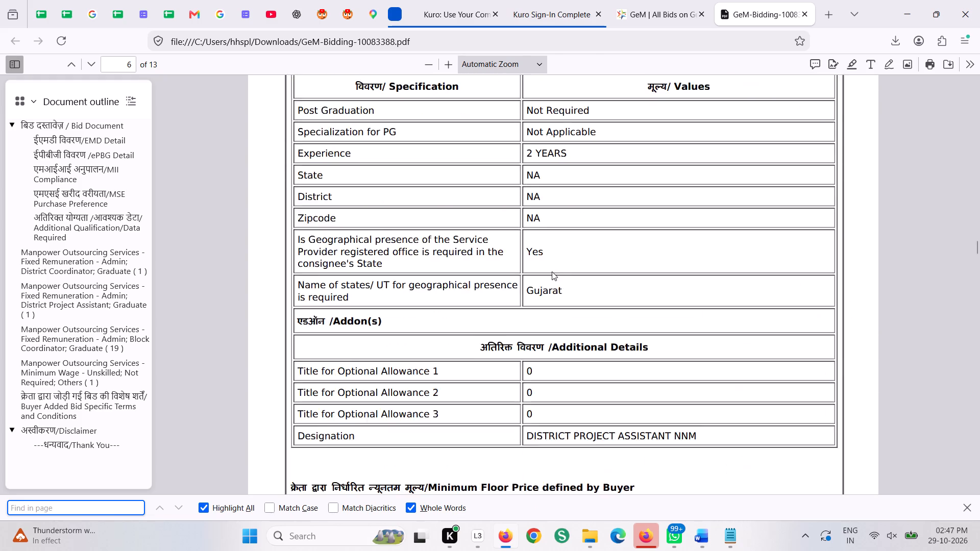
{"action": "scroll", "coordinate": [552, 271], "scroll_direction": "up", "scroll_amount": 10}
{"action": "scroll", "coordinate": [650, 268], "scroll_direction": "up", "scroll_amount": 1}
{"action": "scroll", "coordinate": [691, 260], "scroll_direction": "up", "scroll_amount": 2}
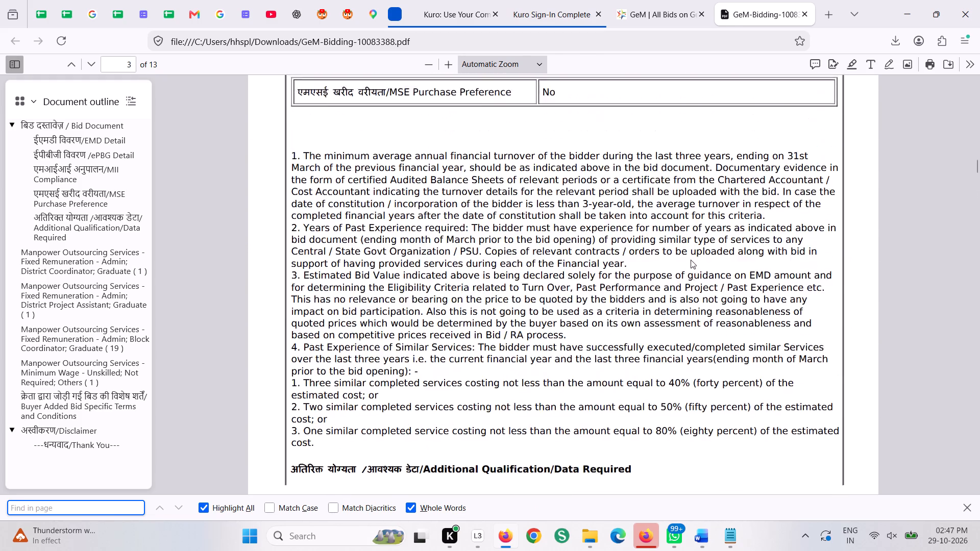
{"action": "scroll", "coordinate": [691, 260], "scroll_direction": "down", "scroll_amount": 5}
{"action": "scroll", "coordinate": [649, 257], "scroll_direction": "up", "scroll_amount": 2}
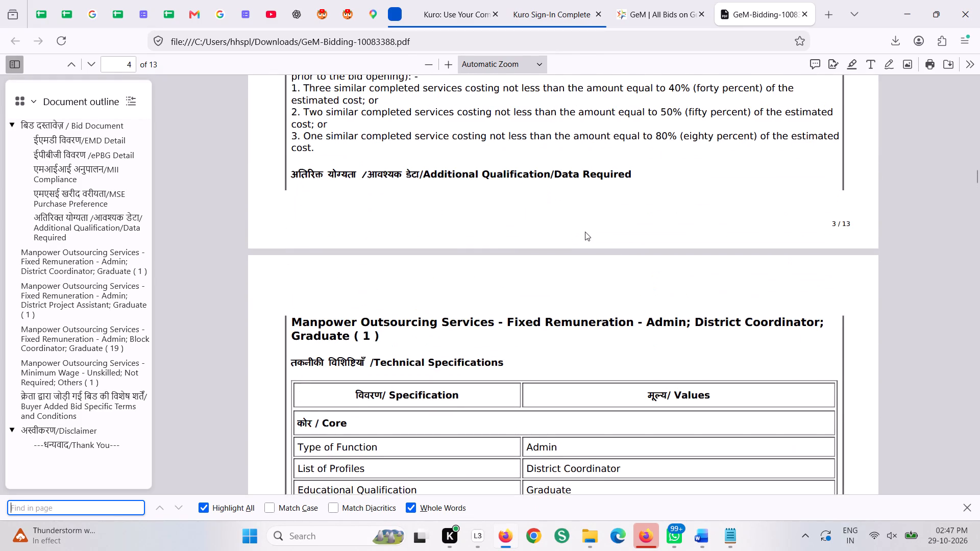
{"action": "scroll", "coordinate": [585, 232], "scroll_direction": "up", "scroll_amount": 1}
{"action": "scroll", "coordinate": [587, 246], "scroll_direction": "down", "scroll_amount": 1}
{"action": "scroll", "coordinate": [634, 244], "scroll_direction": "down", "scroll_amount": 7}
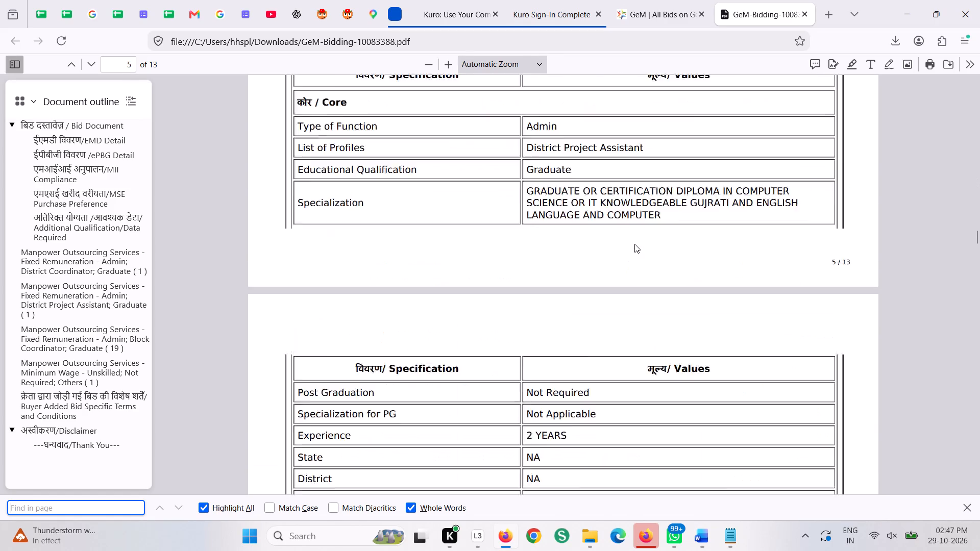
{"action": "scroll", "coordinate": [634, 244], "scroll_direction": "down", "scroll_amount": 7}
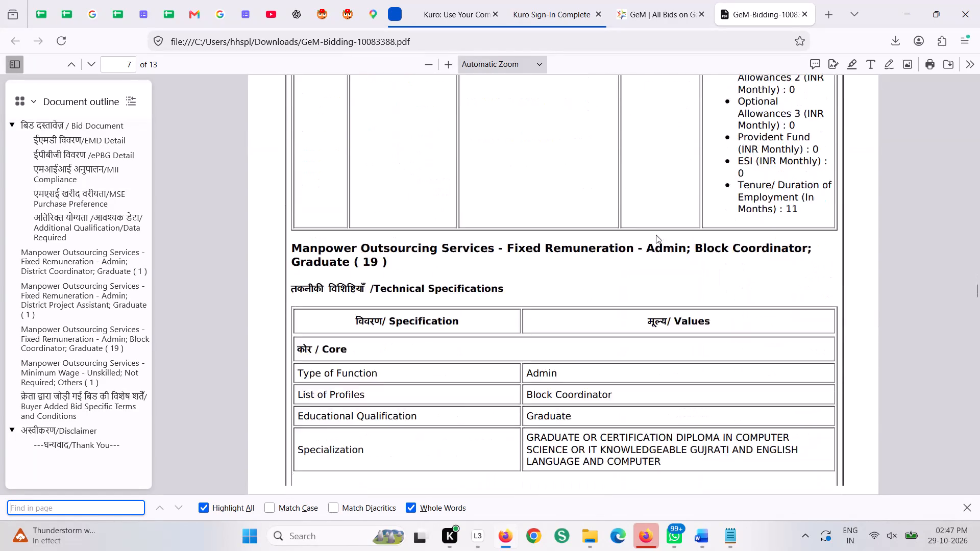
{"action": "scroll", "coordinate": [656, 235], "scroll_direction": "down", "scroll_amount": 19}
{"action": "scroll", "coordinate": [626, 247], "scroll_direction": "up", "scroll_amount": 3}
{"action": "scroll", "coordinate": [529, 238], "scroll_direction": "up", "scroll_amount": 1}
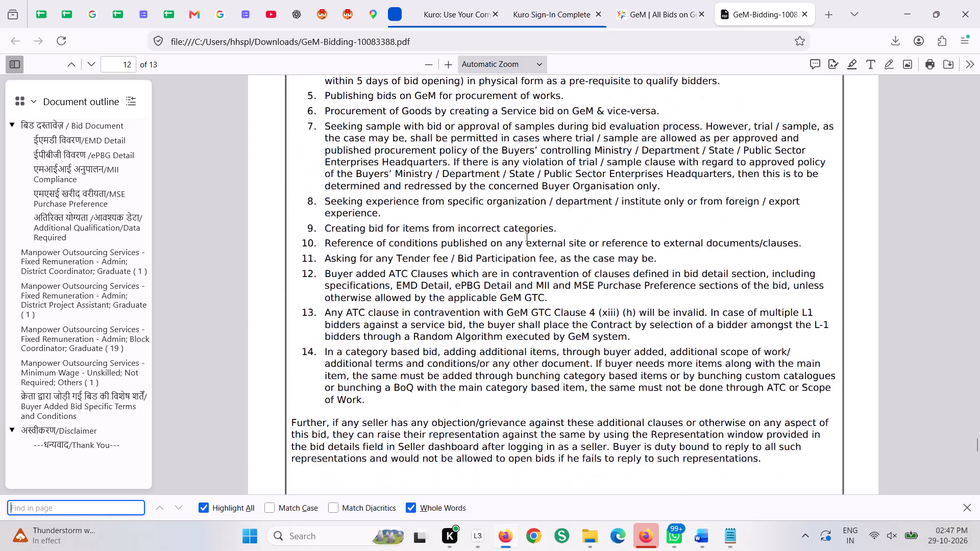
{"action": "scroll", "coordinate": [542, 229], "scroll_direction": "up", "scroll_amount": 2}
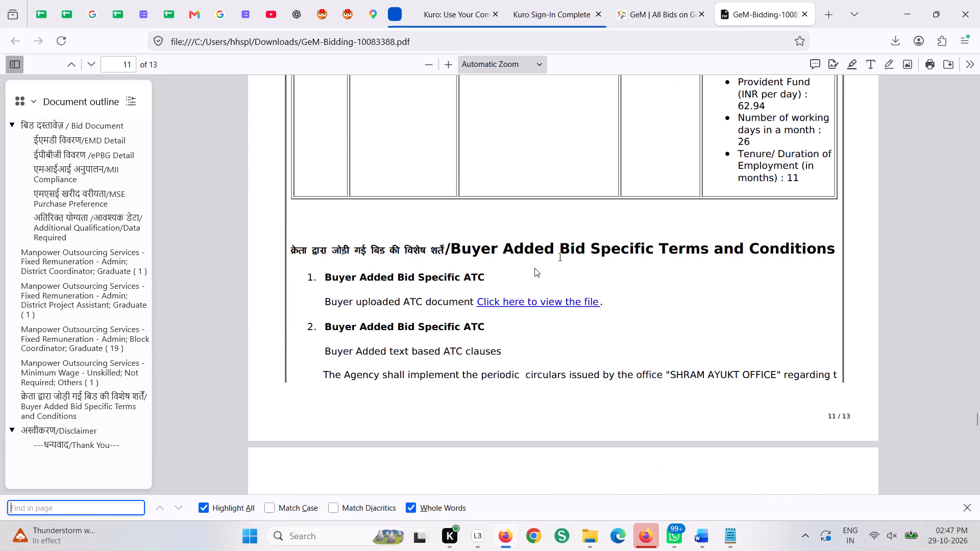
Open the buyer-uploaded ATC document from the bid and examine its post qualifications, scope of work, required documents and contract conditions.
{"action": "left_click", "coordinate": [513, 300]}
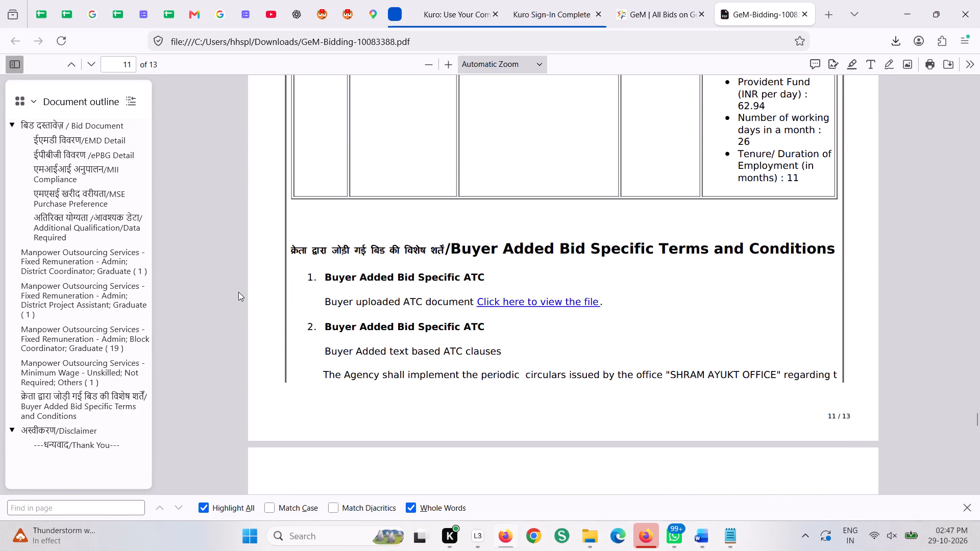
{"action": "left_click", "coordinate": [438, 278]}
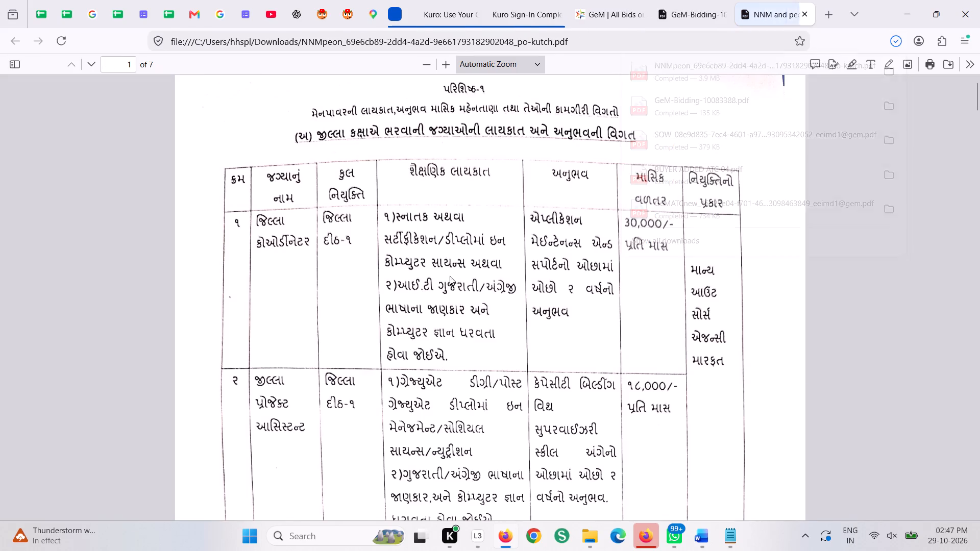
{"action": "scroll", "coordinate": [492, 269], "scroll_direction": "down", "scroll_amount": 8}
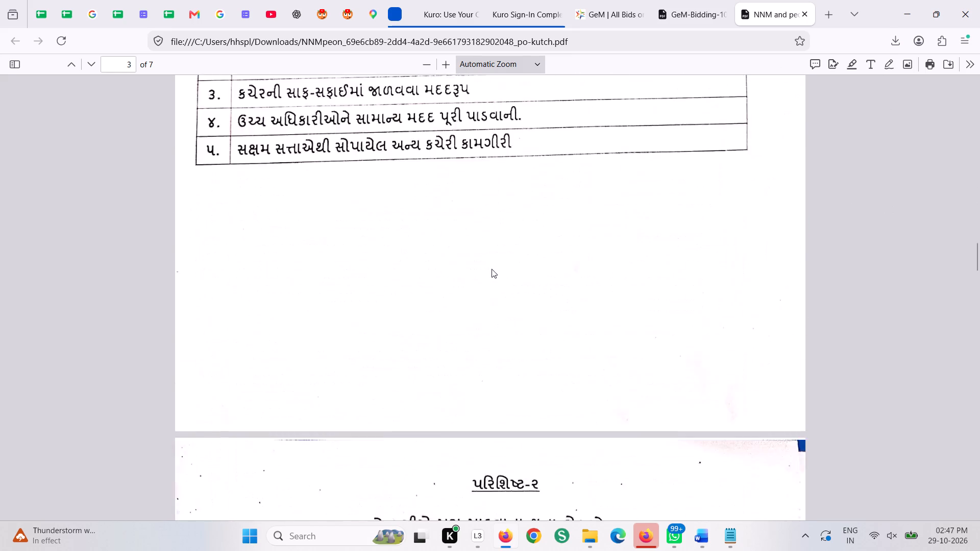
{"action": "scroll", "coordinate": [492, 269], "scroll_direction": "down", "scroll_amount": 3}
{"action": "scroll", "coordinate": [492, 269], "scroll_direction": "up", "scroll_amount": 4}
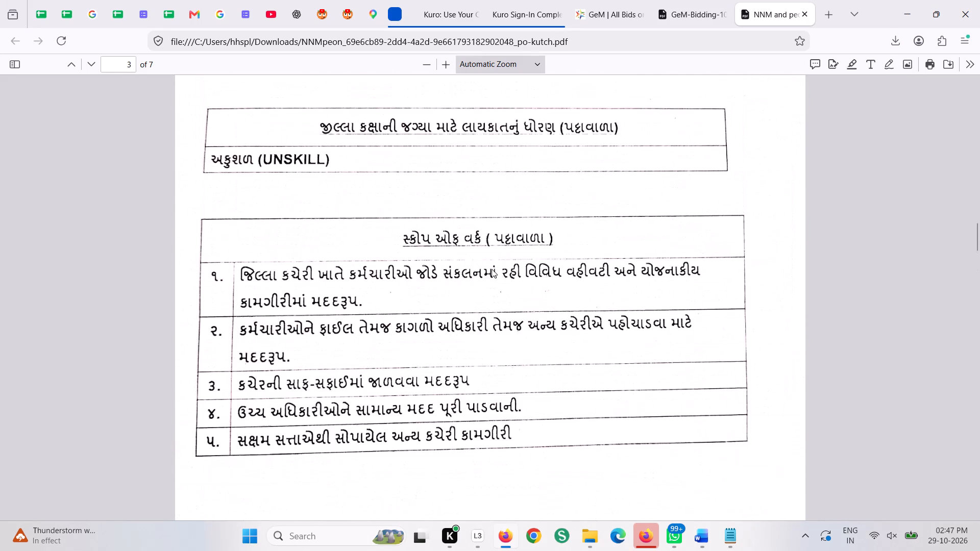
{"action": "scroll", "coordinate": [493, 269], "scroll_direction": "down", "scroll_amount": 8}
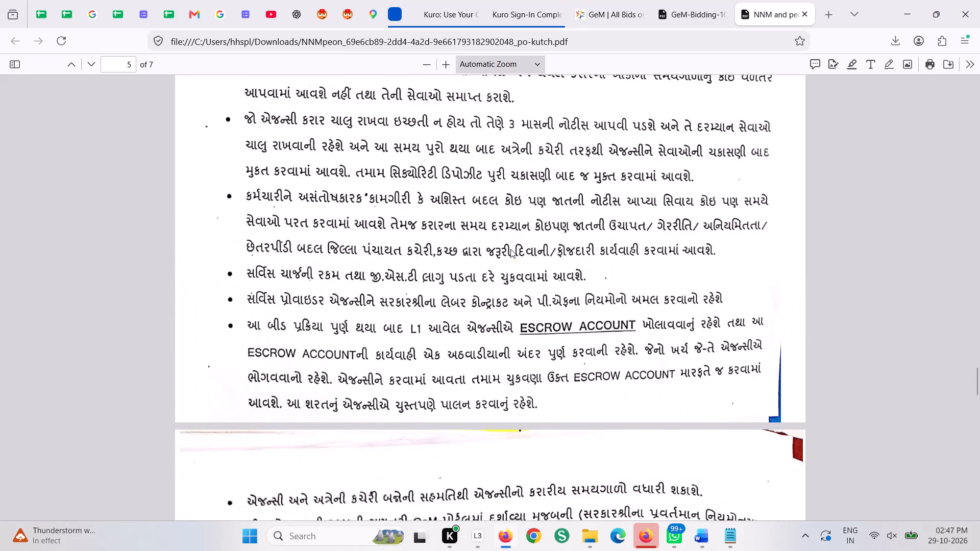
{"action": "scroll", "coordinate": [510, 249], "scroll_direction": "down", "scroll_amount": 6}
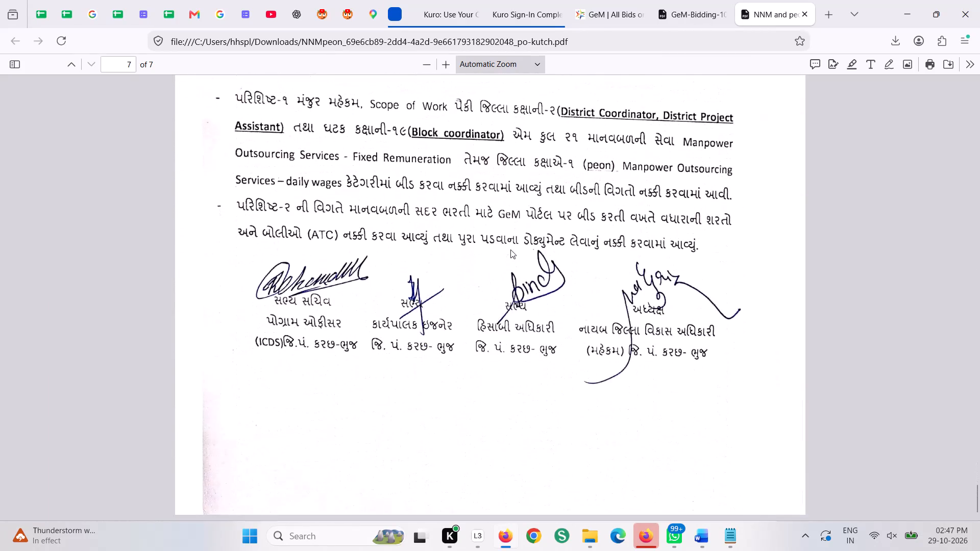
{"action": "scroll", "coordinate": [510, 250], "scroll_direction": "up", "scroll_amount": 4}
{"action": "scroll", "coordinate": [565, 246], "scroll_direction": "up", "scroll_amount": 3}
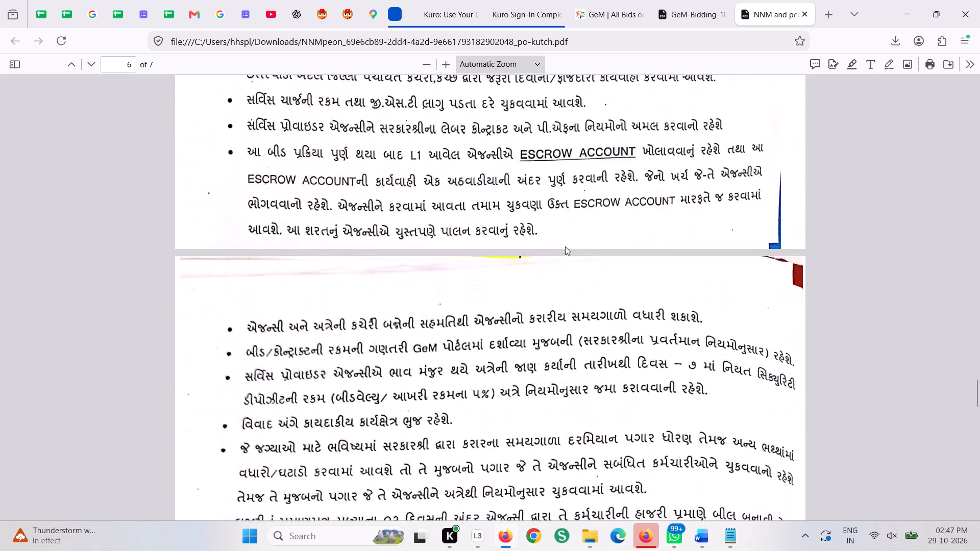
{"action": "scroll", "coordinate": [565, 246], "scroll_direction": "up", "scroll_amount": 3}
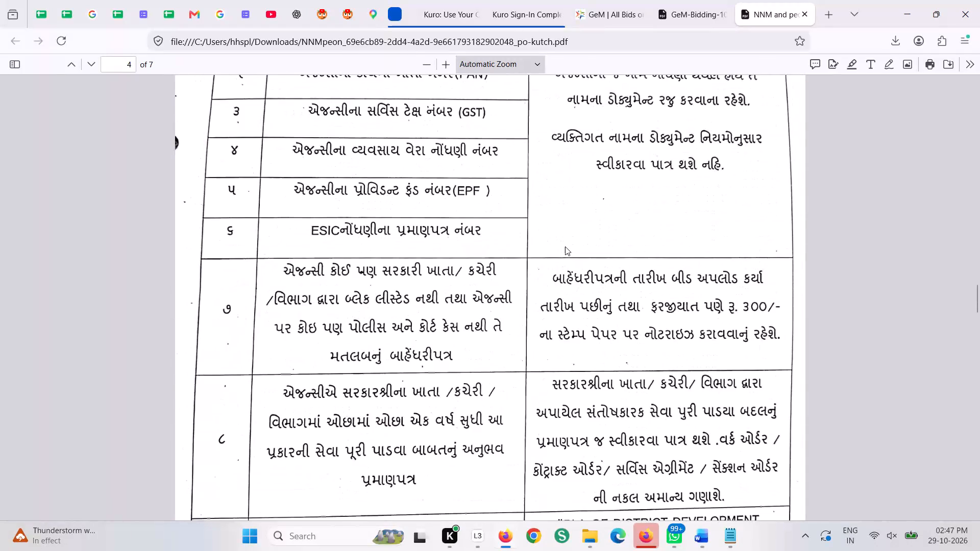
{"action": "scroll", "coordinate": [565, 246], "scroll_direction": "up", "scroll_amount": 9}
{"action": "scroll", "coordinate": [644, 243], "scroll_direction": "down", "scroll_amount": 3}
{"action": "scroll", "coordinate": [644, 240], "scroll_direction": "up", "scroll_amount": 7}
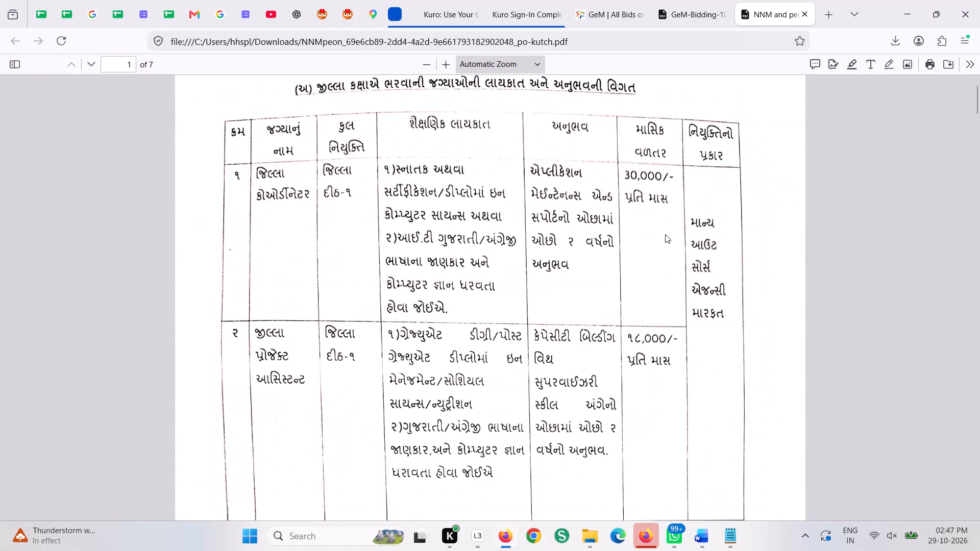
{"action": "scroll", "coordinate": [665, 234], "scroll_direction": "up", "scroll_amount": 3}
Copy the bid number GEM/2026/B/8202521 from the GeM listing, create a DEV1 folder named GEM2026B8202521 and open it.
{"action": "left_click", "coordinate": [599, 0]}
{"action": "scroll", "coordinate": [731, 203], "scroll_direction": "up", "scroll_amount": 5}
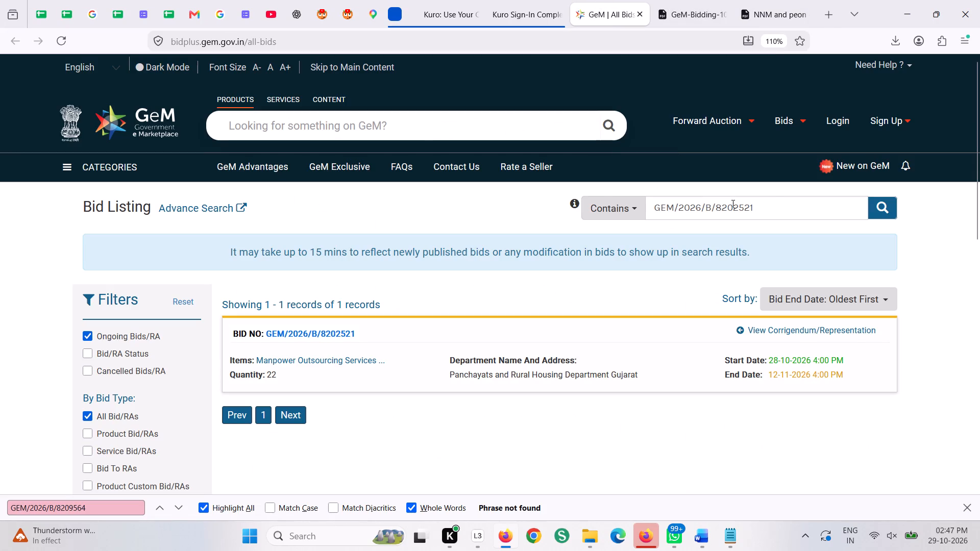
{"action": "scroll", "coordinate": [732, 204], "scroll_direction": "up", "scroll_amount": 1}
{"action": "left_click_drag", "start_coordinate": [774, 205], "coordinate": [582, 210]}
{"action": "key", "text": "ctrl+c"}
{"action": "key", "text": "ctrl+c"}
{"action": "left_click", "coordinate": [680, 5]}
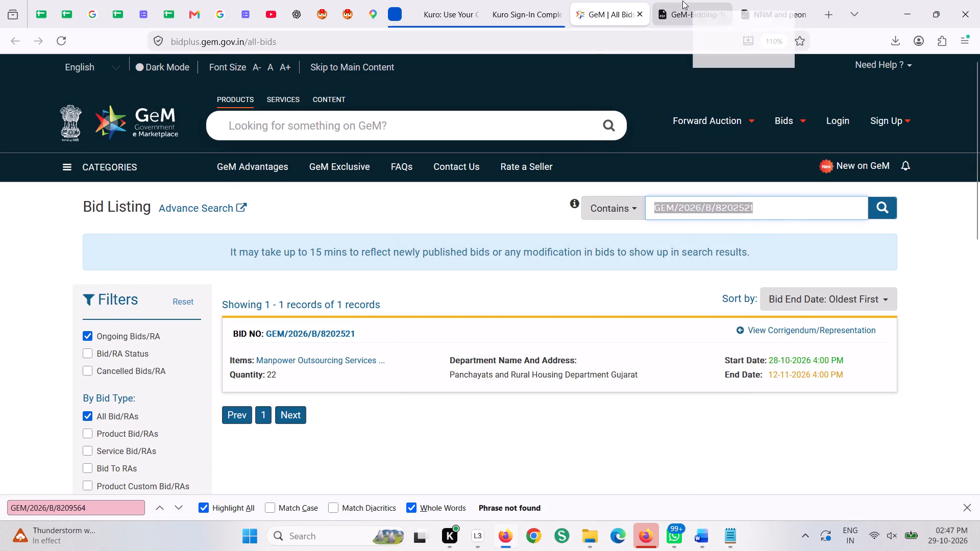
{"action": "left_click", "coordinate": [585, 531]}
{"action": "right_click", "coordinate": [566, 188]}
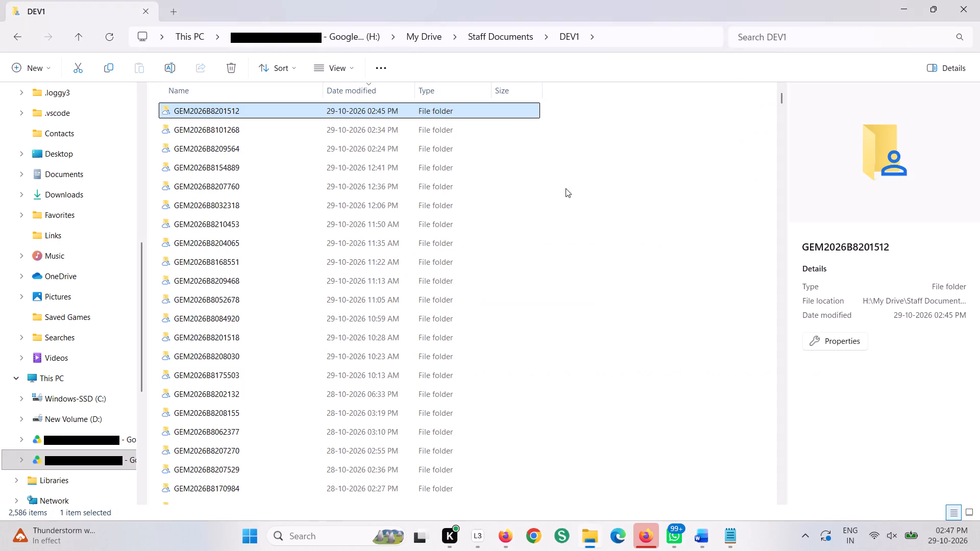
{"action": "left_click", "coordinate": [603, 295]}
{"action": "left_click", "coordinate": [775, 289]}
{"action": "key", "text": "ctrl+v"}
{"action": "key", "text": "Return"}
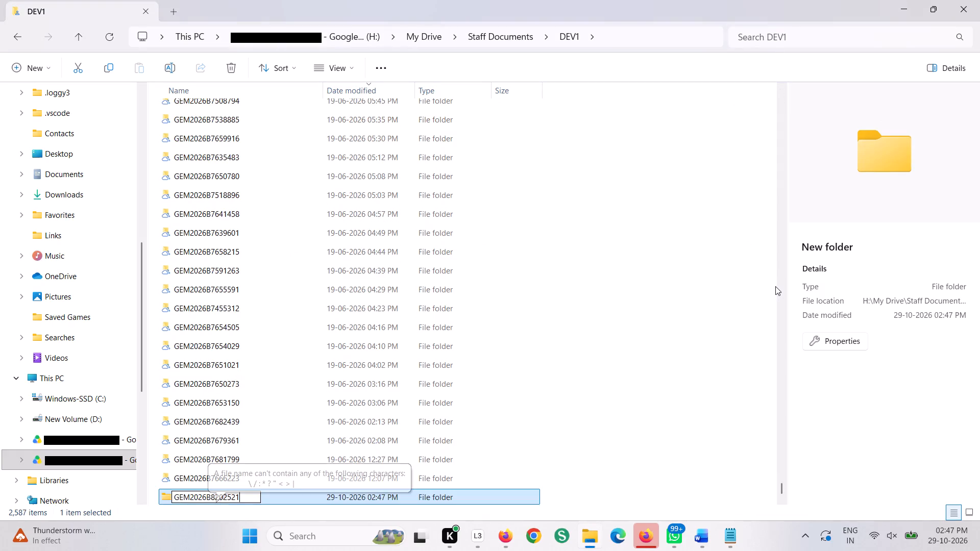
{"action": "double_click", "coordinate": [233, 494]}
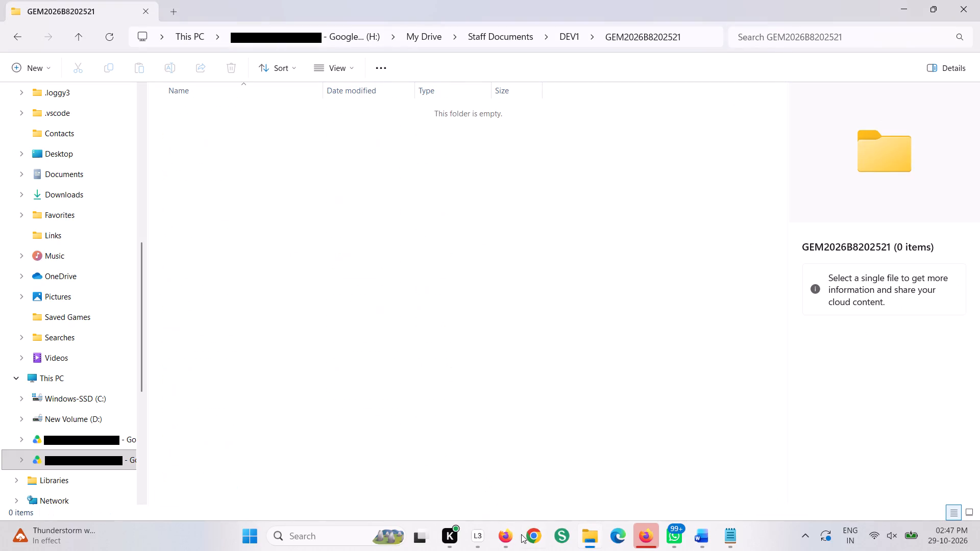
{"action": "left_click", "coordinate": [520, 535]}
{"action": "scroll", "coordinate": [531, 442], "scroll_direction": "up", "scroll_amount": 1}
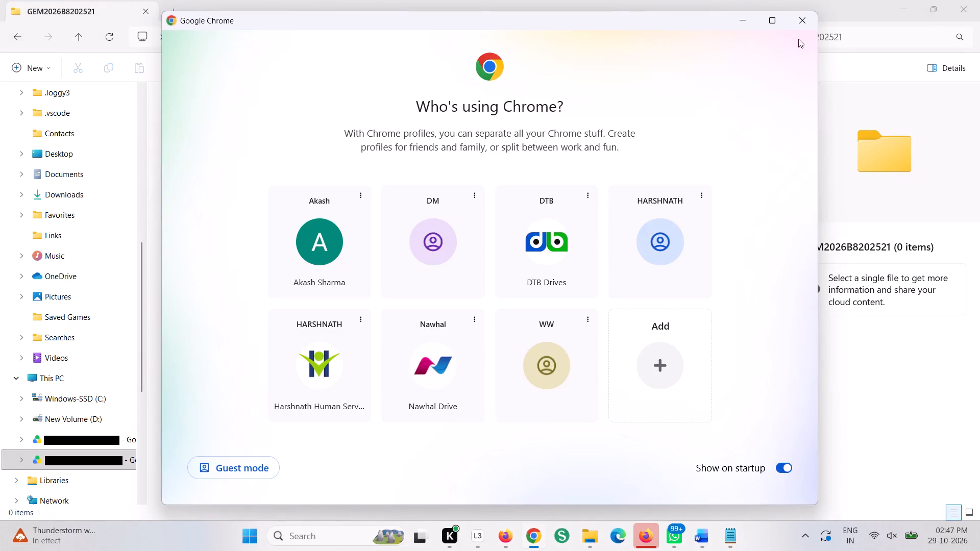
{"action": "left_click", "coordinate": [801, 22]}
Save the bid PDF GeM-Bidding-10083388 into the DEV1 folder GEM2026B8202521.
{"action": "left_click", "coordinate": [511, 540]}
{"action": "scroll", "coordinate": [647, 271], "scroll_direction": "up", "scroll_amount": 5}
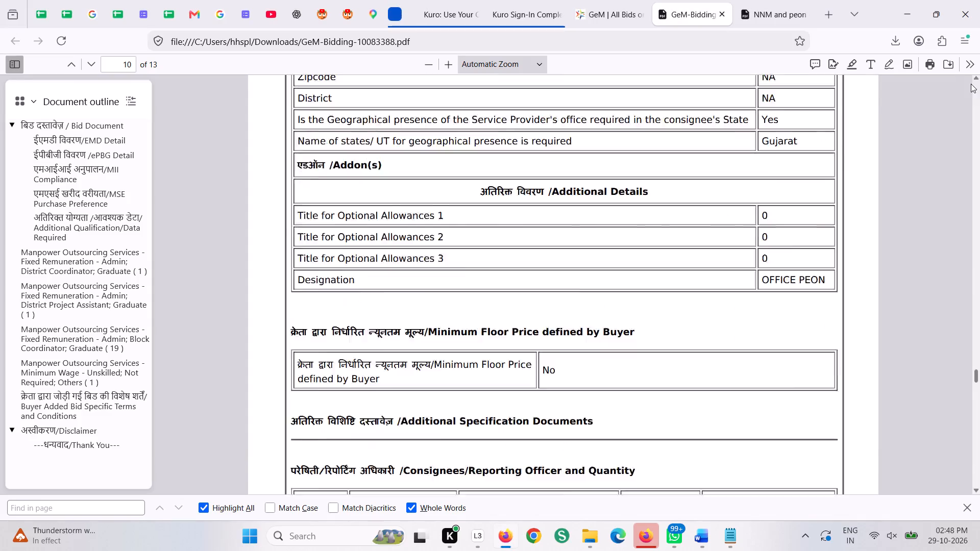
{"action": "left_click", "coordinate": [942, 69]}
{"action": "scroll", "coordinate": [474, 183], "scroll_direction": "up", "scroll_amount": 10}
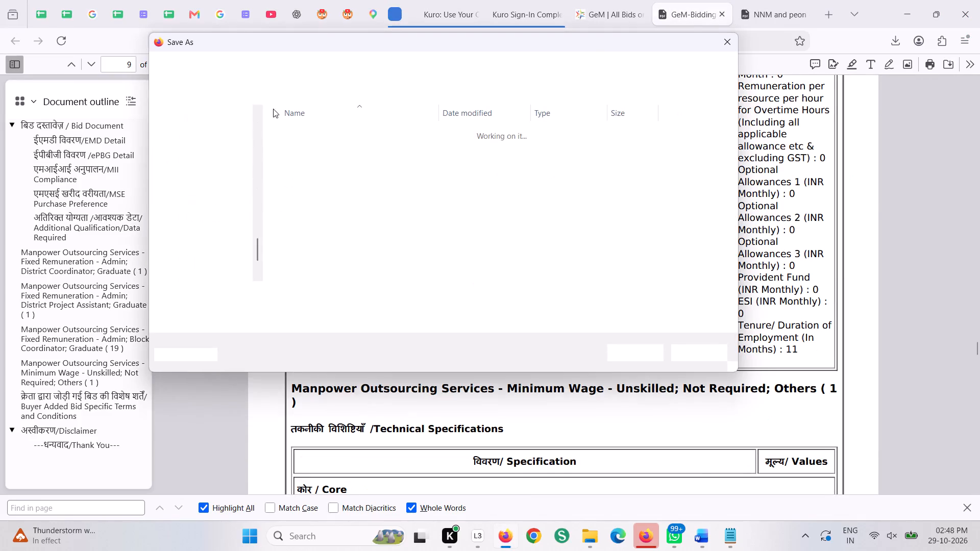
{"action": "left_click", "coordinate": [228, 67]}
{"action": "scroll", "coordinate": [319, 157], "scroll_direction": "up", "scroll_amount": 3}
{"action": "double_click", "coordinate": [336, 135]}
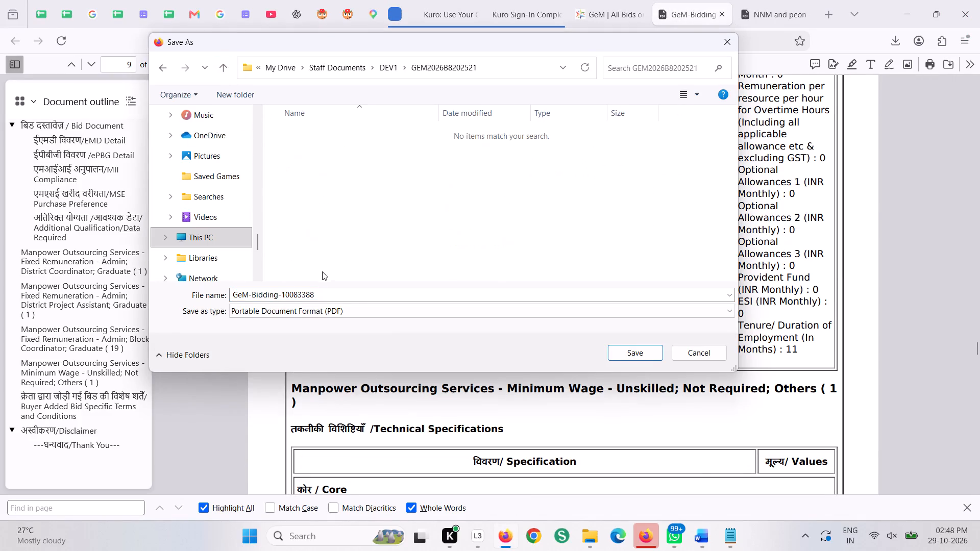
{"action": "left_click", "coordinate": [325, 292]}
{"action": "left_click", "coordinate": [639, 355]}
Copy bhuj-kutch from the bid's consignee address and replace Vadodara with it in the SHOPACT line of the REQUIRED DOCUMENTS Word file.
{"action": "scroll", "coordinate": [605, 311], "scroll_direction": "up", "scroll_amount": 17}
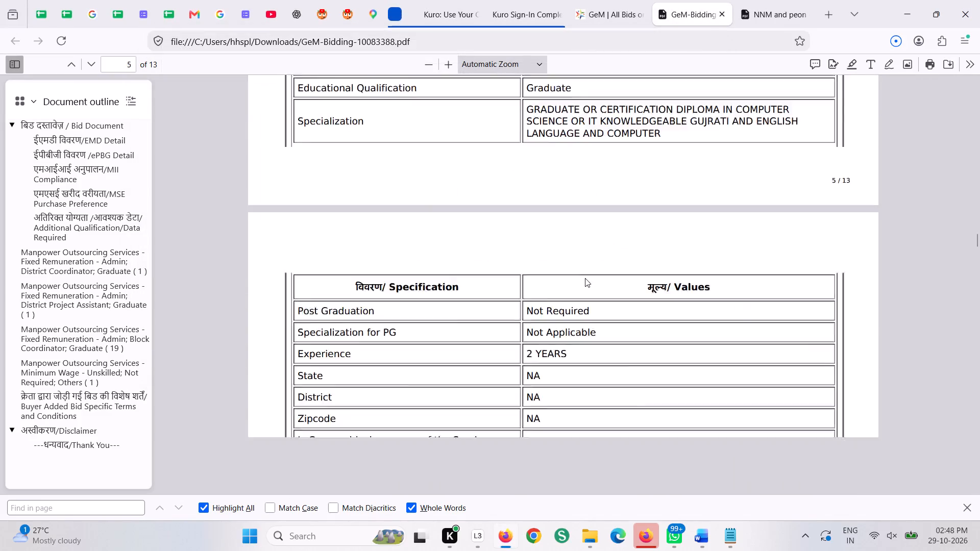
{"action": "scroll", "coordinate": [585, 278], "scroll_direction": "up", "scroll_amount": 6}
{"action": "scroll", "coordinate": [575, 270], "scroll_direction": "down", "scroll_amount": 6}
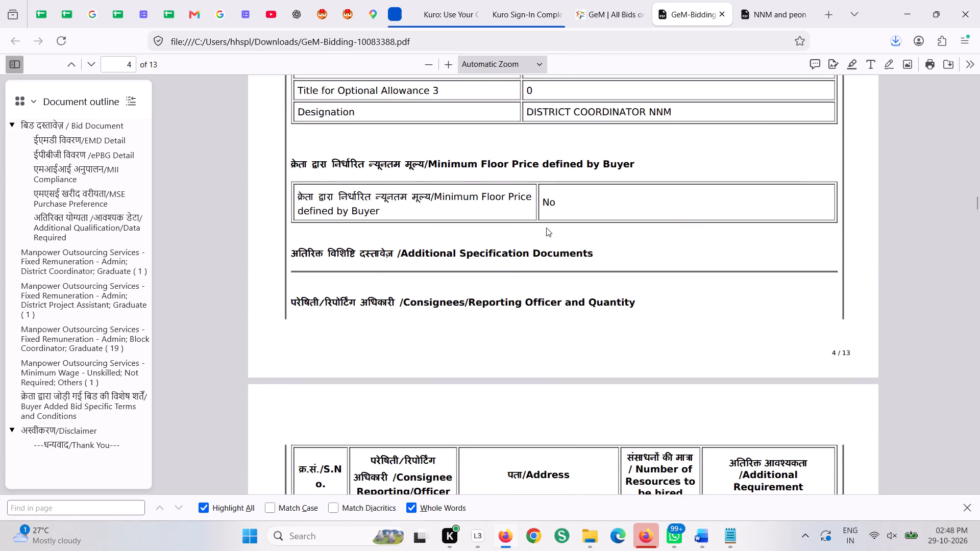
{"action": "scroll", "coordinate": [546, 227], "scroll_direction": "down", "scroll_amount": 8}
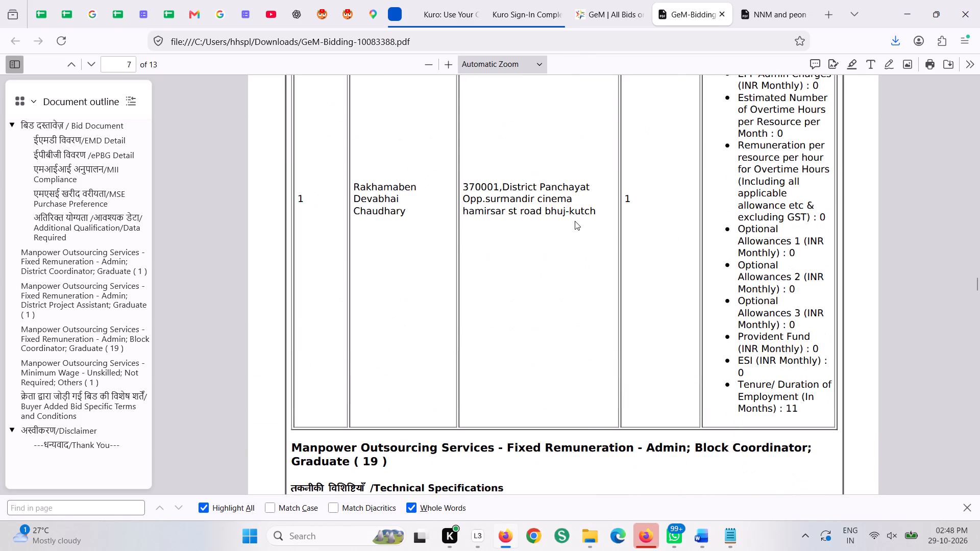
{"action": "left_click", "coordinate": [569, 210]}
{"action": "left_click", "coordinate": [557, 211]}
{"action": "left_click_drag", "start_coordinate": [557, 211], "coordinate": [599, 211]}
{"action": "key", "text": "ctrl+c"}
{"action": "key", "text": "ctrl+c"}
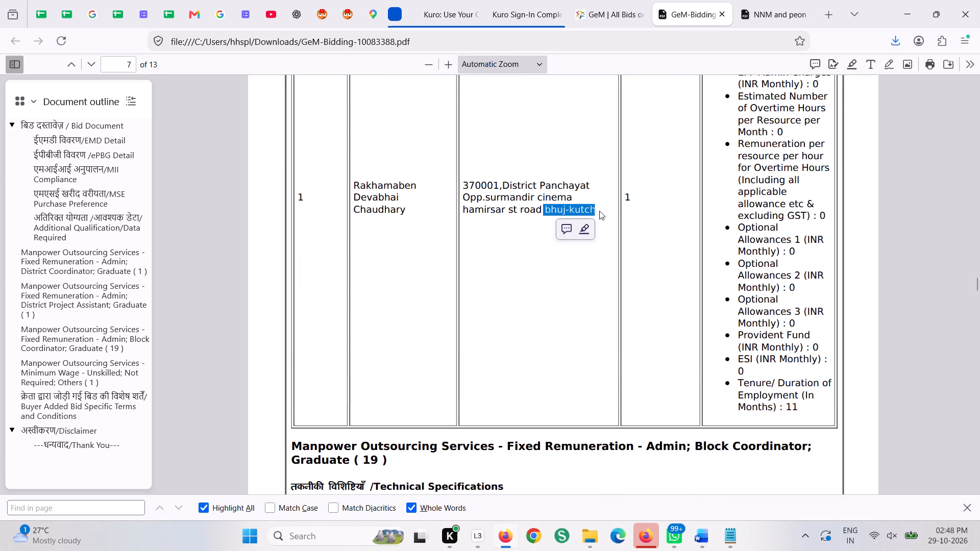
{"action": "key", "text": "ctrl+c"}
{"action": "left_click", "coordinate": [704, 533]}
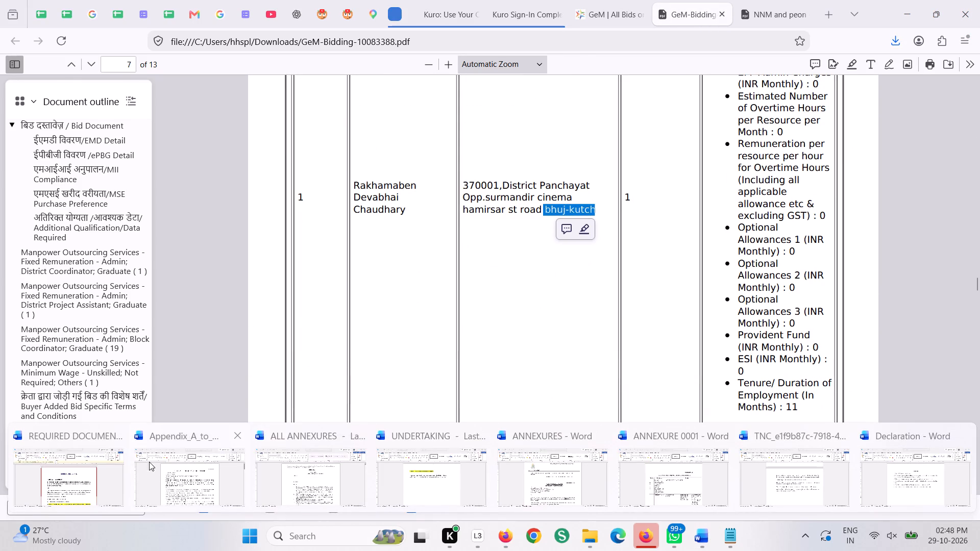
{"action": "left_click", "coordinate": [77, 472]}
{"action": "scroll", "coordinate": [440, 320], "scroll_direction": "up", "scroll_amount": 1}
{"action": "left_click_drag", "start_coordinate": [371, 279], "coordinate": [382, 280]}
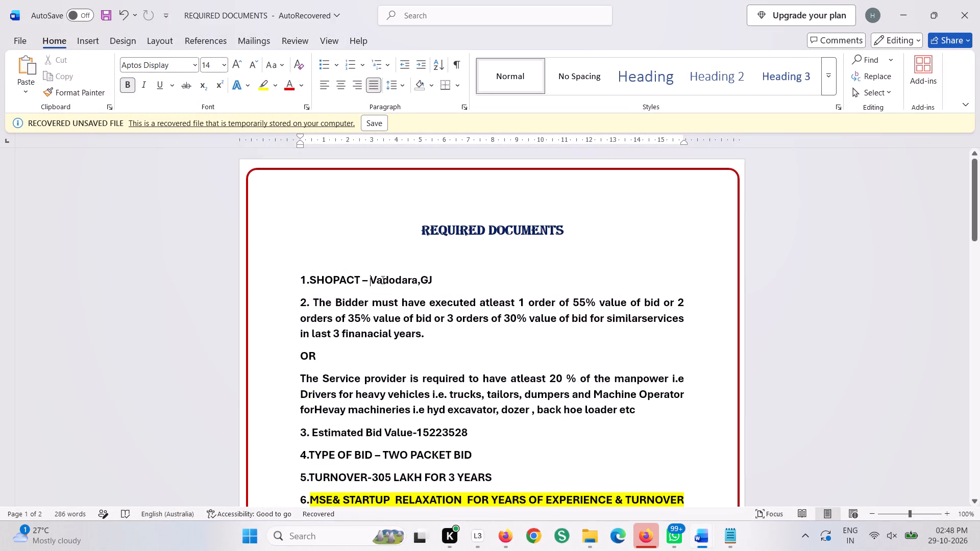
{"action": "left_click_drag", "start_coordinate": [382, 280], "coordinate": [416, 281]}
{"action": "key", "text": "ctrl+v"}
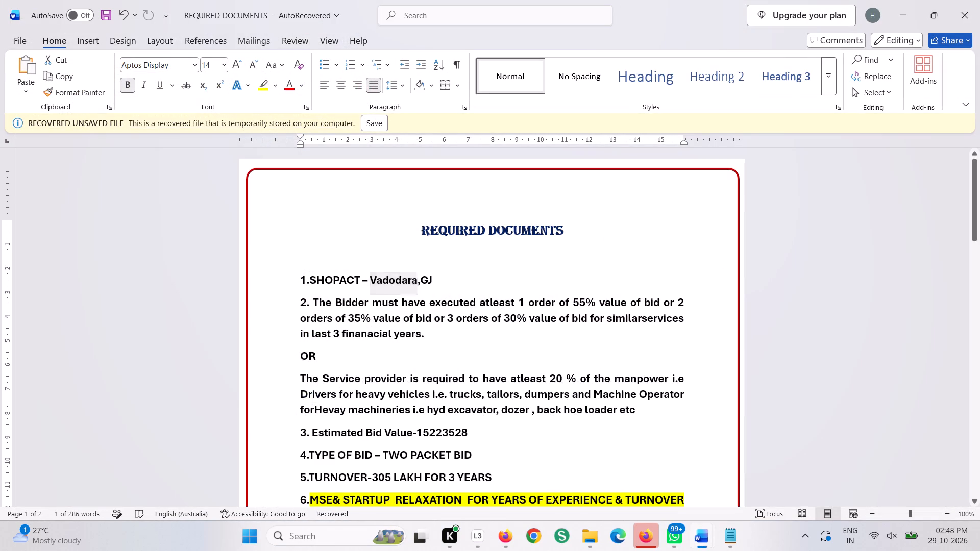
Delete the previous bid's requirements after the number 2 through the end of the REQUIRED DOCUMENTS list.
{"action": "left_click", "coordinate": [387, 330]}
{"action": "left_click_drag", "start_coordinate": [316, 303], "coordinate": [647, 523]}
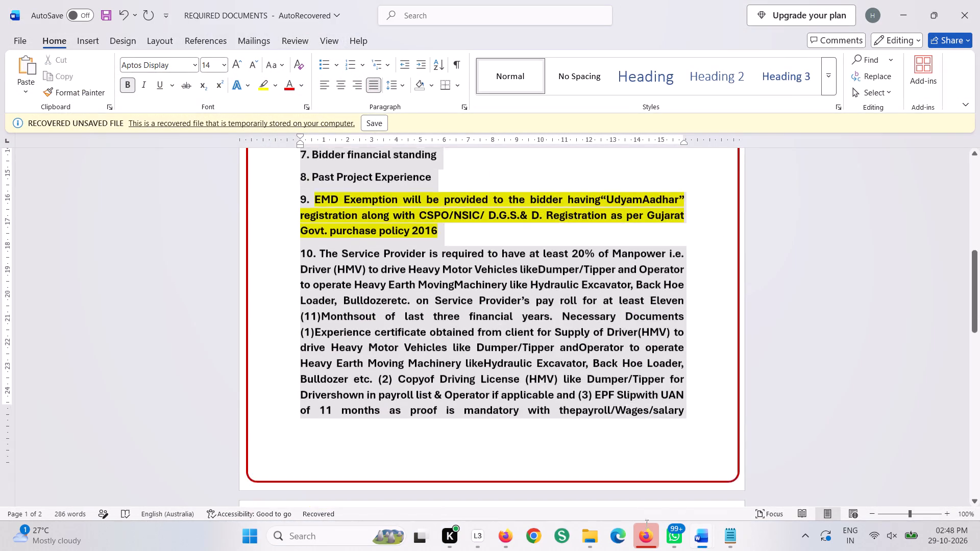
{"action": "left_click_drag", "start_coordinate": [647, 523], "coordinate": [703, 549]}
{"action": "key", "text": "BackSpace"}
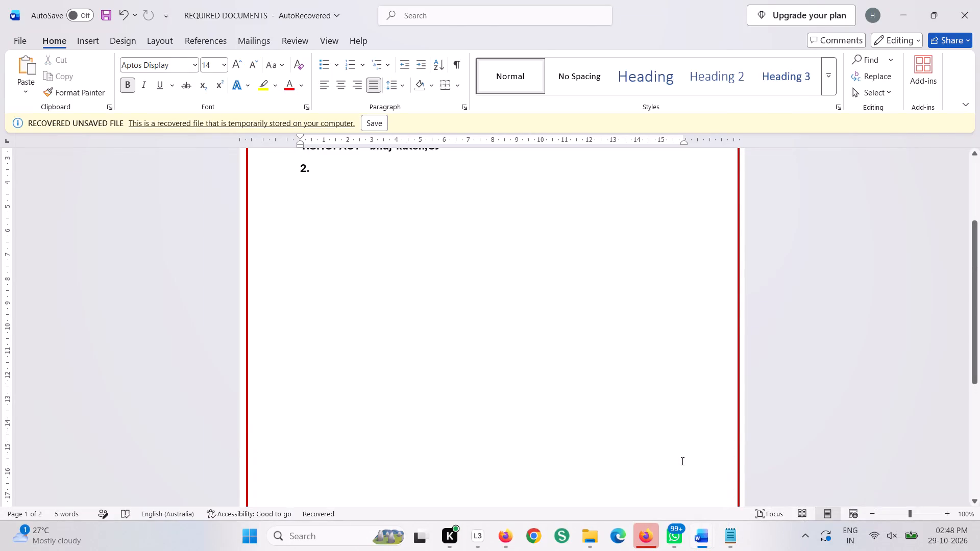
Copy "MSE Relaxation for Years of Experience and Turnover" from the bid into item 2 as matching text, fixing the missing space.
{"action": "key", "text": "alt+Tab"}
{"action": "scroll", "coordinate": [713, 361], "scroll_direction": "up", "scroll_amount": 17}
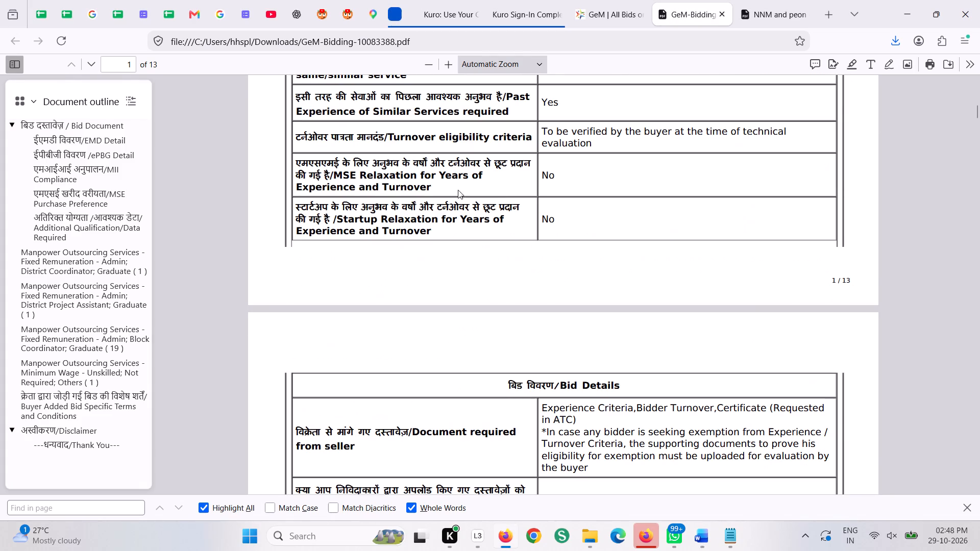
{"action": "left_click", "coordinate": [337, 174]}
{"action": "left_click_drag", "start_coordinate": [337, 174], "coordinate": [427, 185], "text": "ctrl"}
{"action": "key", "text": "ctrl+c"}
{"action": "key", "text": "ctrl+c"}
{"action": "key", "text": "alt+Tab"}
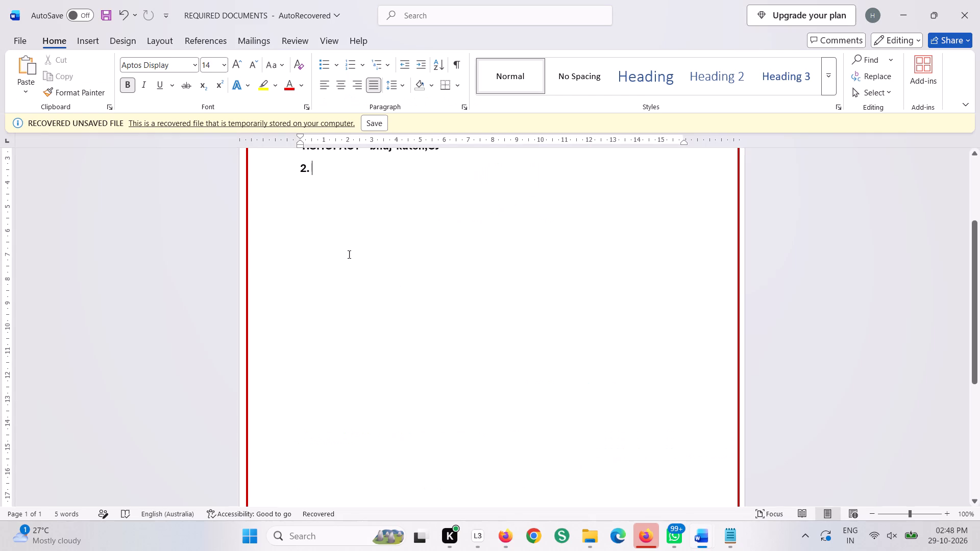
{"action": "key", "text": "ctrl+v"}
{"action": "key", "text": "ctrl+z"}
{"action": "key", "text": "BackSpace"}
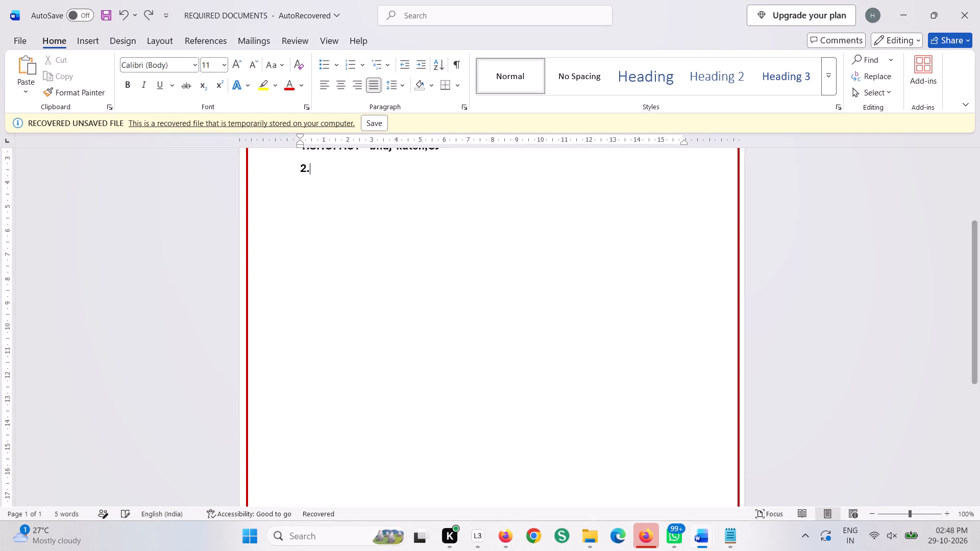
{"action": "key", "text": "ctrl+v"}
{"action": "left_click", "coordinate": [297, 190]}
{"action": "key", "text": "BackSpace"}
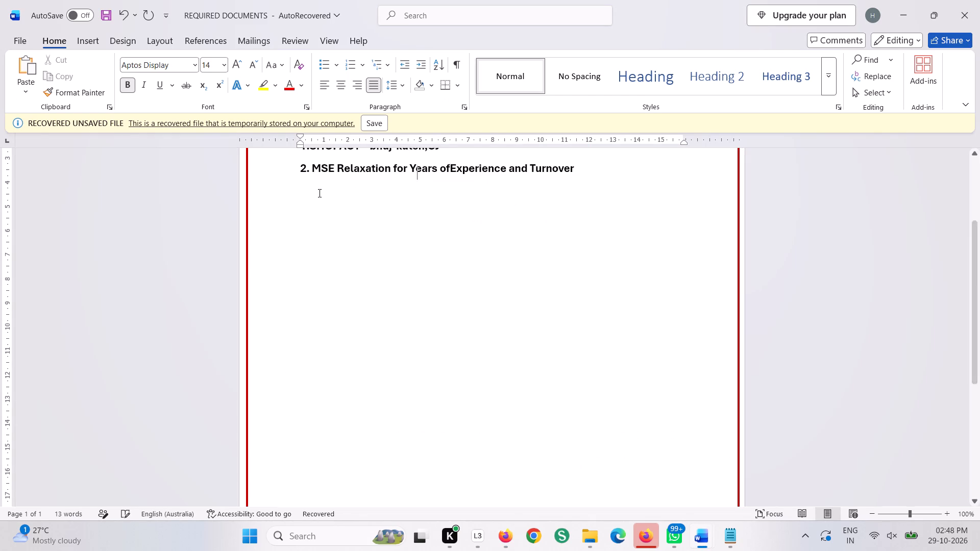
{"action": "key", "text": "space"}
Check the bid's MSE relaxation entry and append "- NO" to item 2.
{"action": "key", "text": "alt+Tab"}
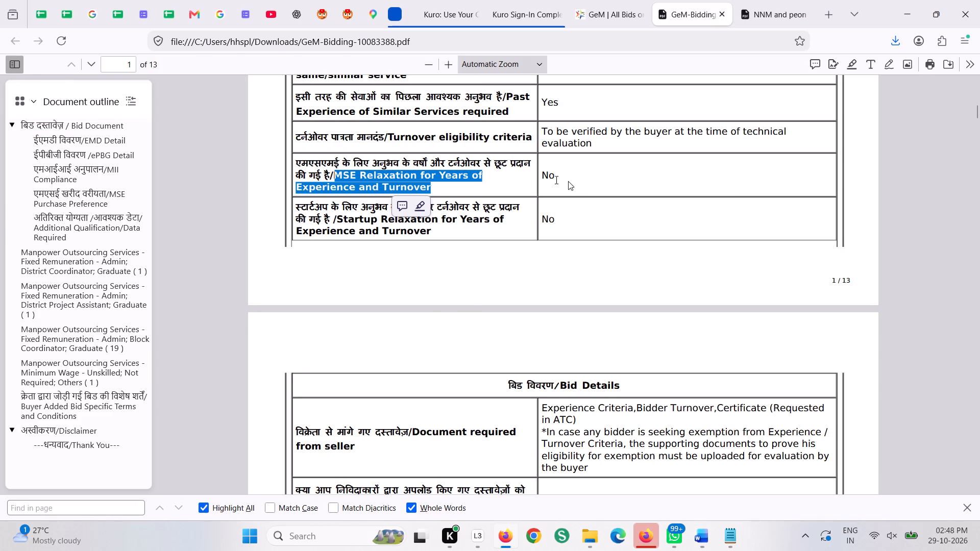
{"action": "key", "text": "alt+Tab"}
{"action": "left_click", "coordinate": [594, 172]}
{"action": "type", "text": "- NO"}
{"action": "key", "text": "space"}
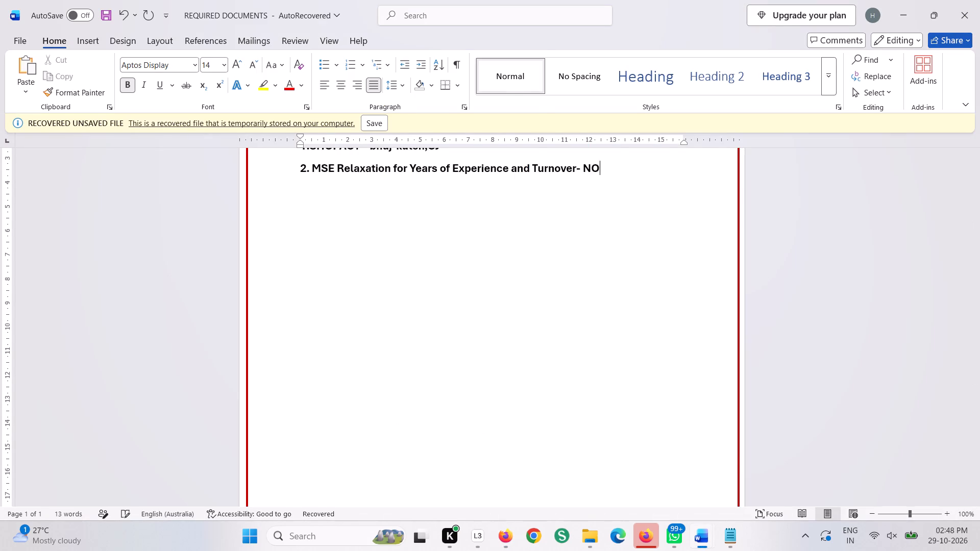
Check the bid's Startup relaxation entry and insert "& STARTUP" after MSE in item 2 of the REQUIRED DOCUMENTS list.
{"action": "key", "text": "alt+Tab"}
{"action": "double_click", "coordinate": [352, 220], "text": "ctrl"}
{"action": "key", "text": "ctrl+c"}
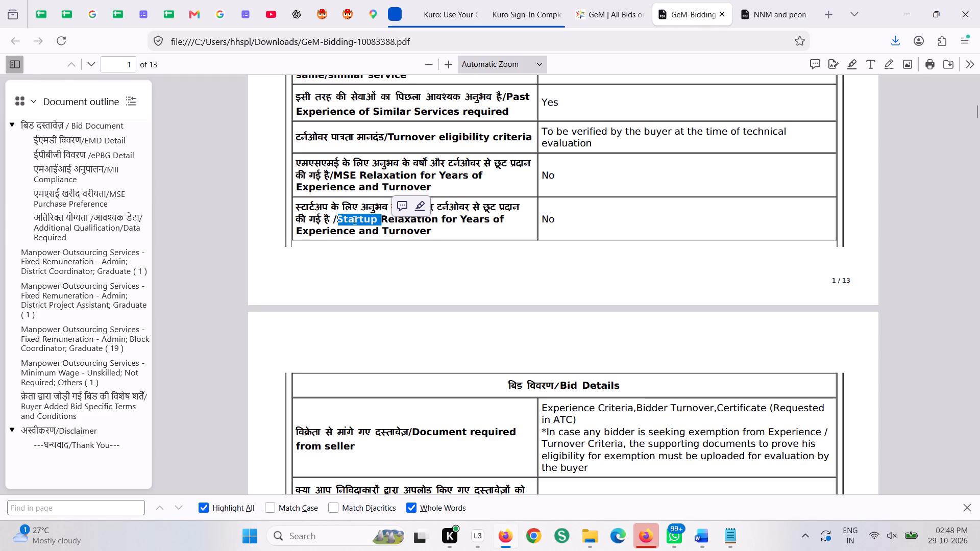
{"action": "key", "text": "ctrl+c"}
{"action": "key", "text": "alt+Tab"}
{"action": "left_click", "coordinate": [332, 166]}
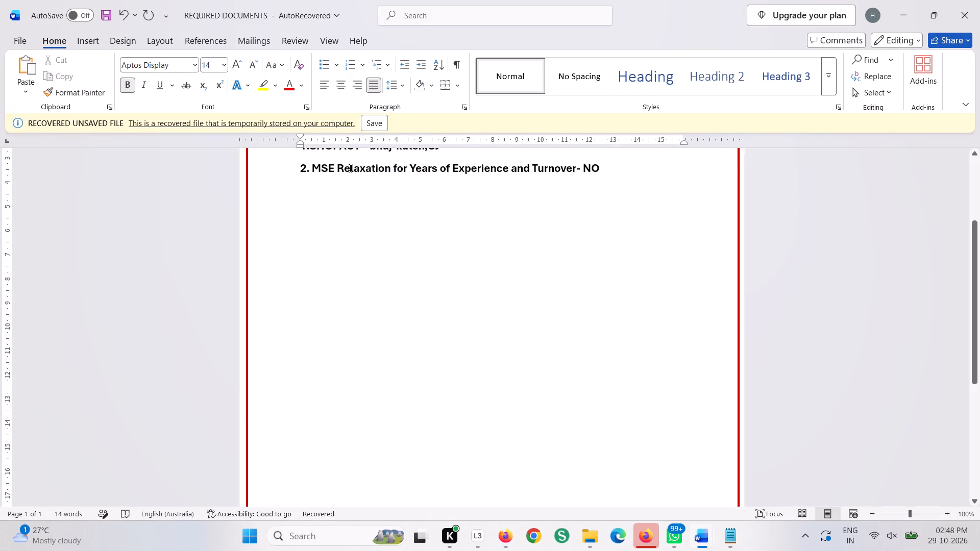
{"action": "type", "text": "&"}
{"action": "key", "text": "space"}
{"action": "key", "text": "ctrl+v"}
{"action": "key", "text": "alt+Tab"}
{"action": "key", "text": "alt+Tab"}
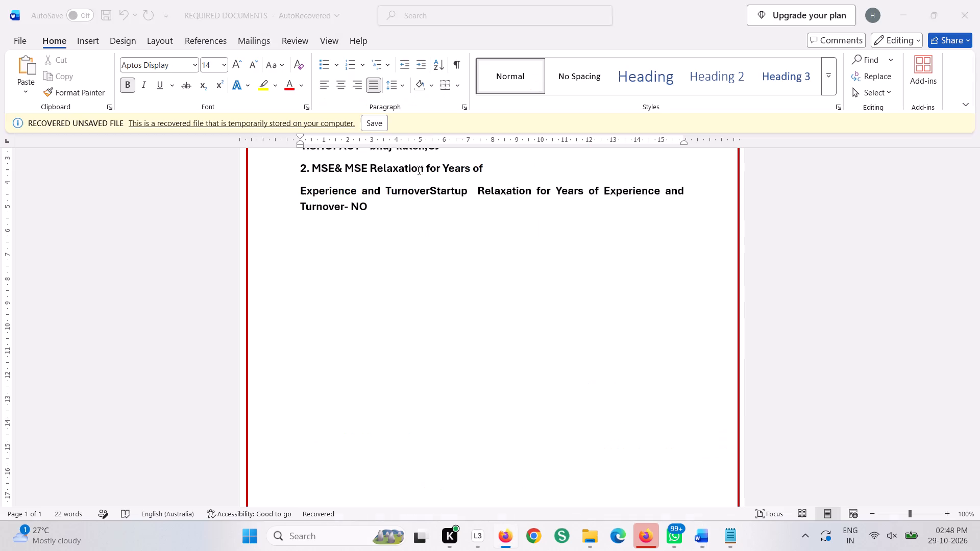
{"action": "key", "text": "ctrl+z"}
{"action": "key", "text": "alt+Tab"}
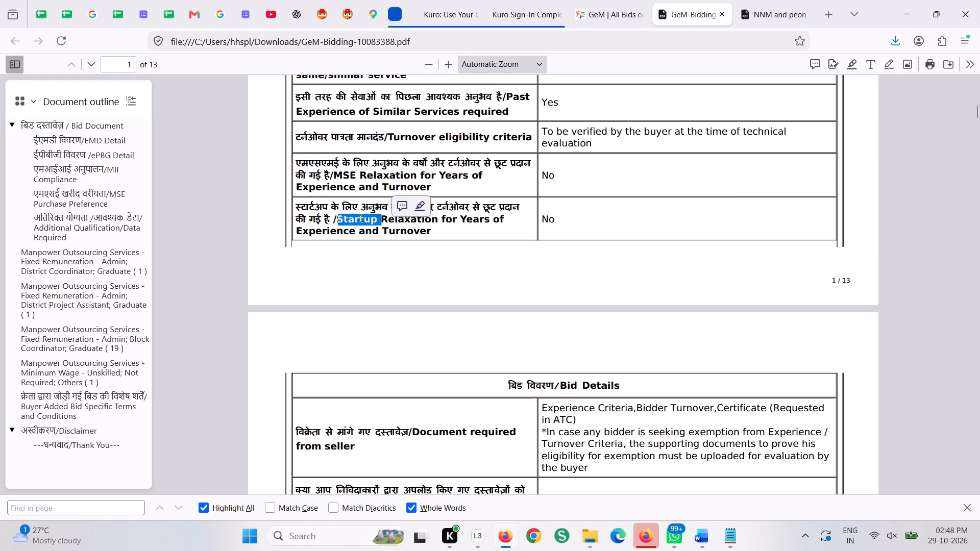
{"action": "key", "text": "ctrl+c"}
{"action": "key", "text": "ctrl+c"}
{"action": "key", "text": "alt+Tab"}
{"action": "key", "text": "ctrl+v"}
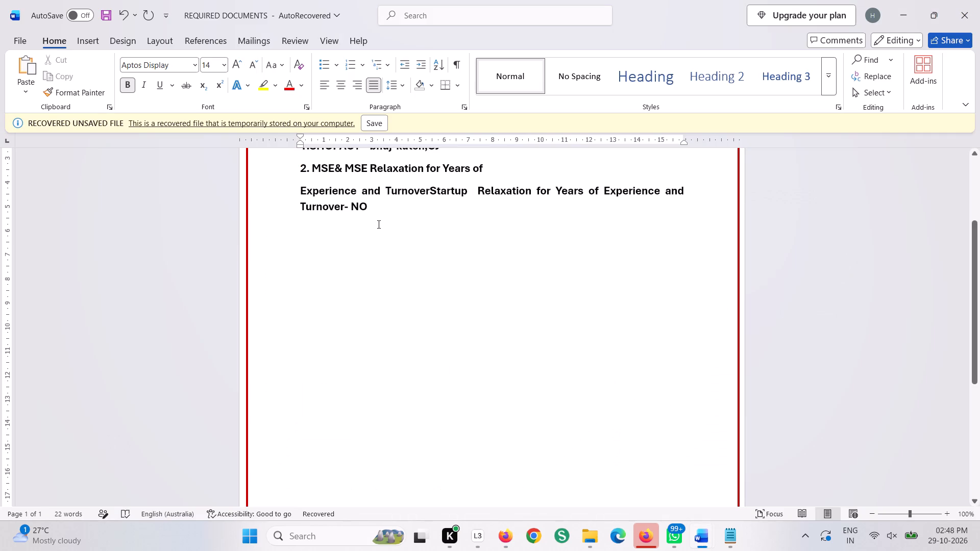
{"action": "key", "text": "ctrl+z"}
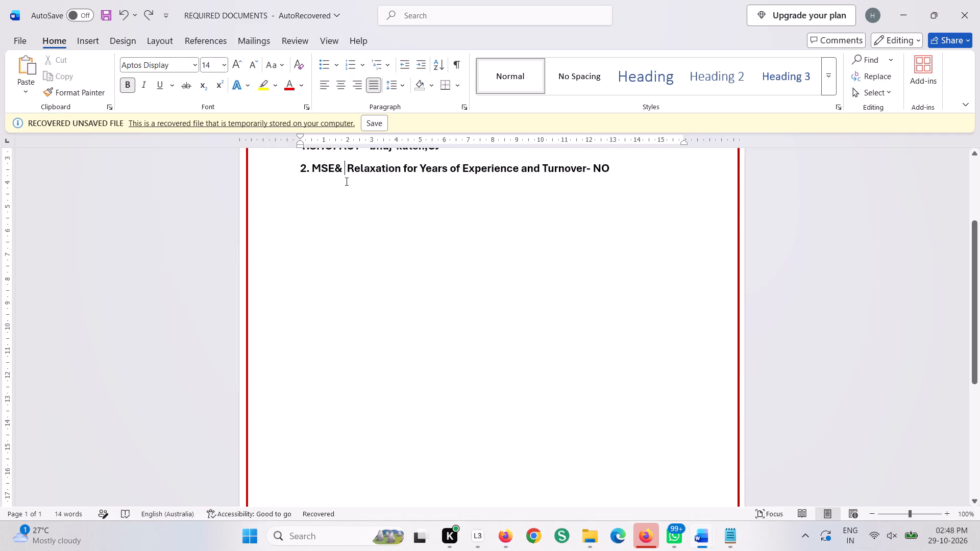
{"action": "type", "text": "STARTUP"}
Find the type of bid in the bid document and add the line "3.TYPE OF BID-TWO PACKET BID" to the list.
{"action": "key", "text": "alt+Tab"}
{"action": "scroll", "coordinate": [432, 213], "scroll_direction": "down", "scroll_amount": 1}
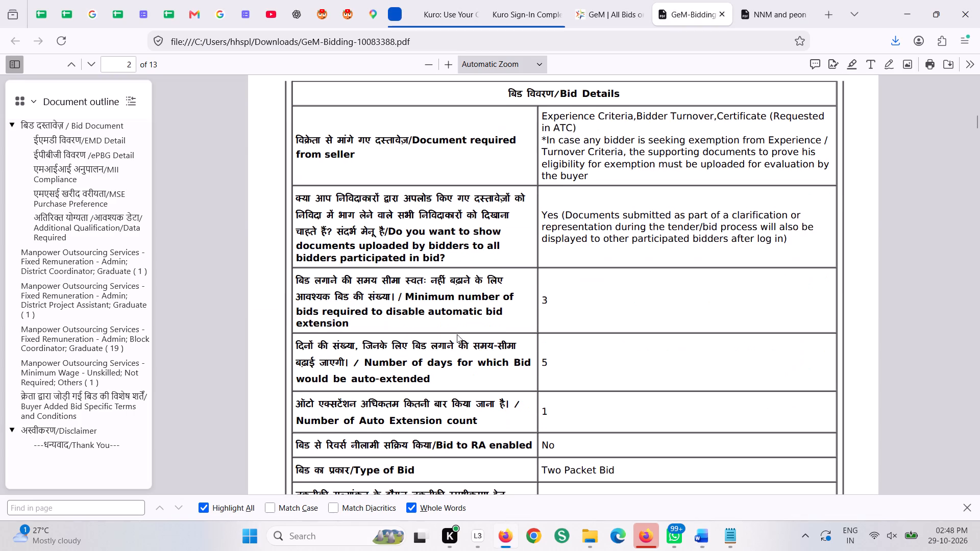
{"action": "scroll", "coordinate": [442, 373], "scroll_direction": "down", "scroll_amount": 1}
{"action": "left_click", "coordinate": [368, 178], "text": "ctrl"}
{"action": "left_click_drag", "start_coordinate": [368, 178], "coordinate": [417, 179], "text": "ctrl"}
{"action": "key", "text": "ctrl+c"}
{"action": "key", "text": "ctrl+c"}
{"action": "key", "text": "alt+Tab"}
{"action": "left_click", "coordinate": [678, 176]}
{"action": "key", "text": "Return"}
{"action": "type", "text": "3."}
{"action": "key", "text": "ctrl+v"}
{"action": "key", "text": "ctrl+z"}
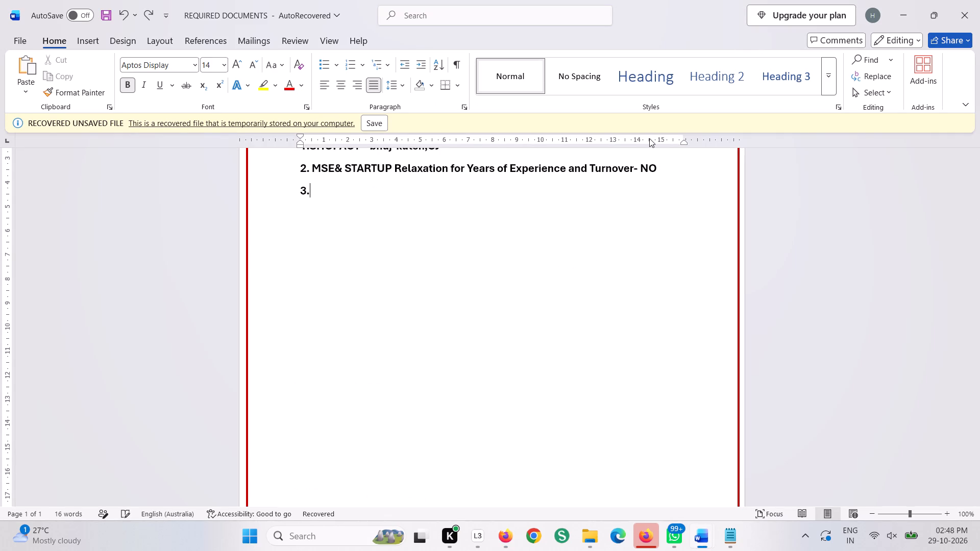
{"action": "type", "text": "TYPE OF BID-"}
{"action": "key", "text": "alt+Tab"}
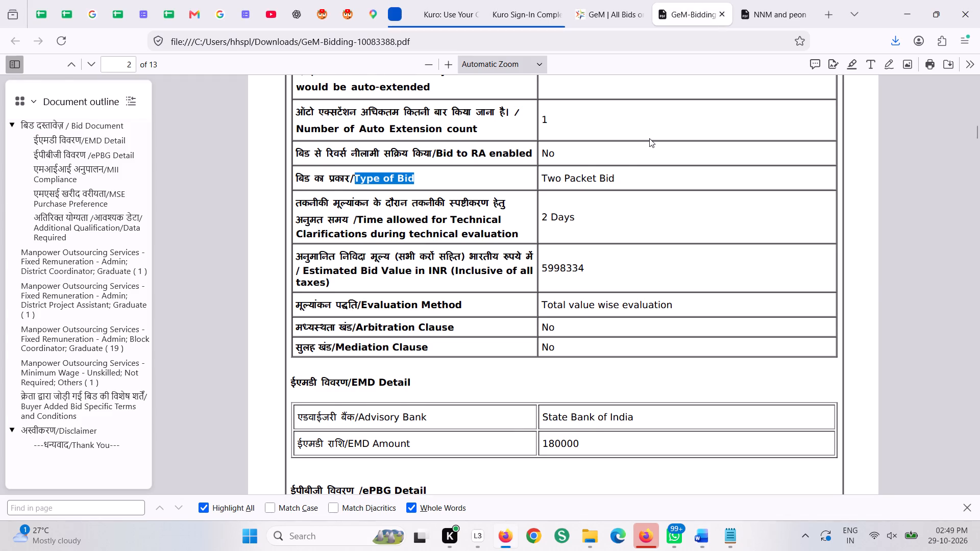
{"action": "key", "text": "alt+Tab"}
{"action": "type", "text": "TWO PACKET BID"}
{"action": "key", "text": "space"}
Add the line "4.ESTIMATED BID VALUE-5998334" to the list, taking the value from the bid document.
{"action": "key", "text": "alt+Tab"}
{"action": "key", "text": "alt+Tab"}
{"action": "key", "text": "Return"}
{"action": "type", "text": "4.ESTIMATED BID VALUE-"}
{"action": "key", "text": "alt+Tab"}
{"action": "key", "text": "alt+Tab"}
{"action": "type", "text": "599"}
{"action": "key", "text": "alt+Tab"}
{"action": "key", "text": "Return"}
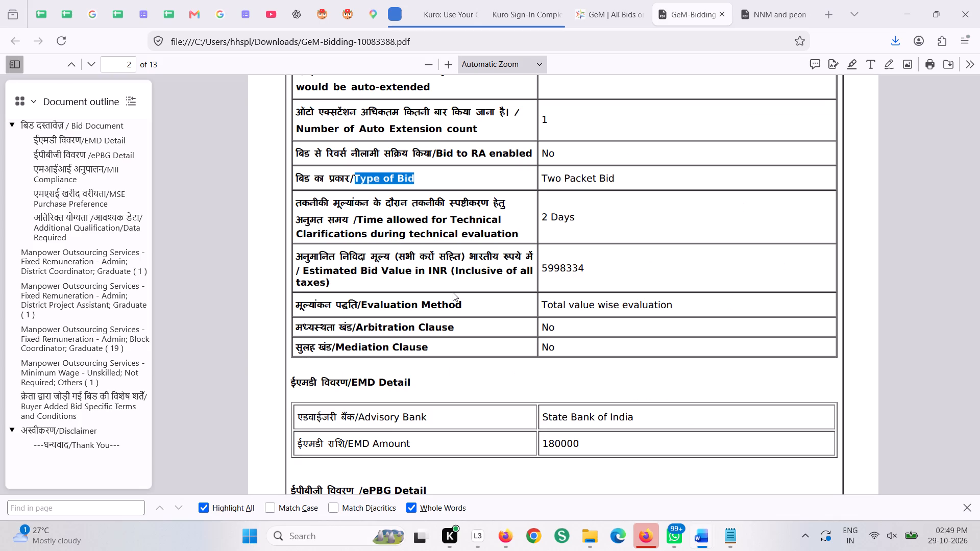
{"action": "key", "text": "alt+Tab"}
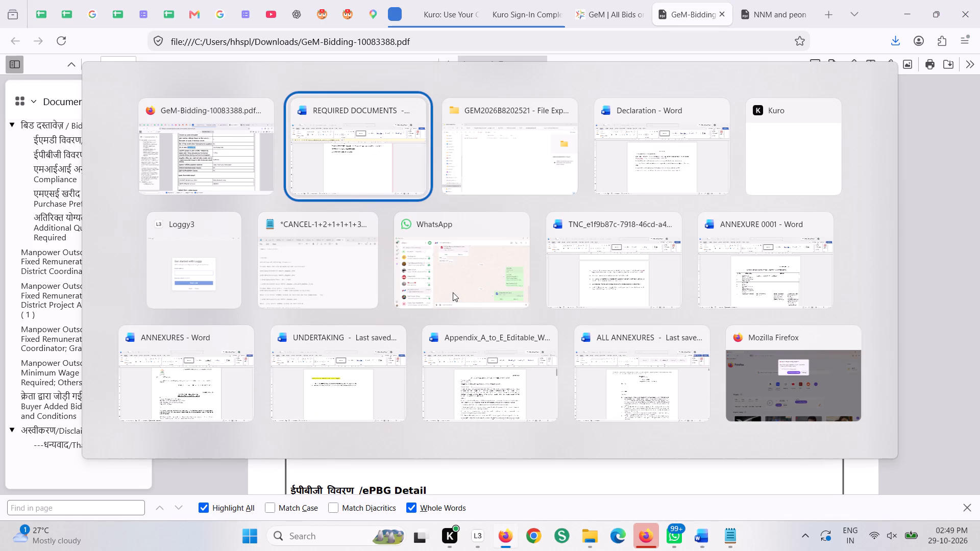
{"action": "key", "text": "Return"}
{"action": "type", "text": "8334"}
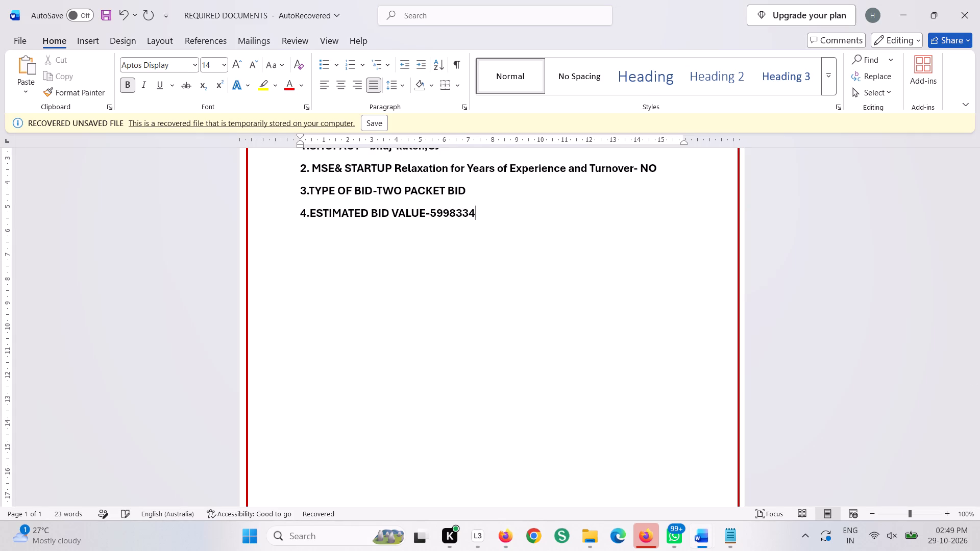
Look up the minimum average annual turnover in the bid and add "5.TURNOVER-119 LAKH FOR 3 YEARS" to the list.
{"action": "key", "text": "Return"}
{"action": "type", "text": "5."}
{"action": "key", "text": "alt+Tab"}
{"action": "scroll", "coordinate": [438, 300], "scroll_direction": "down", "scroll_amount": 1}
{"action": "scroll", "coordinate": [429, 297], "scroll_direction": "up", "scroll_amount": 5}
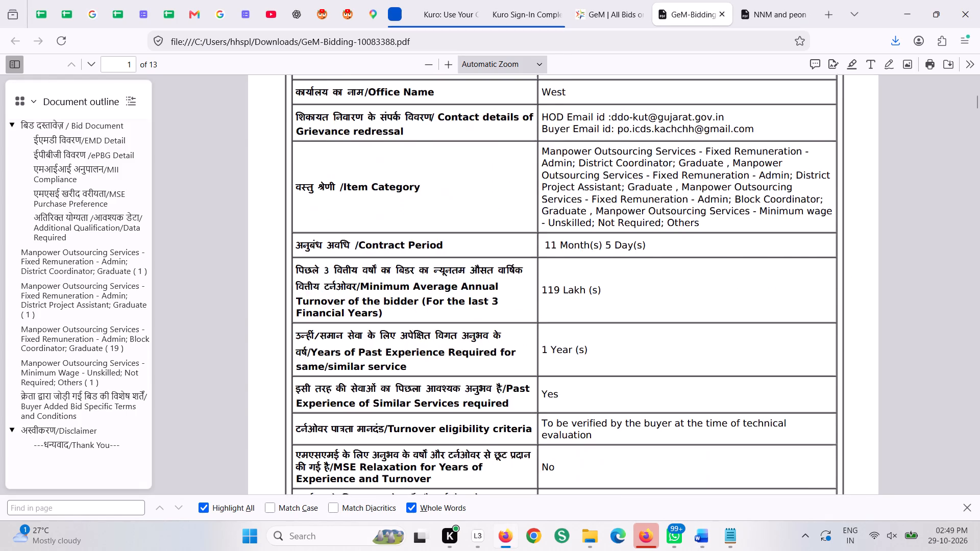
{"action": "scroll", "coordinate": [462, 356], "scroll_direction": "down", "scroll_amount": 2}
{"action": "key", "text": "alt+Tab"}
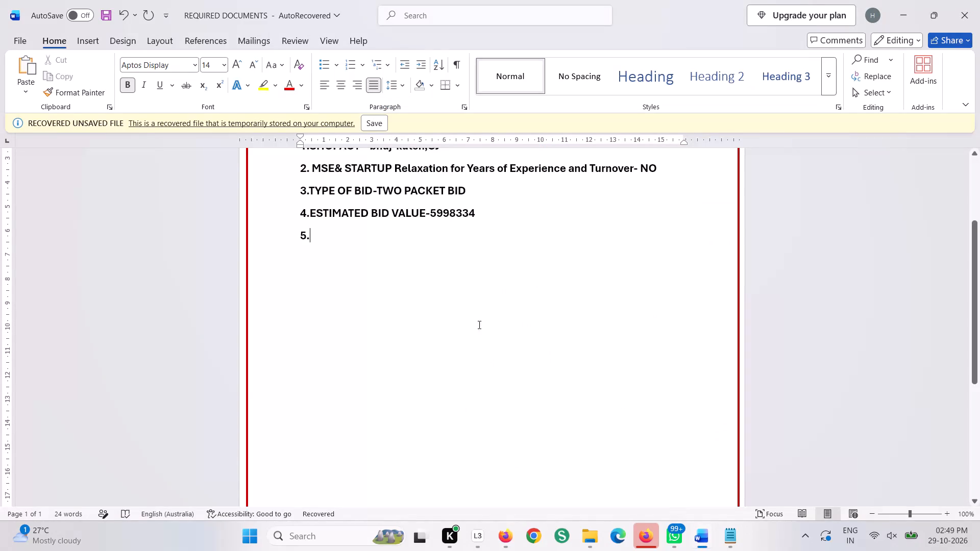
{"action": "type", "text": "TURNOVER-11*"}
{"action": "key", "text": "BackSpace"}
{"action": "type", "text": "9 L;AKH"}
{"action": "key", "text": "BackSpace"}
{"action": "key", "text": "BackSpace"}
{"action": "key", "text": "BackSpace"}
{"action": "key", "text": "BackSpace"}
{"action": "key", "text": "a"}
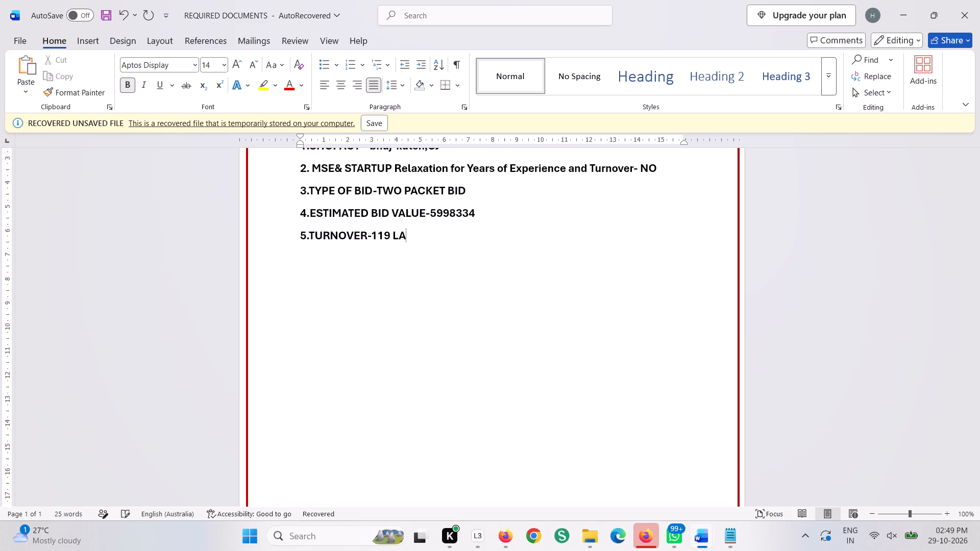
{"action": "type", "text": "KH FOIR"}
{"action": "key", "text": "BackSpace"}
{"action": "key", "text": "BackSpace"}
{"action": "type", "text": "R 3 YEARS"}
{"action": "key", "text": "space"}
Start item 6 on a new line of the list with the number only.
{"action": "key", "text": "Return"}
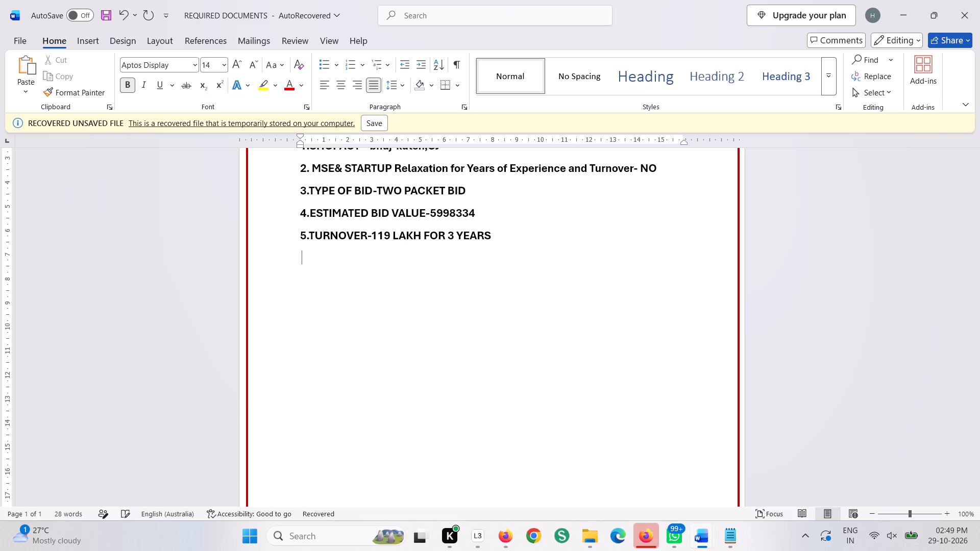
{"action": "type", "text": "6."}
Look through the bid document for further requirements, from the experience criteria on page 1 to the Buyer Added Bid Specific ATC section.
{"action": "key", "text": "alt+Tab"}
{"action": "scroll", "coordinate": [441, 212], "scroll_direction": "up", "scroll_amount": 1}
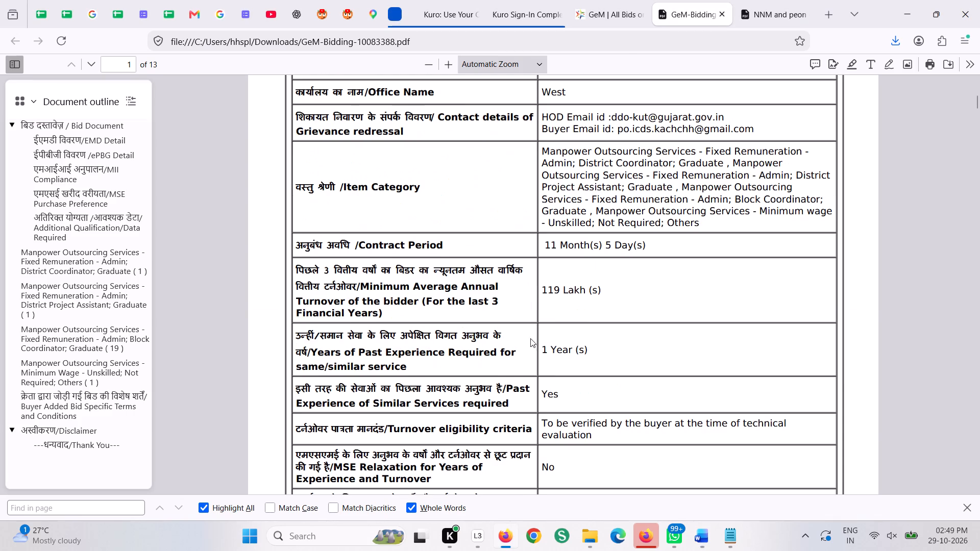
{"action": "key", "text": "alt+Tab"}
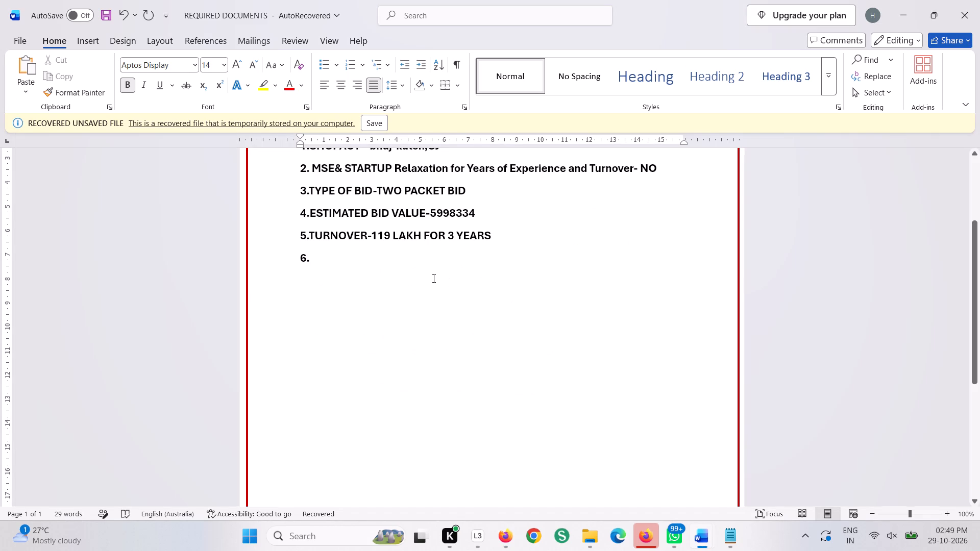
{"action": "scroll", "coordinate": [434, 277], "scroll_direction": "down", "scroll_amount": 1}
{"action": "key", "text": "alt+Tab"}
{"action": "scroll", "coordinate": [563, 294], "scroll_direction": "down", "scroll_amount": 4}
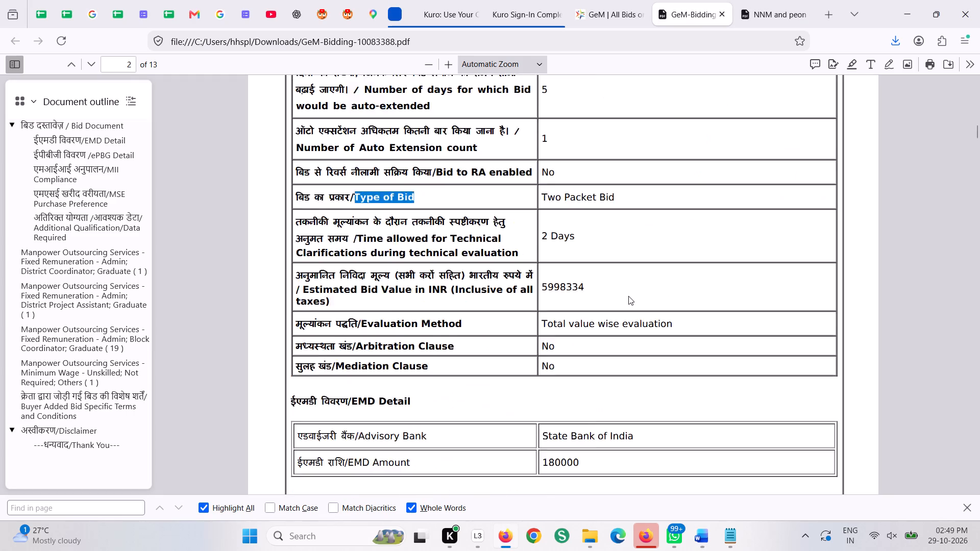
{"action": "scroll", "coordinate": [628, 296], "scroll_direction": "down", "scroll_amount": 4}
{"action": "scroll", "coordinate": [575, 303], "scroll_direction": "down", "scroll_amount": 19}
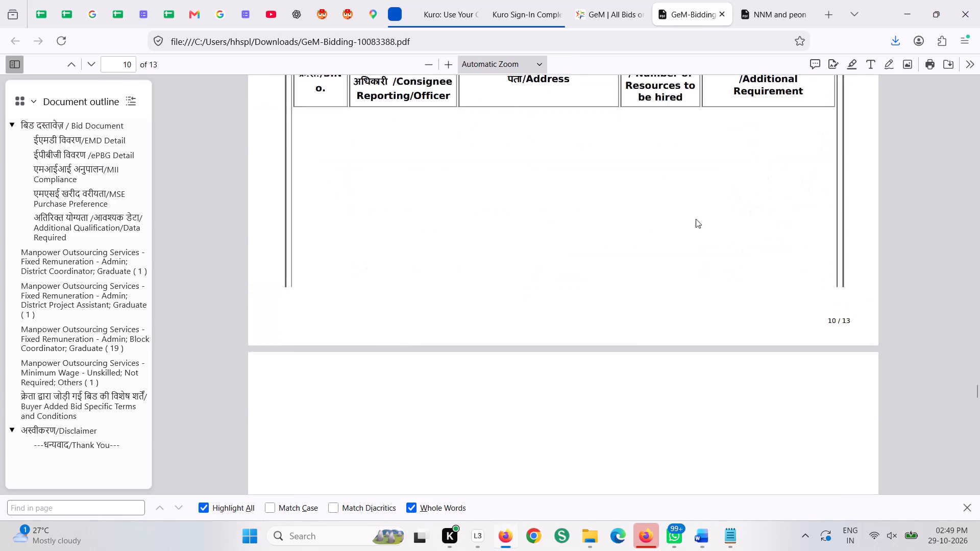
{"action": "scroll", "coordinate": [696, 219], "scroll_direction": "down", "scroll_amount": 10}
{"action": "scroll", "coordinate": [605, 254], "scroll_direction": "up", "scroll_amount": 5}
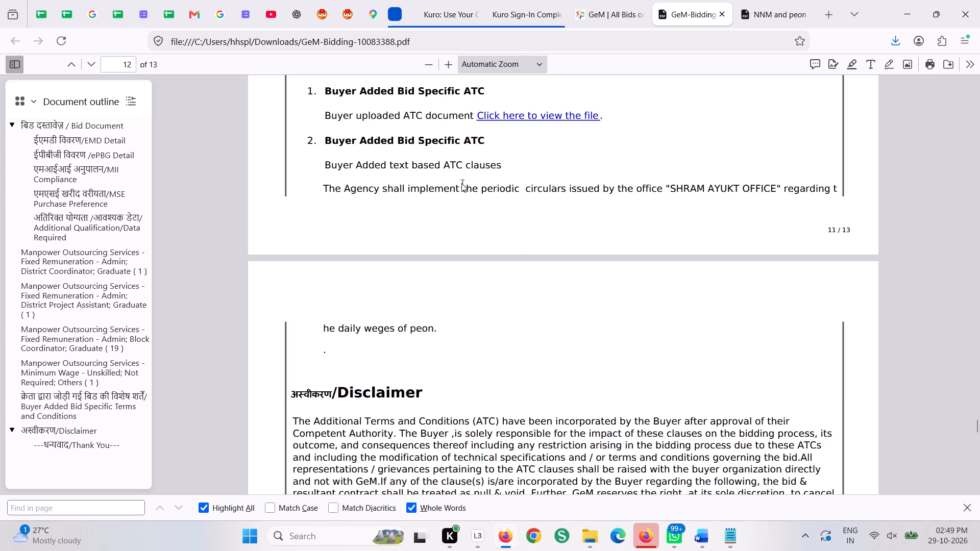
Save the buyer's NNM and peon ATC PDF in the GEM2026B8202521 folder as BUYER ADDED ATC 01.
{"action": "left_click", "coordinate": [763, 8]}
{"action": "scroll", "coordinate": [673, 244], "scroll_direction": "up", "scroll_amount": 9}
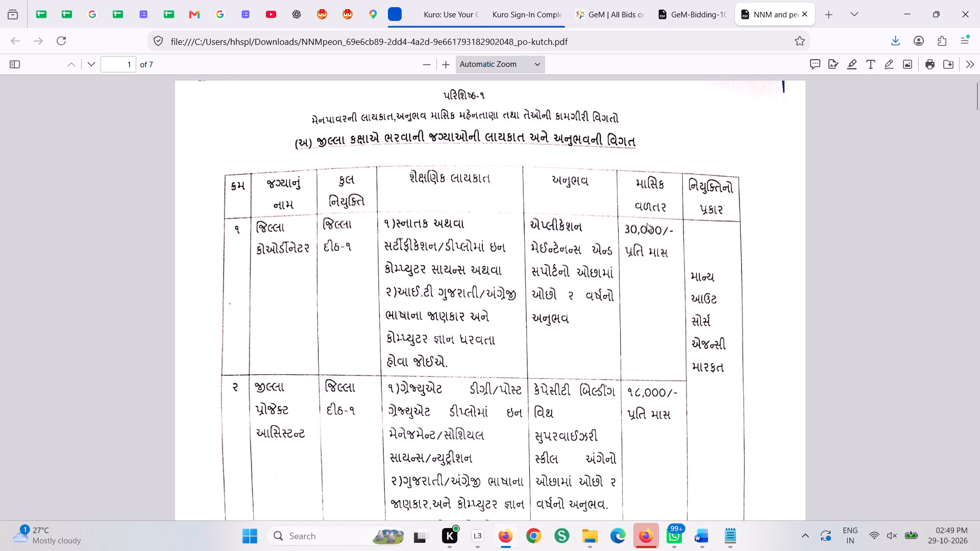
{"action": "scroll", "coordinate": [647, 223], "scroll_direction": "up", "scroll_amount": 1}
{"action": "scroll", "coordinate": [601, 242], "scroll_direction": "down", "scroll_amount": 13}
{"action": "scroll", "coordinate": [599, 213], "scroll_direction": "up", "scroll_amount": 7}
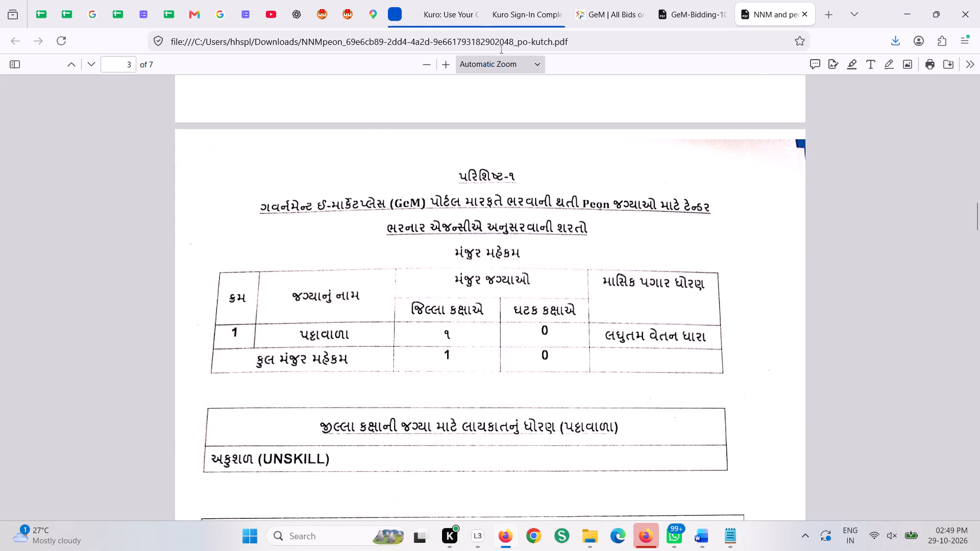
{"action": "left_click", "coordinate": [602, 0]}
{"action": "left_click", "coordinate": [775, 0]}
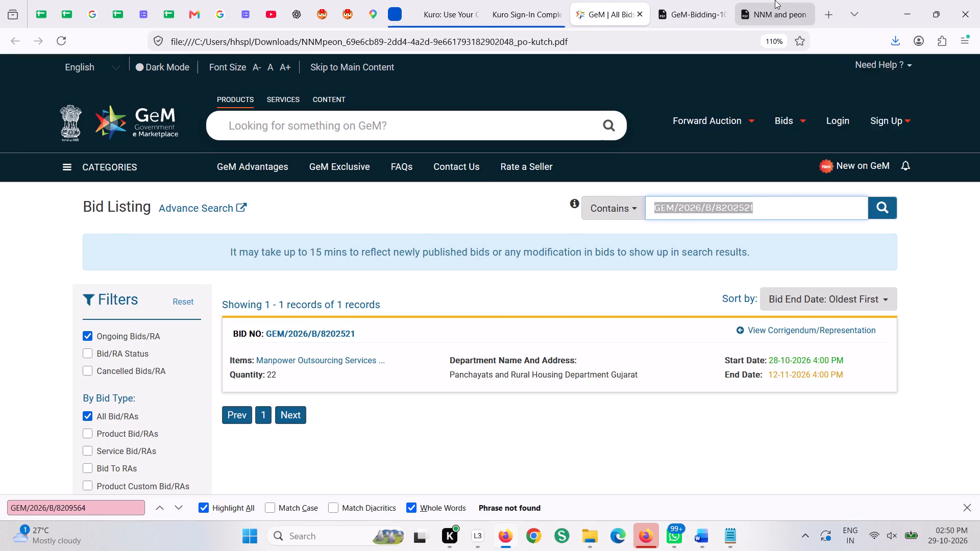
{"action": "left_click_drag", "start_coordinate": [949, 66], "coordinate": [950, 59]}
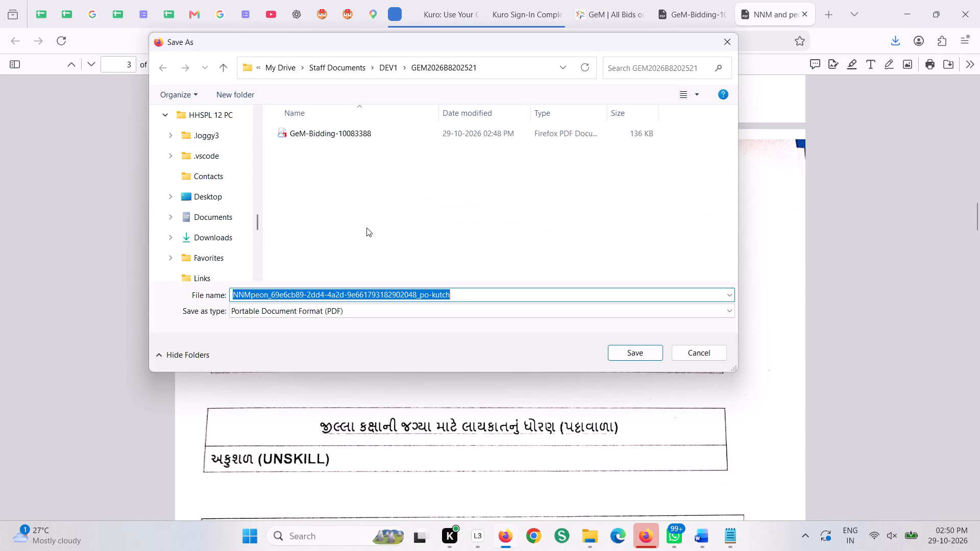
{"action": "type", "text": "BUYER"}
{"action": "key", "text": "space"}
{"action": "type", "text": "ADDED ATC 01"}
{"action": "key", "text": "Return"}
Look through the buyer's Gujarati ATC PDF, from the post qualifications and scope of work to the agency documents table on page 4.
{"action": "scroll", "coordinate": [381, 235], "scroll_direction": "down", "scroll_amount": 9}
{"action": "scroll", "coordinate": [364, 266], "scroll_direction": "up", "scroll_amount": 7}
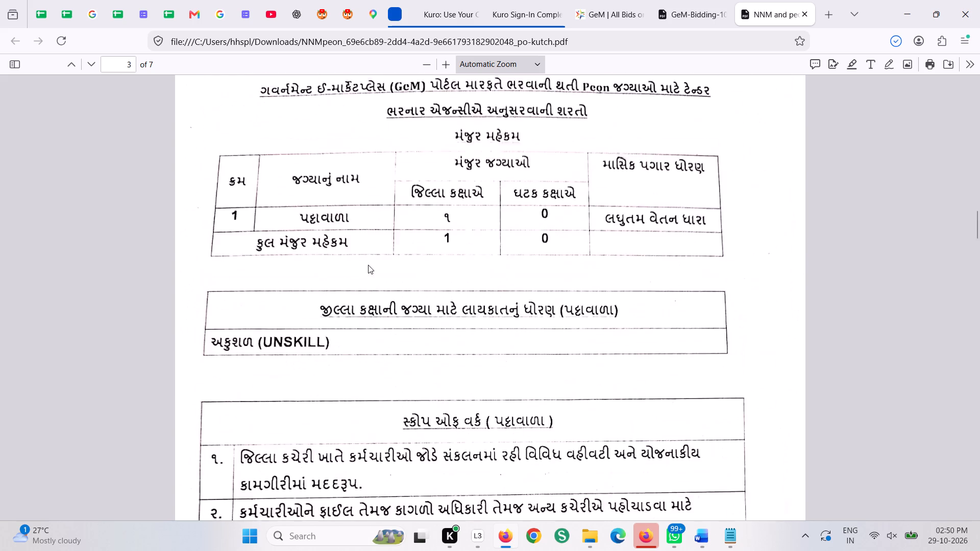
{"action": "scroll", "coordinate": [368, 265], "scroll_direction": "up", "scroll_amount": 9}
{"action": "scroll", "coordinate": [486, 273], "scroll_direction": "up", "scroll_amount": 1}
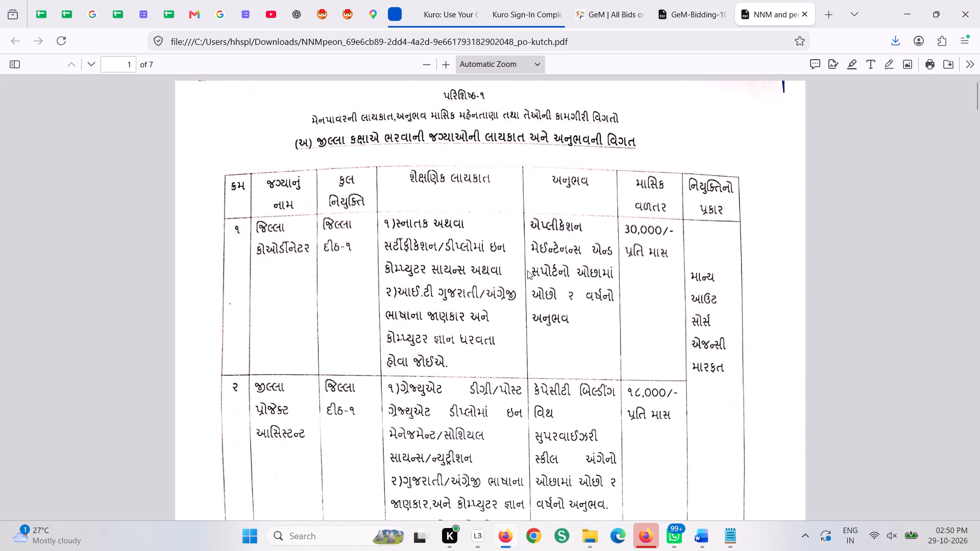
{"action": "scroll", "coordinate": [530, 273], "scroll_direction": "down", "scroll_amount": 7}
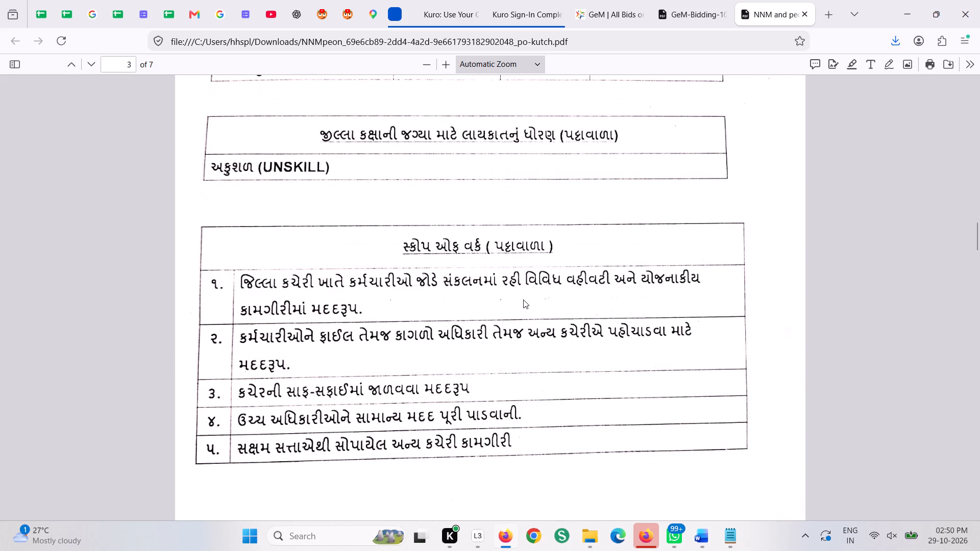
{"action": "scroll", "coordinate": [555, 287], "scroll_direction": "down", "scroll_amount": 2}
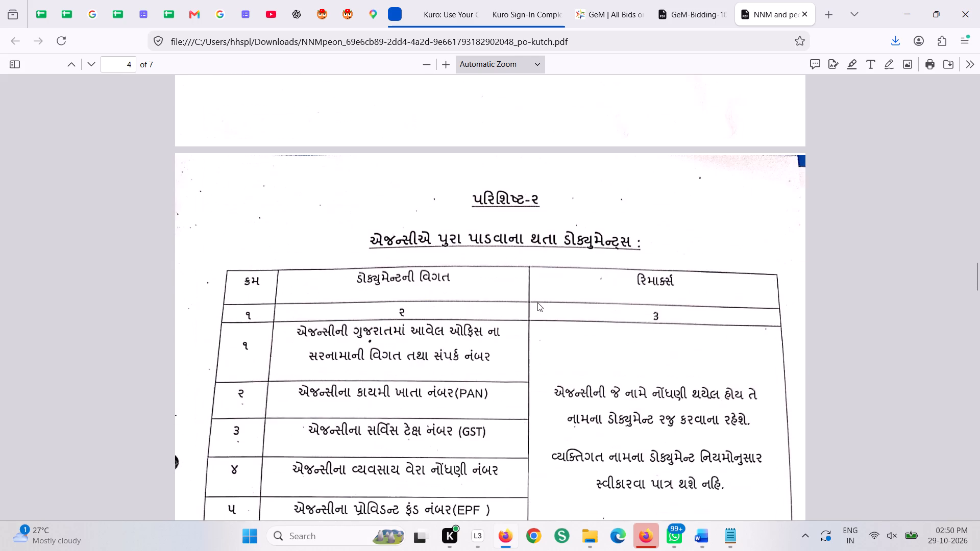
{"action": "scroll", "coordinate": [530, 303], "scroll_direction": "down", "scroll_amount": 1}
{"action": "scroll", "coordinate": [589, 300], "scroll_direction": "down", "scroll_amount": 1}
{"action": "scroll", "coordinate": [589, 300], "scroll_direction": "up", "scroll_amount": 1}
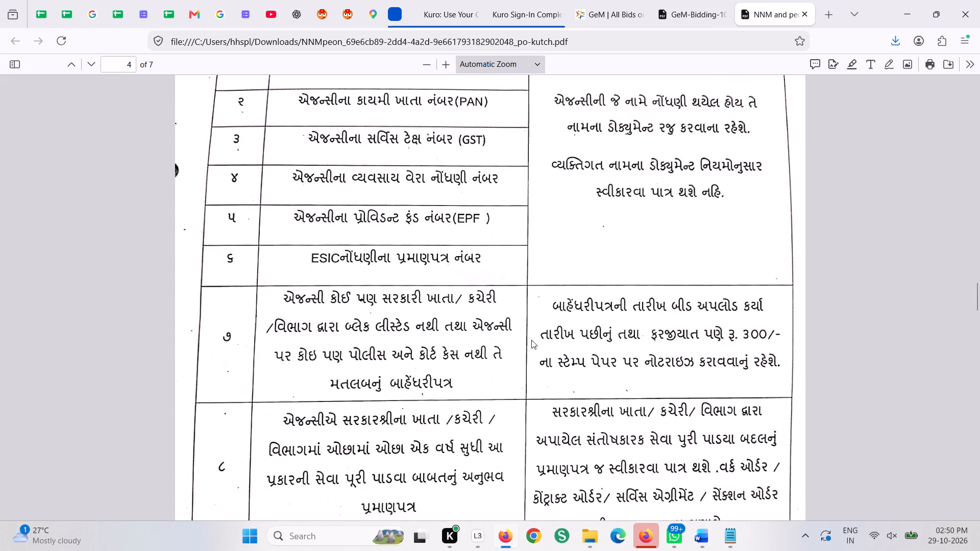
Fit the page 4 agency documents table in view at 70% zoom and copy a screenshot of it, down to row 10.
{"action": "left_click", "coordinate": [974, 77]}
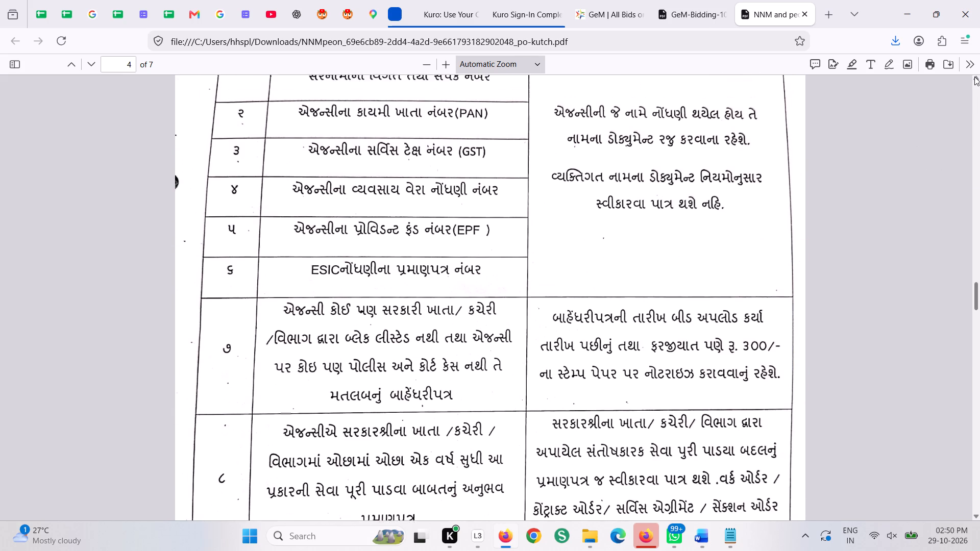
{"action": "left_click", "coordinate": [974, 77]}
{"action": "left_click", "coordinate": [975, 76]}
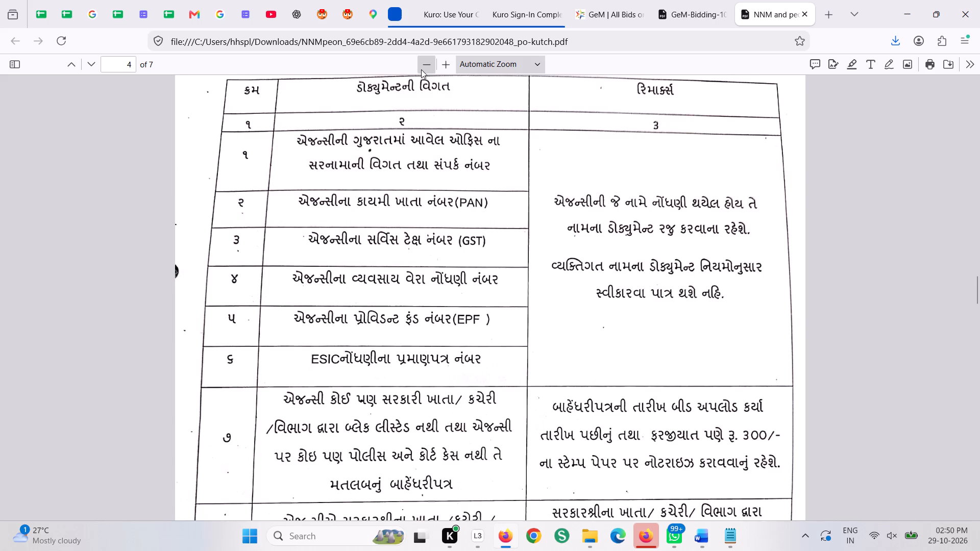
{"action": "triple_click", "coordinate": [421, 69]}
{"action": "double_click", "coordinate": [421, 69]}
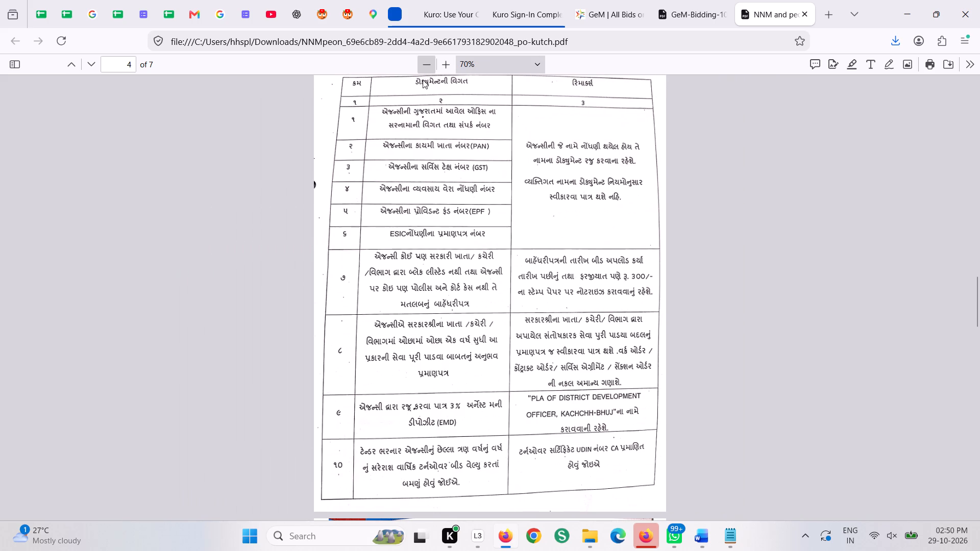
{"action": "key", "text": "ctrl+shift+s"}
{"action": "left_click_drag", "start_coordinate": [331, 89], "coordinate": [696, 481]}
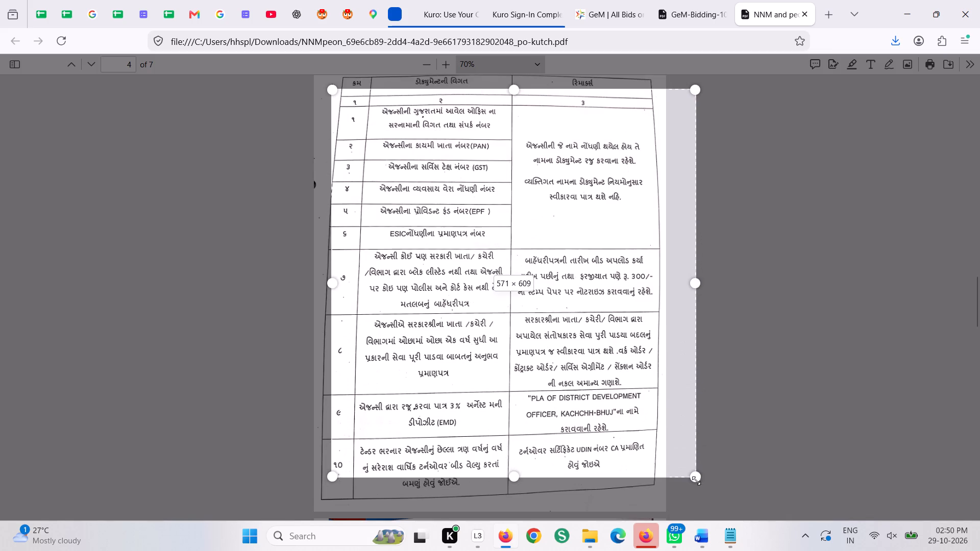
{"action": "left_click_drag", "start_coordinate": [696, 481], "coordinate": [696, 500]}
{"action": "left_click", "coordinate": [573, 488]}
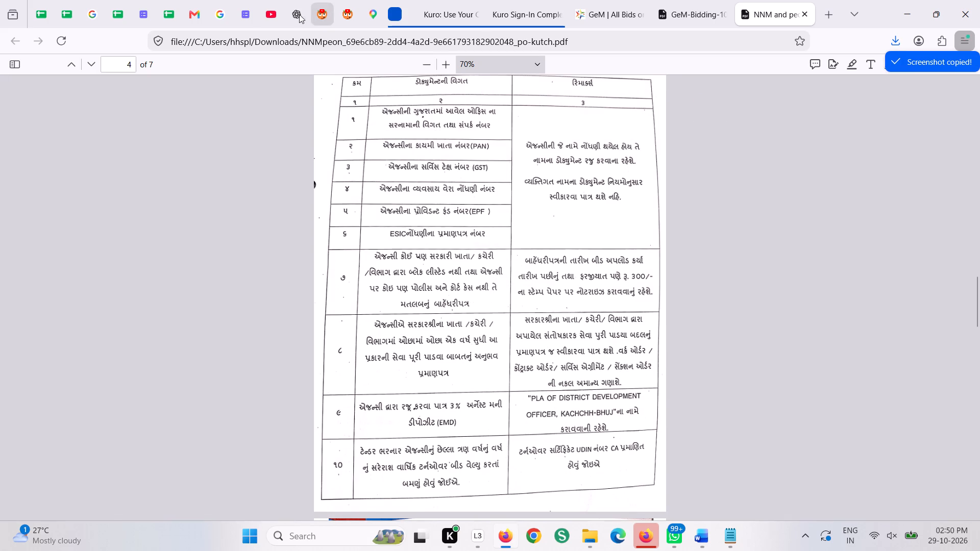
Search the copied table screenshot with Google Lens and translate its Gujarati text into English.
{"action": "left_click", "coordinate": [226, 13]}
{"action": "left_click", "coordinate": [825, 94]}
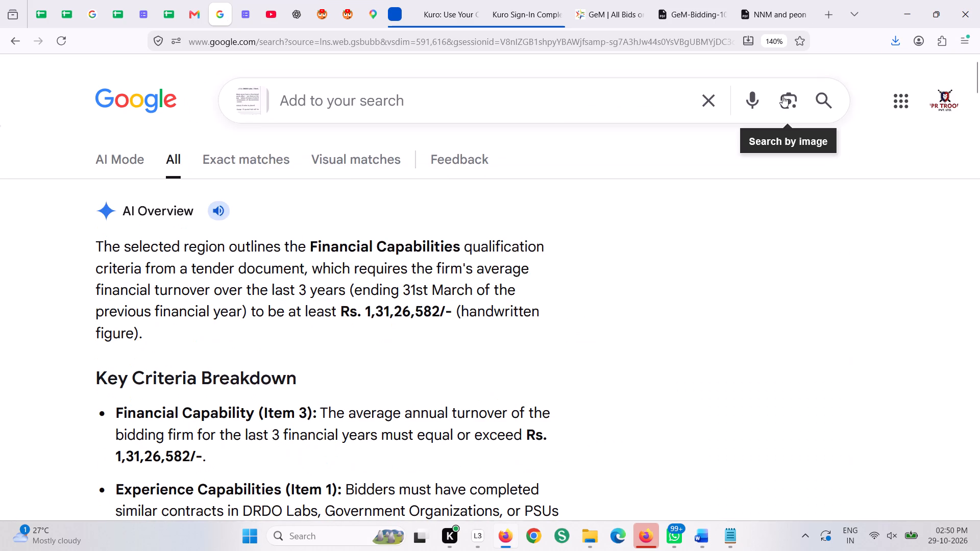
{"action": "left_click", "coordinate": [782, 96]}
{"action": "left_click", "coordinate": [415, 340]}
{"action": "key", "text": "ctrl+v"}
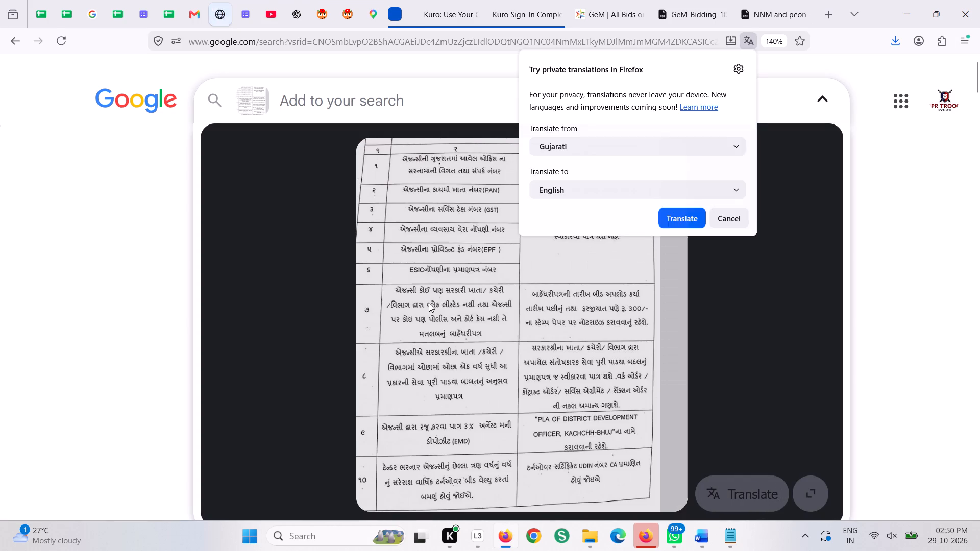
{"action": "left_click", "coordinate": [729, 218]}
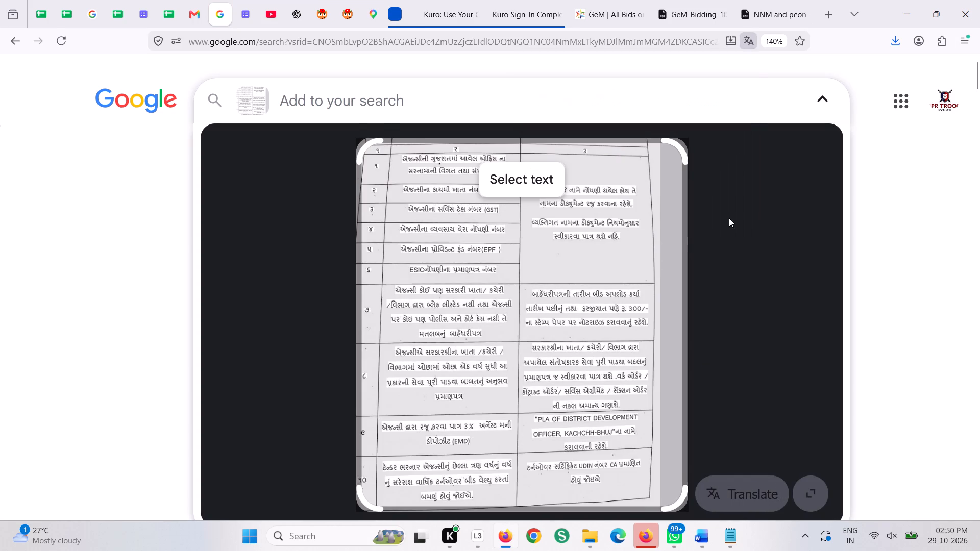
{"action": "left_click", "coordinate": [758, 490]}
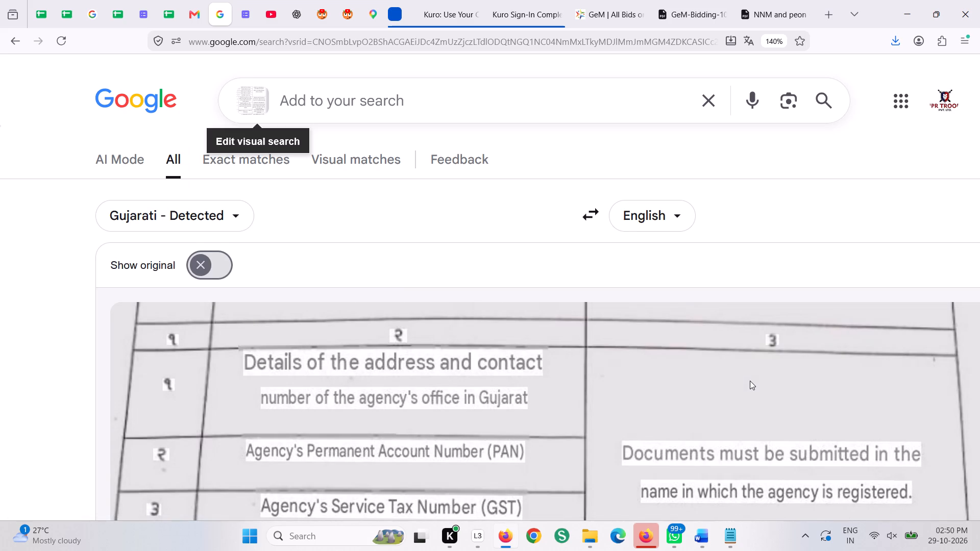
Complete item 6 of the Word list as "blacklisted stamp paper of Rs. 300" with wording copied from the translated table.
{"action": "scroll", "coordinate": [746, 390], "scroll_direction": "down", "scroll_amount": 1}
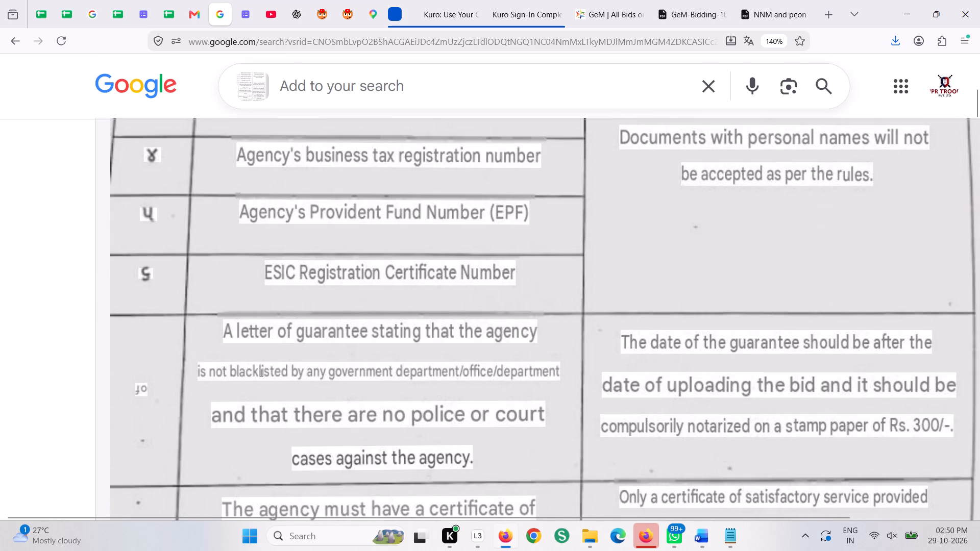
{"action": "double_click", "coordinate": [246, 371]}
{"action": "left_click", "coordinate": [251, 366]}
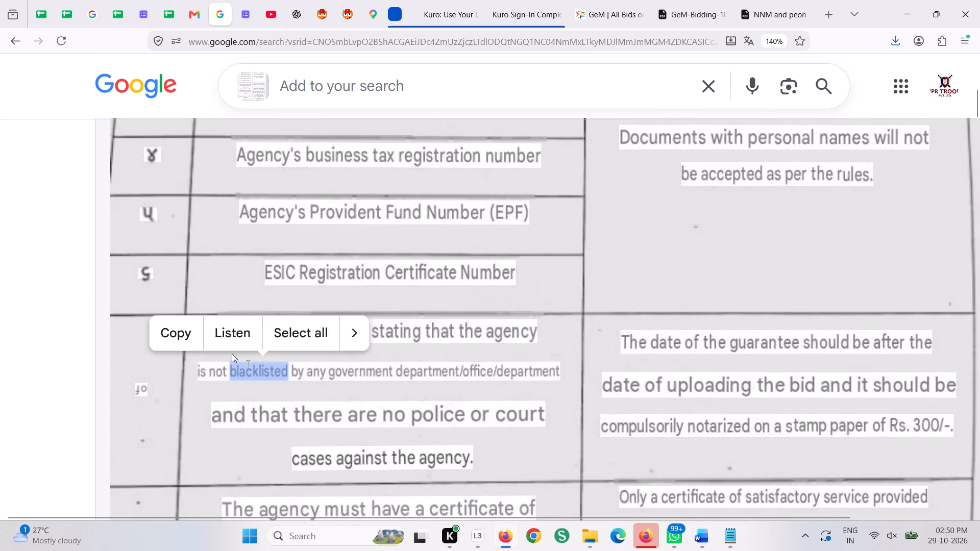
{"action": "left_click", "coordinate": [175, 325]}
{"action": "key", "text": "alt+Tab"}
{"action": "scroll", "coordinate": [446, 337], "scroll_direction": "up", "scroll_amount": 2}
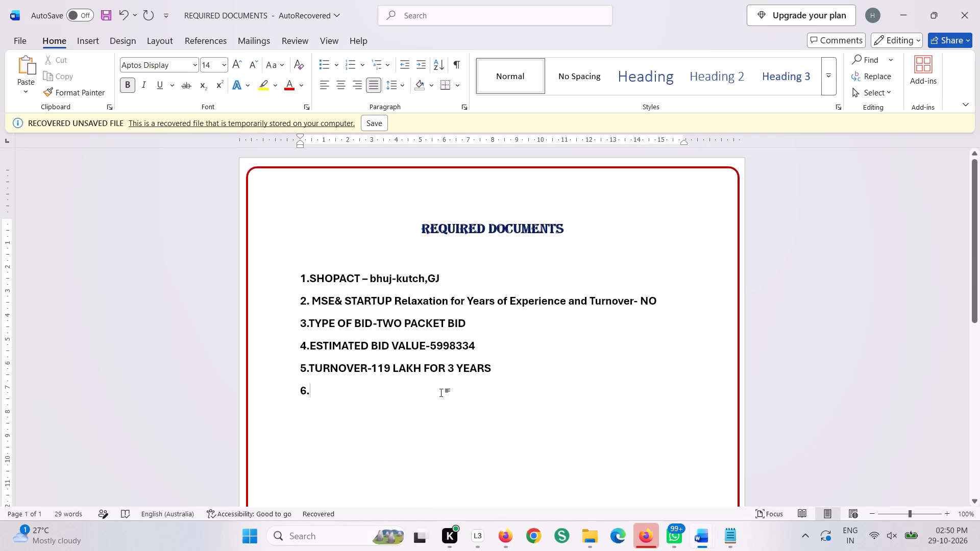
{"action": "key", "text": "ctrl+v"}
{"action": "key", "text": "alt+Tab"}
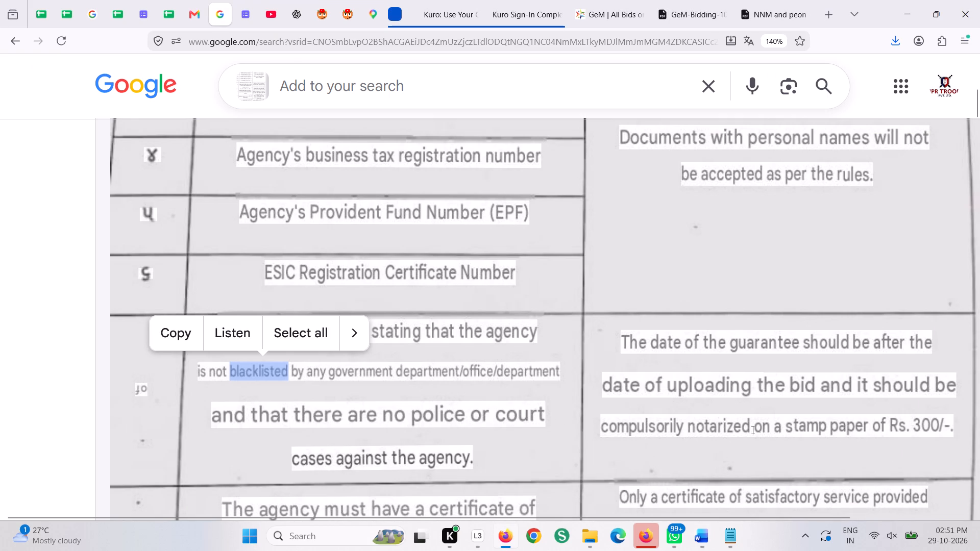
{"action": "left_click_drag", "start_coordinate": [789, 428], "coordinate": [934, 428]}
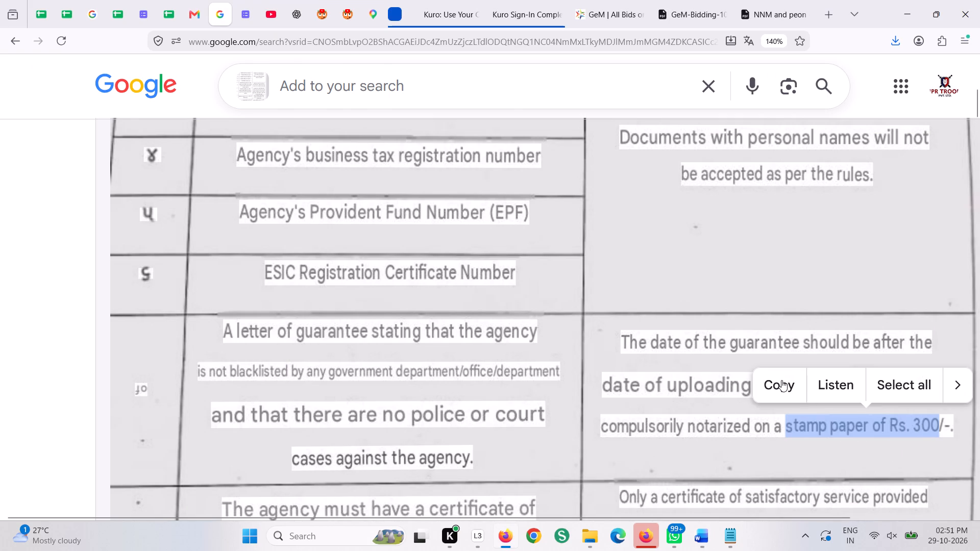
{"action": "left_click", "coordinate": [780, 379]}
{"action": "key", "text": "alt+Tab"}
{"action": "key", "text": "space"}
{"action": "key", "text": "ctrl+v"}
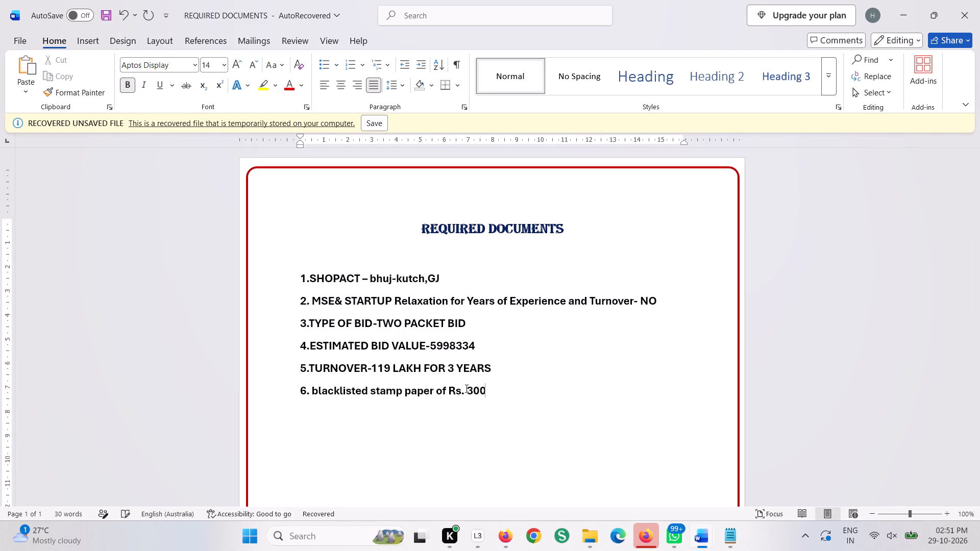
Add "7.COPY OF EPF,ESIC REG" as the next item of the required documents list.
{"action": "key", "text": "Return"}
{"action": "type", "text": "7."}
{"action": "key", "text": "alt+Tab"}
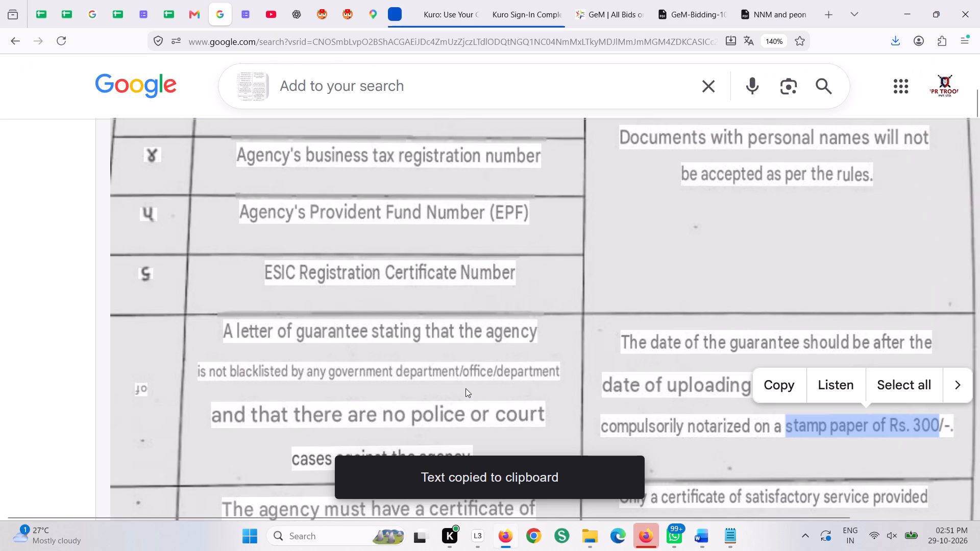
{"action": "key", "text": "alt+Tab"}
{"action": "type", "text": "COPY OF EPF,ESIC"}
{"action": "key", "text": "space"}
{"action": "type", "text": "REG"}
{"action": "key", "text": "space"}
Add item 8 to the list with the translated requirement "Turnover Certificate UDIN Number should be CA certified".
{"action": "key", "text": "Return"}
{"action": "type", "text": "8."}
{"action": "key", "text": "alt+Tab"}
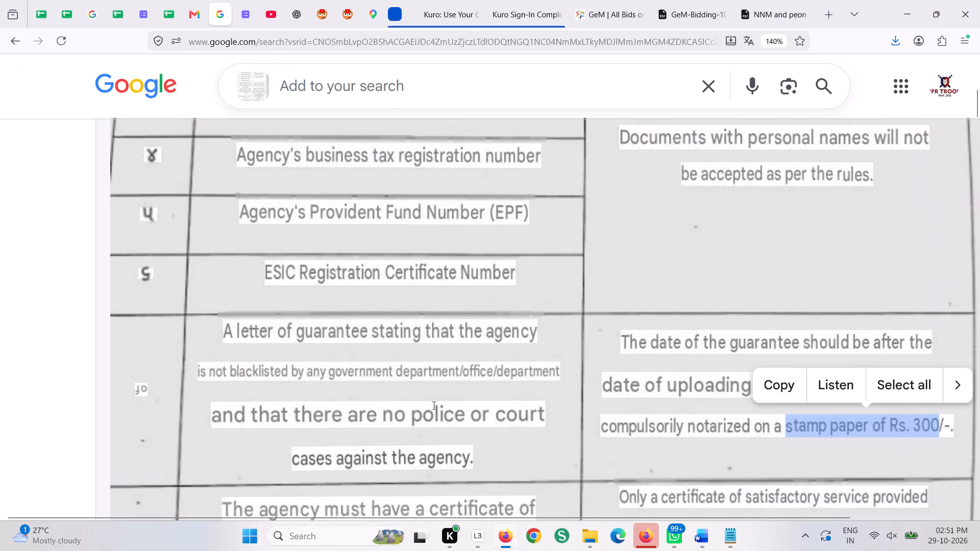
{"action": "scroll", "coordinate": [429, 401], "scroll_direction": "down", "scroll_amount": 1}
{"action": "left_click", "coordinate": [333, 227]}
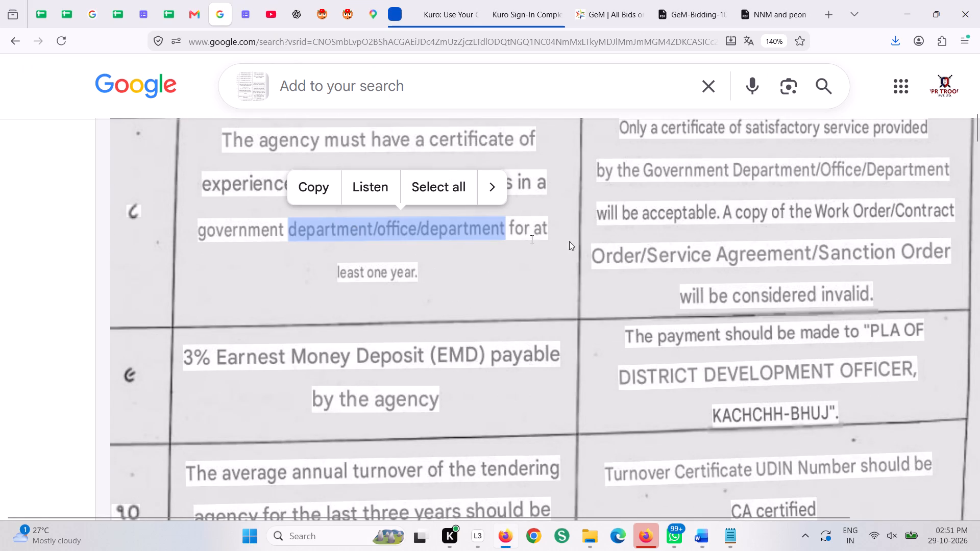
{"action": "left_click", "coordinate": [723, 224]}
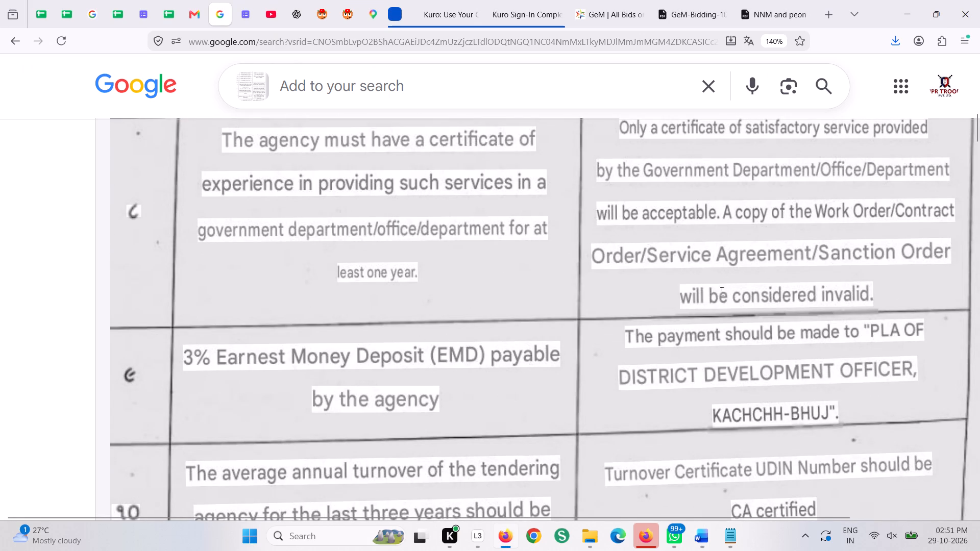
{"action": "scroll", "coordinate": [747, 314], "scroll_direction": "down", "scroll_amount": 1}
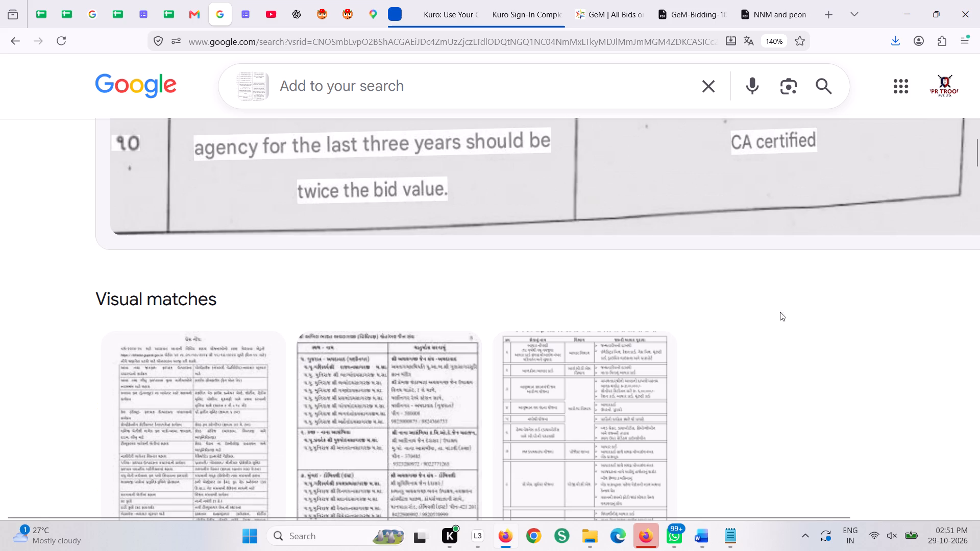
{"action": "scroll", "coordinate": [589, 362], "scroll_direction": "up", "scroll_amount": 1}
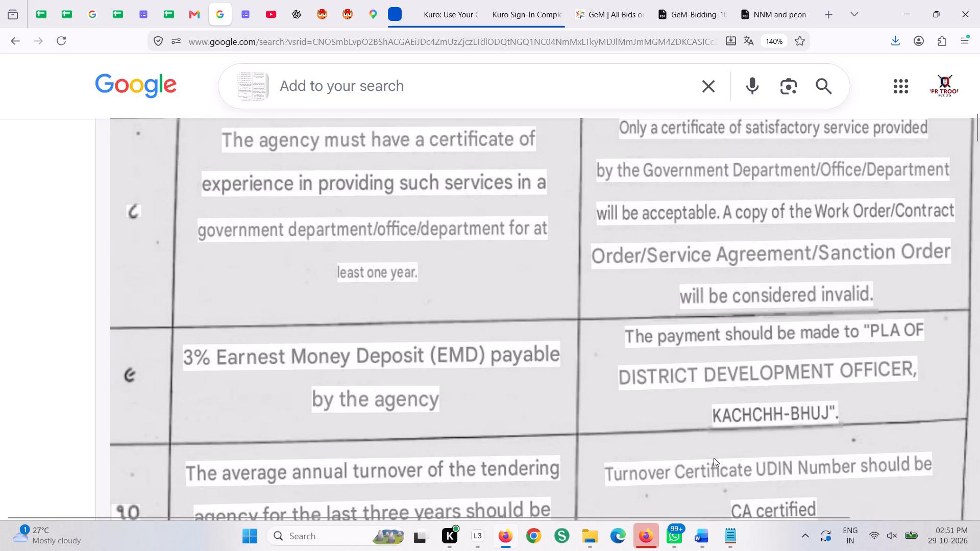
{"action": "left_click_drag", "start_coordinate": [614, 471], "coordinate": [796, 505]}
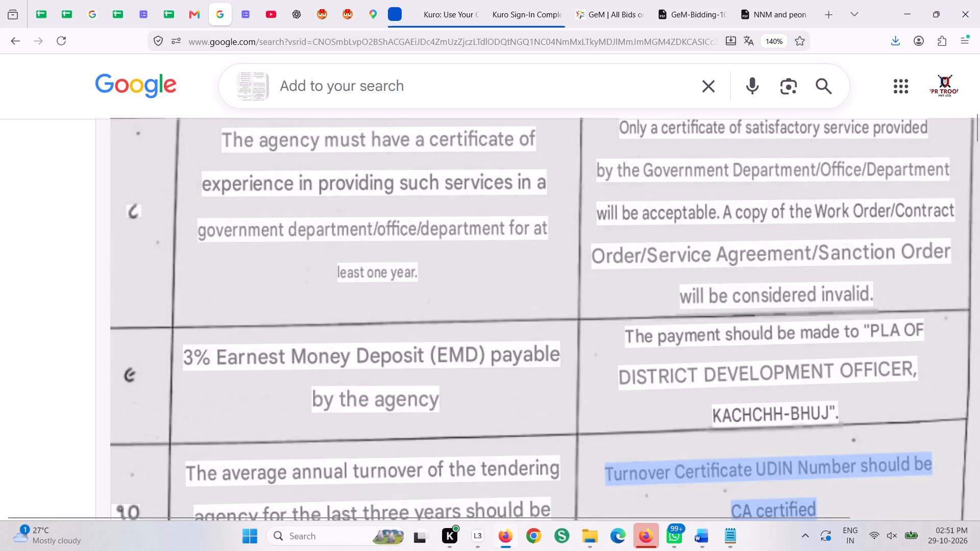
{"action": "left_click_drag", "start_coordinate": [796, 505], "coordinate": [805, 508]}
{"action": "left_click", "coordinate": [676, 423]}
{"action": "key", "text": "alt+Tab"}
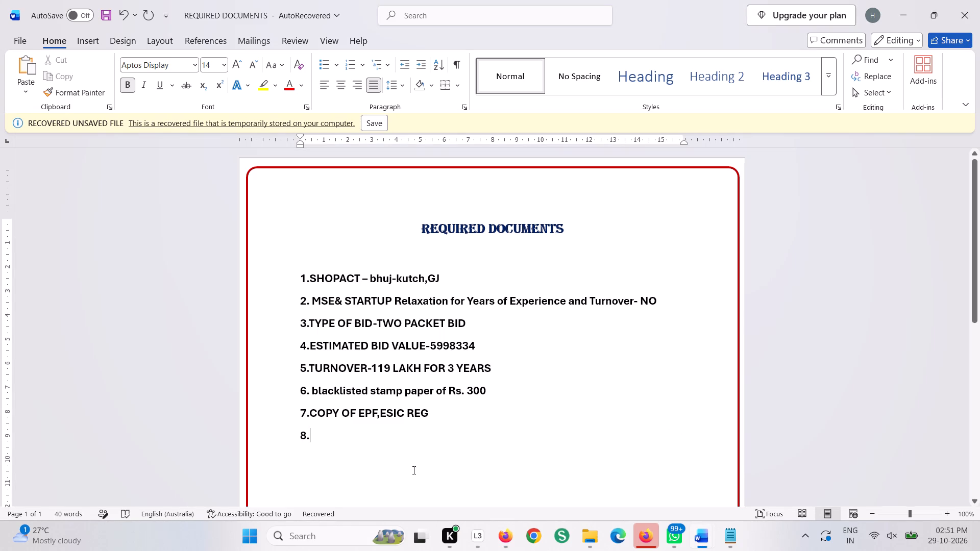
{"action": "key", "text": "ctrl+v"}
Copy a screenshot of the bid details section with the EMD table on page 5 of the ATC PDF.
{"action": "key", "text": "alt+Tab"}
{"action": "scroll", "coordinate": [621, 366], "scroll_direction": "up", "scroll_amount": 1}
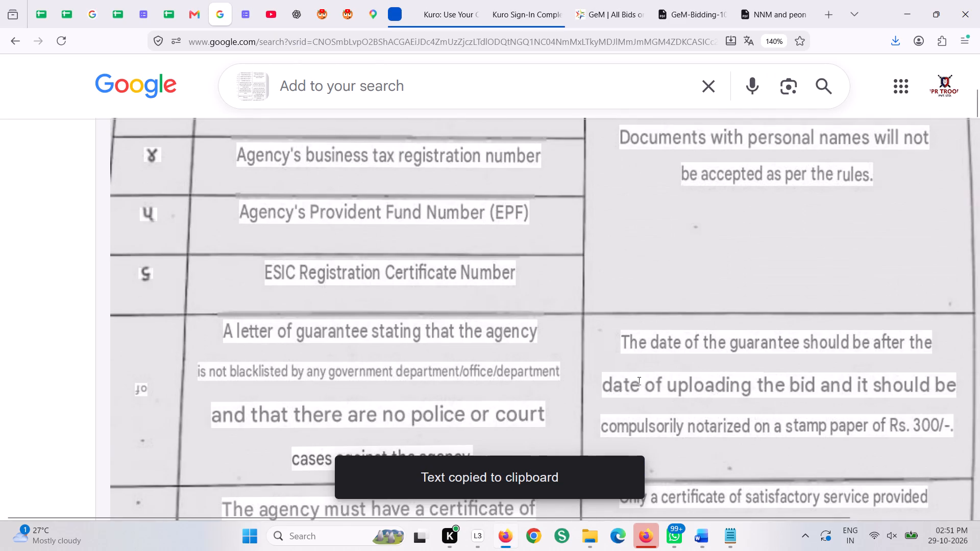
{"action": "scroll", "coordinate": [638, 381], "scroll_direction": "up", "scroll_amount": 1}
{"action": "left_click", "coordinate": [778, 0]}
{"action": "scroll", "coordinate": [534, 259], "scroll_direction": "down", "scroll_amount": 1}
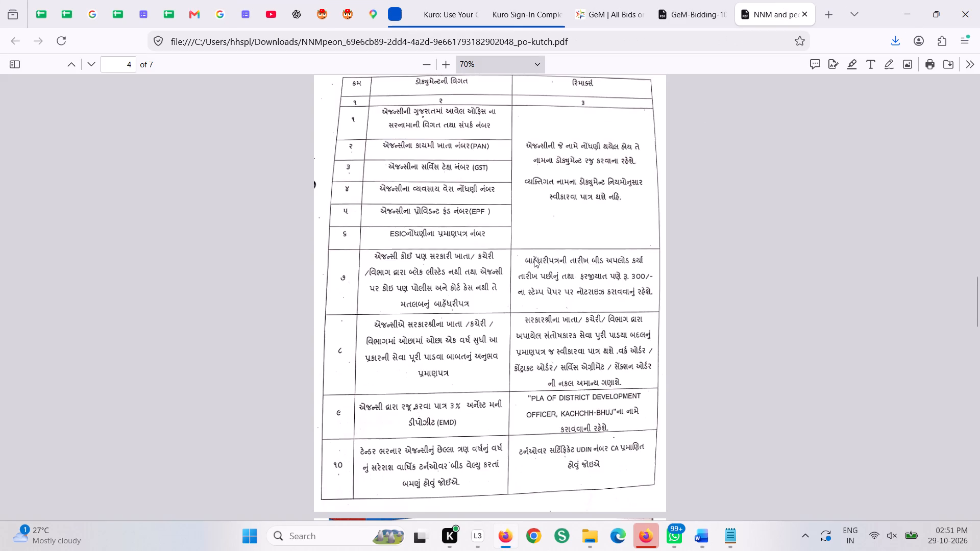
{"action": "scroll", "coordinate": [534, 259], "scroll_direction": "down", "scroll_amount": 1}
{"action": "scroll", "coordinate": [537, 243], "scroll_direction": "up", "scroll_amount": 2, "text": "ctrl"}
{"action": "scroll", "coordinate": [537, 243], "scroll_direction": "up", "scroll_amount": 1}
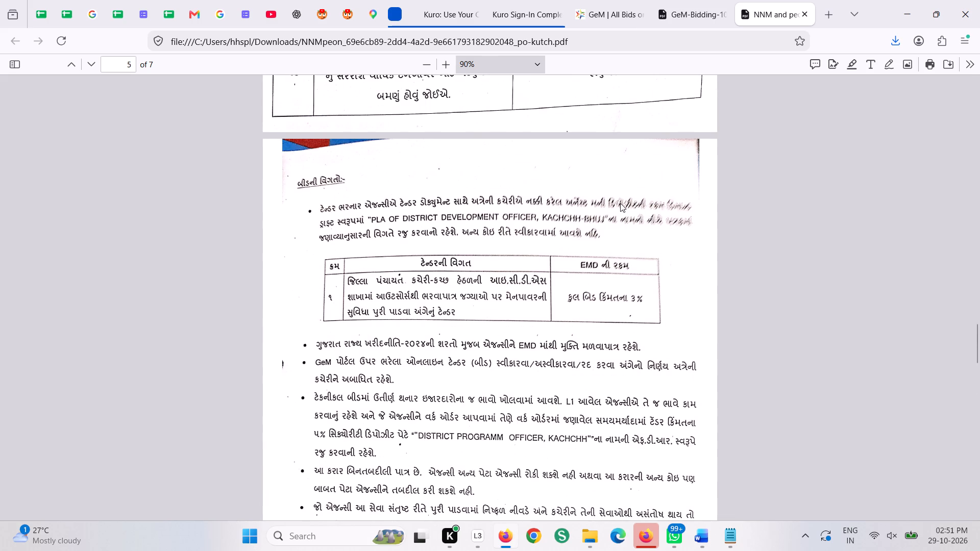
{"action": "key", "text": "ctrl+shift+s"}
{"action": "left_click_drag", "start_coordinate": [277, 179], "coordinate": [741, 488]}
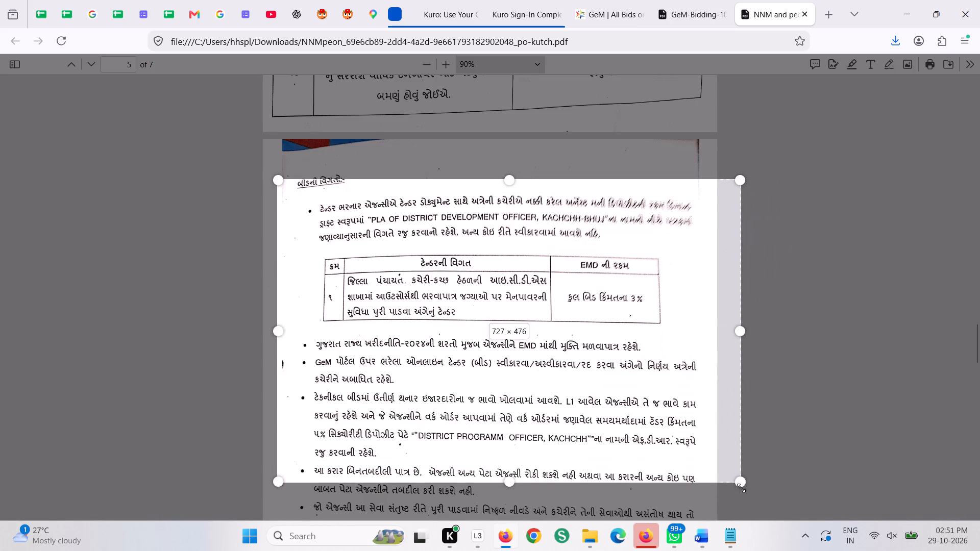
{"action": "left_click_drag", "start_coordinate": [741, 488], "coordinate": [741, 505]}
{"action": "left_click", "coordinate": [623, 484]}
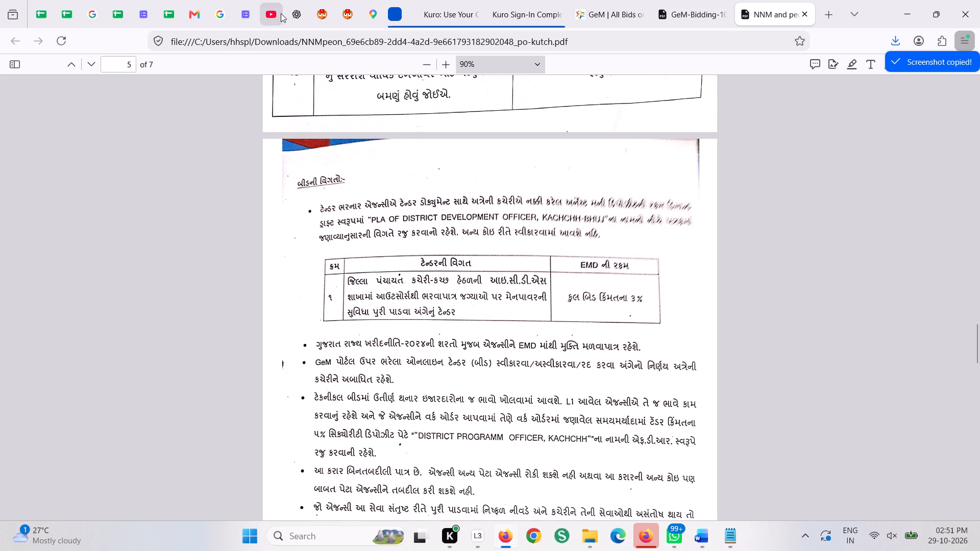
Translate the copied bid details screenshot from Gujarati to English with Google Lens.
{"action": "left_click", "coordinate": [224, 15]}
{"action": "left_click", "coordinate": [785, 86]}
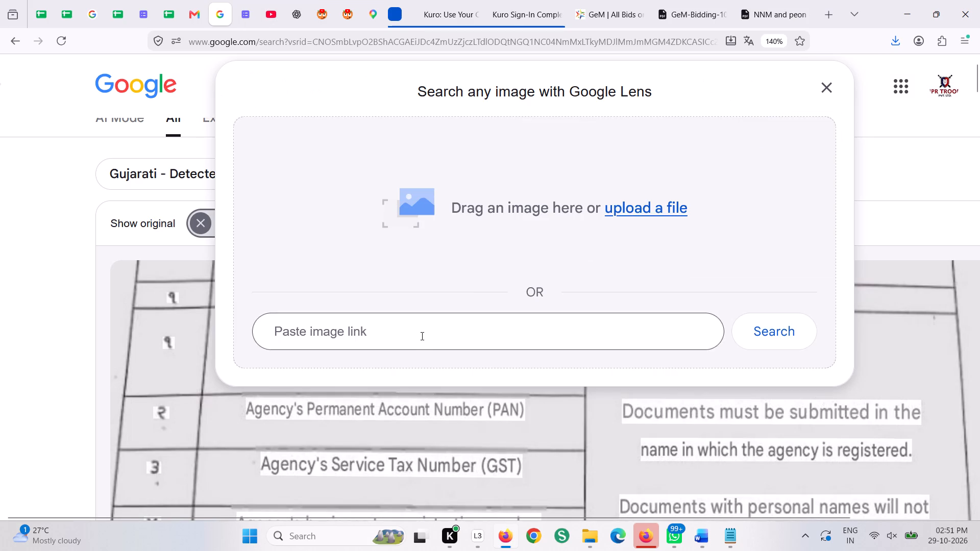
{"action": "left_click", "coordinate": [421, 336], "text": "ctrl"}
{"action": "key", "text": "ctrl+v"}
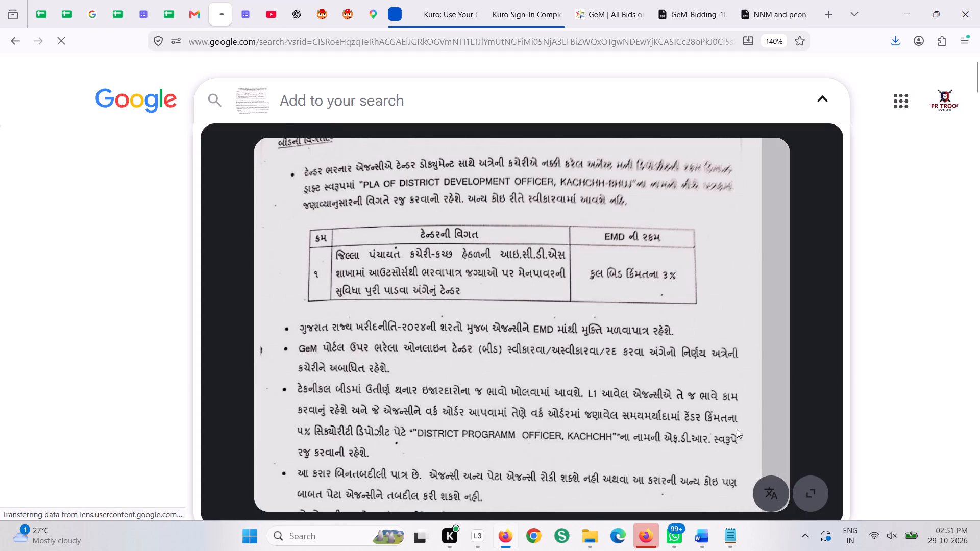
{"action": "left_click", "coordinate": [749, 480]}
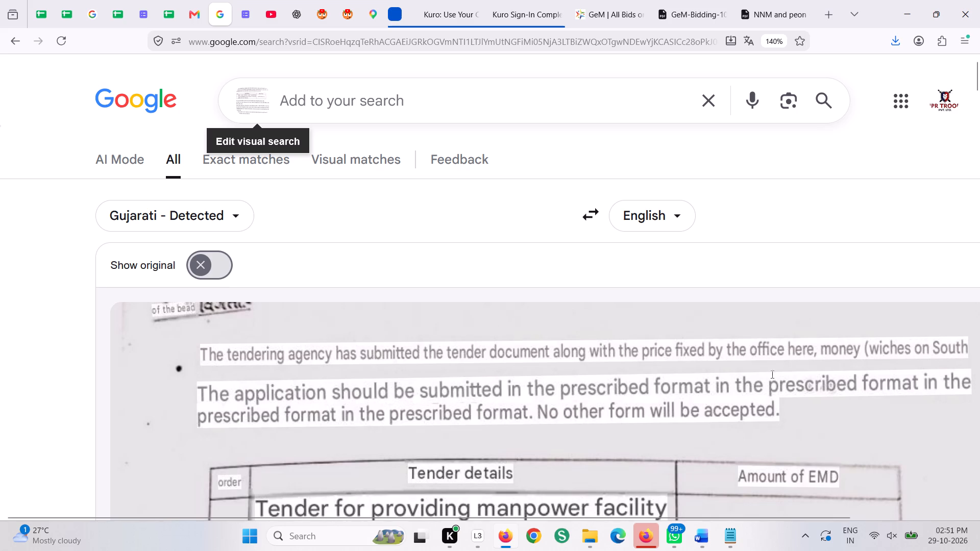
Add item 9 to the Word list with the translated sentence on EMD exemption under Gujarat State Procurement Policy-2024.
{"action": "scroll", "coordinate": [506, 354], "scroll_direction": "down", "scroll_amount": 1}
{"action": "scroll", "coordinate": [589, 288], "scroll_direction": "up", "scroll_amount": 1}
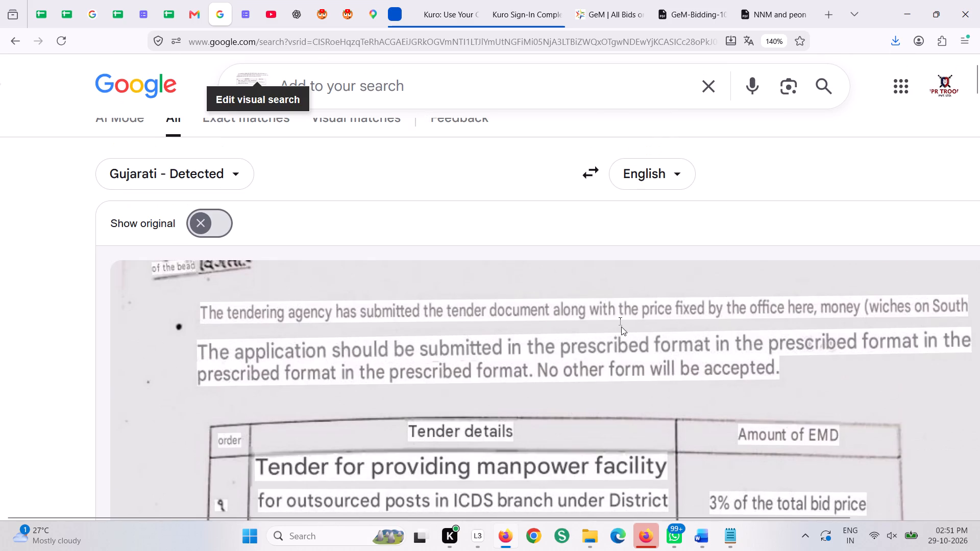
{"action": "scroll", "coordinate": [623, 329], "scroll_direction": "down", "scroll_amount": 1}
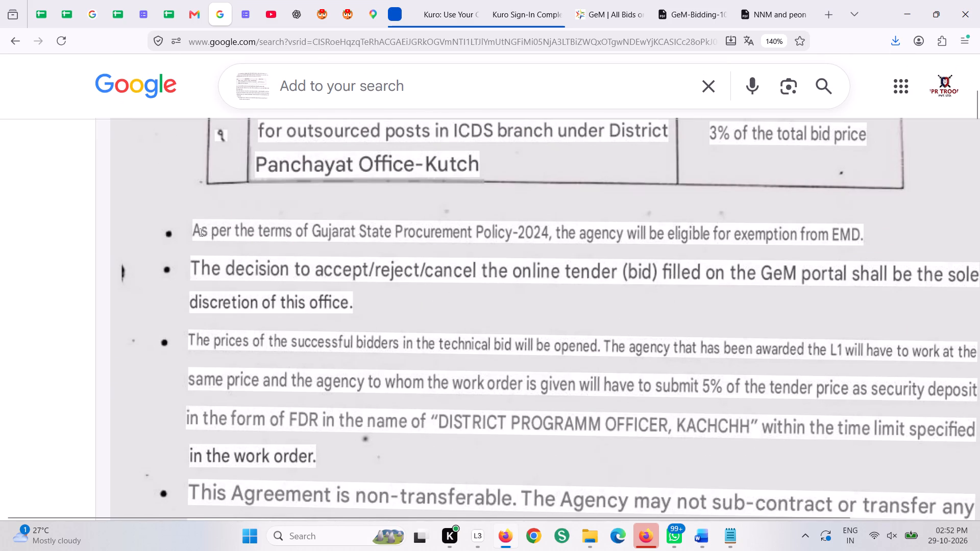
{"action": "left_click_drag", "start_coordinate": [200, 232], "coordinate": [857, 243]}
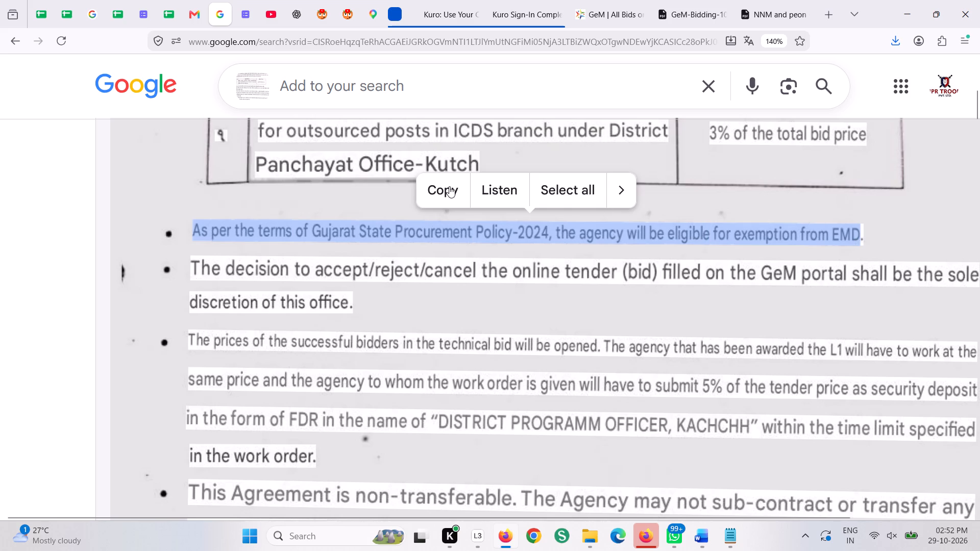
{"action": "left_click", "coordinate": [449, 186]}
{"action": "key", "text": "alt+Tab"}
{"action": "scroll", "coordinate": [399, 394], "scroll_direction": "down", "scroll_amount": 1}
{"action": "key", "text": "Return"}
{"action": "type", "text": "9."}
{"action": "key", "text": "ctrl+v"}
{"action": "key", "text": "space"}
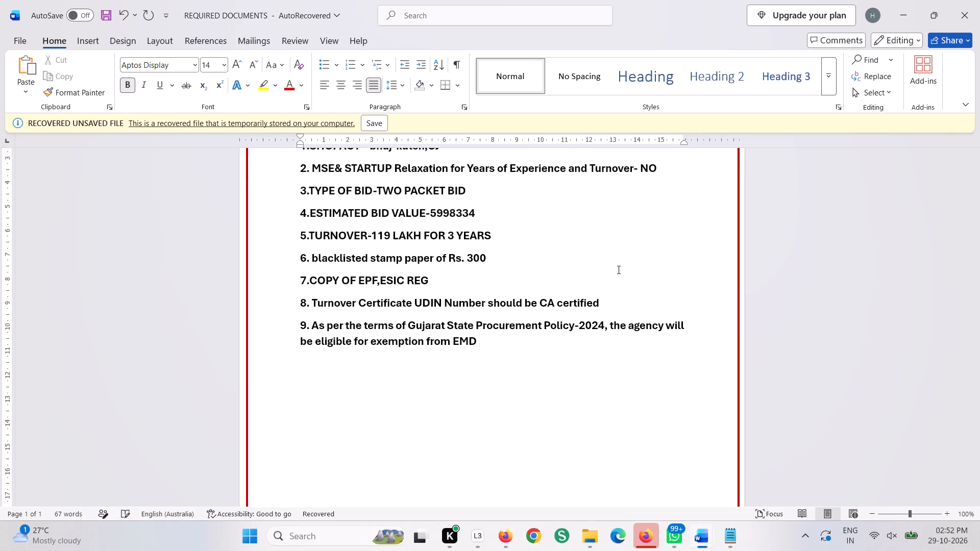
Append the note "(NSIC WITH MSME )" to the end of item 9.
{"action": "key", "text": "shift+parenleft"}
{"action": "type", "text": "NSIC"}
{"action": "key", "text": "space"}
{"action": "type", "text": "WITH MSME"}
{"action": "key", "text": "space"}
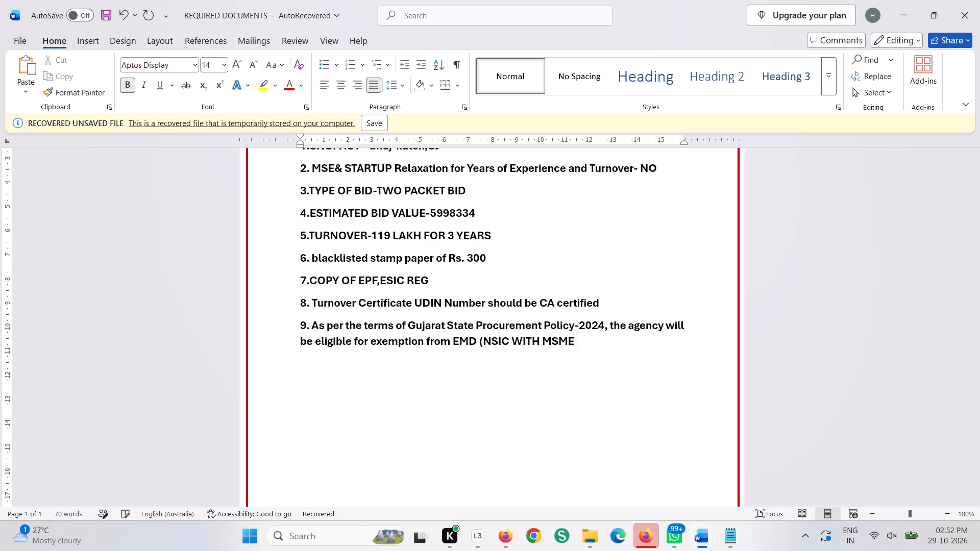
{"action": "key", "text": "shift+parenright"}
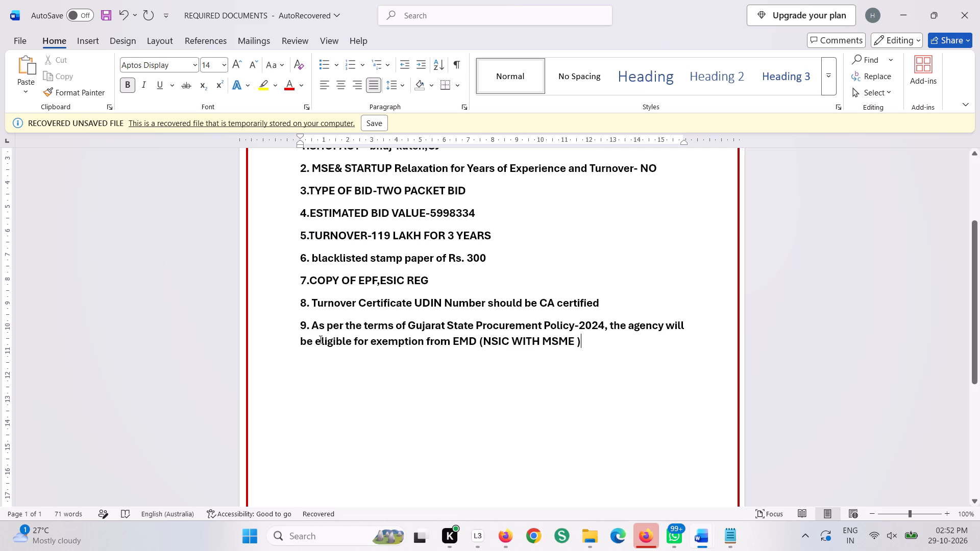
Highlight the text of item 9 in yellow.
{"action": "left_click_drag", "start_coordinate": [317, 323], "coordinate": [697, 373]}
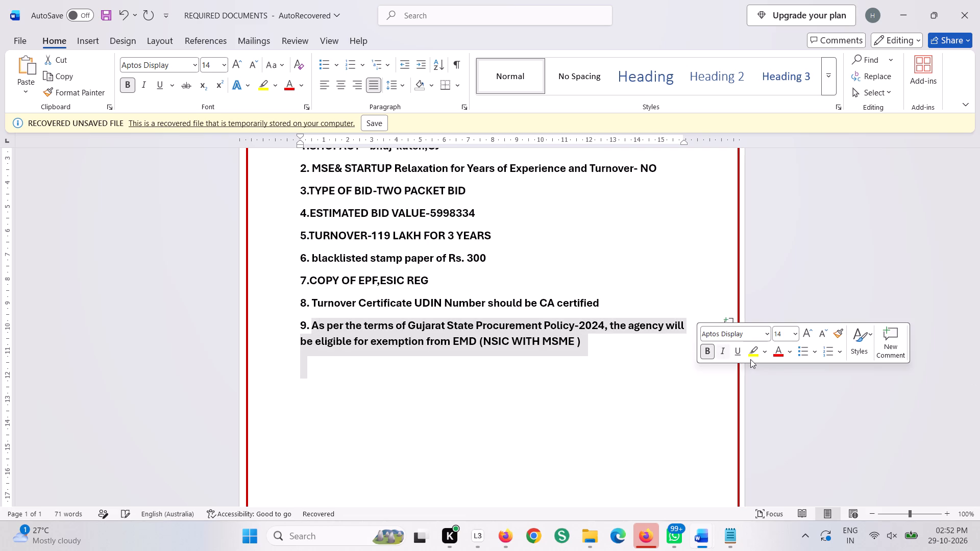
{"action": "left_click", "coordinate": [758, 356]}
{"action": "left_click", "coordinate": [634, 406]}
{"action": "scroll", "coordinate": [627, 404], "scroll_direction": "up", "scroll_amount": 1}
{"action": "scroll", "coordinate": [596, 456], "scroll_direction": "down", "scroll_amount": 1}
Export the list as a PDF named REQUIRED DOCUMENTS into DEV1's GEM2026B8202521 folder and close the published copy.
{"action": "left_click", "coordinate": [591, 535]}
{"action": "left_click", "coordinate": [591, 535]}
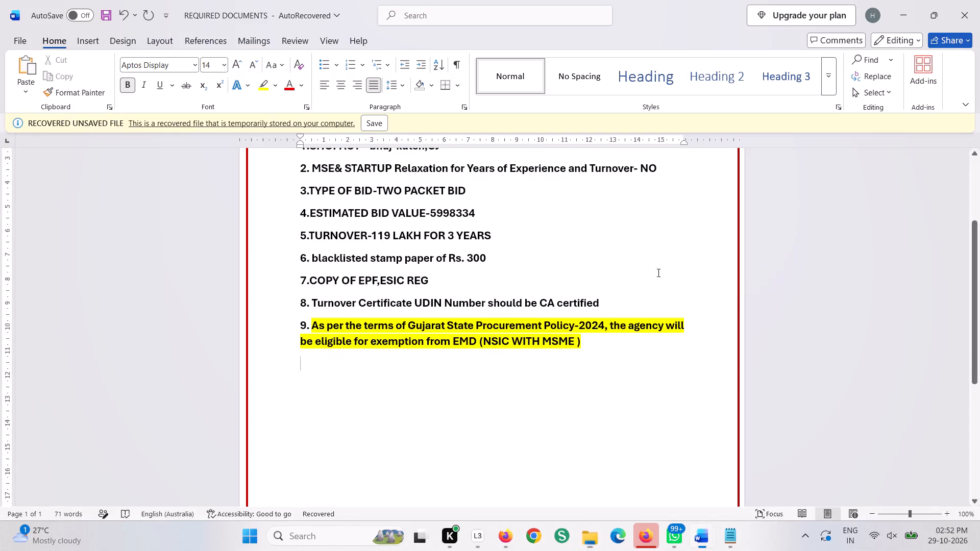
{"action": "left_click", "coordinate": [20, 35]}
{"action": "left_click", "coordinate": [44, 282]}
{"action": "left_click", "coordinate": [342, 162]}
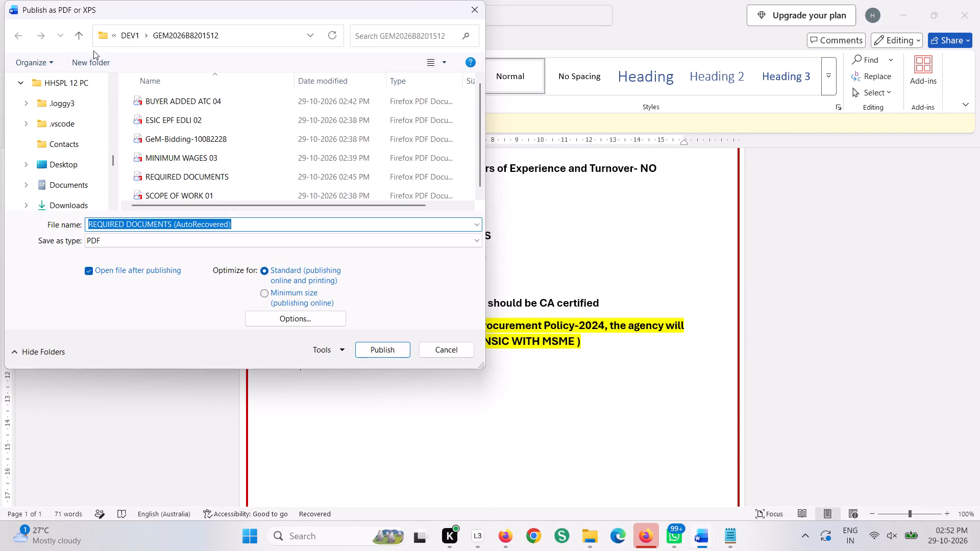
{"action": "left_click", "coordinate": [80, 41]}
{"action": "scroll", "coordinate": [201, 116], "scroll_direction": "up", "scroll_amount": 5}
{"action": "double_click", "coordinate": [199, 103]}
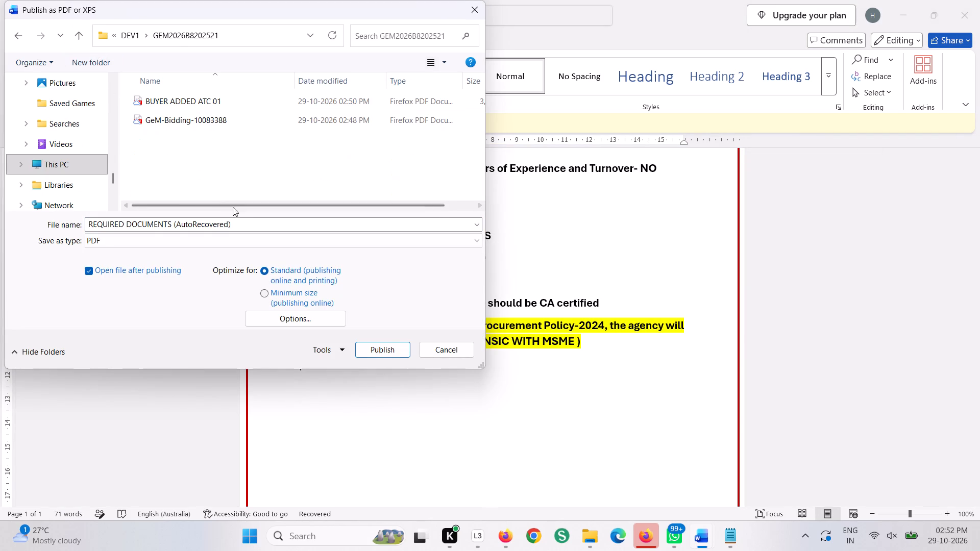
{"action": "double_click", "coordinate": [250, 220]}
{"action": "key", "text": "BackSpace"}
{"action": "key", "text": "Return"}
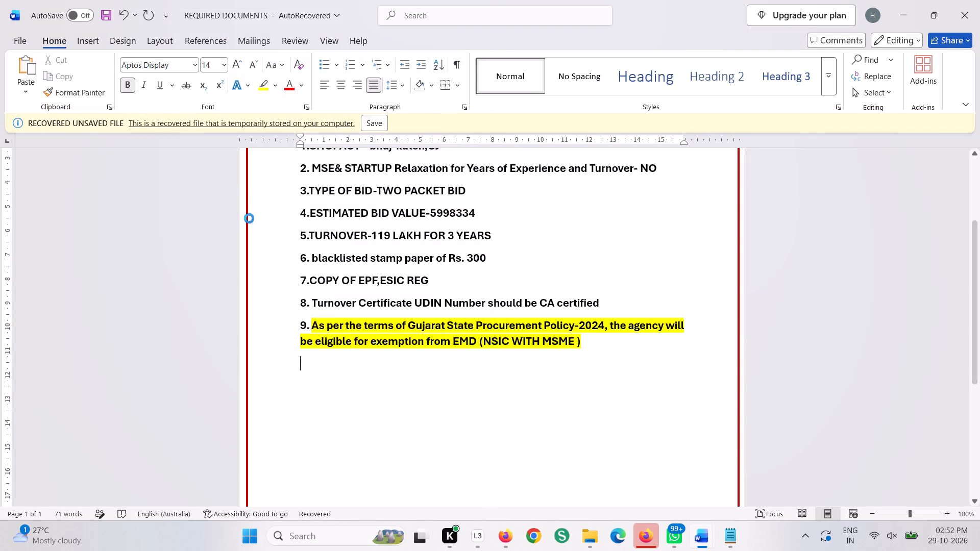
{"action": "left_click", "coordinate": [765, 0]}
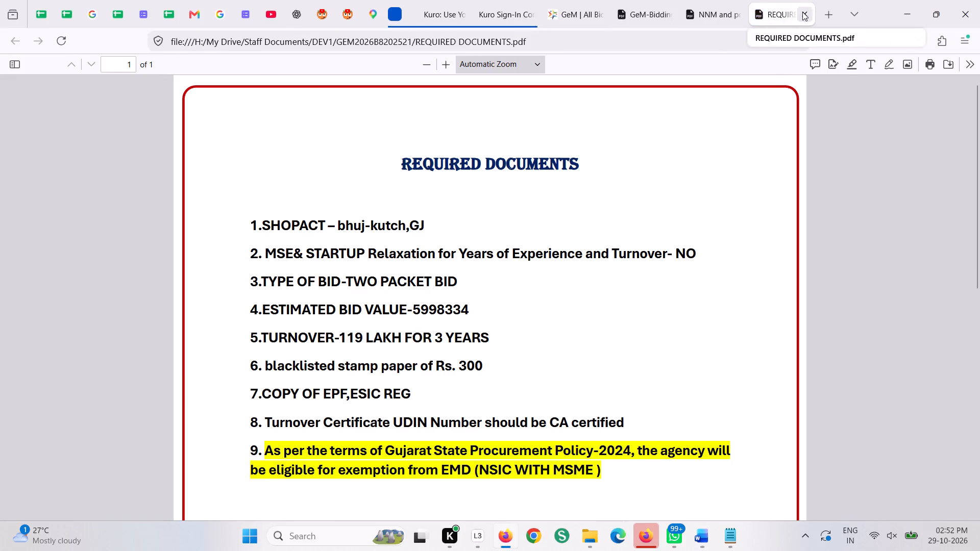
{"action": "left_click", "coordinate": [804, 13]}
Return to the DEV1 folder in File Explorer.
{"action": "left_click", "coordinate": [589, 542]}
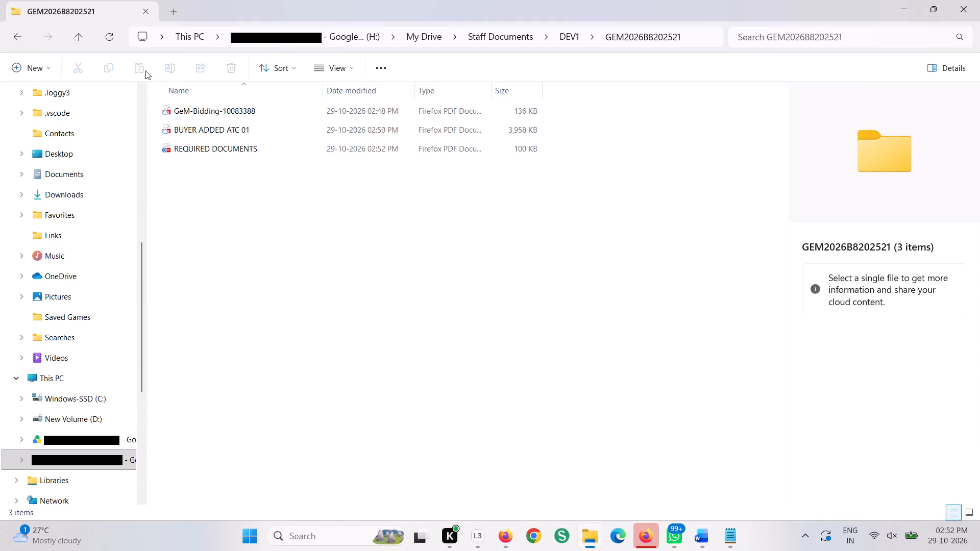
{"action": "left_click", "coordinate": [82, 38]}
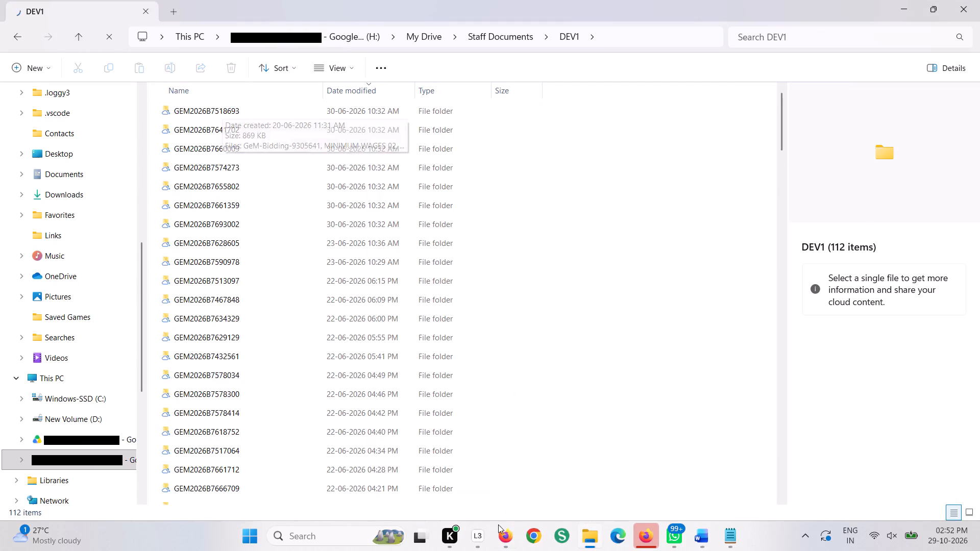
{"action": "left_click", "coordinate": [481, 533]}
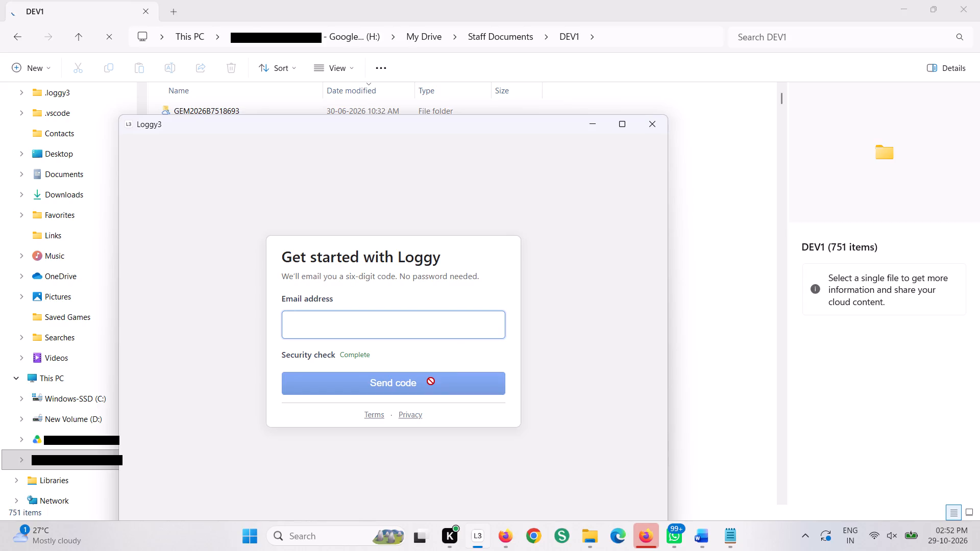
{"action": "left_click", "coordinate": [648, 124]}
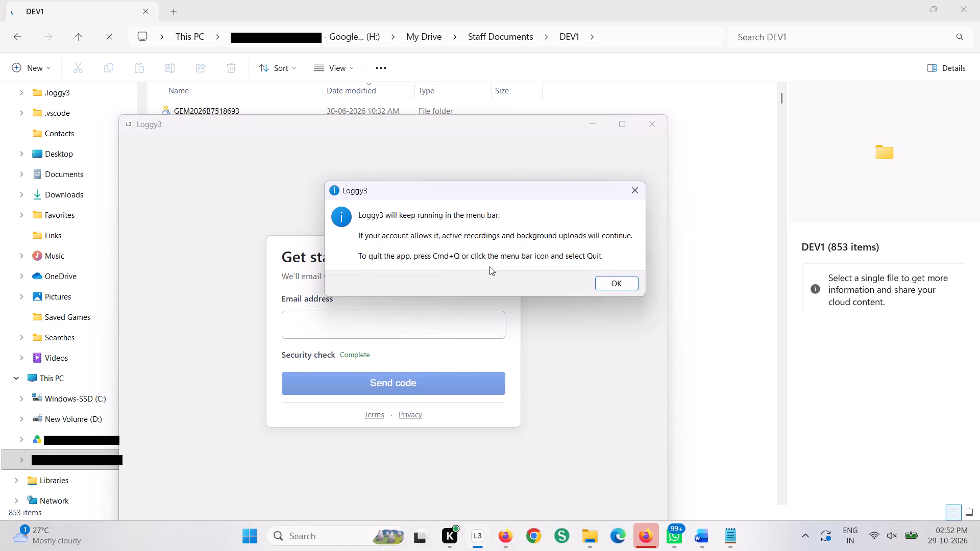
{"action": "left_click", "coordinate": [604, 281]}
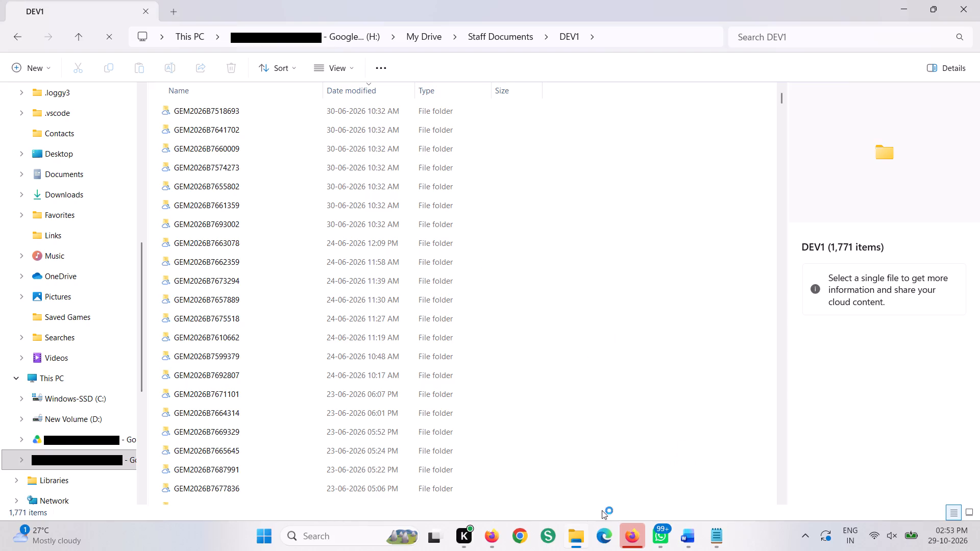
Copy the Google Drive link of the GEM2026B8202521 folder.
{"action": "scroll", "coordinate": [207, 132], "scroll_direction": "up", "scroll_amount": 1}
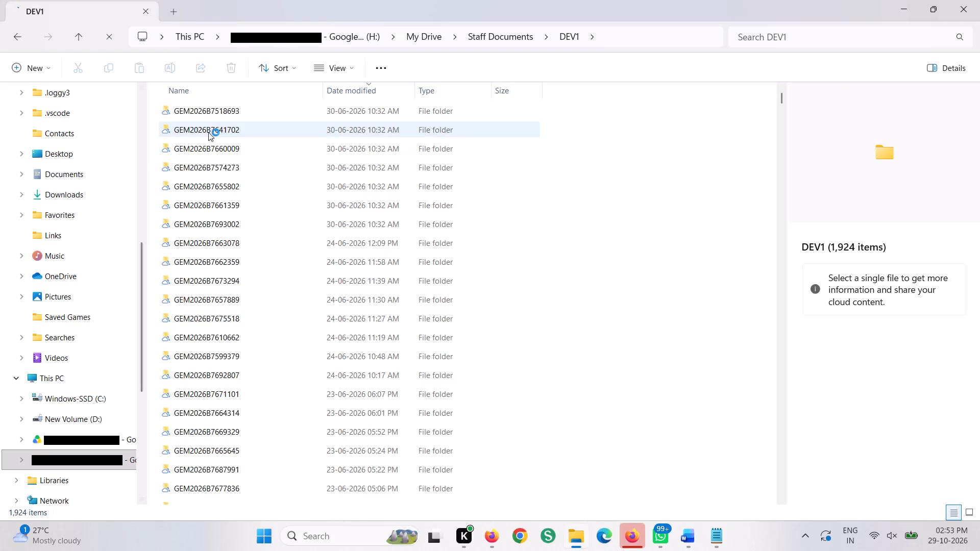
{"action": "scroll", "coordinate": [208, 132], "scroll_direction": "up", "scroll_amount": 2}
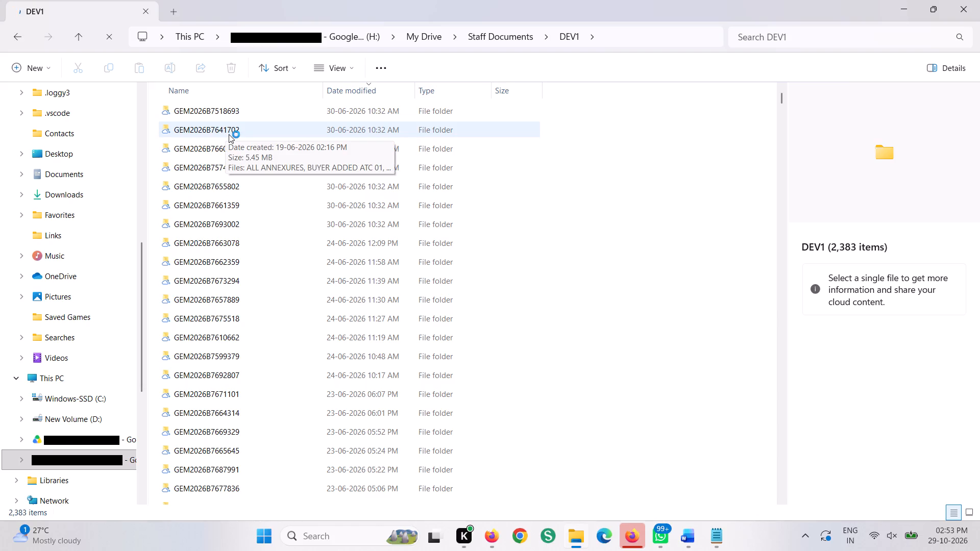
{"action": "scroll", "coordinate": [227, 120], "scroll_direction": "up", "scroll_amount": 3}
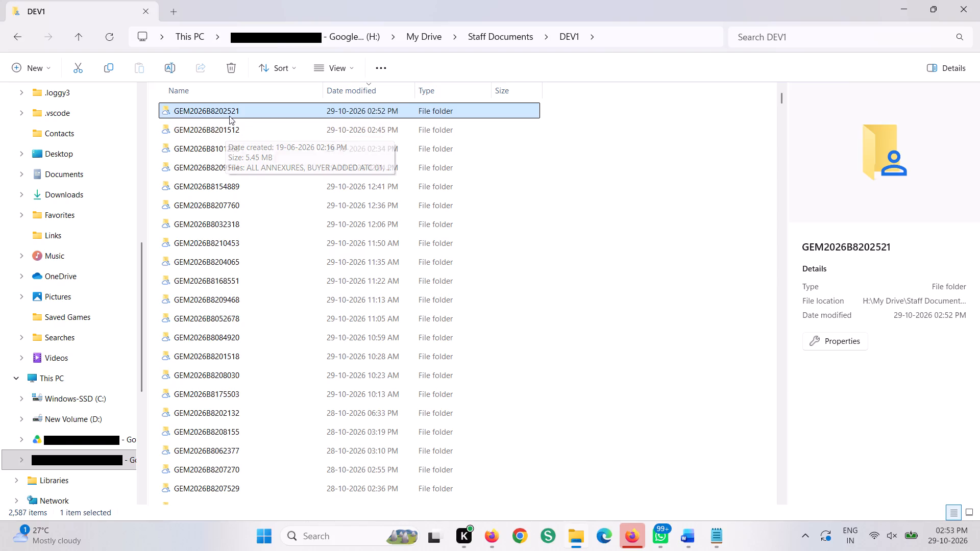
{"action": "right_click", "coordinate": [231, 109]}
{"action": "left_click", "coordinate": [275, 356]}
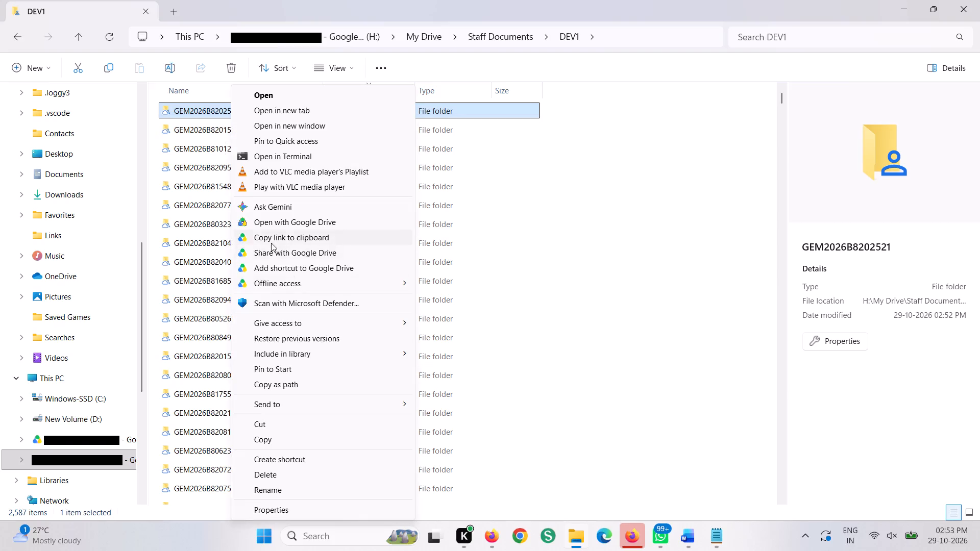
{"action": "left_click", "coordinate": [272, 240]}
In the Daily Tender Sheet, paste the folder link into the Other Comment cell of GEM/2026/B/8202521 as a chip.
{"action": "left_click", "coordinate": [491, 535]}
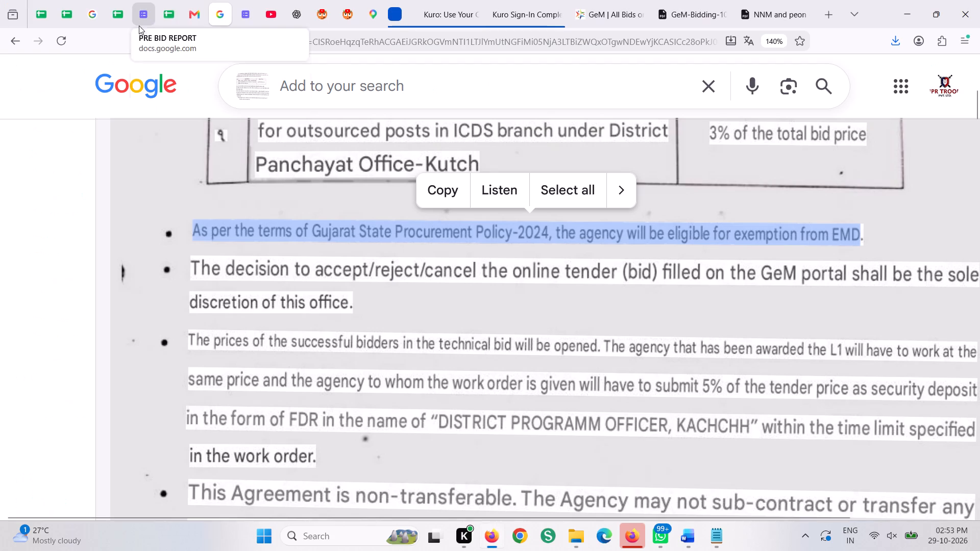
{"action": "left_click", "coordinate": [166, 17]}
{"action": "double_click", "coordinate": [643, 304]}
{"action": "key", "text": "ctrl+v"}
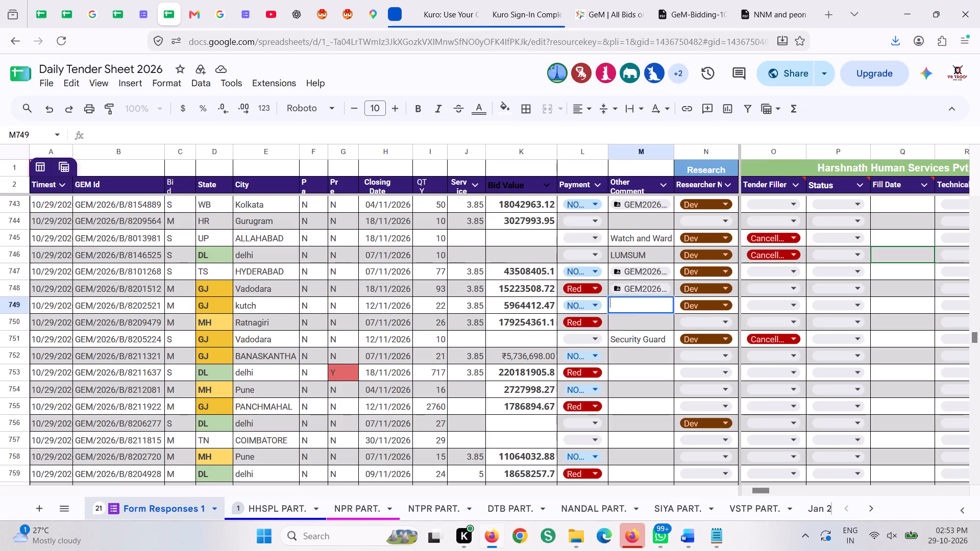
{"action": "key", "text": "Tab"}
{"action": "left_click", "coordinate": [470, 335]}
Set the researcher name for GEM/2026/B/8209479 in row 750 to Dev.
{"action": "left_click", "coordinate": [697, 322]}
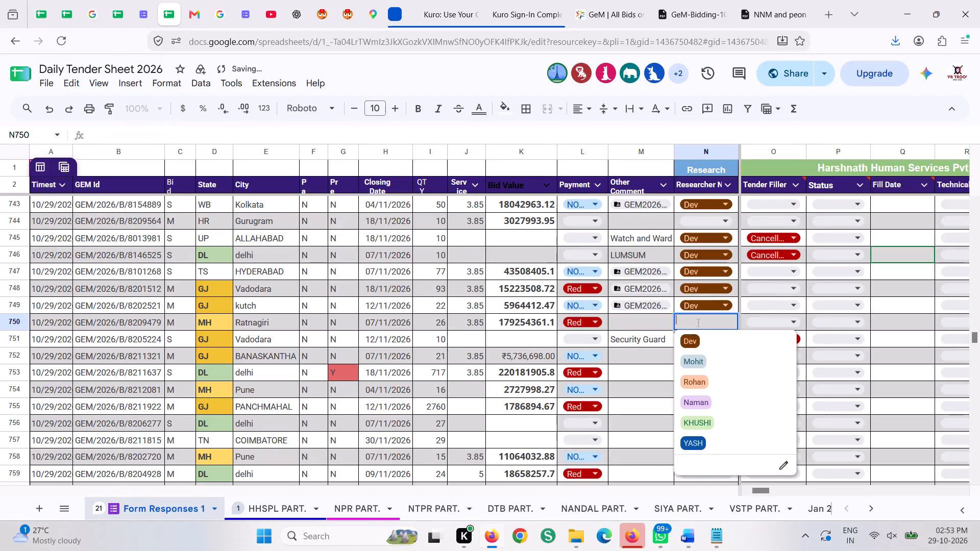
{"action": "left_click", "coordinate": [689, 339]}
Copy the GeM Id from row 750 and return to that row's Other Comment cell.
{"action": "left_click", "coordinate": [611, 317]}
{"action": "key", "text": "Left"}
{"action": "key", "text": "Left"}
{"action": "key", "text": "Left"}
{"action": "key", "text": "Left"}
{"action": "key", "text": "Left"}
{"action": "key", "text": "Left"}
{"action": "key", "text": "Left"}
{"action": "key", "text": "Left"}
{"action": "key", "text": "Left"}
{"action": "key", "text": "Left"}
{"action": "key", "text": "Left"}
{"action": "key", "text": "Left"}
{"action": "key", "text": "Left"}
{"action": "key", "text": "Left"}
{"action": "key", "text": "Left"}
{"action": "key", "text": "Left"}
{"action": "key", "text": "Left"}
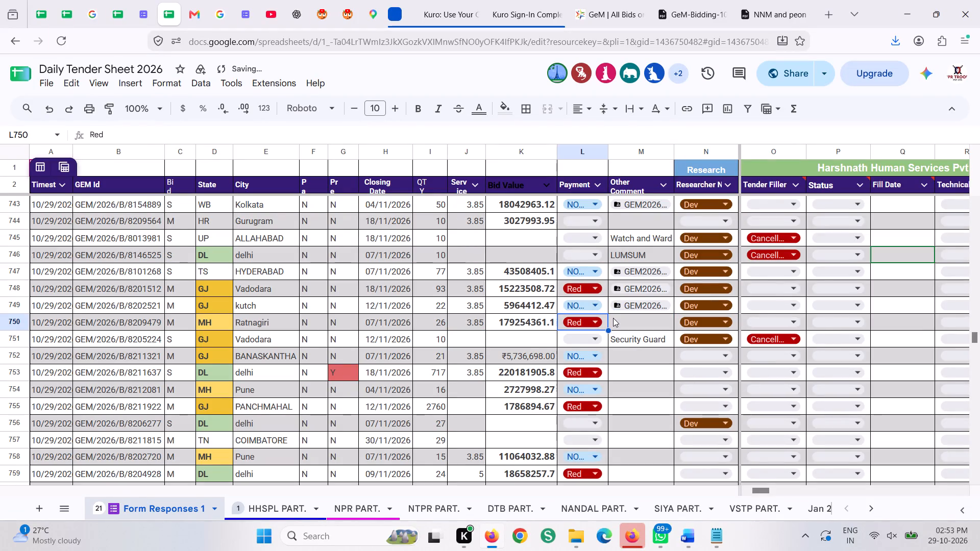
{"action": "key", "text": "Right"}
{"action": "key", "text": "ctrl+c"}
{"action": "key", "text": "Right"}
{"action": "key", "text": "Right"}
{"action": "key", "text": "Right"}
{"action": "key", "text": "Right"}
{"action": "key", "text": "Right"}
{"action": "key", "text": "Right"}
{"action": "key", "text": "Right"}
{"action": "key", "text": "Right"}
{"action": "key", "text": "Right"}
{"action": "key", "text": "Right"}
{"action": "key", "text": "Right"}
{"action": "key", "text": "Right"}
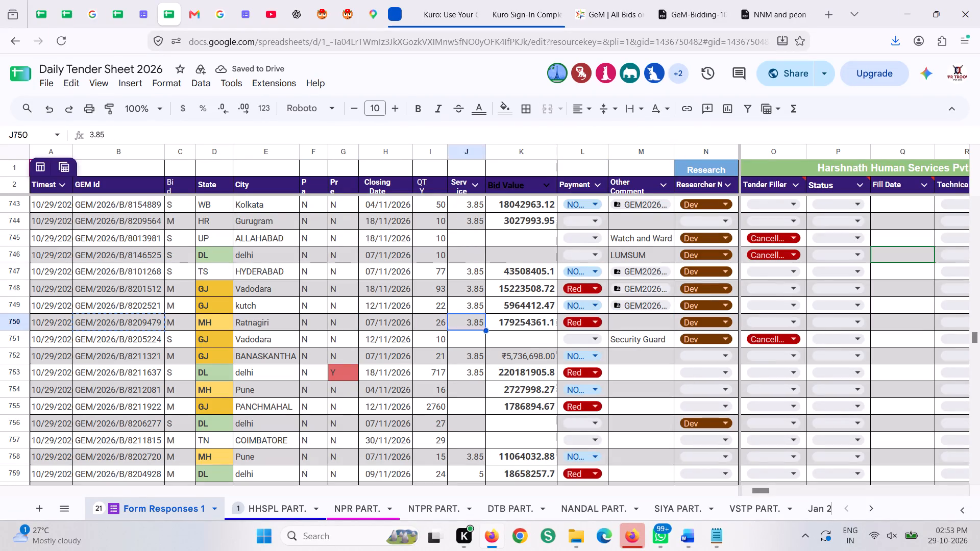
{"action": "key", "text": "Right"}
{"action": "key", "text": "Left"}
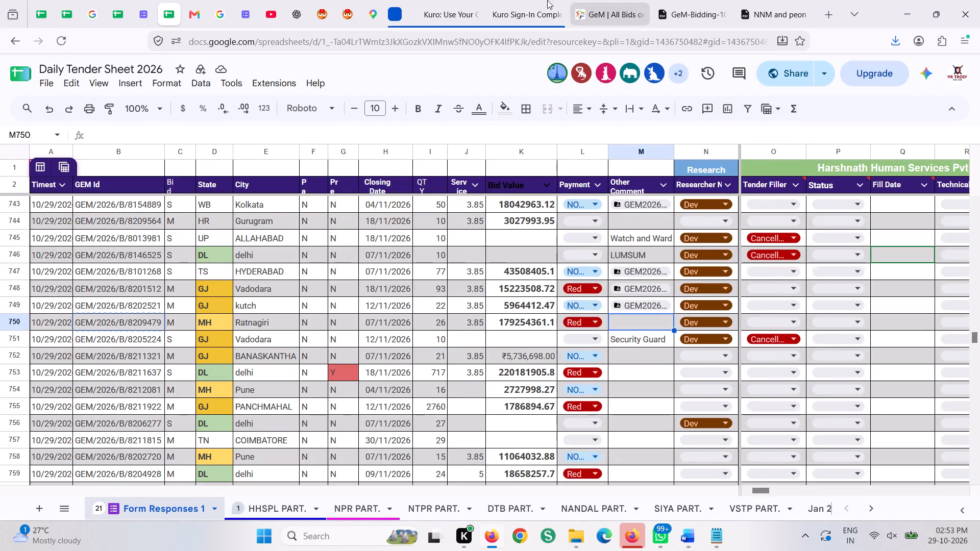
Close the GeM-Bidding-10083388 and buyer ATC PDFs of the completed bid.
{"action": "left_click", "coordinate": [603, 0]}
{"action": "left_click", "coordinate": [695, 0]}
{"action": "double_click", "coordinate": [724, 12]}
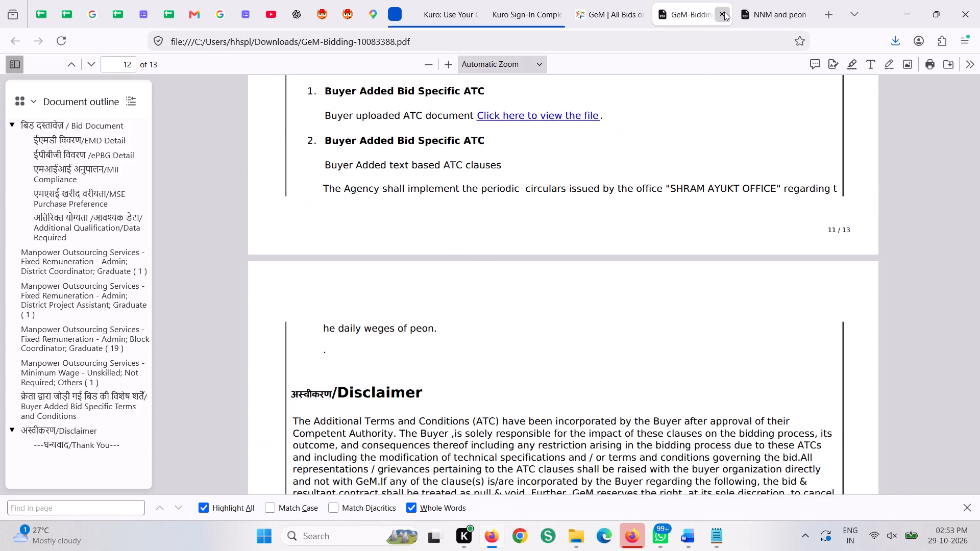
Reload the GeM bid listing and search it for GEM/2026/B/8209479.
{"action": "left_click", "coordinate": [53, 40]}
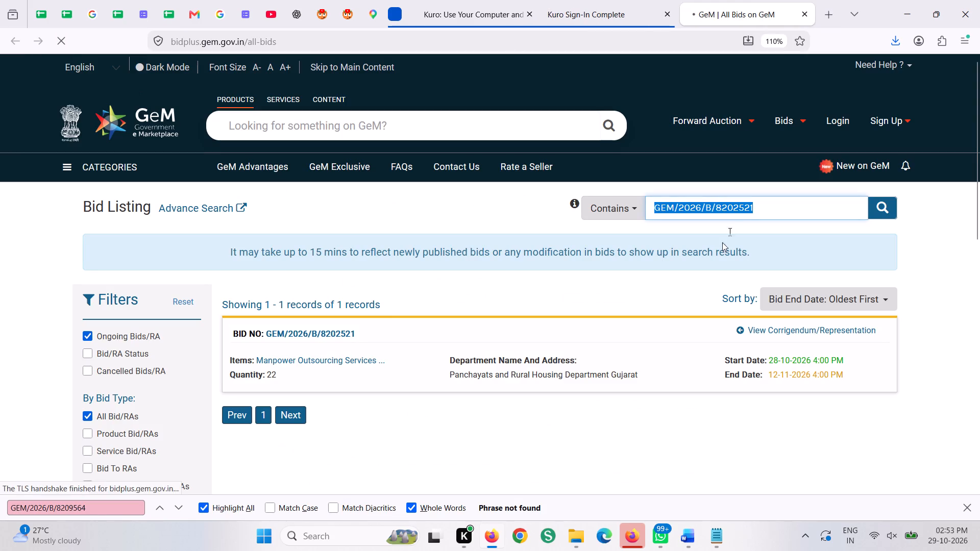
{"action": "left_click", "coordinate": [715, 216]}
{"action": "left_click", "coordinate": [716, 212]}
{"action": "key", "text": "ctrl+v"}
{"action": "key", "text": "Return"}
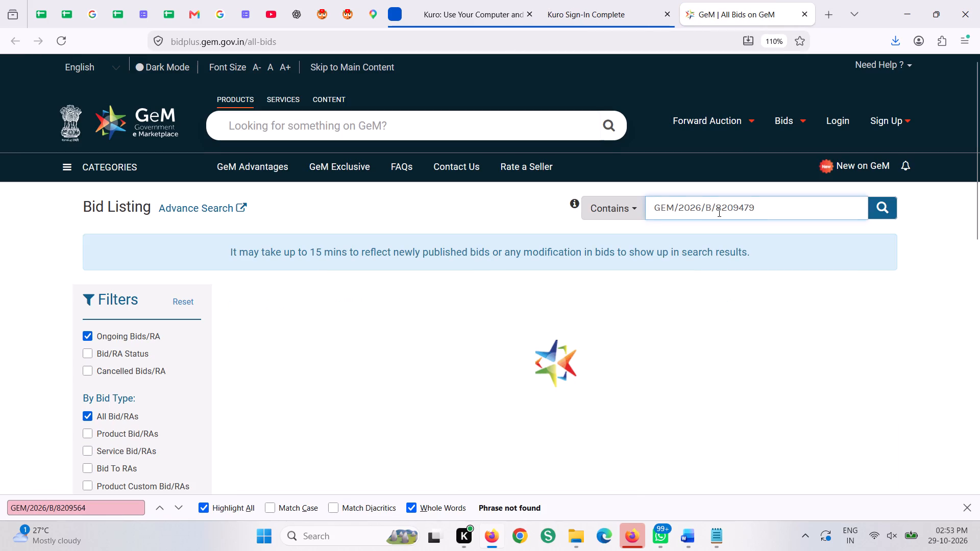
Download the bid document for GEM/2026/B/8209479, open the PDF and check its bid details up to the contract period.
{"action": "left_click", "coordinate": [335, 335]}
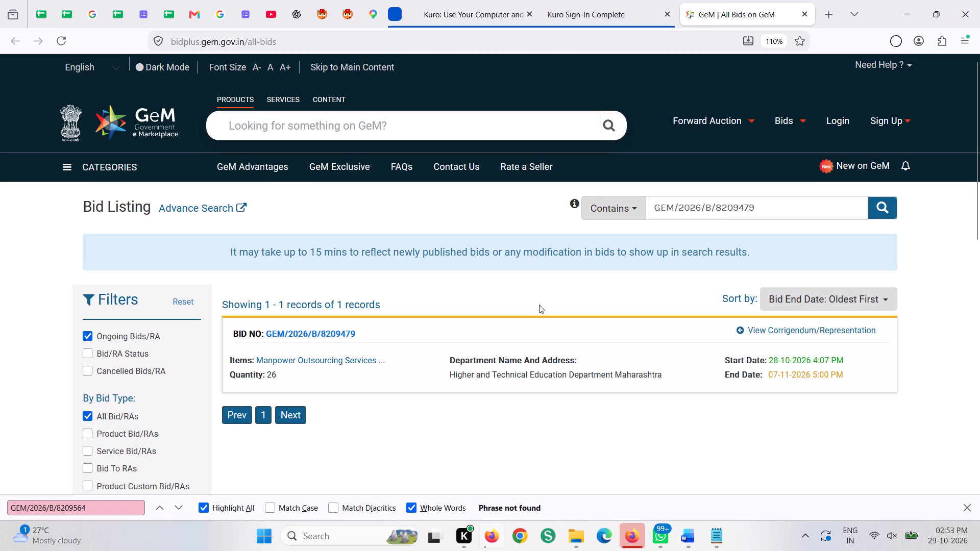
{"action": "left_click", "coordinate": [364, 268]}
{"action": "scroll", "coordinate": [552, 309], "scroll_direction": "down", "scroll_amount": 1}
{"action": "left_click", "coordinate": [623, 312]}
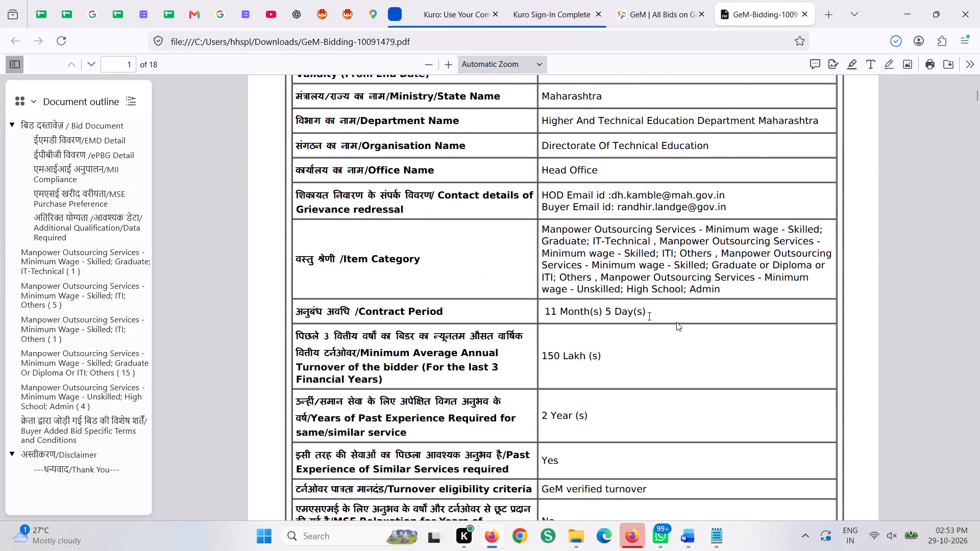
Search the bid document for SECURITY and go through the matches.
{"action": "key", "text": "ctrl+f"}
{"action": "type", "text": "SEC"}
{"action": "type", "text": "URITY"}
{"action": "key", "text": "Return"}
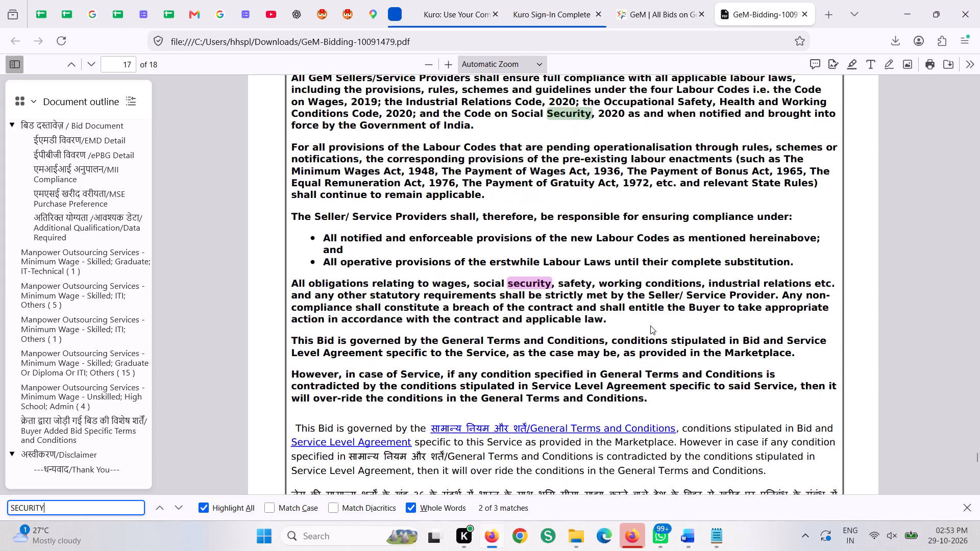
{"action": "key", "text": "Return"}
{"action": "key", "text": "Return"}
{"action": "key", "text": "Return"}
{"action": "key", "text": "Return"}
{"action": "key", "text": "Return"}
{"action": "key", "text": "Return"}
{"action": "key", "text": "Return"}
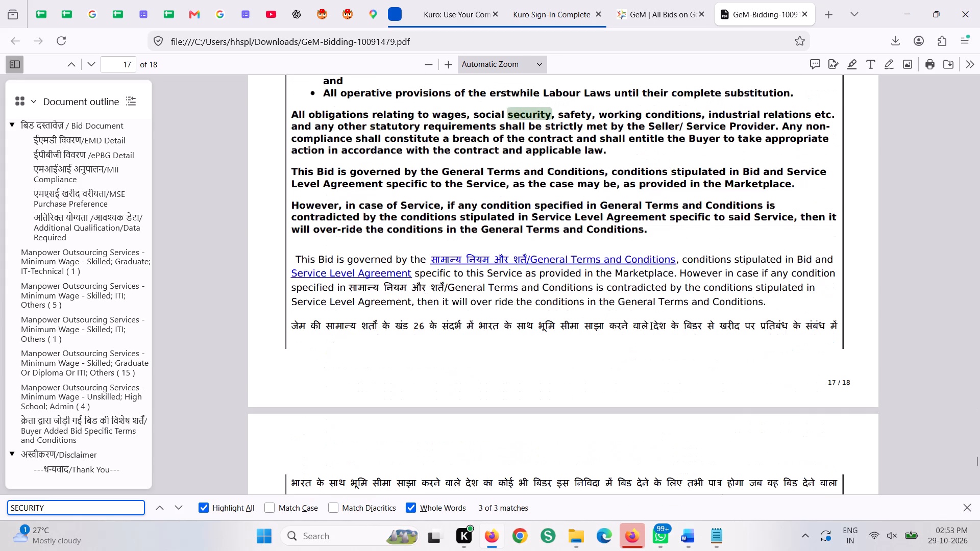
Search the bid document for WATCH.
{"action": "key", "text": "BackSpace"}
{"action": "key", "text": "BackSpace"}
{"action": "key", "text": "BackSpace"}
{"action": "key", "text": "BackSpace"}
{"action": "key", "text": "BackSpace"}
{"action": "key", "text": "BackSpace"}
{"action": "key", "text": "BackSpace"}
{"action": "key", "text": "BackSpace"}
{"action": "key", "text": "BackSpace"}
{"action": "key", "text": "BackSpace"}
{"action": "type", "text": "WATCH"}
Search the bid document for CHOWKIDAR, then clear the search term.
{"action": "key", "text": "BackSpace"}
{"action": "key", "text": "BackSpace"}
{"action": "key", "text": "BackSpace"}
{"action": "key", "text": "BackSpace"}
{"action": "key", "text": "BackSpace"}
{"action": "key", "text": "BackSpace"}
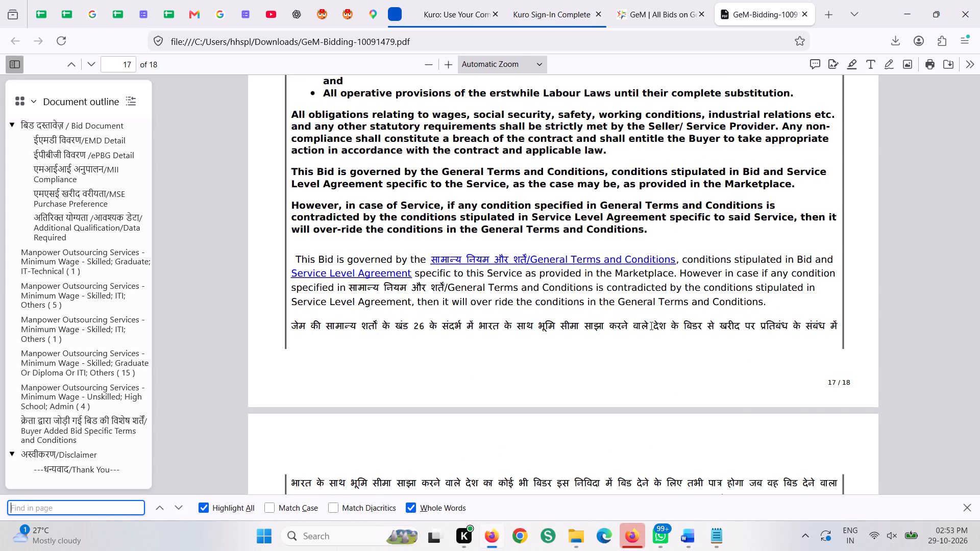
{"action": "key", "text": "BackSpace"}
{"action": "key", "text": "BackSpace"}
{"action": "type", "text": "CHOWKIDAR"}
{"action": "key", "text": "BackSpace"}
{"action": "key", "text": "BackSpace"}
{"action": "key", "text": "BackSpace"}
{"action": "key", "text": "BackSpace"}
{"action": "key", "text": "BackSpace"}
{"action": "key", "text": "BackSpace"}
{"action": "key", "text": "BackSpace"}
{"action": "key", "text": "BackSpace"}
{"action": "key", "text": "BackSpace"}
{"action": "key", "text": "BackSpace"}
{"action": "key", "text": "BackSpace"}
{"action": "key", "text": "BackSpace"}
{"action": "key", "text": "BackSpace"}
{"action": "key", "text": "BackSpace"}
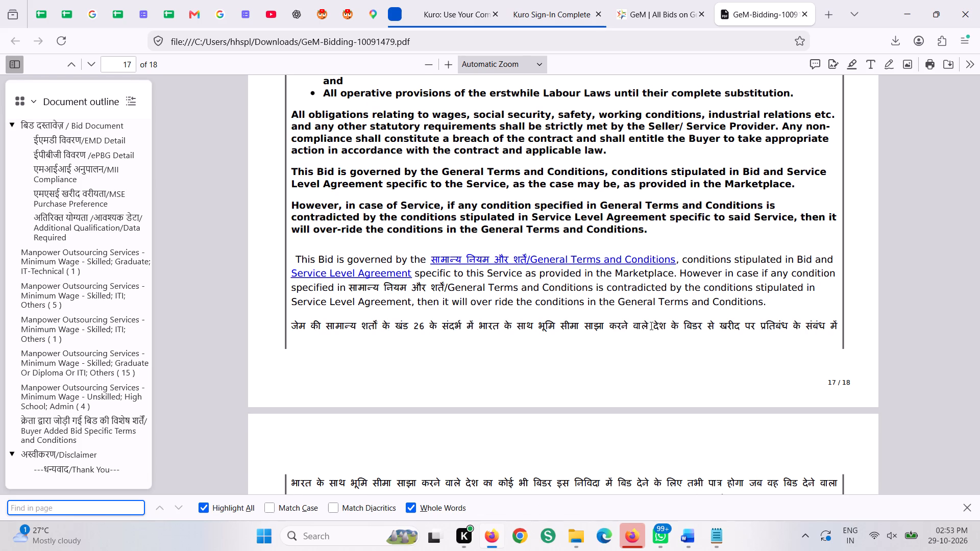
Open the Scope of work & Job description attachment 1793169794.pdf from the bid document's Additional Qualification section and look it over.
{"action": "scroll", "coordinate": [650, 325], "scroll_direction": "up", "scroll_amount": 20}
{"action": "scroll", "coordinate": [650, 325], "scroll_direction": "up", "scroll_amount": 6}
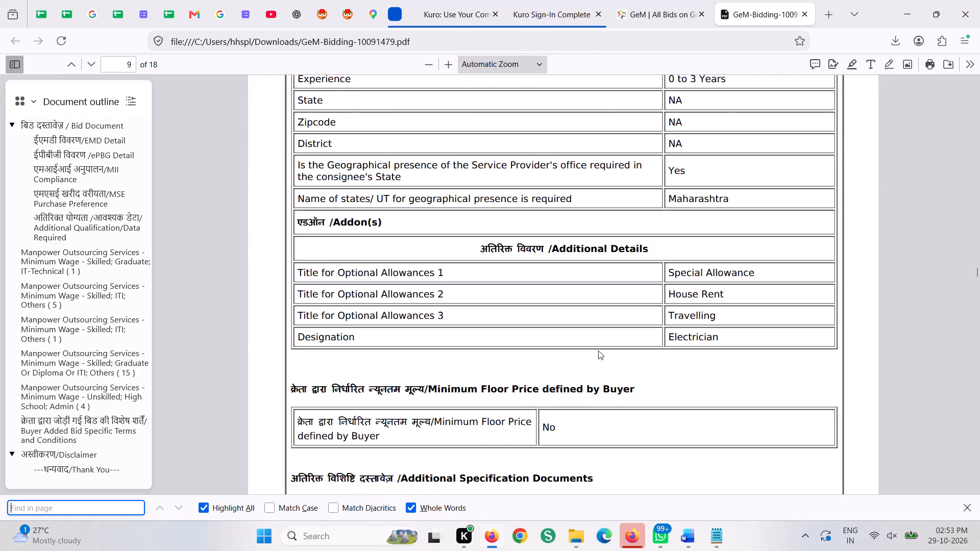
{"action": "scroll", "coordinate": [598, 350], "scroll_direction": "up", "scroll_amount": 19}
{"action": "scroll", "coordinate": [599, 353], "scroll_direction": "down", "scroll_amount": 4}
{"action": "scroll", "coordinate": [545, 304], "scroll_direction": "up", "scroll_amount": 1}
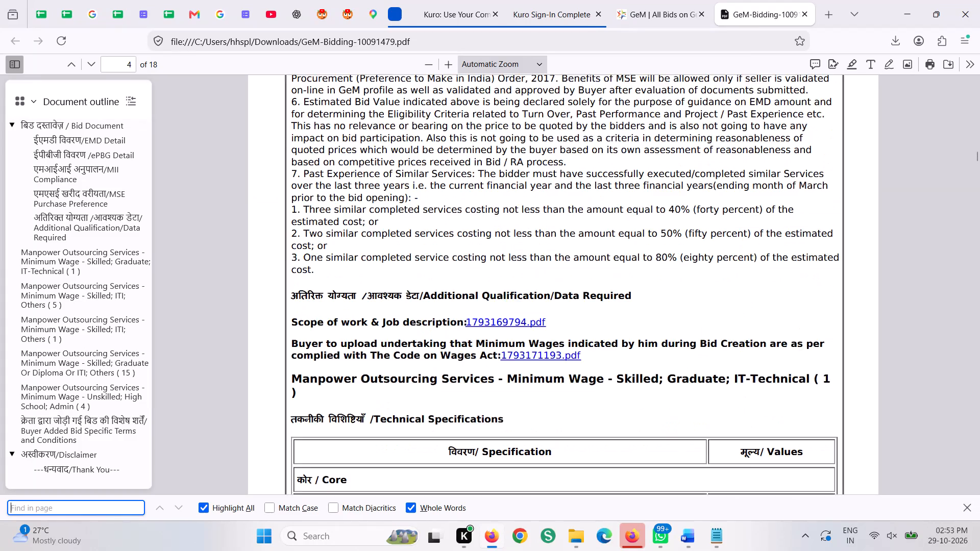
{"action": "left_click", "coordinate": [504, 386]}
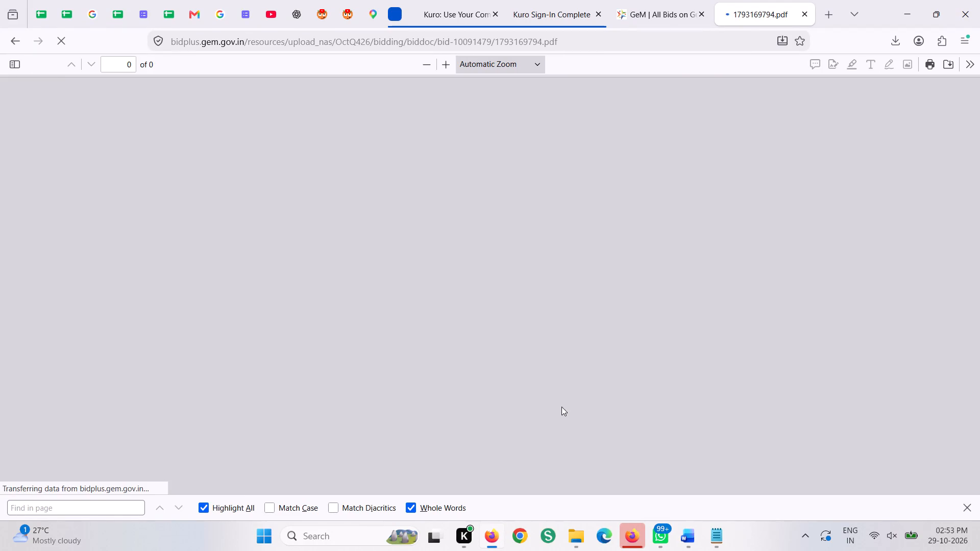
{"action": "scroll", "coordinate": [594, 407], "scroll_direction": "up", "scroll_amount": 4}
{"action": "scroll", "coordinate": [586, 404], "scroll_direction": "down", "scroll_amount": 17}
{"action": "scroll", "coordinate": [609, 362], "scroll_direction": "up", "scroll_amount": 6}
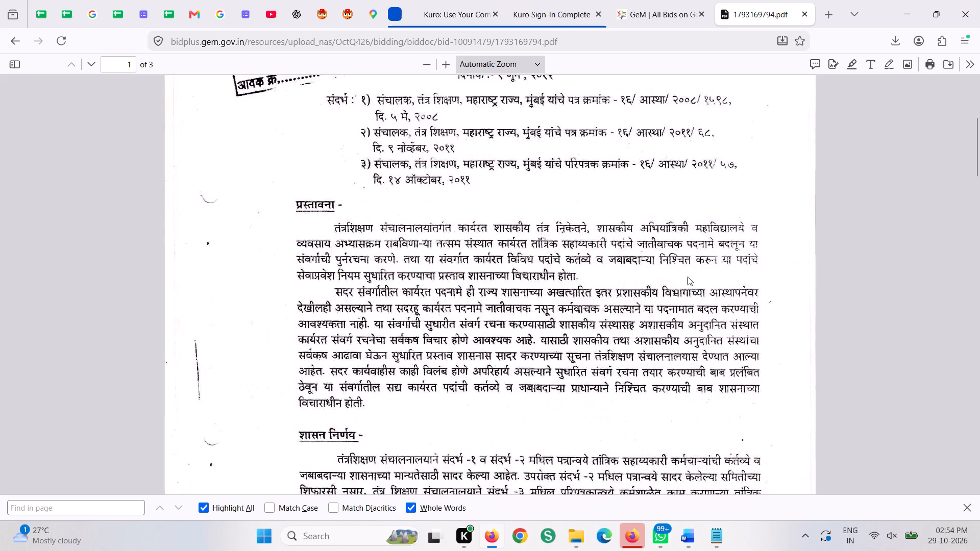
{"action": "scroll", "coordinate": [688, 277], "scroll_direction": "up", "scroll_amount": 4}
{"action": "left_click", "coordinate": [633, 0]}
{"action": "left_click", "coordinate": [764, 0]}
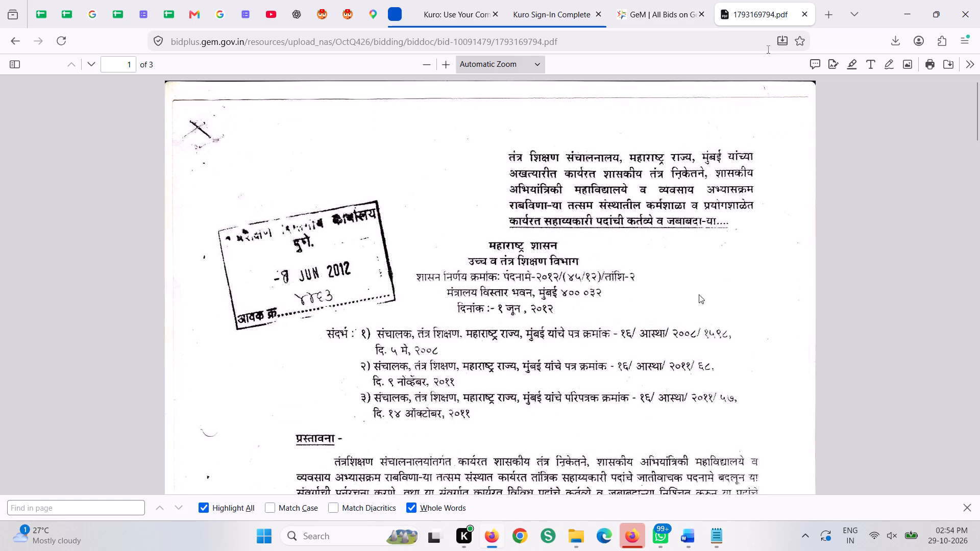
Create a new folder named GEM2026B8209479 inside DEV1 in File Explorer.
{"action": "left_click", "coordinate": [574, 524]}
{"action": "right_click", "coordinate": [578, 245]}
{"action": "left_click", "coordinate": [620, 344]}
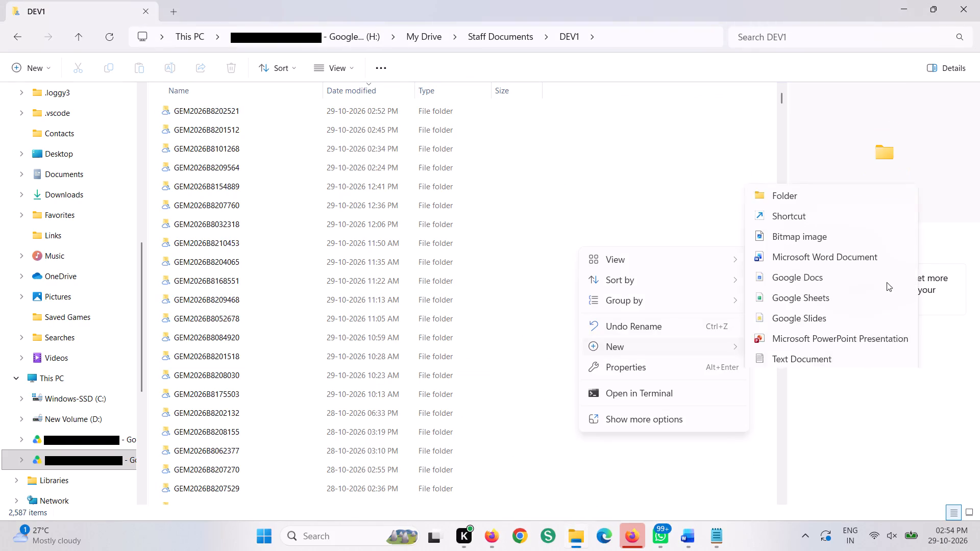
{"action": "left_click", "coordinate": [823, 139]}
{"action": "key", "text": "ctrl+v"}
{"action": "key", "text": "Return"}
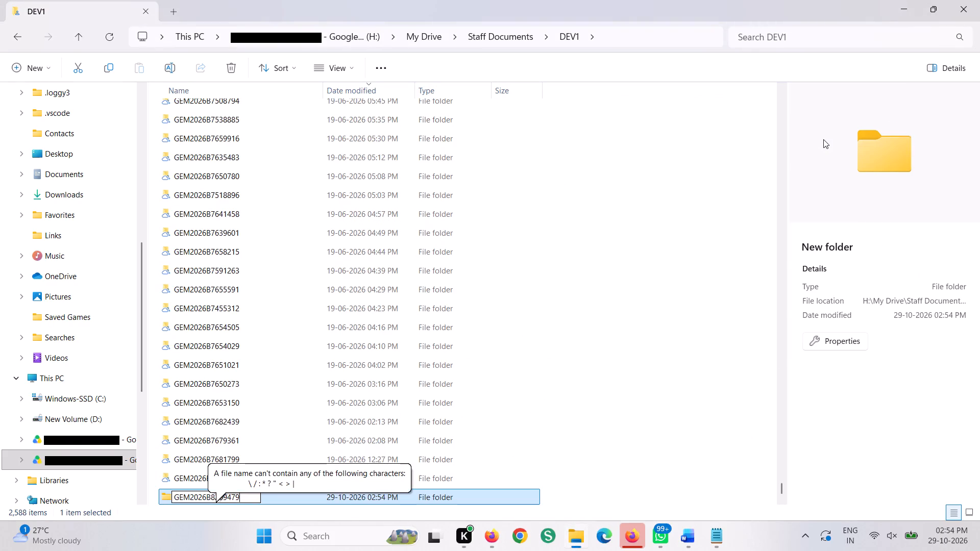
{"action": "left_click", "coordinate": [212, 498]}
{"action": "left_click_drag", "start_coordinate": [212, 498], "coordinate": [225, 498]}
Back in Firefox, save the scope of work PDF into the GEM2026B8209479 folder as SCOPE OF WORK 01.
{"action": "left_click", "coordinate": [489, 531]}
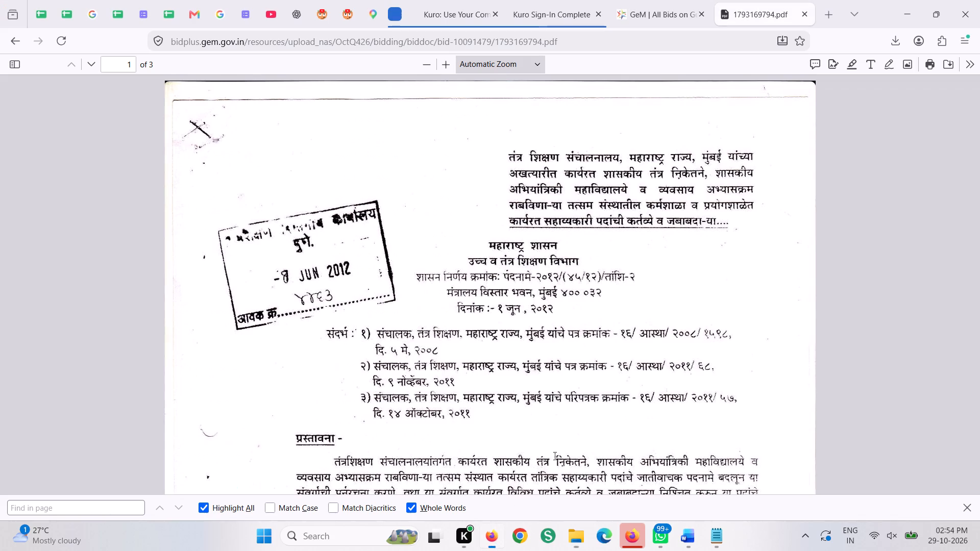
{"action": "scroll", "coordinate": [657, 341], "scroll_direction": "up", "scroll_amount": 3}
{"action": "left_click", "coordinate": [944, 66]}
{"action": "scroll", "coordinate": [541, 184], "scroll_direction": "up", "scroll_amount": 4}
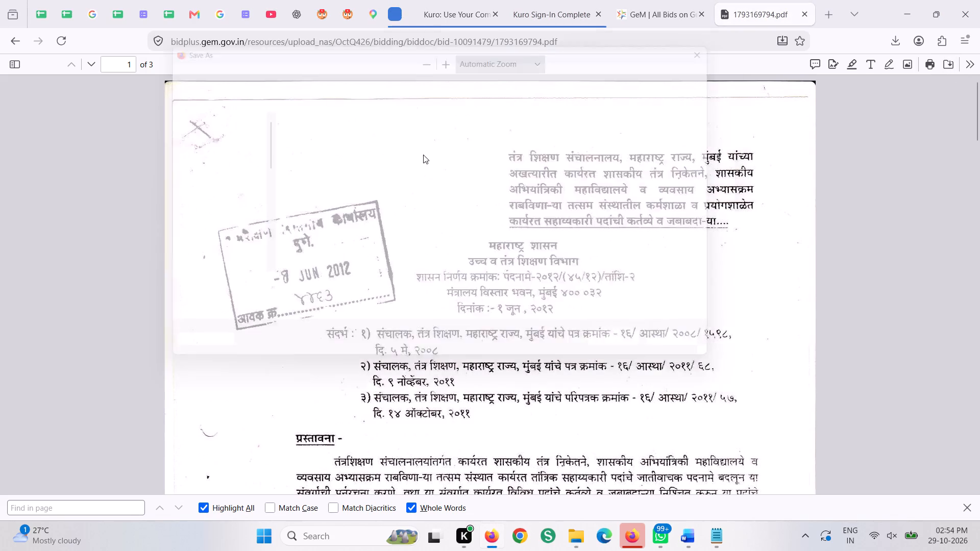
{"action": "scroll", "coordinate": [423, 155], "scroll_direction": "up", "scroll_amount": 5}
{"action": "left_click", "coordinate": [217, 65]}
{"action": "scroll", "coordinate": [329, 146], "scroll_direction": "up", "scroll_amount": 5}
{"action": "double_click", "coordinate": [341, 134]}
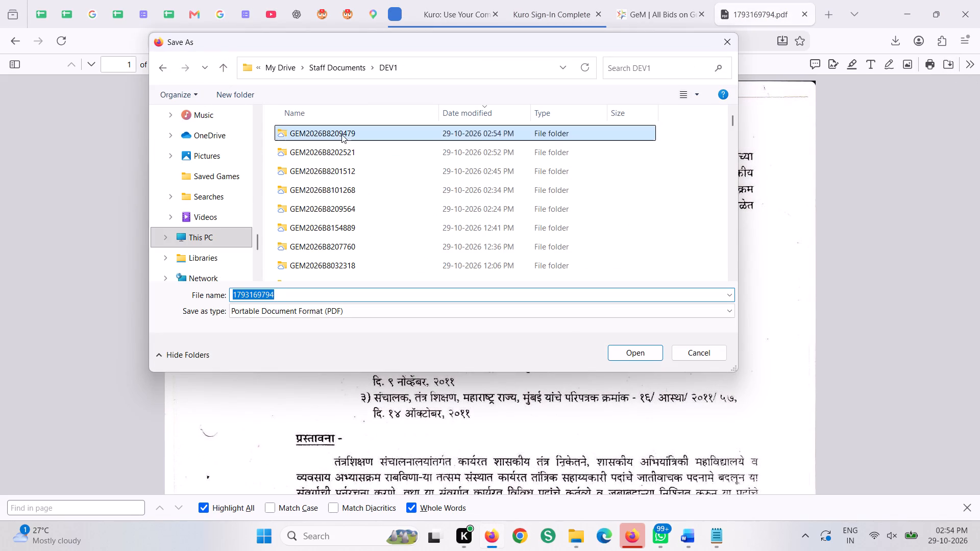
{"action": "left_click", "coordinate": [326, 290]}
{"action": "type", "text": "SCOPE OF WORI"}
{"action": "key", "text": "BackSpace"}
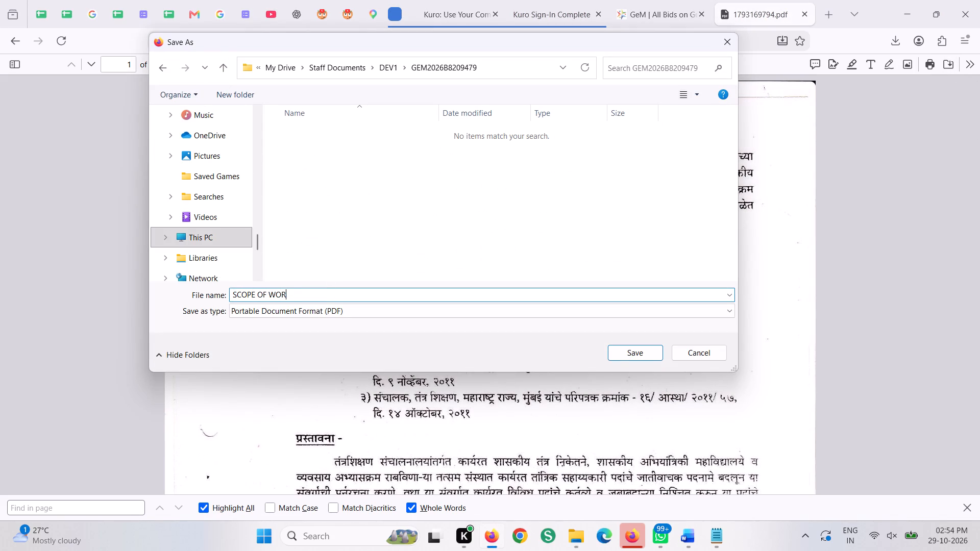
{"action": "type", "text": "K 01"}
{"action": "key", "text": "Return"}
Look through the scope of work PDF's pages and return to the bid document's Additional Qualification section.
{"action": "scroll", "coordinate": [327, 286], "scroll_direction": "up", "scroll_amount": 1}
{"action": "scroll", "coordinate": [327, 284], "scroll_direction": "down", "scroll_amount": 5}
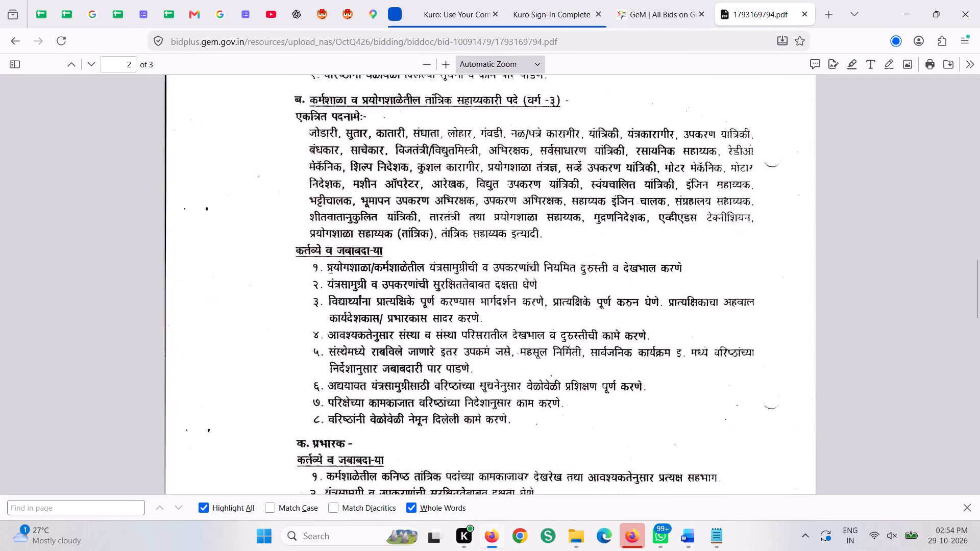
{"action": "scroll", "coordinate": [331, 268], "scroll_direction": "down", "scroll_amount": 11}
{"action": "scroll", "coordinate": [333, 262], "scroll_direction": "up", "scroll_amount": 4}
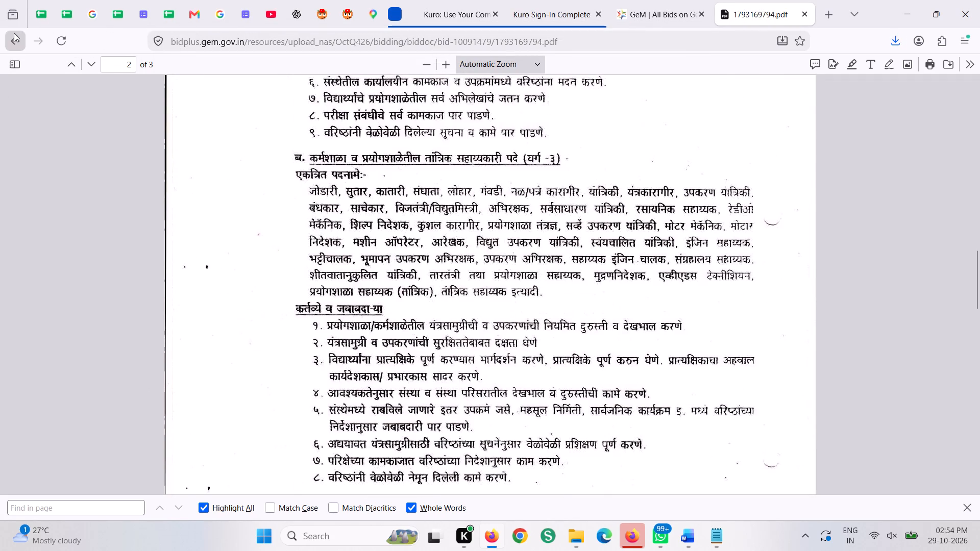
{"action": "left_click", "coordinate": [14, 33]}
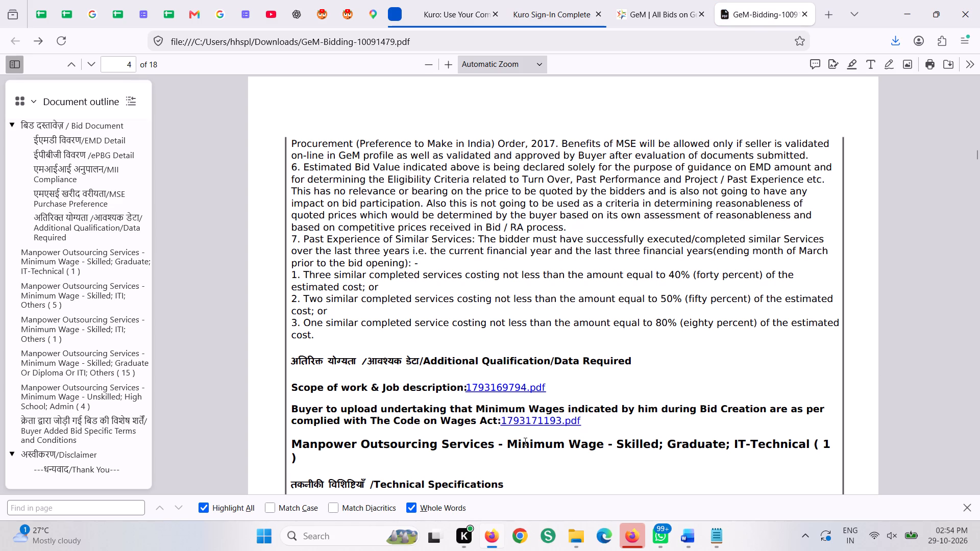
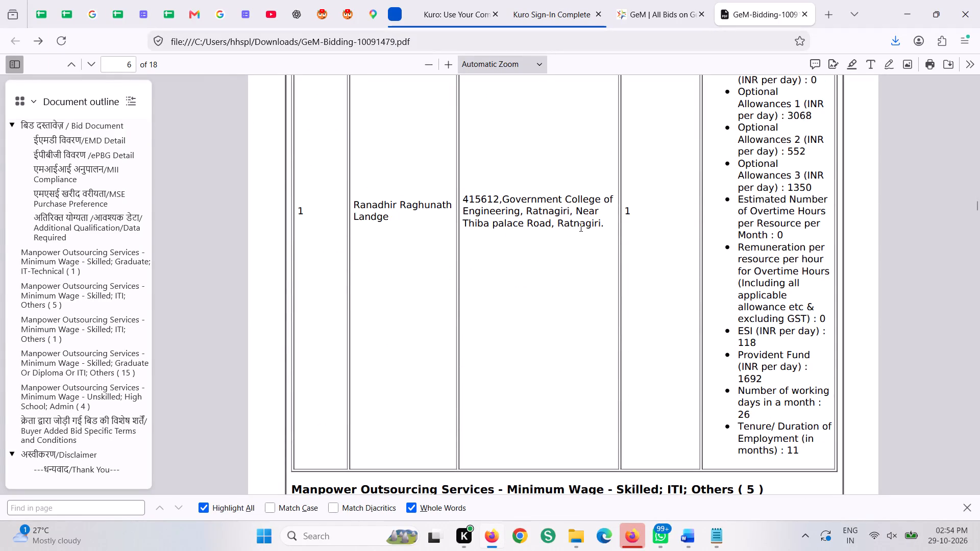
Copy Ratnagiri from the consignee address and replace the Word list from the SHOPACT location onward with "Ratnagiri,MH", starting item 2.
{"action": "double_click", "coordinate": [581, 225]}
{"action": "right_click", "coordinate": [581, 225]}
{"action": "left_click", "coordinate": [602, 237]}
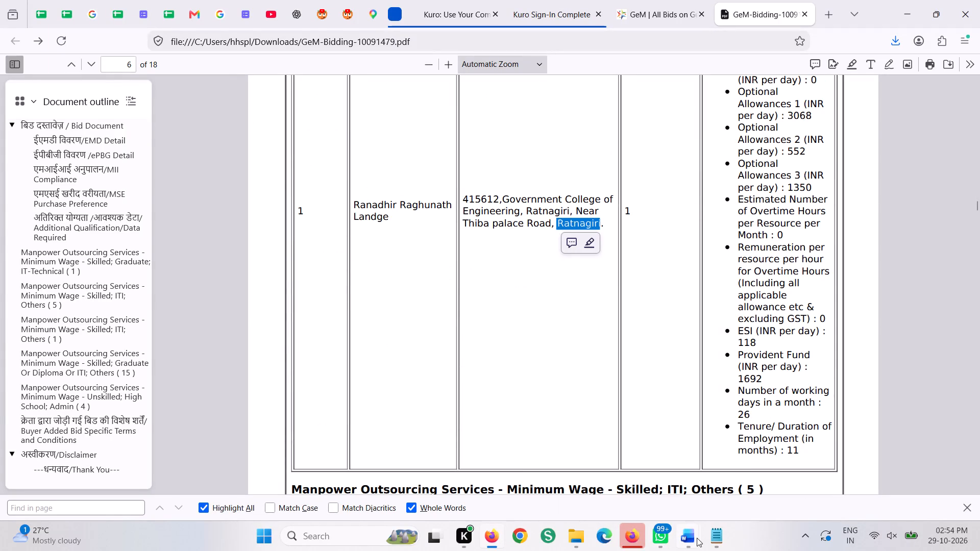
{"action": "left_click", "coordinate": [693, 535]}
{"action": "left_click", "coordinate": [65, 484]}
{"action": "scroll", "coordinate": [300, 347], "scroll_direction": "up", "scroll_amount": 2}
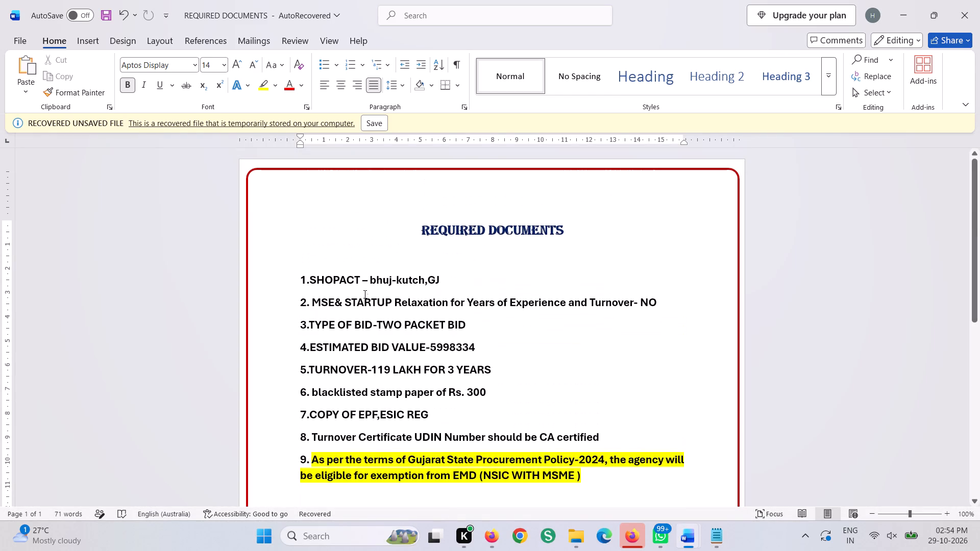
{"action": "left_click_drag", "start_coordinate": [370, 284], "coordinate": [642, 503]}
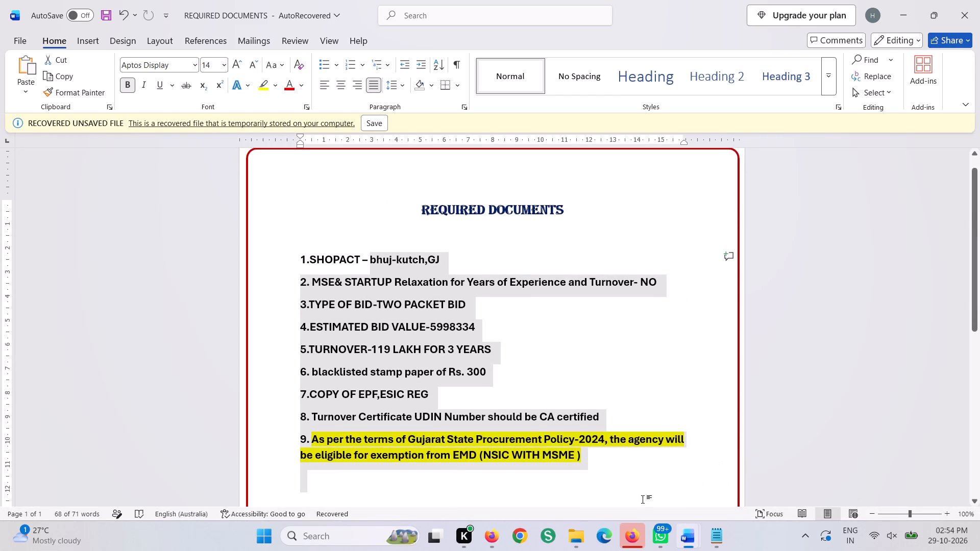
{"action": "key", "text": "ctrl+v"}
{"action": "type", "text": ",MH"}
{"action": "key", "text": "Return"}
{"action": "type", "text": "2."}
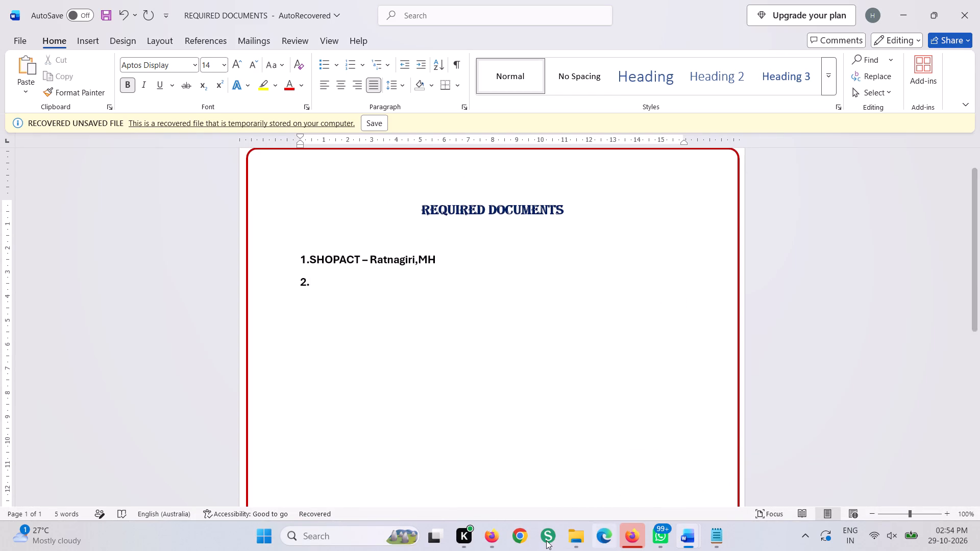
Back in Firefox, read through the rest of the bid document, especially the buyer-added text based ATC clauses.
{"action": "left_click", "coordinate": [499, 538]}
{"action": "scroll", "coordinate": [612, 312], "scroll_direction": "down", "scroll_amount": 3}
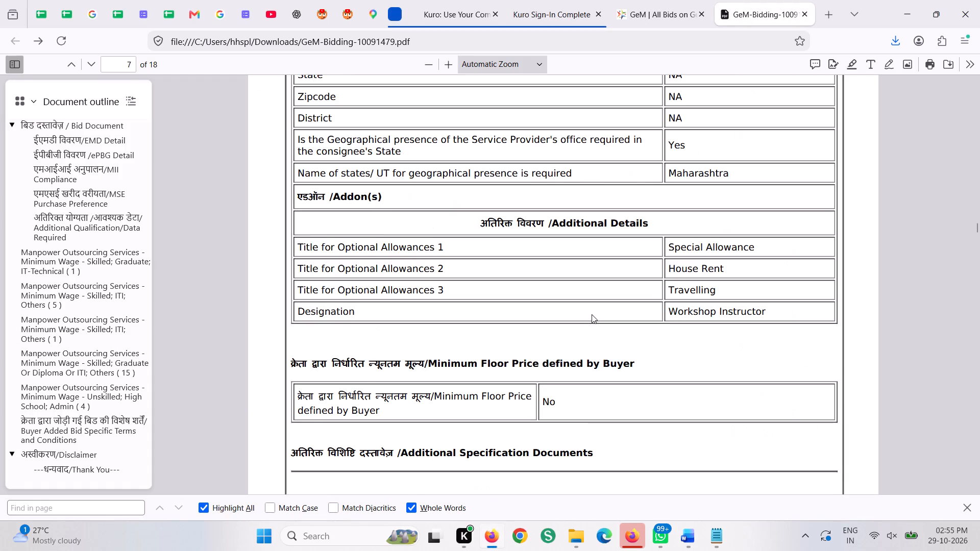
{"action": "scroll", "coordinate": [592, 314], "scroll_direction": "down", "scroll_amount": 12}
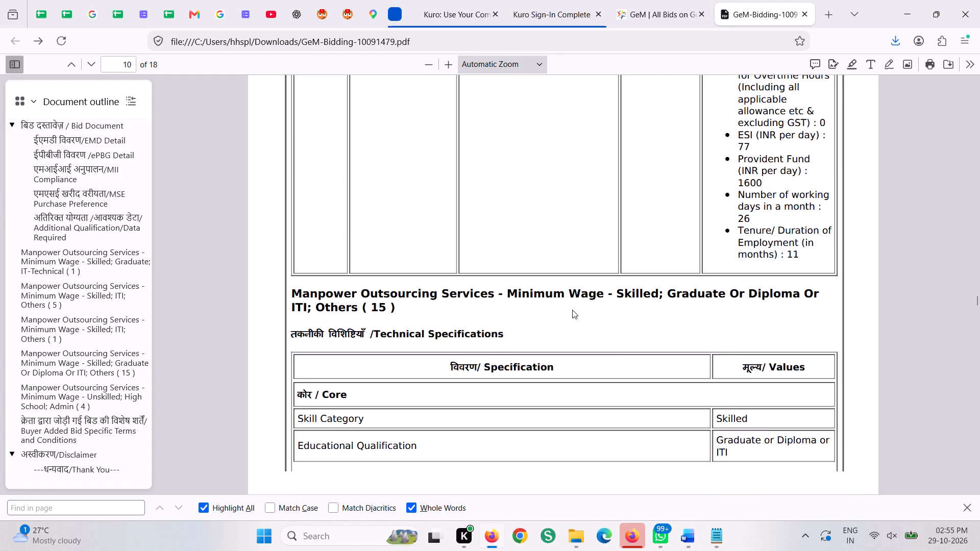
{"action": "scroll", "coordinate": [572, 310], "scroll_direction": "down", "scroll_amount": 20}
{"action": "scroll", "coordinate": [572, 310], "scroll_direction": "down", "scroll_amount": 1}
{"action": "scroll", "coordinate": [572, 310], "scroll_direction": "up", "scroll_amount": 10}
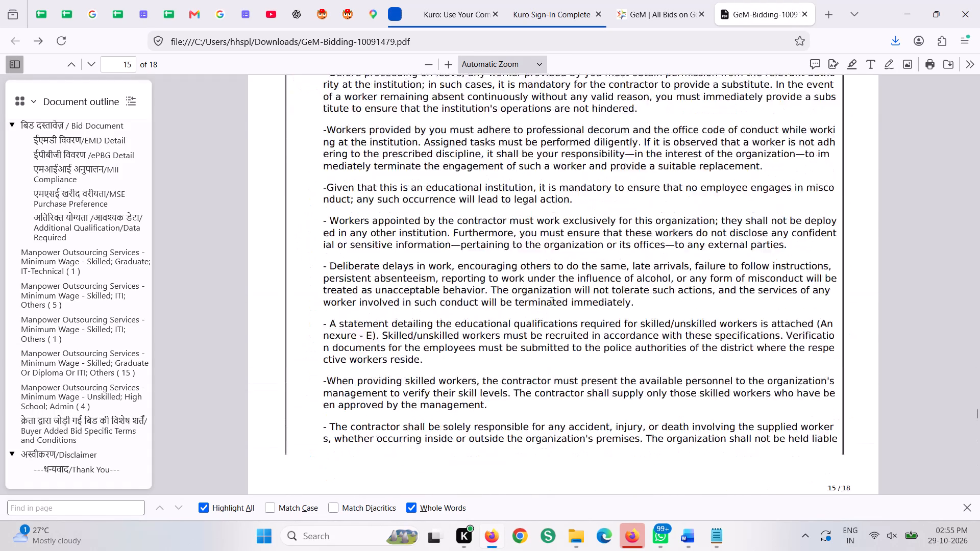
{"action": "scroll", "coordinate": [524, 308], "scroll_direction": "down", "scroll_amount": 1}
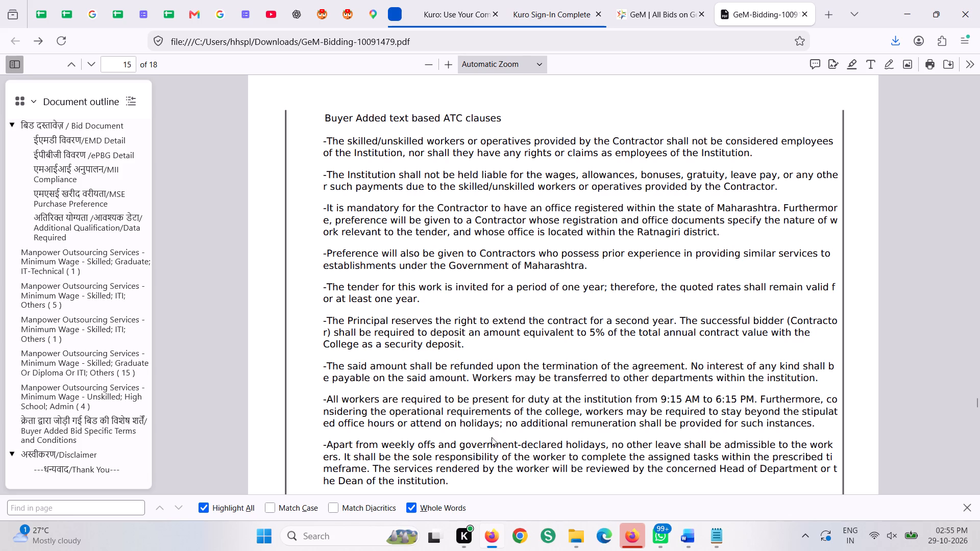
{"action": "scroll", "coordinate": [505, 438], "scroll_direction": "down", "scroll_amount": 1}
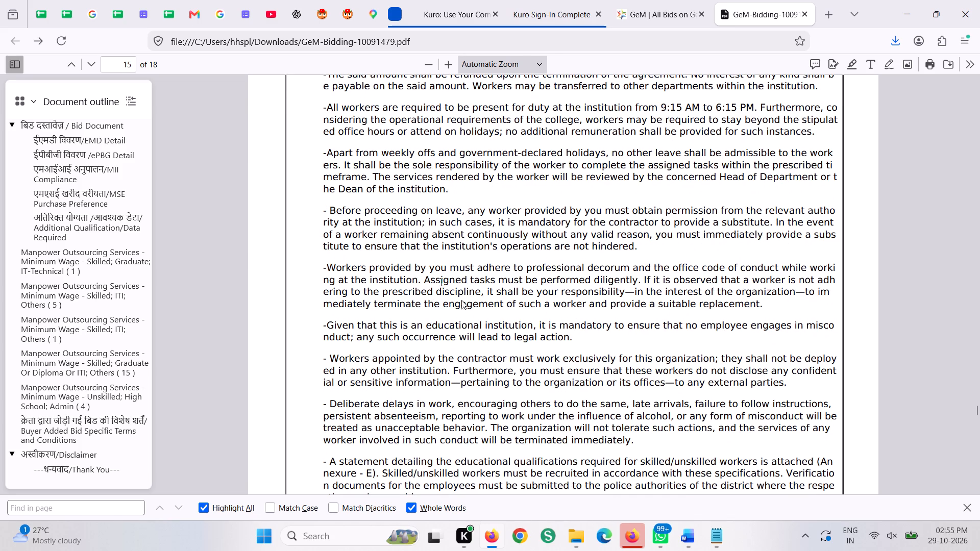
{"action": "scroll", "coordinate": [500, 400], "scroll_direction": "down", "scroll_amount": 1}
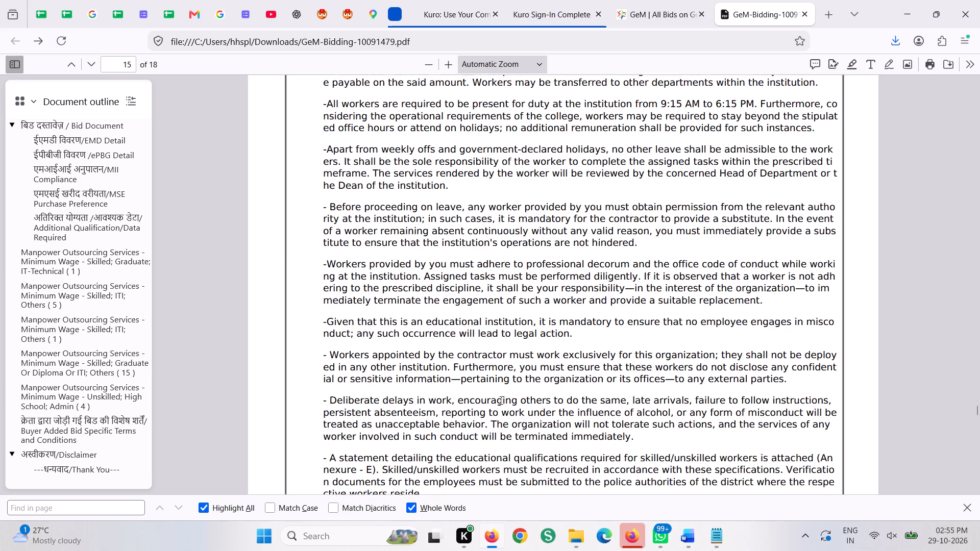
{"action": "scroll", "coordinate": [500, 400], "scroll_direction": "down", "scroll_amount": 1}
{"action": "scroll", "coordinate": [446, 243], "scroll_direction": "up", "scroll_amount": 1}
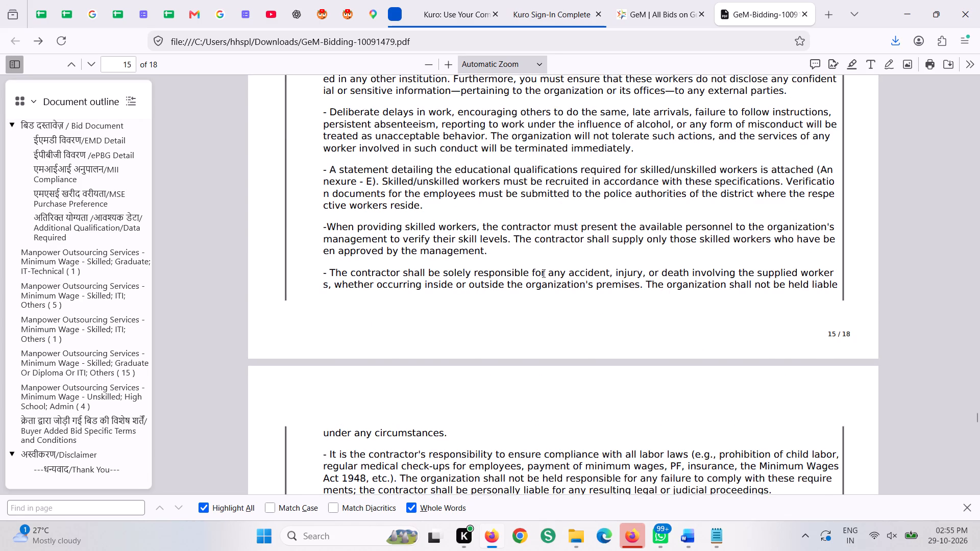
{"action": "scroll", "coordinate": [536, 271], "scroll_direction": "up", "scroll_amount": 1}
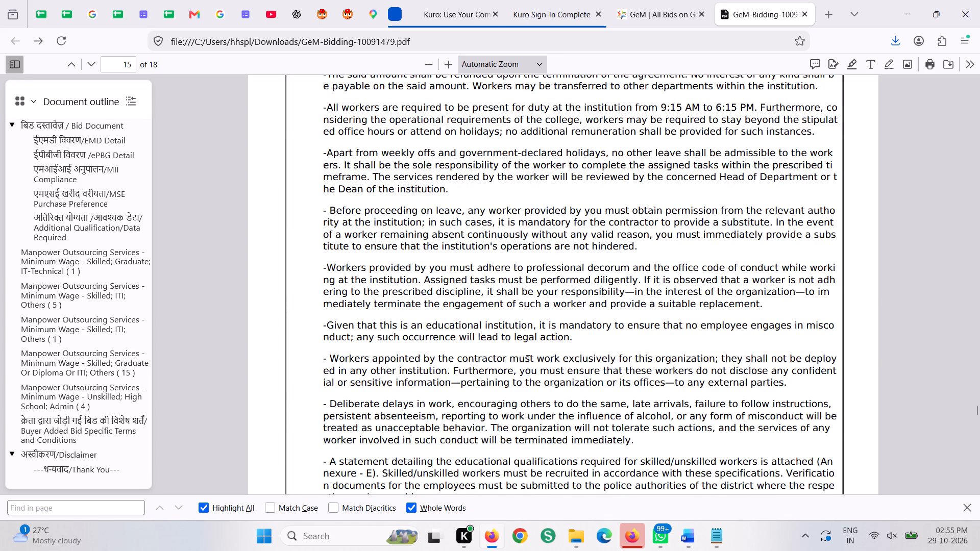
{"action": "scroll", "coordinate": [523, 361], "scroll_direction": "down", "scroll_amount": 1}
{"action": "scroll", "coordinate": [546, 357], "scroll_direction": "up", "scroll_amount": 1}
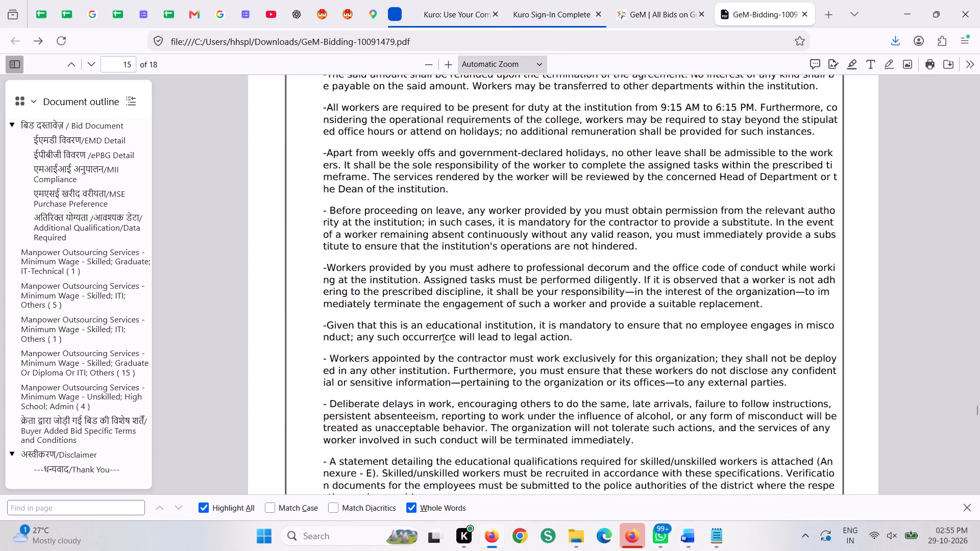
{"action": "scroll", "coordinate": [446, 338], "scroll_direction": "down", "scroll_amount": 1}
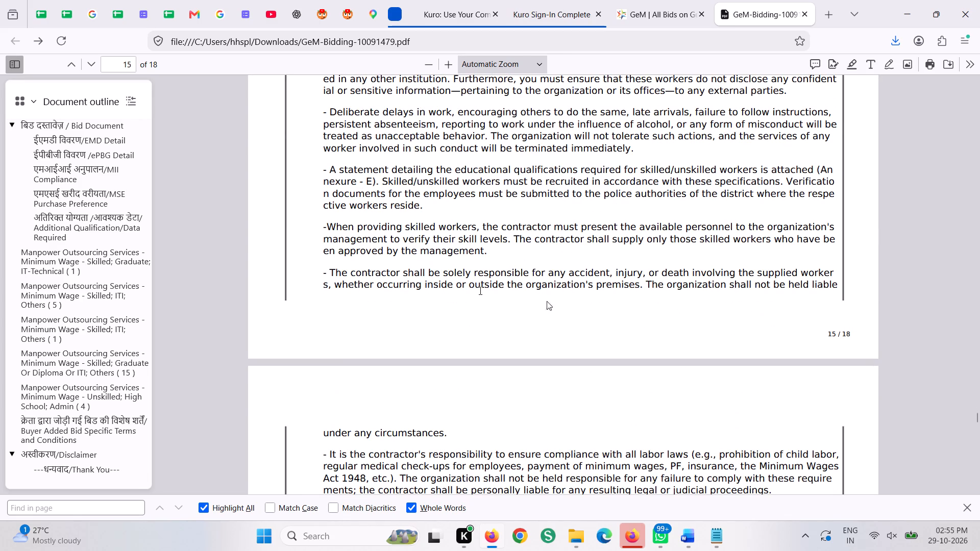
{"action": "scroll", "coordinate": [568, 191], "scroll_direction": "down", "scroll_amount": 1}
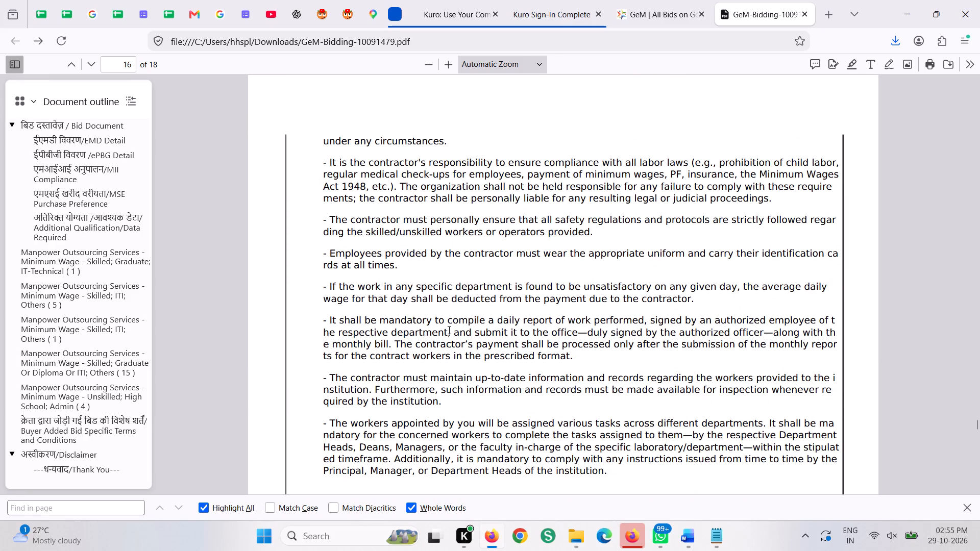
{"action": "scroll", "coordinate": [428, 347], "scroll_direction": "down", "scroll_amount": 2}
{"action": "scroll", "coordinate": [476, 279], "scroll_direction": "up", "scroll_amount": 1}
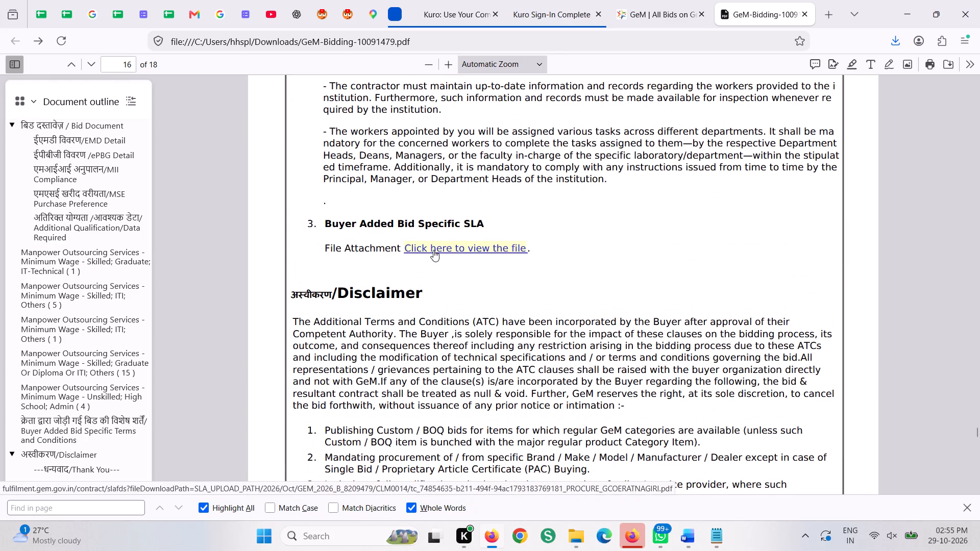
Open the Buyer Added Bid Specific SLA file attachment from the bid document and look over its pages.
{"action": "left_click", "coordinate": [433, 250]}
{"action": "scroll", "coordinate": [499, 249], "scroll_direction": "up", "scroll_amount": 1}
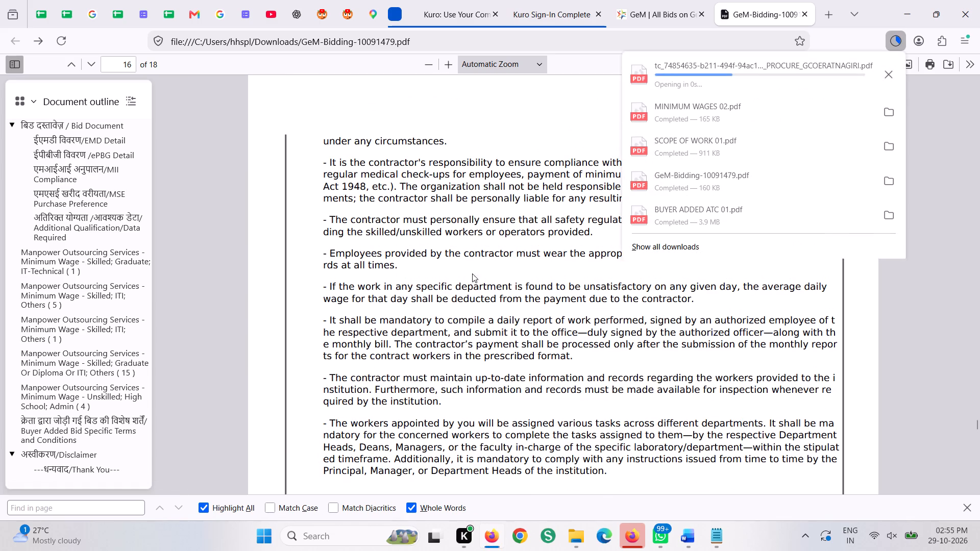
{"action": "left_click", "coordinate": [453, 276]}
{"action": "scroll", "coordinate": [577, 272], "scroll_direction": "up", "scroll_amount": 4}
{"action": "scroll", "coordinate": [582, 273], "scroll_direction": "down", "scroll_amount": 5}
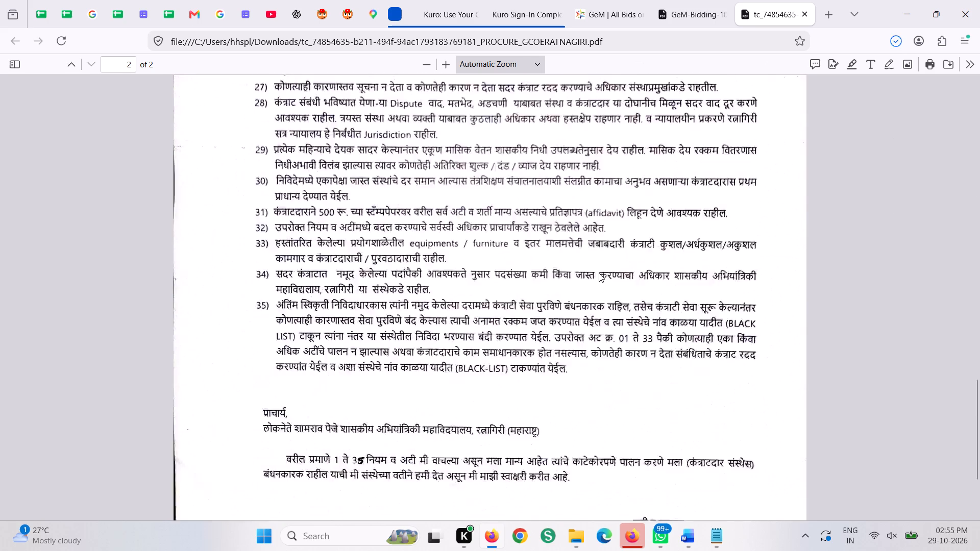
{"action": "scroll", "coordinate": [599, 273], "scroll_direction": "down", "scroll_amount": 6}
{"action": "scroll", "coordinate": [599, 273], "scroll_direction": "up", "scroll_amount": 10}
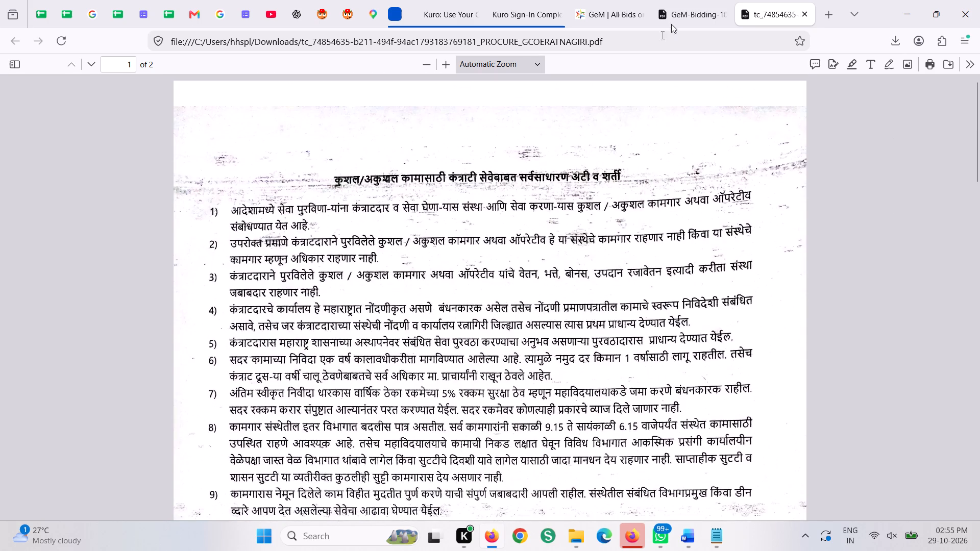
Reopen the scope of work attachment 1793169794.pdf, compare it with the SLA PDF, and return to the bid document.
{"action": "left_click", "coordinate": [694, 0]}
{"action": "scroll", "coordinate": [653, 300], "scroll_direction": "up", "scroll_amount": 18}
{"action": "scroll", "coordinate": [605, 304], "scroll_direction": "up", "scroll_amount": 16}
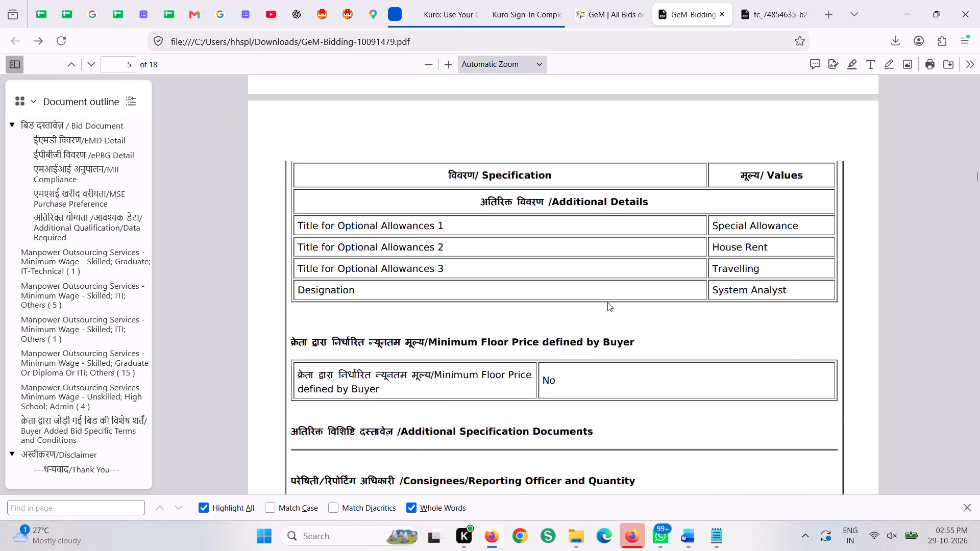
{"action": "scroll", "coordinate": [607, 302], "scroll_direction": "up", "scroll_amount": 7}
{"action": "scroll", "coordinate": [576, 302], "scroll_direction": "down", "scroll_amount": 4}
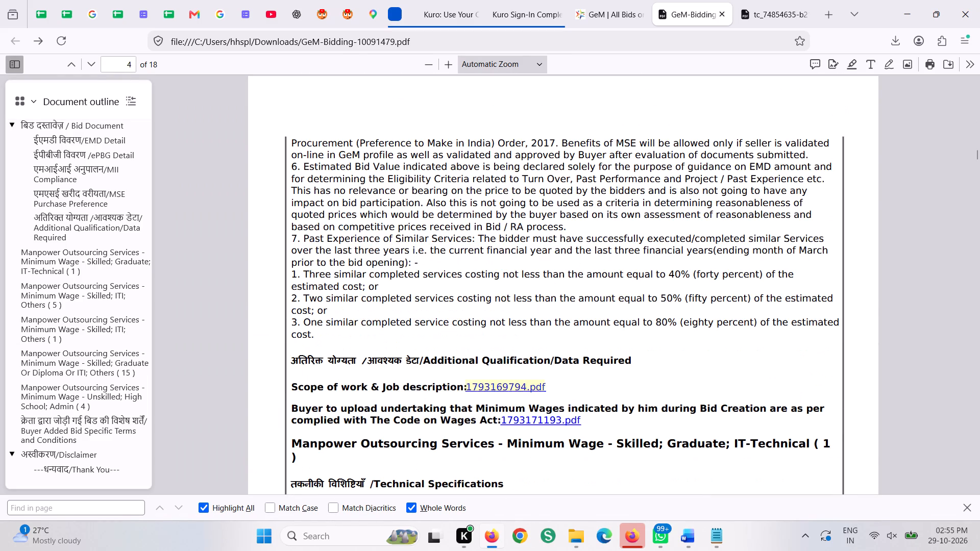
{"action": "left_click", "coordinate": [514, 387]}
{"action": "scroll", "coordinate": [523, 392], "scroll_direction": "up", "scroll_amount": 13}
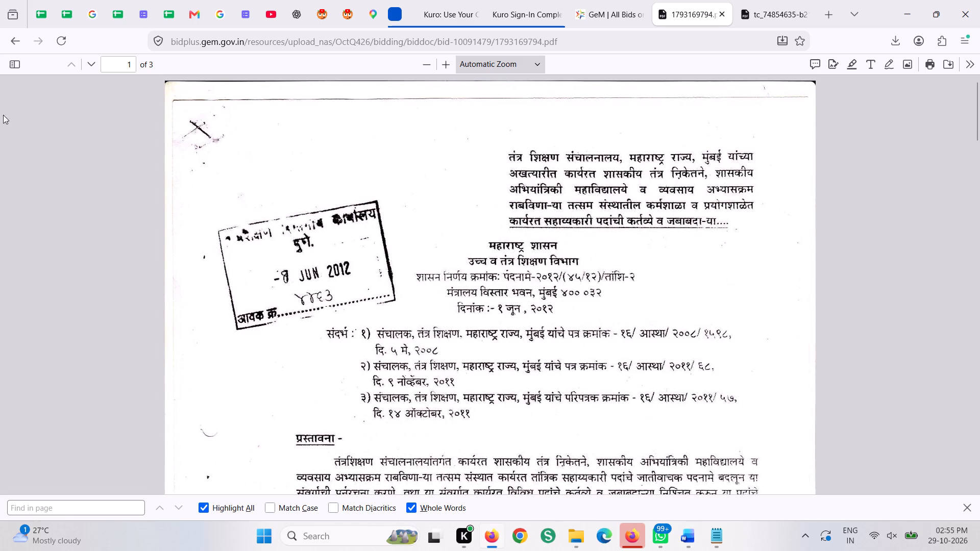
{"action": "left_click", "coordinate": [751, 0]}
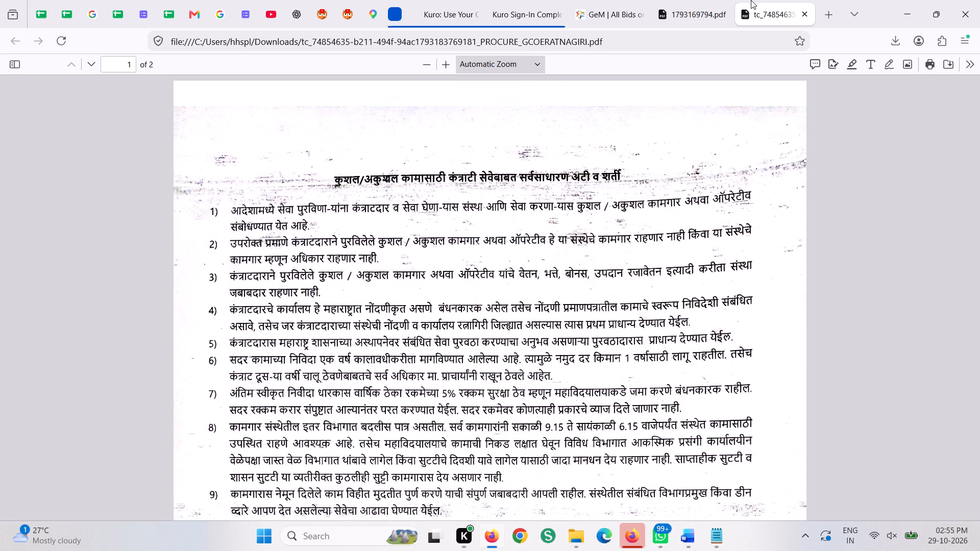
{"action": "scroll", "coordinate": [670, 108], "scroll_direction": "up", "scroll_amount": 3}
{"action": "left_click", "coordinate": [683, 0]}
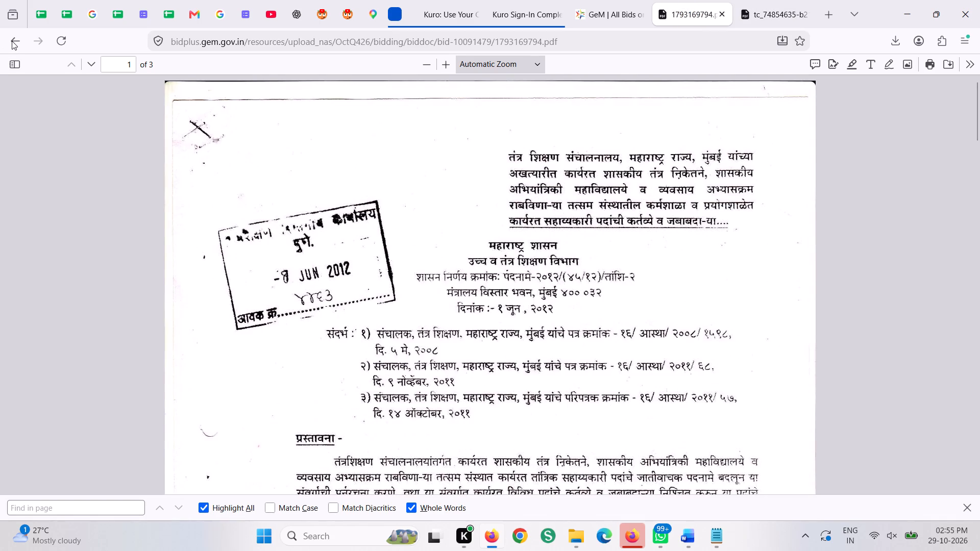
{"action": "left_click", "coordinate": [12, 41]}
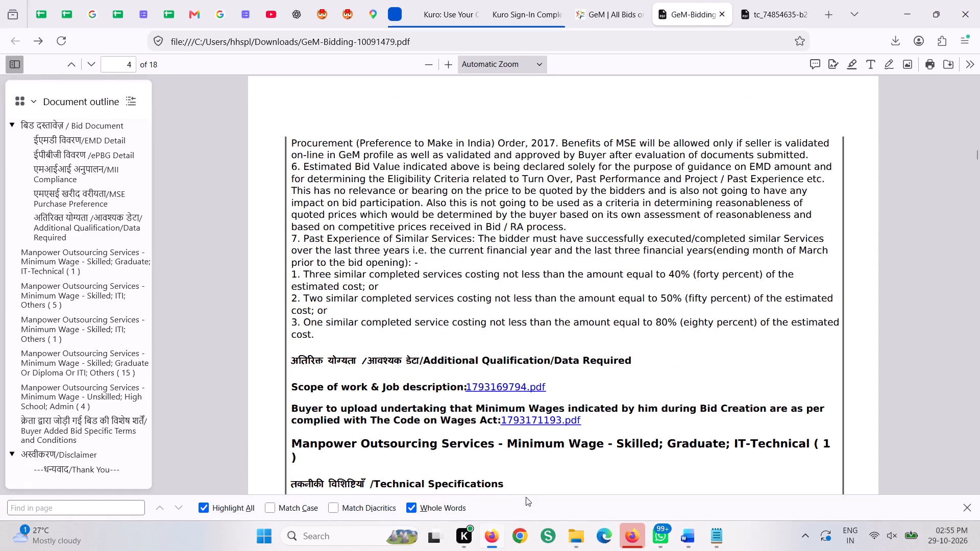
Check the GEM2026B8209479 folder in File Explorer and save the bid document from Firefox into it as GeM-Bidding-10091479.
{"action": "left_click", "coordinate": [577, 542]}
{"action": "left_click", "coordinate": [576, 540]}
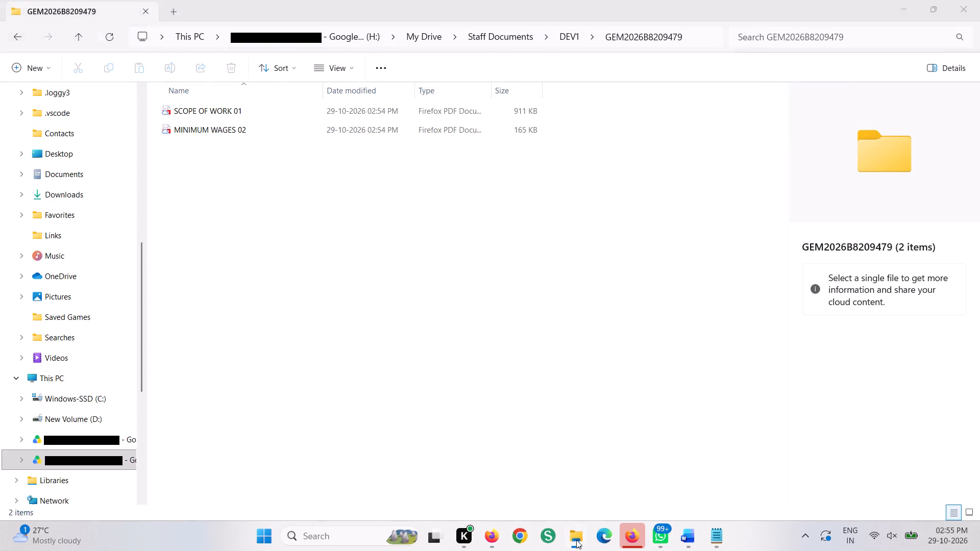
{"action": "left_click", "coordinate": [945, 64]}
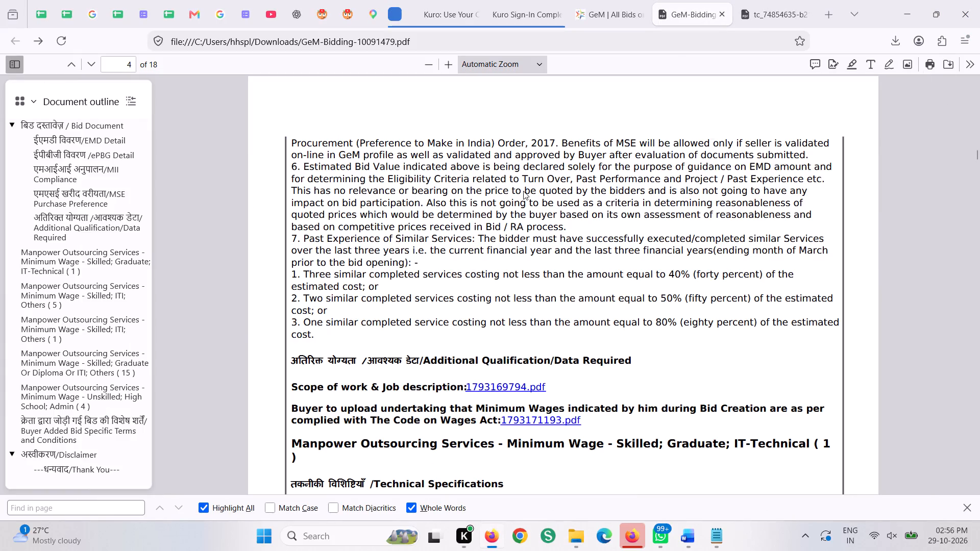
{"action": "scroll", "coordinate": [407, 220], "scroll_direction": "up", "scroll_amount": 6}
{"action": "left_click", "coordinate": [225, 71]}
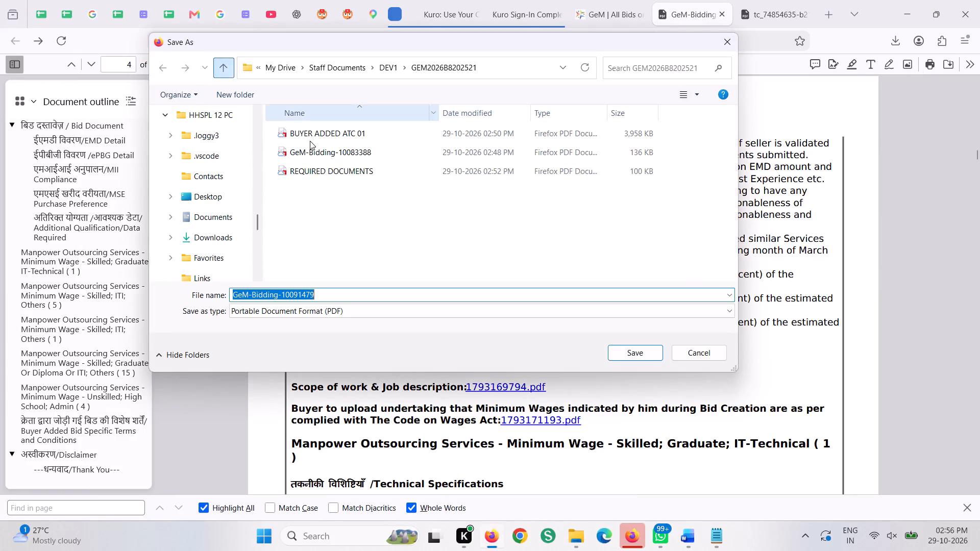
{"action": "scroll", "coordinate": [310, 141], "scroll_direction": "up", "scroll_amount": 5}
{"action": "double_click", "coordinate": [339, 137]}
{"action": "left_click", "coordinate": [352, 297]}
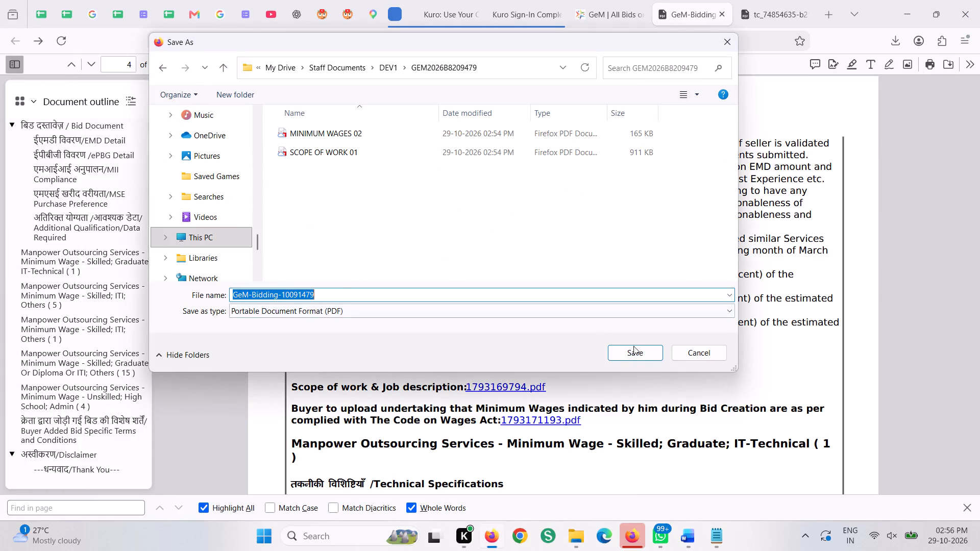
{"action": "left_click", "coordinate": [633, 350]}
Save the buyer-added SLA PDF into the GEM2026B8209479 folder as BUYER ADDED SLA 03.
{"action": "left_click", "coordinate": [787, 0]}
{"action": "scroll", "coordinate": [862, 71], "scroll_direction": "up", "scroll_amount": 3}
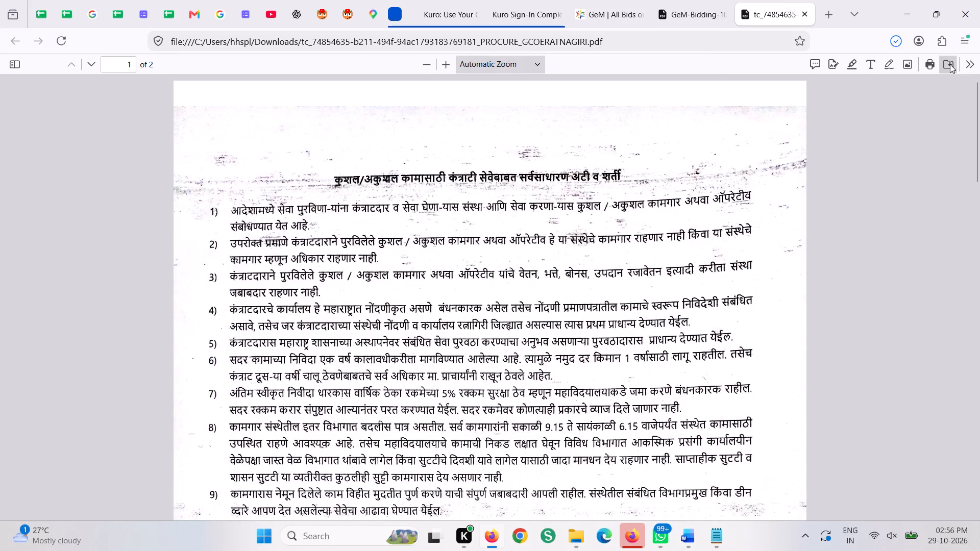
{"action": "left_click", "coordinate": [950, 63]}
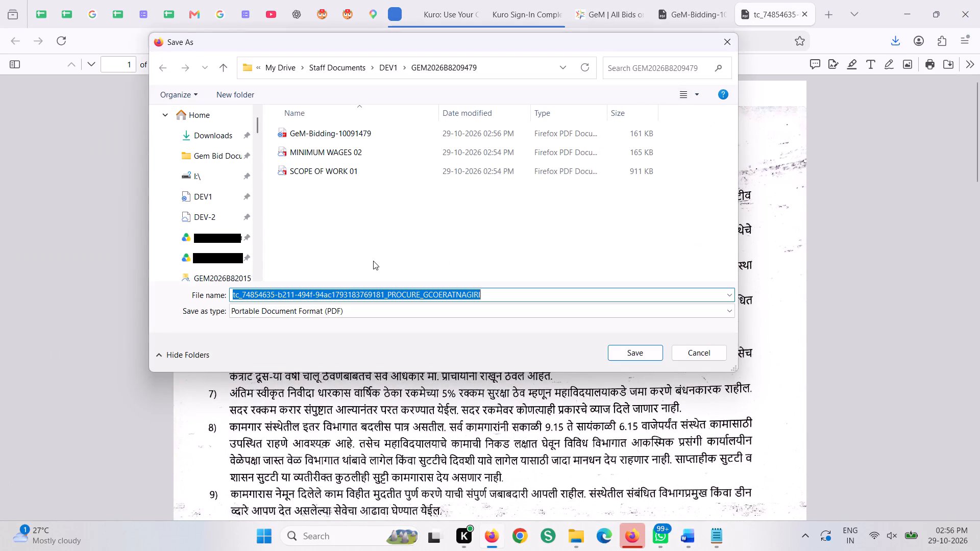
{"action": "type", "text": "BUYER ADDED A"}
{"action": "key", "text": "BackSpace"}
{"action": "type", "text": "SLA"}
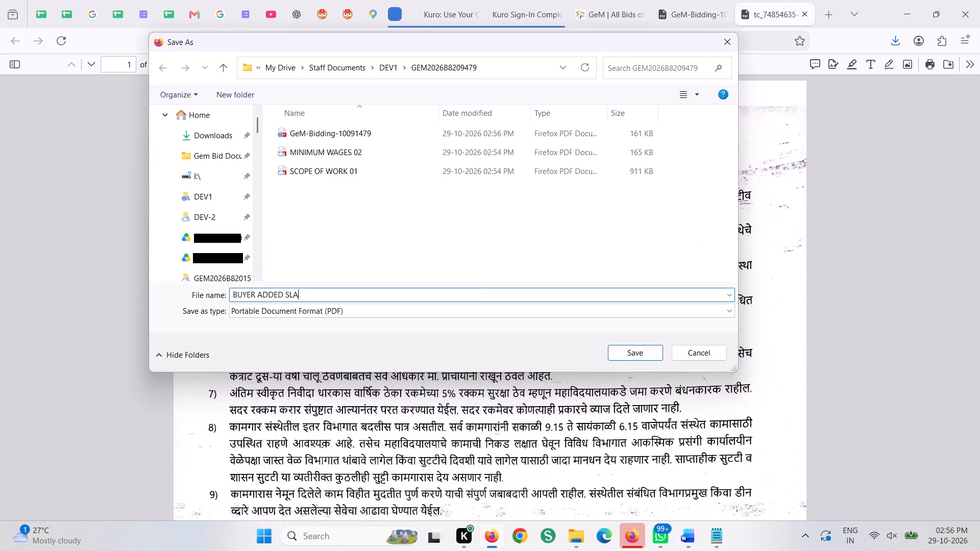
{"action": "key", "text": "space"}
{"action": "type", "text": "03"}
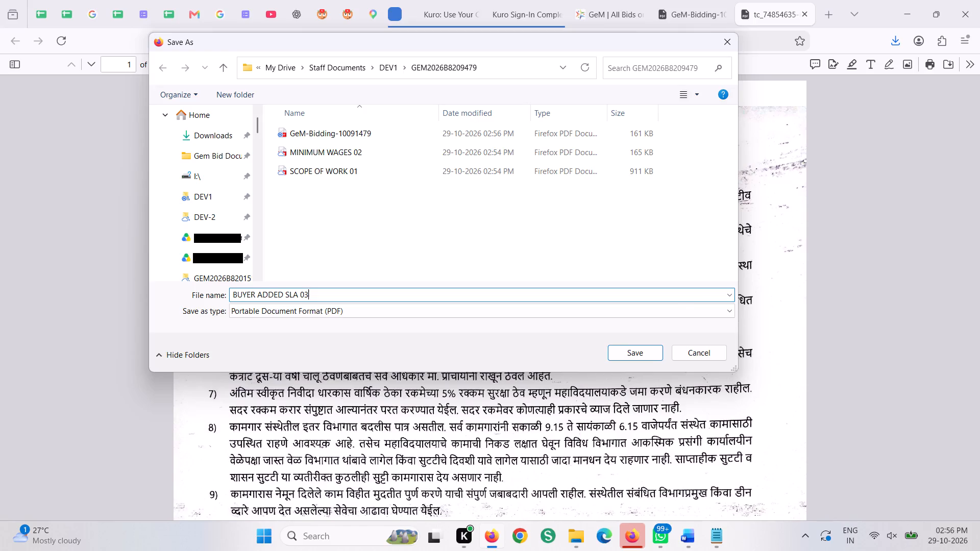
{"action": "key", "text": "Return"}
Capture and copy a screenshot region of clauses 19 to 35 on page 2 of the buyer-added SLA PDF.
{"action": "scroll", "coordinate": [448, 336], "scroll_direction": "down", "scroll_amount": 3}
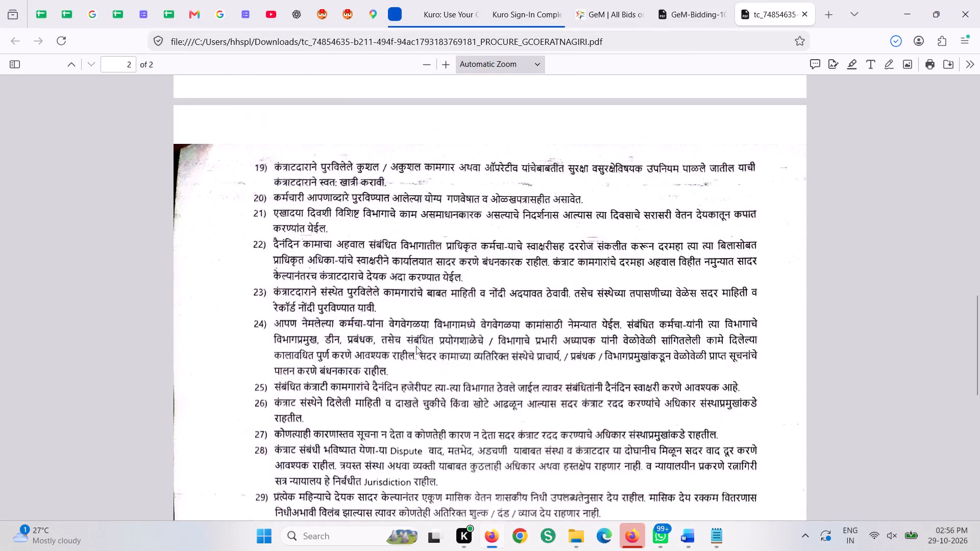
{"action": "scroll", "coordinate": [404, 349], "scroll_direction": "down", "scroll_amount": 7}
{"action": "scroll", "coordinate": [398, 318], "scroll_direction": "up", "scroll_amount": 6}
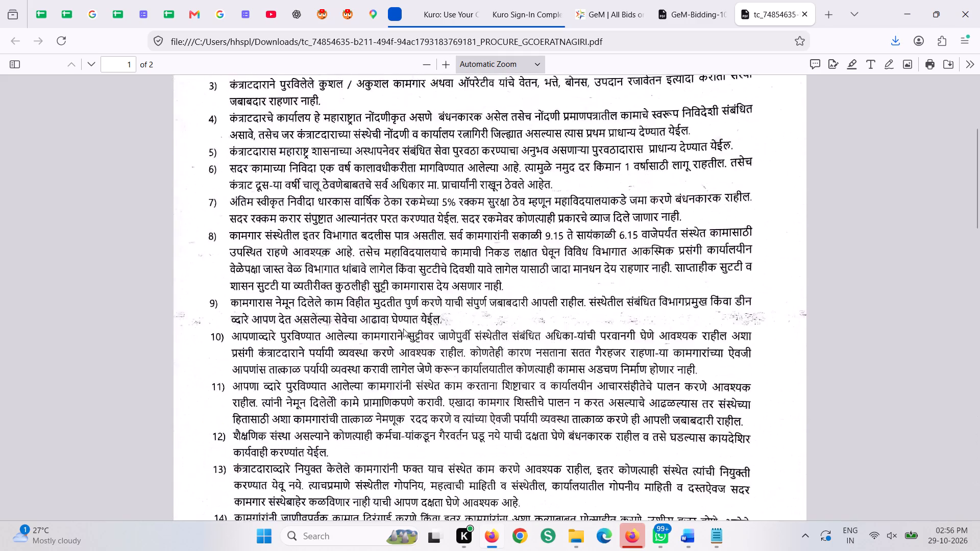
{"action": "triple_click", "coordinate": [427, 66]}
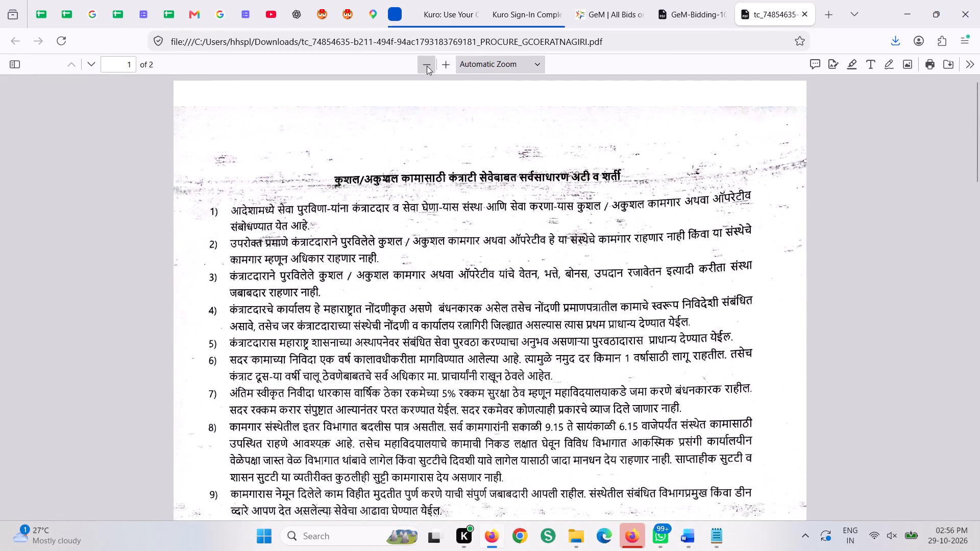
{"action": "left_click", "coordinate": [427, 66]}
{"action": "left_click", "coordinate": [427, 66]}
{"action": "scroll", "coordinate": [494, 218], "scroll_direction": "down", "scroll_amount": 2}
{"action": "scroll", "coordinate": [549, 238], "scroll_direction": "up", "scroll_amount": 4, "text": "ctrl"}
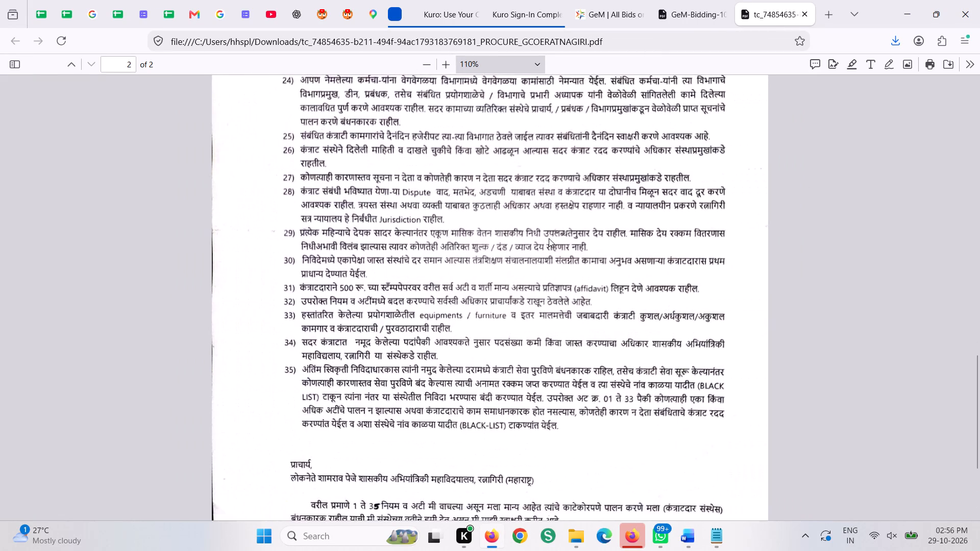
{"action": "scroll", "coordinate": [549, 238], "scroll_direction": "up", "scroll_amount": 1}
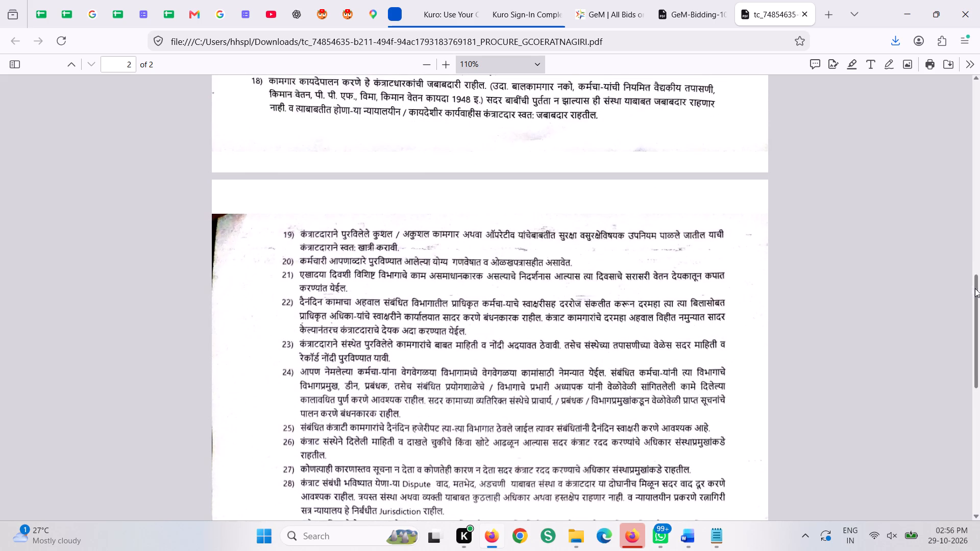
{"action": "left_click_drag", "start_coordinate": [978, 292], "coordinate": [979, 330]}
{"action": "triple_click", "coordinate": [432, 69]}
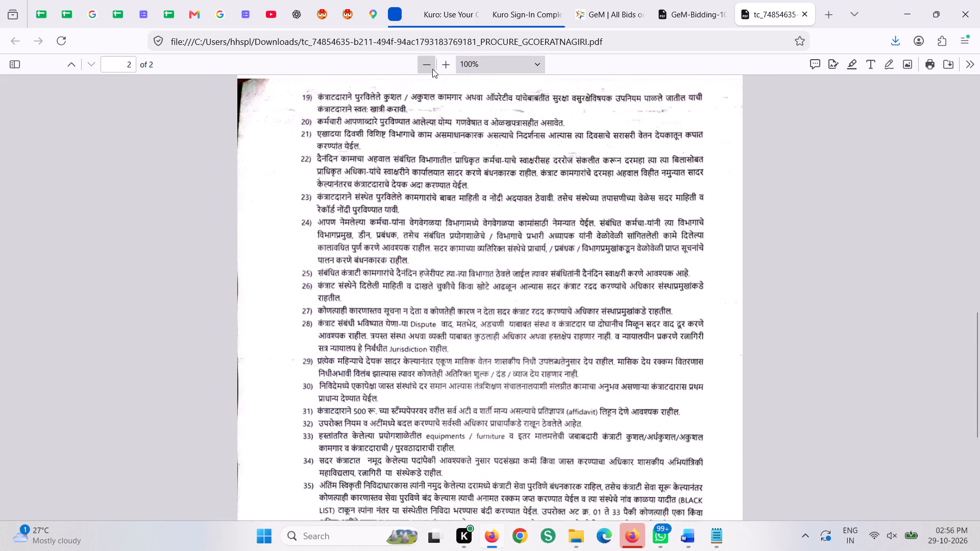
{"action": "key", "text": "ctrl+shift+s"}
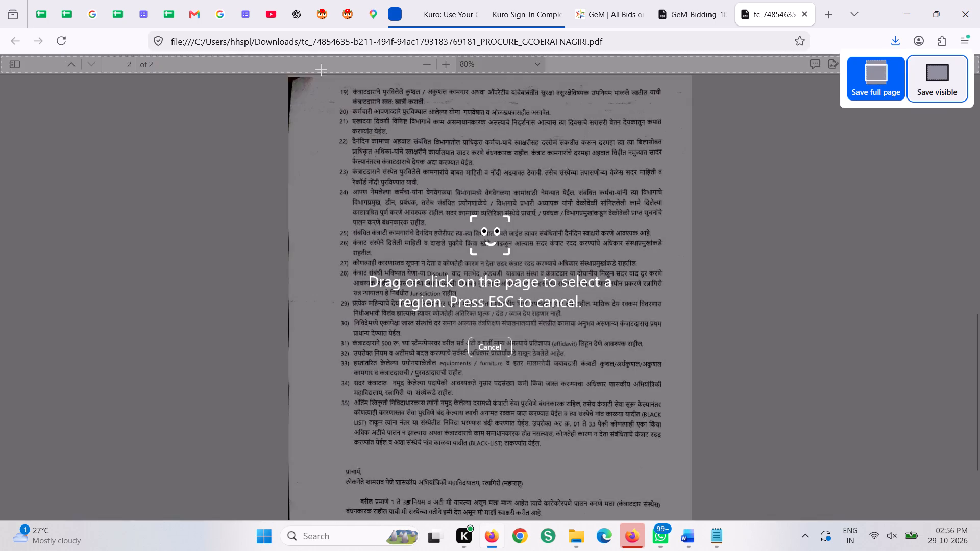
{"action": "left_click_drag", "start_coordinate": [301, 76], "coordinate": [706, 474]}
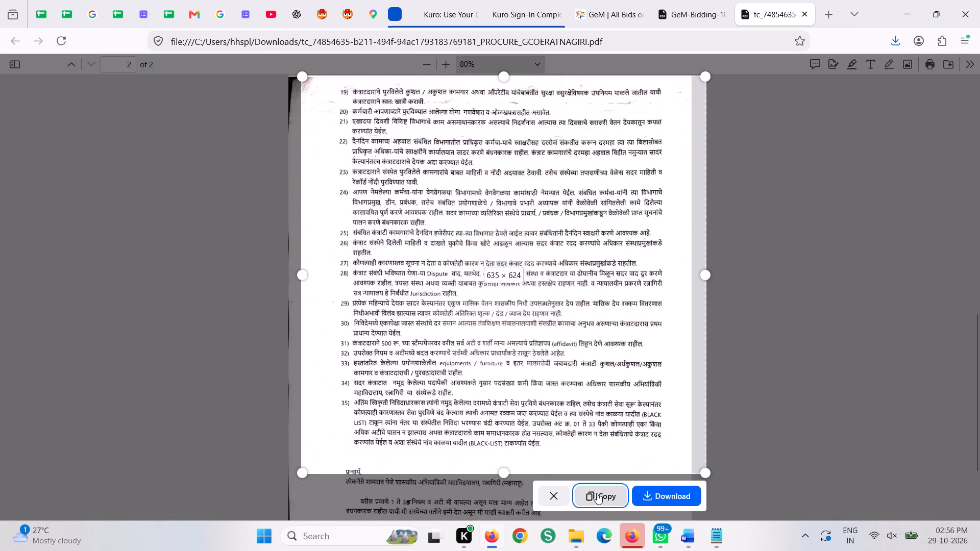
{"action": "left_click", "coordinate": [598, 494]}
Search Google by image with the captured SLA page and get its text translated from Marathi to English.
{"action": "left_click", "coordinate": [218, 20]}
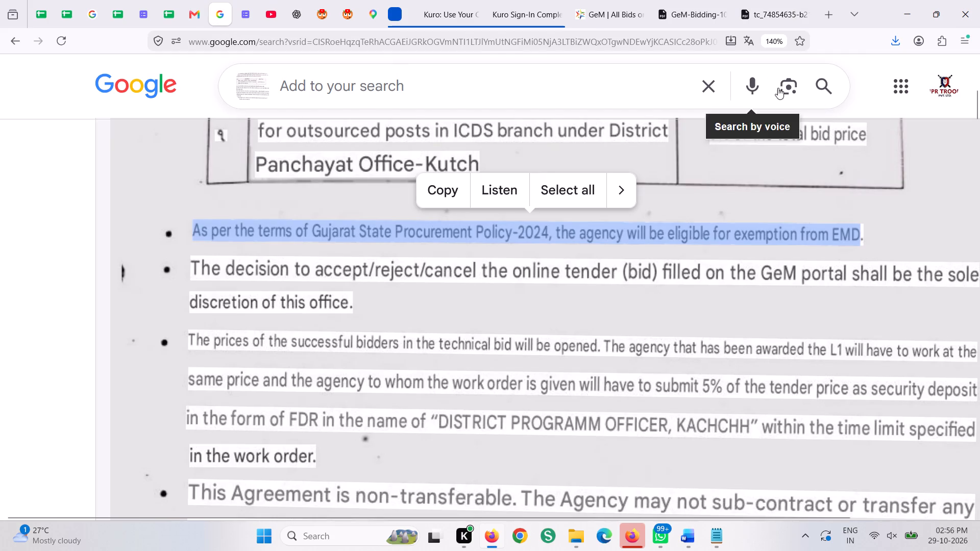
{"action": "left_click", "coordinate": [783, 89]}
{"action": "left_click", "coordinate": [518, 322]}
{"action": "key", "text": "ctrl+v"}
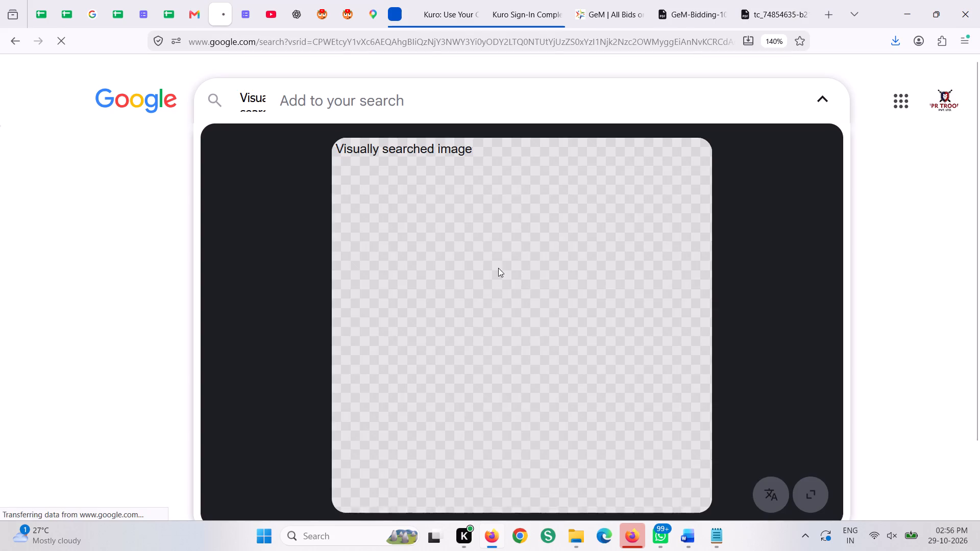
{"action": "left_click", "coordinate": [724, 489]}
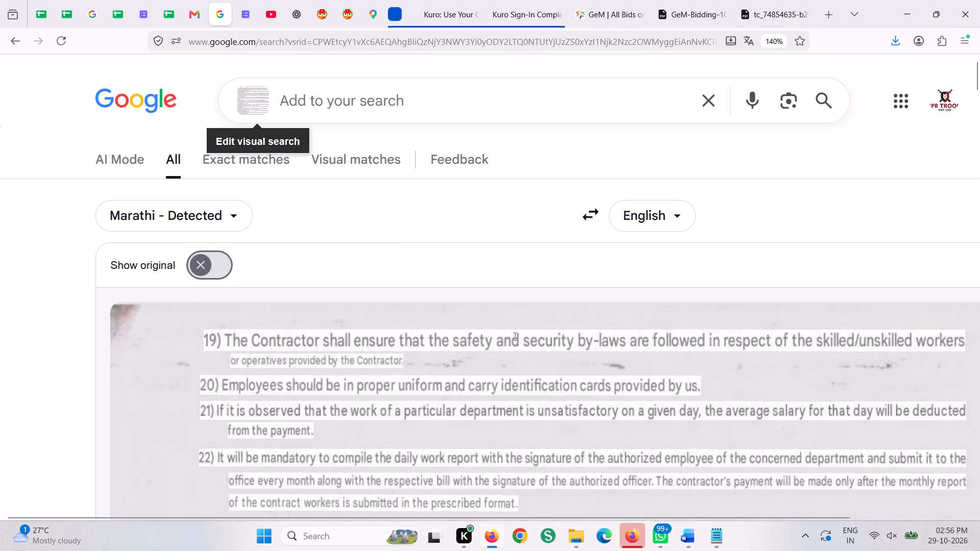
Copy the translated clause 31 on the Rs. 500 stamp paper affidavit and paste it as item 2 of the REQUIRED DOCUMENTS list in Word.
{"action": "scroll", "coordinate": [448, 380], "scroll_direction": "down", "scroll_amount": 1}
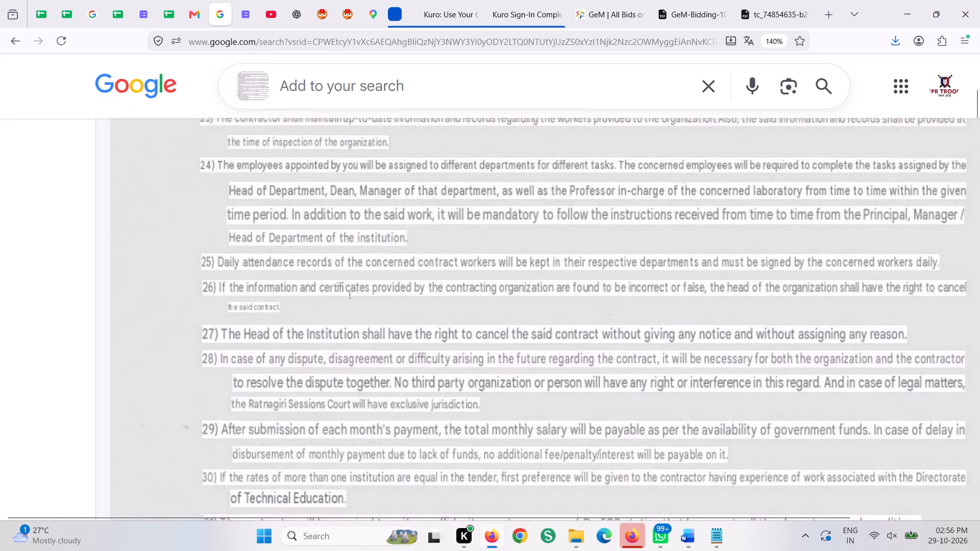
{"action": "scroll", "coordinate": [596, 382], "scroll_direction": "down", "scroll_amount": 1}
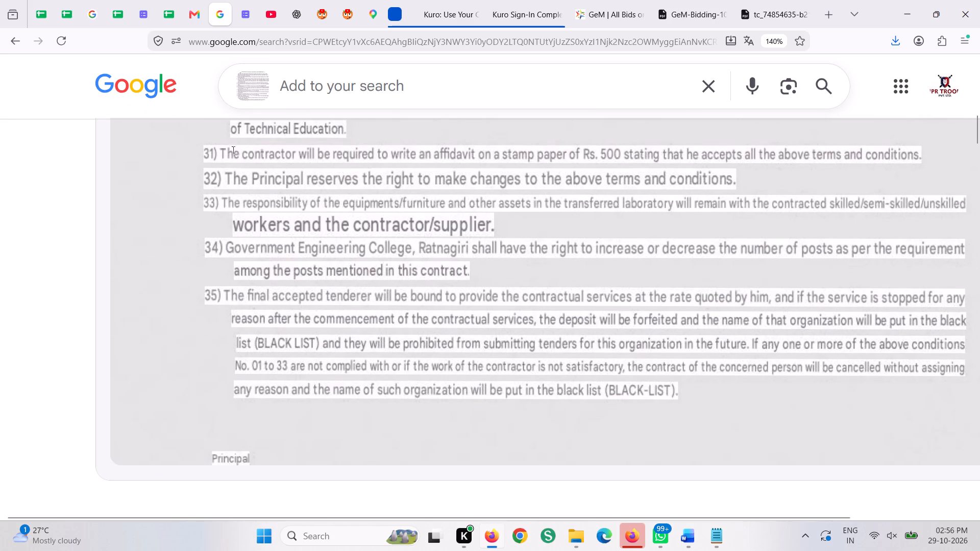
{"action": "left_click_drag", "start_coordinate": [228, 151], "coordinate": [897, 160]}
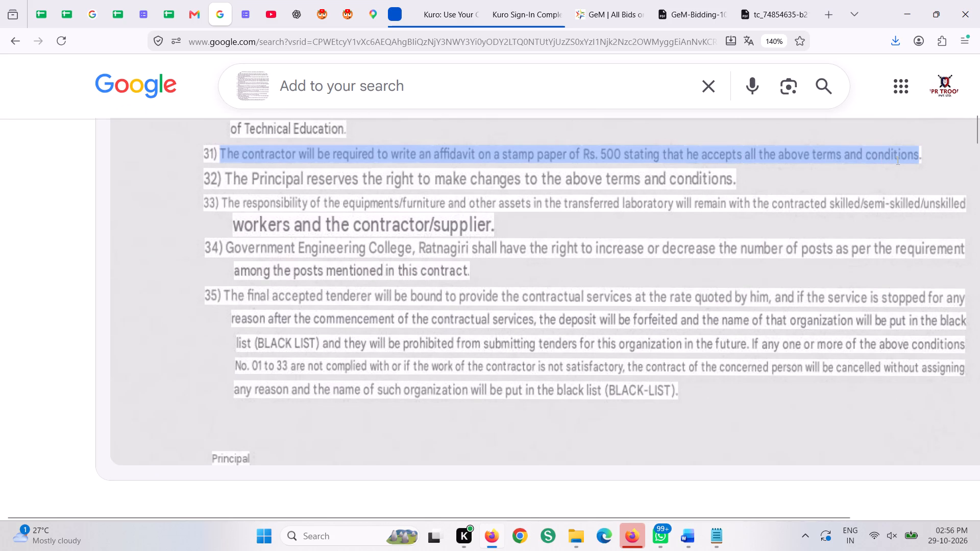
{"action": "left_click", "coordinate": [483, 187]}
{"action": "key", "text": "alt+Tab"}
{"action": "key", "text": "alt+Tab"}
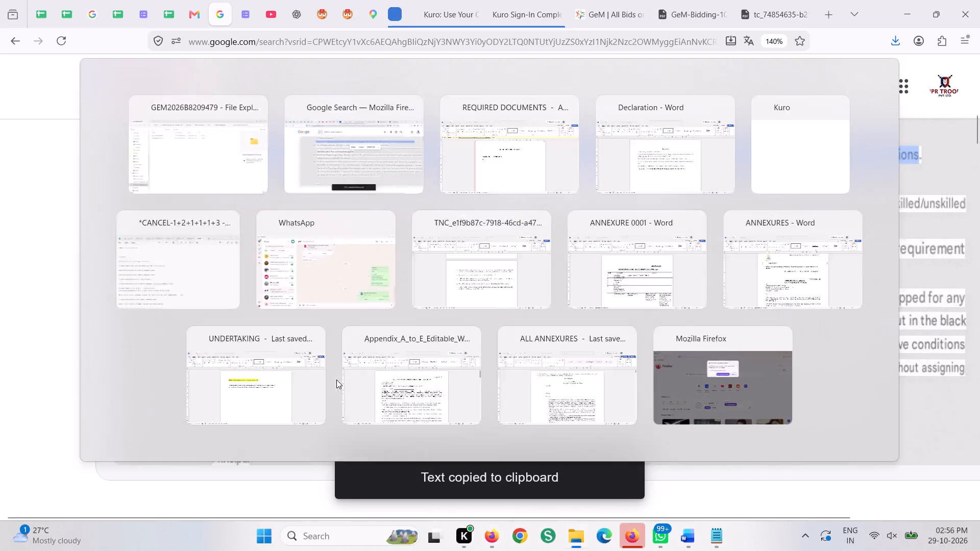
{"action": "key", "text": "alt+Tab"}
{"action": "key", "text": "super+Tab"}
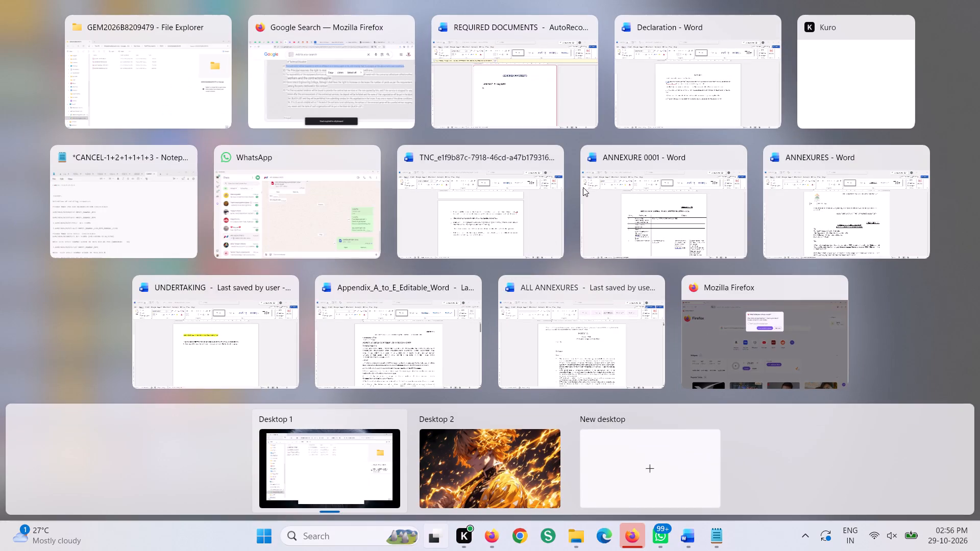
{"action": "left_click", "coordinate": [483, 80]}
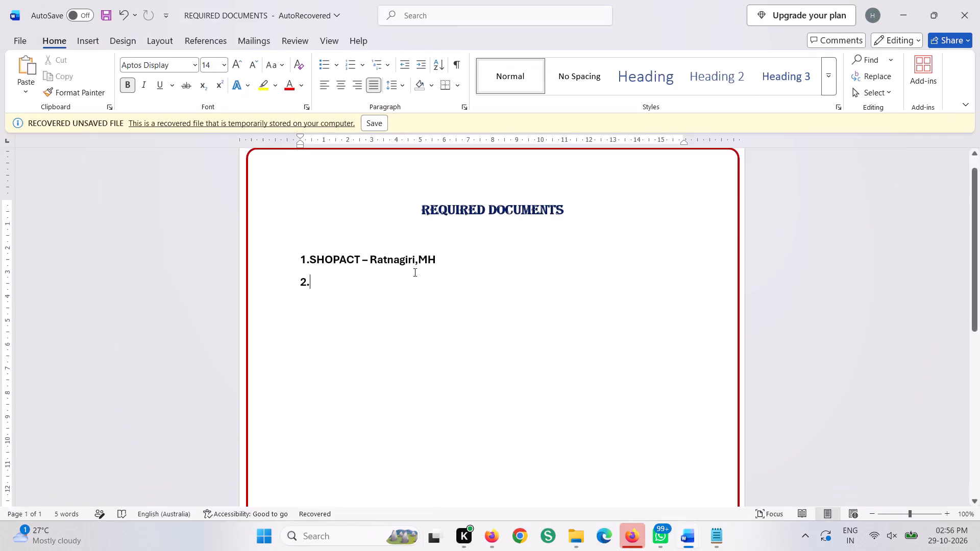
{"action": "key", "text": "ctrl+v"}
{"action": "key", "text": "Return"}
Add item 3 "BLACK LIST CERTIFICATE" to the REQUIRED DOCUMENTS list, taking the BLACK LIST wording from translated clause 35.
{"action": "type", "text": "3."}
{"action": "key", "text": "alt+Tab"}
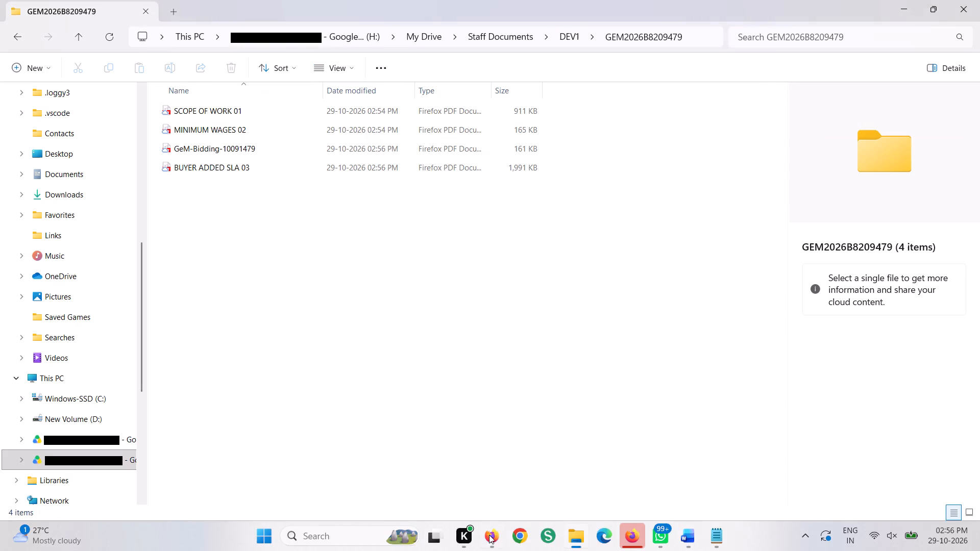
{"action": "left_click", "coordinate": [490, 539]}
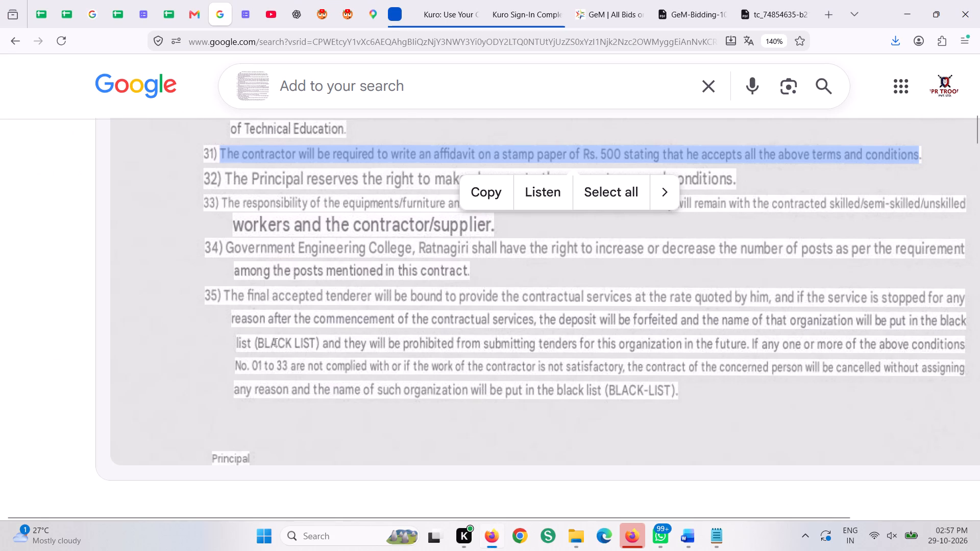
{"action": "left_click_drag", "start_coordinate": [261, 344], "coordinate": [324, 343]}
{"action": "left_click", "coordinate": [230, 305]}
{"action": "key", "text": "alt+Tab"}
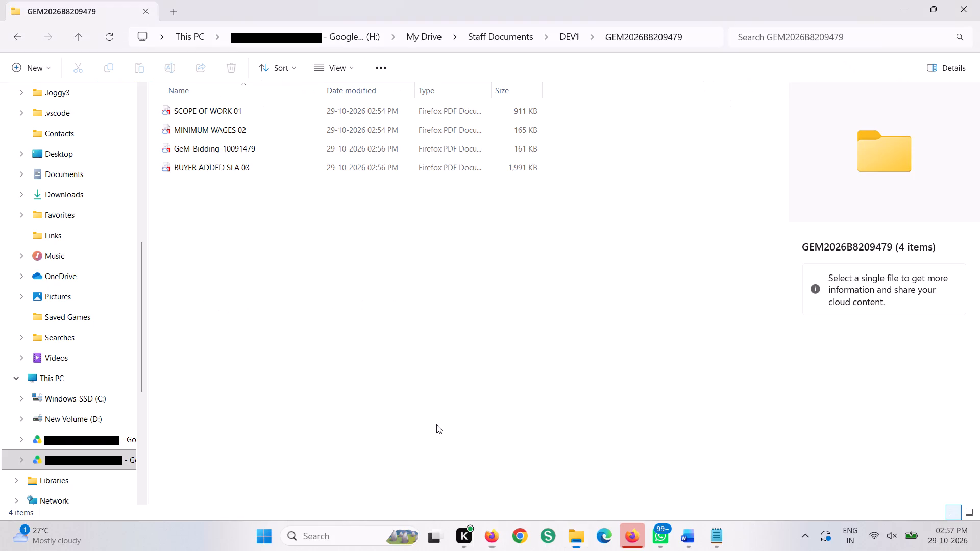
{"action": "key", "text": "ctrl+v"}
{"action": "key", "text": "super+Tab"}
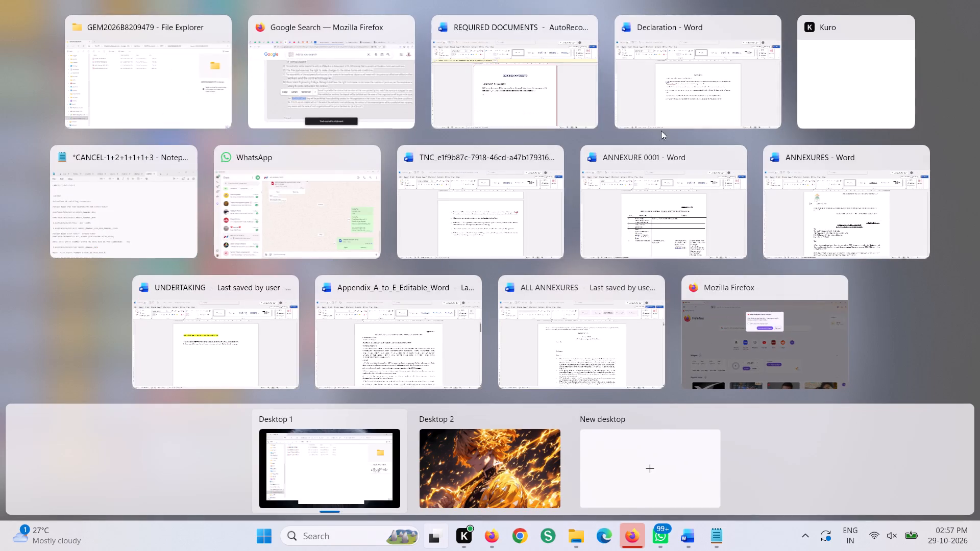
{"action": "double_click", "coordinate": [505, 87]}
{"action": "key", "text": "ctrl+v"}
{"action": "key", "text": "BackSpace"}
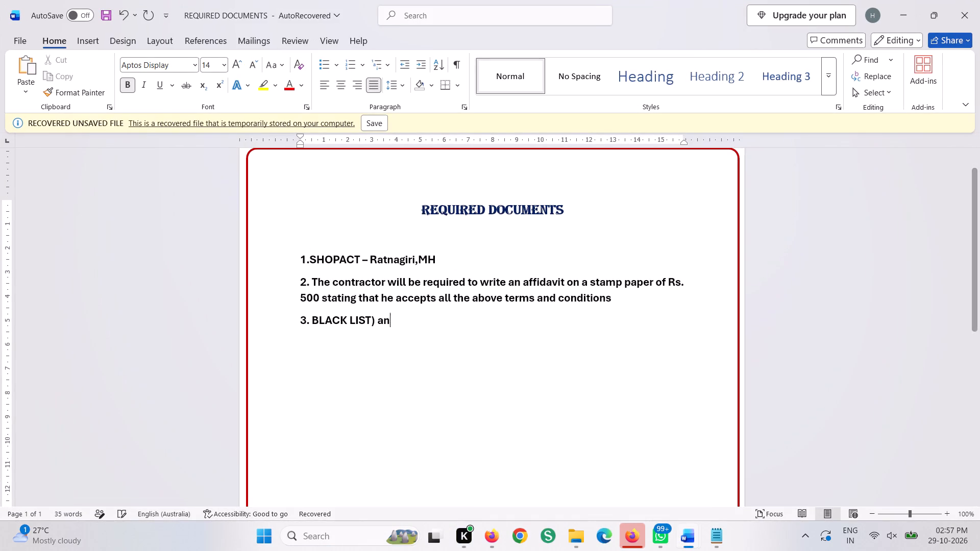
{"action": "key", "text": "BackSpace"}
{"action": "key", "text": "BackSpace"}
{"action": "key", "text": "BackSpace"}
{"action": "key", "text": "BackSpace"}
{"action": "key", "text": "space"}
{"action": "type", "text": "CERTIFICATE"}
{"action": "key", "text": "space"}
{"action": "key", "text": "Return"}
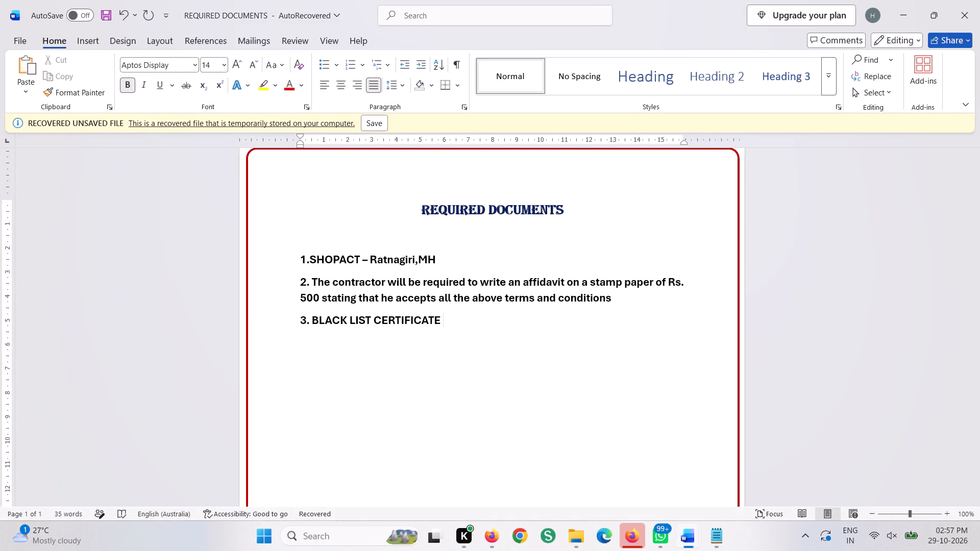
Number the following list entry 4, and close the buyer-added SLA PDF in Firefox to return to the bid document.
{"action": "type", "text": "4."}
{"action": "key", "text": "alt+Tab"}
{"action": "left_click", "coordinate": [488, 538]}
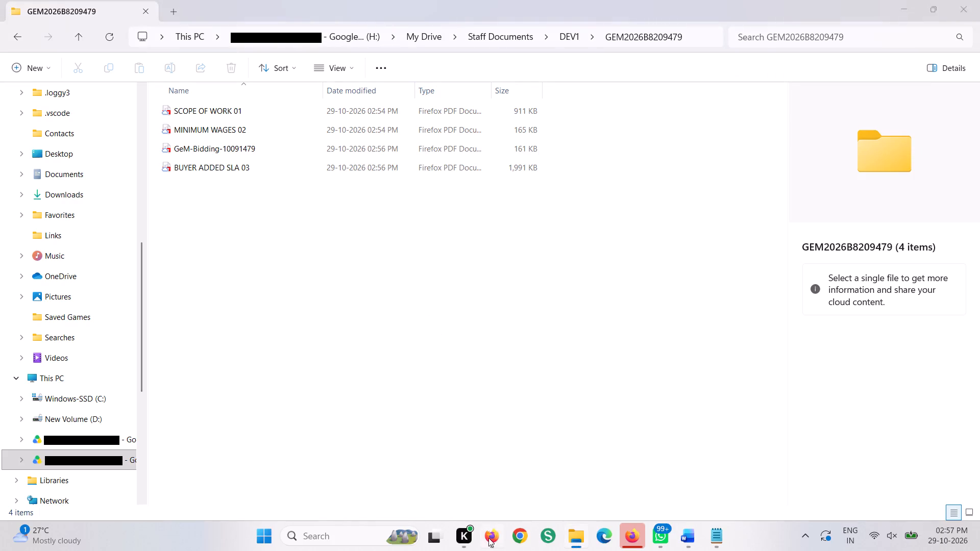
{"action": "scroll", "coordinate": [556, 457], "scroll_direction": "up", "scroll_amount": 9}
{"action": "left_click", "coordinate": [783, 0]}
{"action": "scroll", "coordinate": [690, 109], "scroll_direction": "up", "scroll_amount": 11}
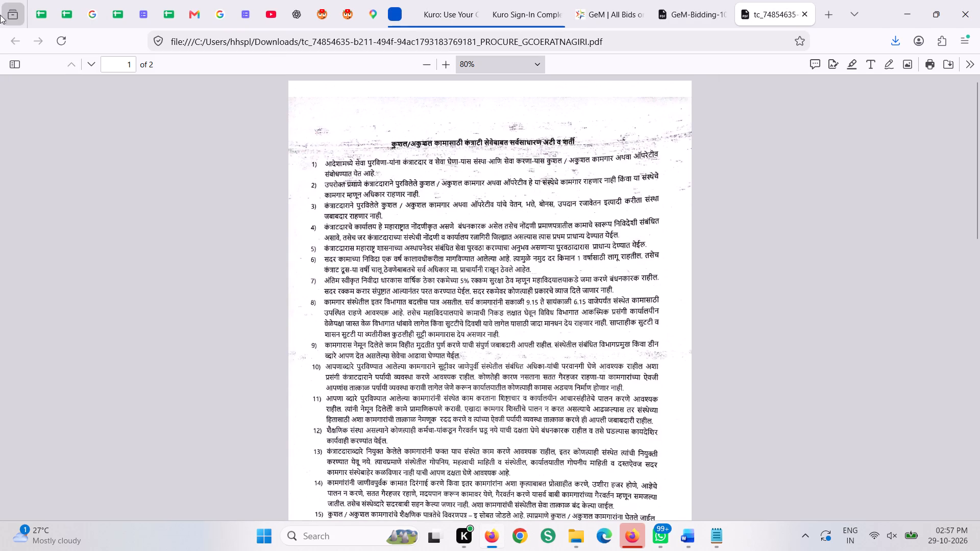
{"action": "left_click", "coordinate": [804, 14]}
Copy "Turnover" from the bid document's average annual turnover row and complete item 4 as "Turnover-150 LAKH FOR 3 YEARS".
{"action": "scroll", "coordinate": [653, 201], "scroll_direction": "up", "scroll_amount": 14}
{"action": "scroll", "coordinate": [453, 248], "scroll_direction": "down", "scroll_amount": 2}
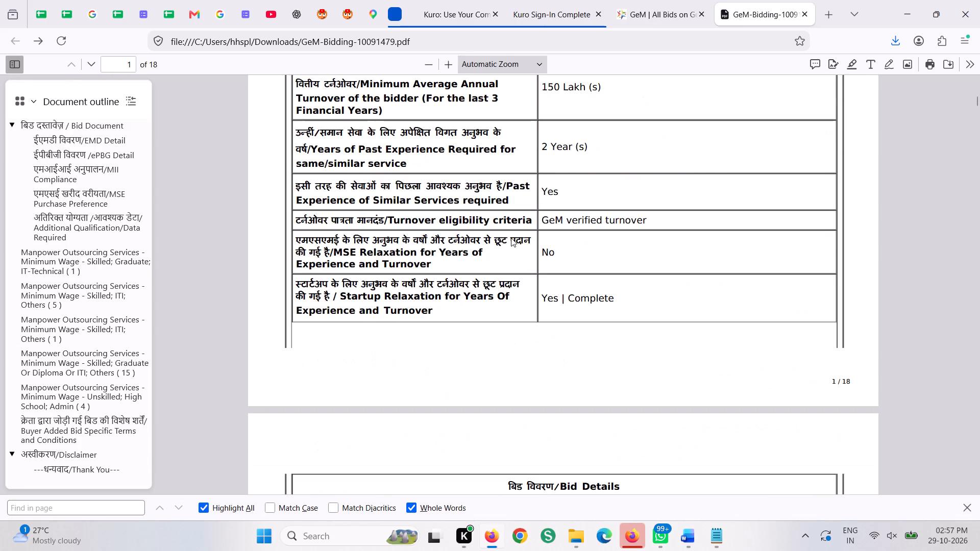
{"action": "scroll", "coordinate": [516, 283], "scroll_direction": "up", "scroll_amount": 1}
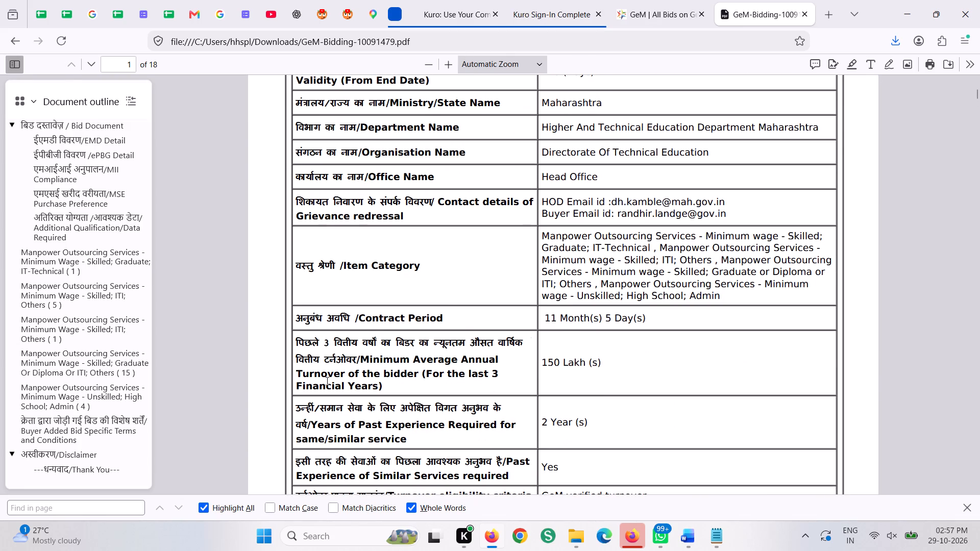
{"action": "double_click", "coordinate": [321, 374]}
{"action": "key", "text": "ctrl+c"}
{"action": "key", "text": "ctrl+c"}
{"action": "key", "text": "alt+Tab"}
{"action": "key", "text": "alt+Tab"}
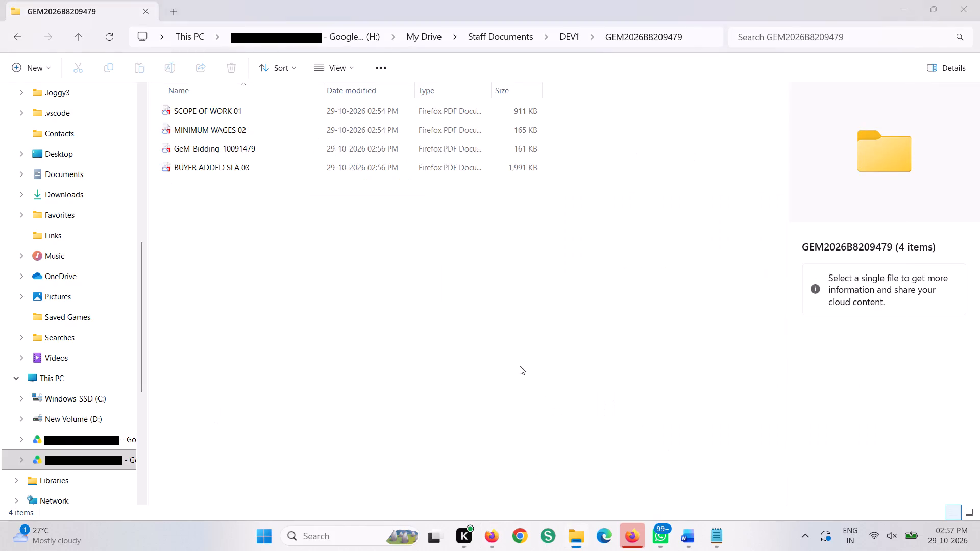
{"action": "key", "text": "super+Tab"}
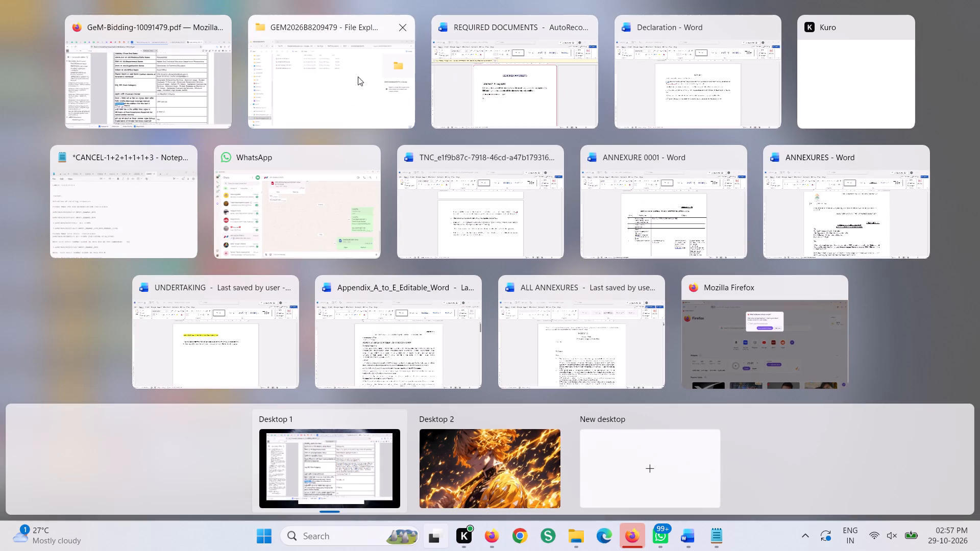
{"action": "left_click", "coordinate": [502, 91]}
{"action": "scroll", "coordinate": [405, 318], "scroll_direction": "down", "scroll_amount": 3, "text": "ctrl"}
{"action": "key", "text": "ctrl+v"}
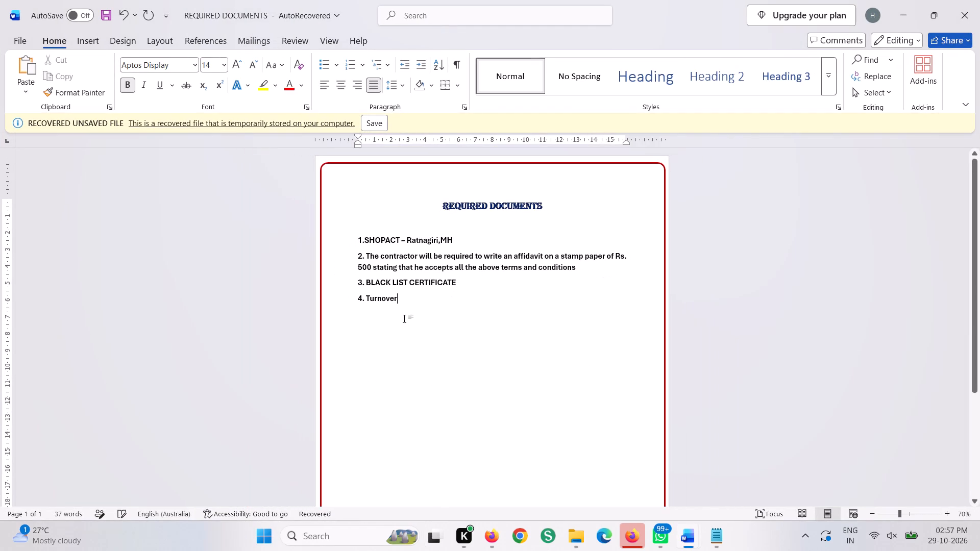
{"action": "type", "text": "-150 LAKH FOR 3 YEARS"}
{"action": "key", "text": "space"}
{"action": "key", "text": "Return"}
Add item 5 by pasting "MSE Relaxation for Years of Experience and Turnover" from the bid document, joined into one line.
{"action": "type", "text": "5."}
{"action": "key", "text": "alt+Tab"}
{"action": "scroll", "coordinate": [404, 318], "scroll_direction": "up", "scroll_amount": 1}
{"action": "scroll", "coordinate": [405, 348], "scroll_direction": "down", "scroll_amount": 3}
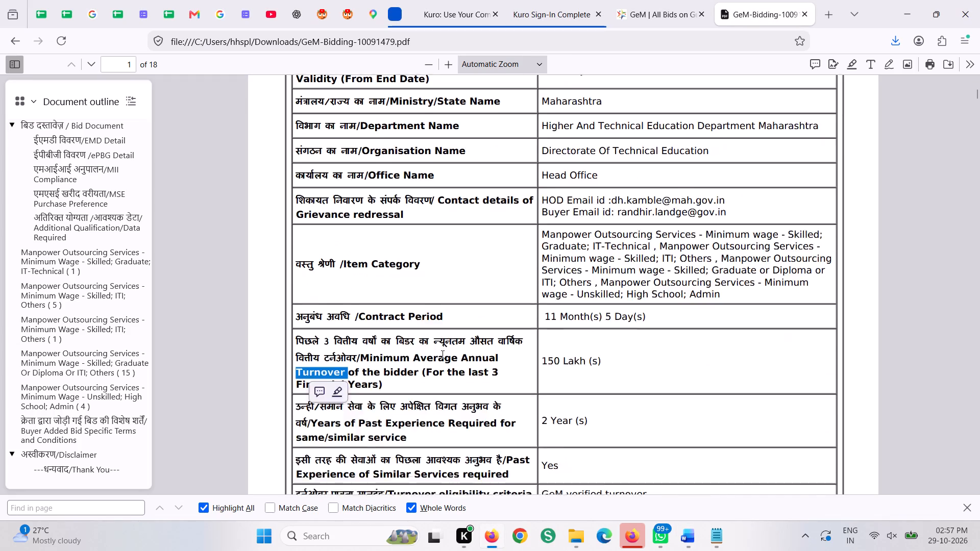
{"action": "scroll", "coordinate": [431, 340], "scroll_direction": "up", "scroll_amount": 1}
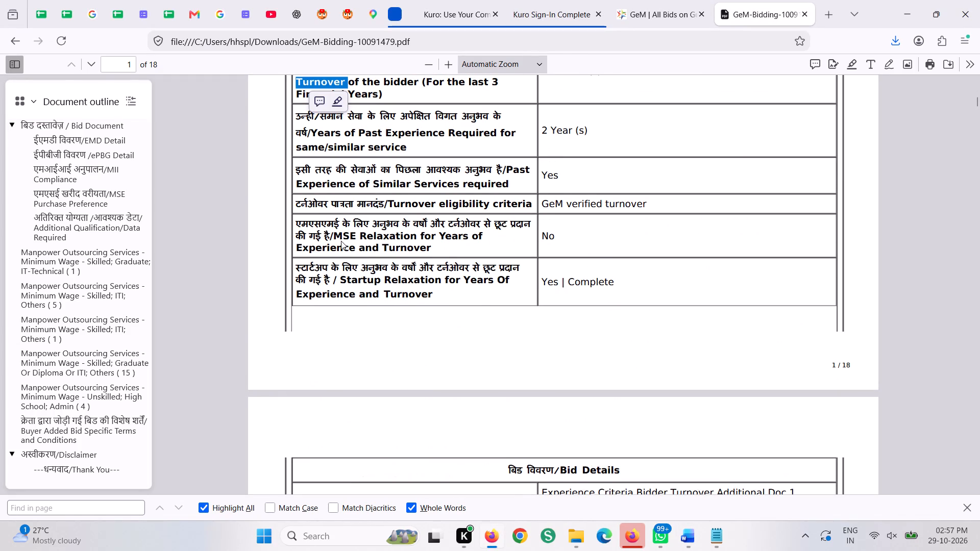
{"action": "left_click", "coordinate": [341, 235]}
{"action": "left_click_drag", "start_coordinate": [341, 235], "coordinate": [426, 249]}
{"action": "key", "text": "ctrl+c"}
{"action": "key", "text": "ctrl+c"}
{"action": "key", "text": "alt+Tab"}
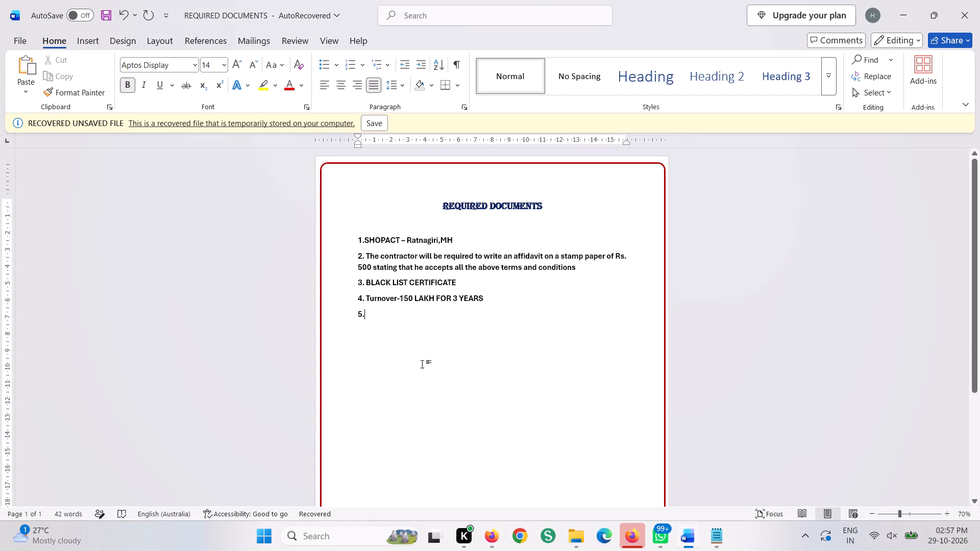
{"action": "key", "text": "ctrl+v"}
{"action": "left_click", "coordinate": [355, 325]}
{"action": "key", "text": "BackSpace"}
{"action": "key", "text": "space"}
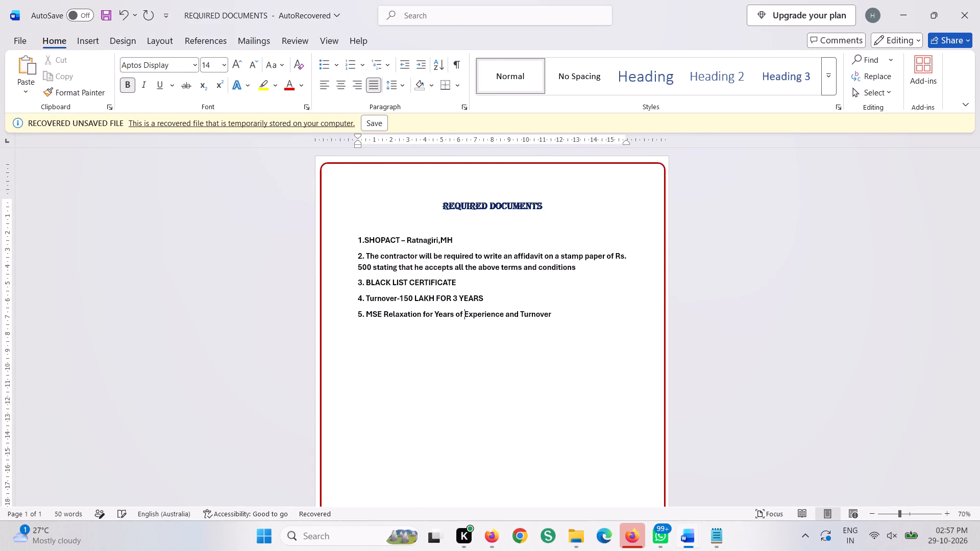
Check the MSE relaxation value in the bid document and append "- NO" to item 5.
{"action": "key", "text": "alt+Tab"}
{"action": "key", "text": "alt+Tab"}
{"action": "left_click", "coordinate": [572, 314]}
{"action": "type", "text": "- NO"}
{"action": "key", "text": "space"}
{"action": "key", "text": "Return"}
Add item 6 by pasting "Startup Relaxation for Years Of Experience and Turnover" from the bid document, joined into one line.
{"action": "type", "text": "6."}
{"action": "key", "text": "alt+Tab"}
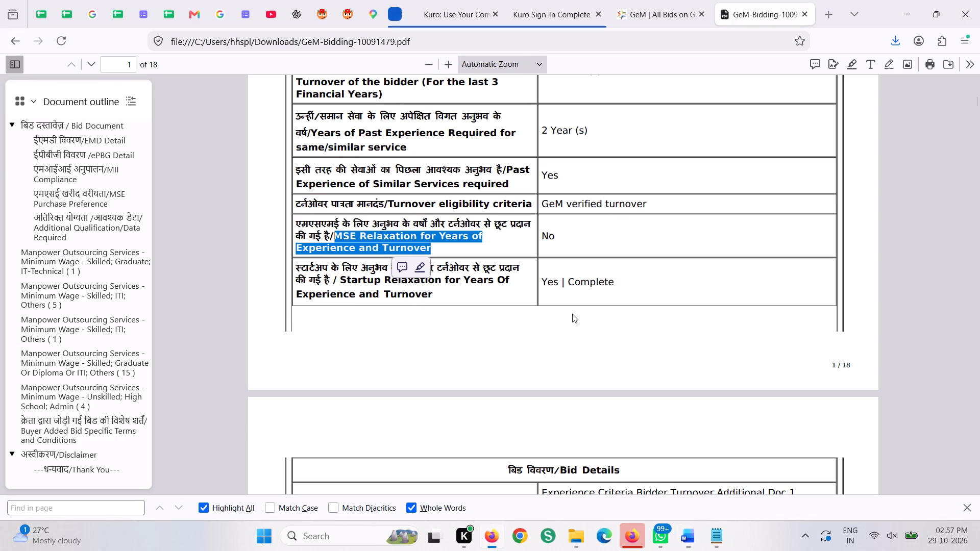
{"action": "left_click", "coordinate": [362, 279]}
{"action": "left_click_drag", "start_coordinate": [362, 279], "coordinate": [400, 289], "text": "ctrl"}
{"action": "key", "text": "ctrl+c"}
{"action": "key", "text": "ctrl+c"}
{"action": "key", "text": "alt+Tab"}
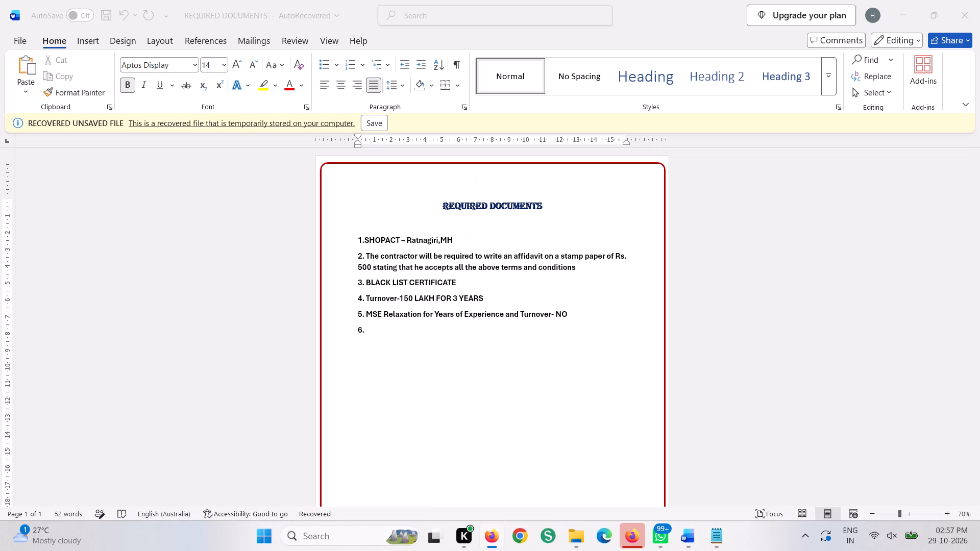
{"action": "key", "text": "ctrl+v"}
{"action": "left_click", "coordinate": [356, 346]}
{"action": "key", "text": "BackSpace"}
{"action": "key", "text": "space"}
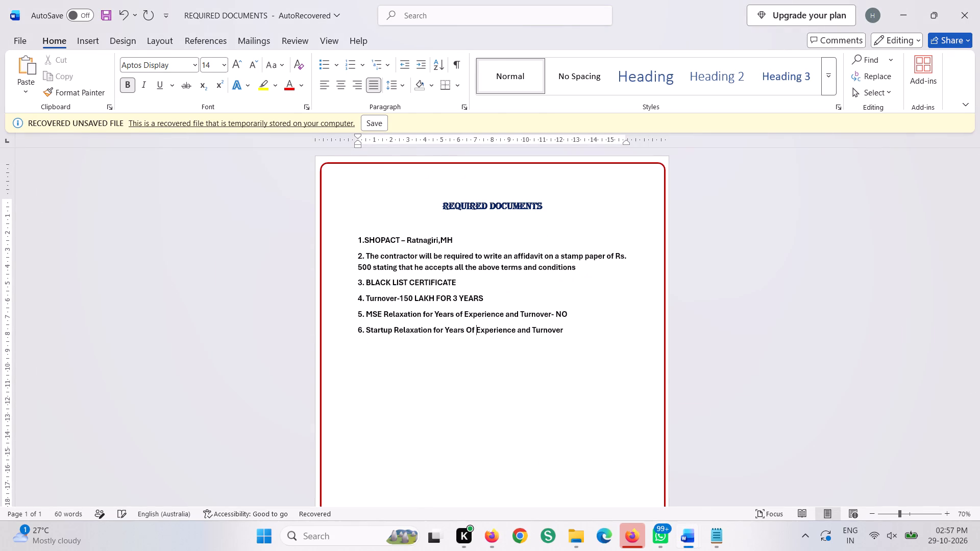
Check the Startup relaxation value in the bid document and append "- YES" to item 6.
{"action": "key", "text": "alt+Tab"}
{"action": "key", "text": "alt+Tab"}
{"action": "left_click", "coordinate": [578, 320]}
{"action": "left_click", "coordinate": [578, 331]}
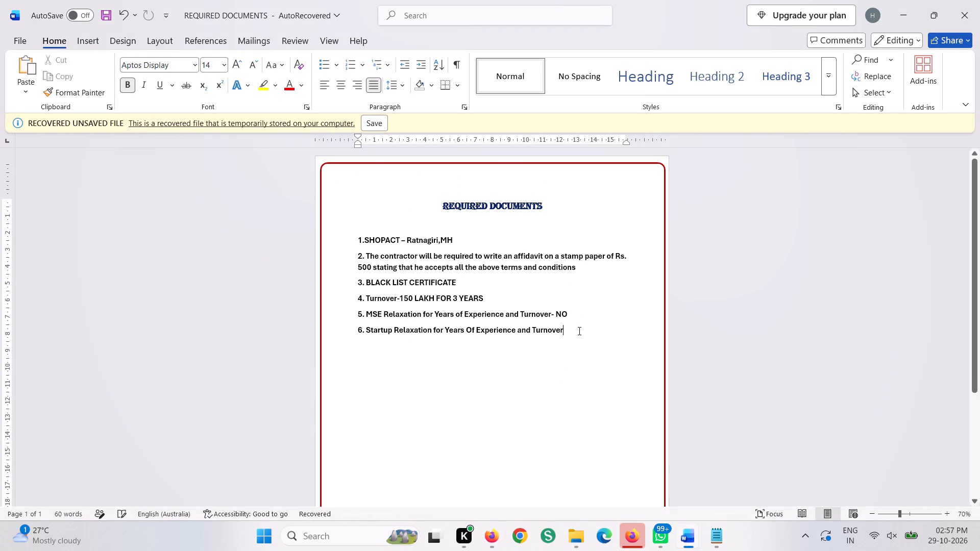
{"action": "type", "text": "- YES"}
{"action": "key", "text": "space"}
Look up the type of bid in the bid document and add item 7 as "TYPE OF BID-TWO PACKET BID".
{"action": "key", "text": "alt+Tab"}
{"action": "scroll", "coordinate": [574, 311], "scroll_direction": "down", "scroll_amount": 2}
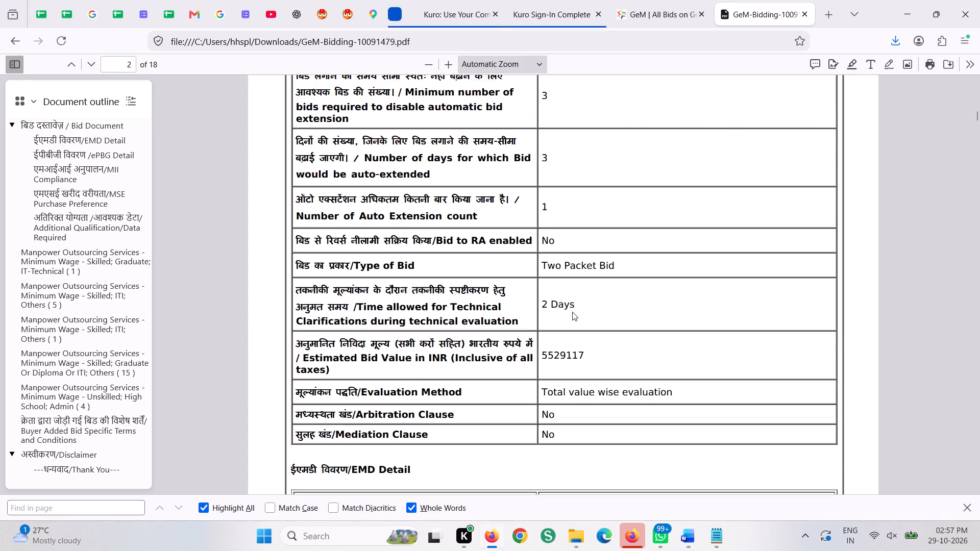
{"action": "key", "text": "alt+Tab"}
{"action": "key", "text": "Return"}
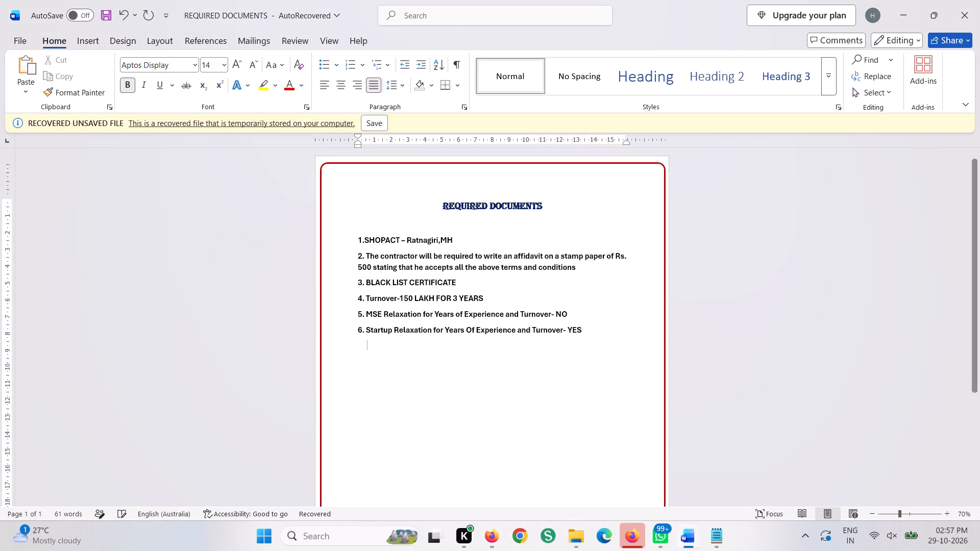
{"action": "type", "text": "7.TYPE OF BID-"}
{"action": "key", "text": "alt+Tab"}
{"action": "key", "text": "alt+Tab"}
{"action": "type", "text": "TWO PACKET BID"}
{"action": "key", "text": "space"}
Add item 8 as "ESTIMATED BID VALUE-5529117", taking the figure from the bid document.
{"action": "key", "text": "Return"}
{"action": "type", "text": "8.ESTIMATED"}
{"action": "key", "text": "space"}
{"action": "key", "text": "alt+Tab"}
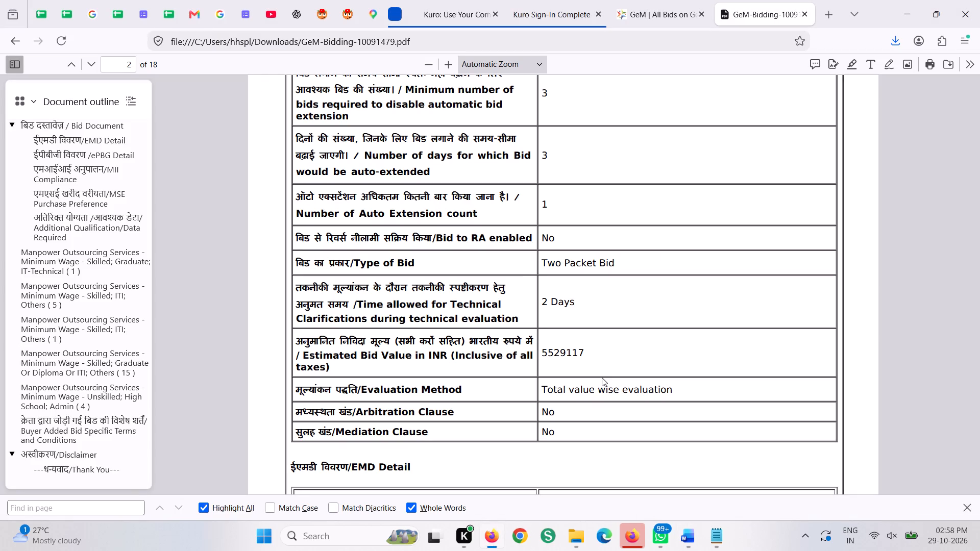
{"action": "key", "text": "alt+Tab"}
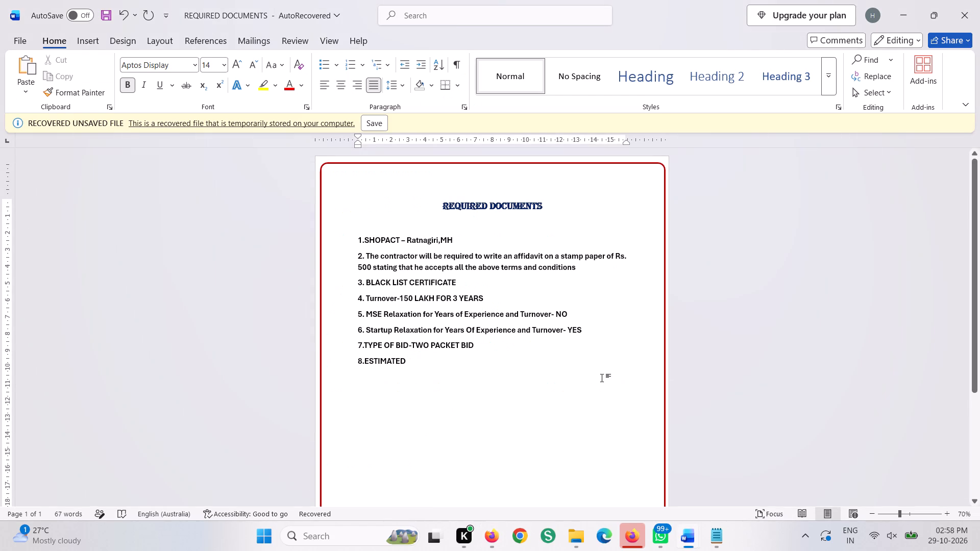
{"action": "key", "text": "space"}
{"action": "type", "text": "BID VALUE-"}
{"action": "key", "text": "alt+Tab"}
{"action": "key", "text": "alt+Tab"}
{"action": "type", "text": "5529"}
{"action": "key", "text": "alt+Tab"}
{"action": "key", "text": "alt+Tab"}
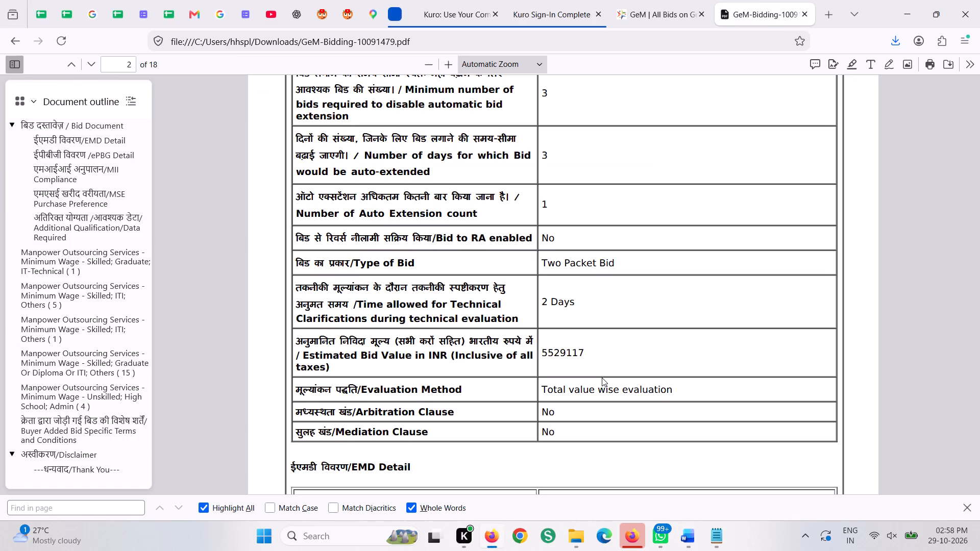
{"action": "type", "text": "117"}
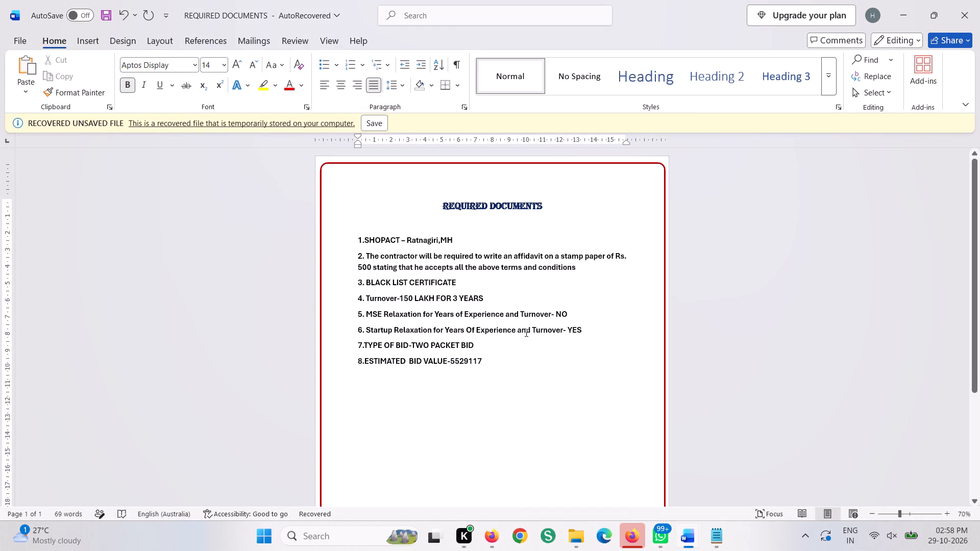
Examine the bid document from the EMD and ePBG details to the additional qualification section for further requirements.
{"action": "key", "text": "alt+Tab"}
{"action": "scroll", "coordinate": [540, 310], "scroll_direction": "down", "scroll_amount": 1}
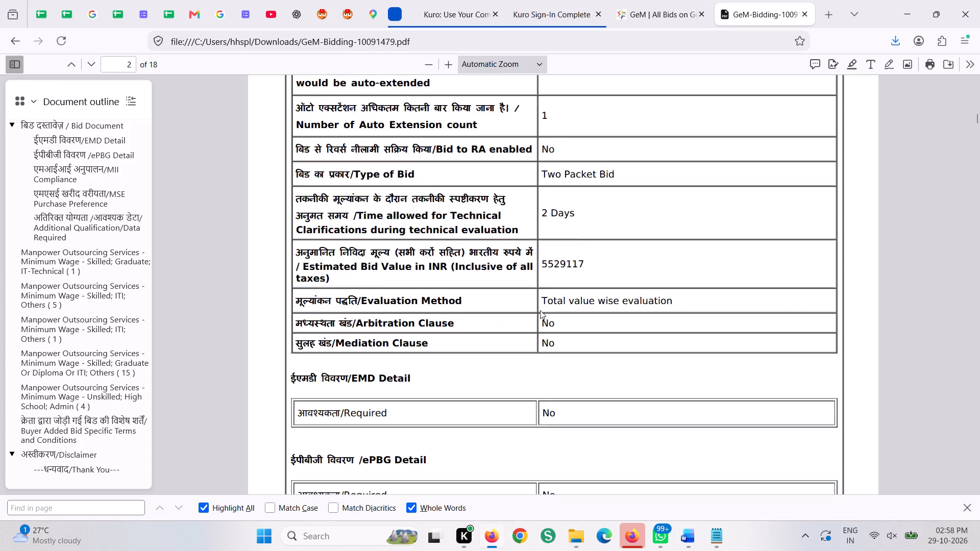
{"action": "scroll", "coordinate": [532, 312], "scroll_direction": "down", "scroll_amount": 5}
{"action": "scroll", "coordinate": [545, 232], "scroll_direction": "up", "scroll_amount": 1}
{"action": "scroll", "coordinate": [489, 244], "scroll_direction": "down", "scroll_amount": 1}
{"action": "key", "text": "alt+Tab"}
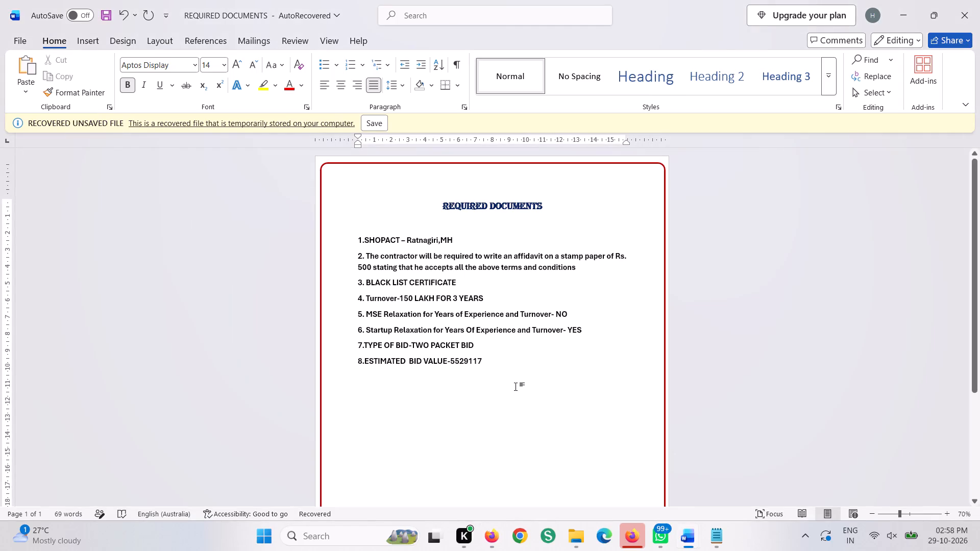
{"action": "scroll", "coordinate": [516, 387], "scroll_direction": "up", "scroll_amount": 2, "text": "ctrl"}
Export the list as a PDF named REQUIRED DOCUMENTS into the GEM2026B8209479 folder in DEV1.
{"action": "left_click", "coordinate": [579, 526]}
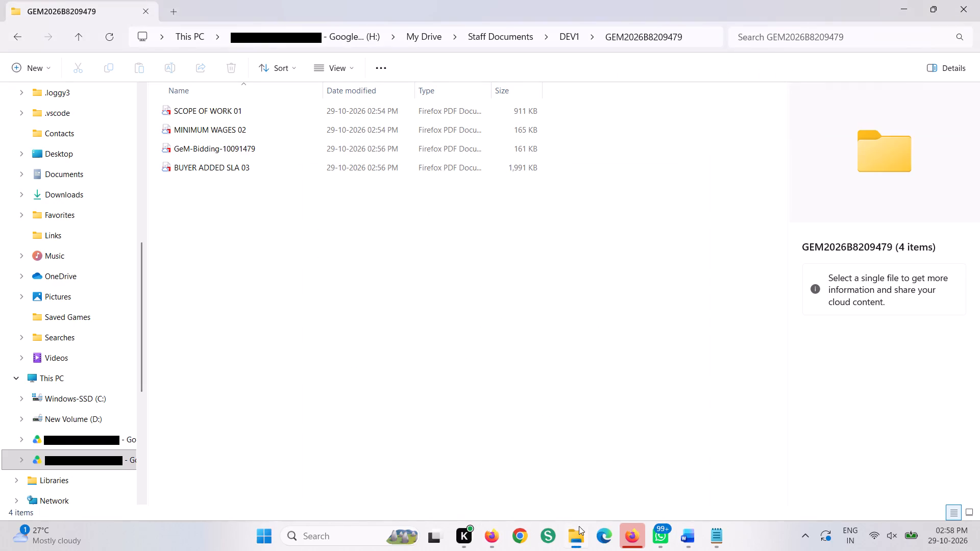
{"action": "left_click", "coordinate": [579, 526]}
{"action": "left_click", "coordinate": [21, 44]}
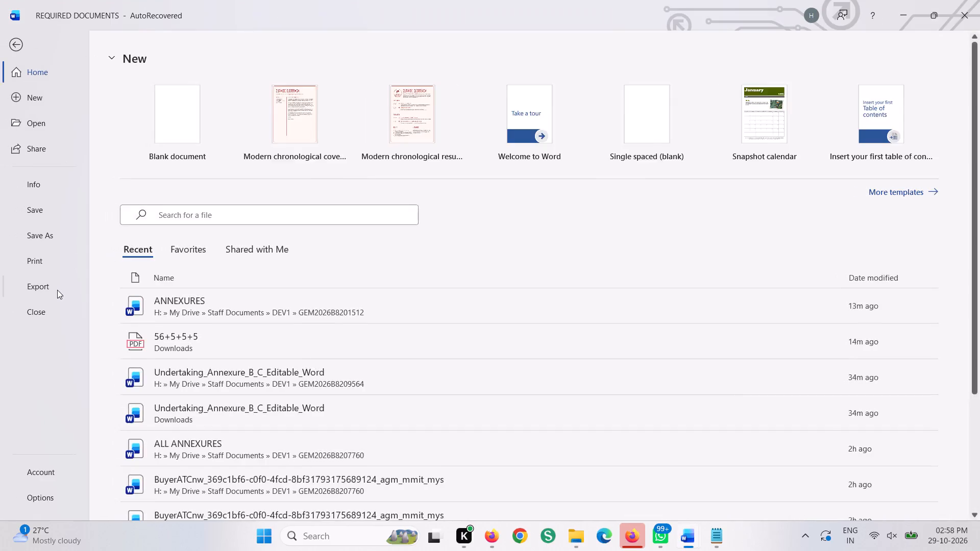
{"action": "left_click", "coordinate": [57, 290]}
{"action": "left_click", "coordinate": [340, 181]}
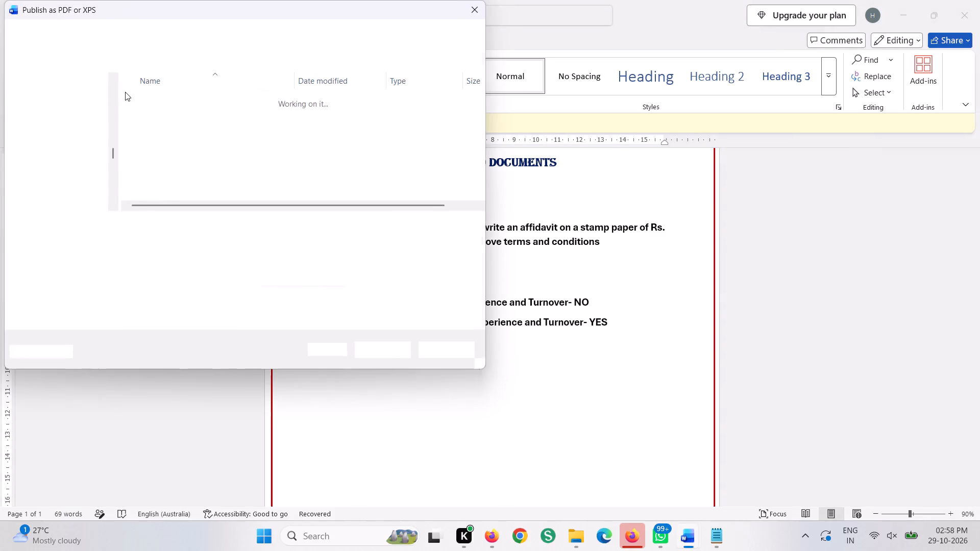
{"action": "left_click", "coordinate": [75, 39]}
{"action": "scroll", "coordinate": [195, 128], "scroll_direction": "up", "scroll_amount": 5}
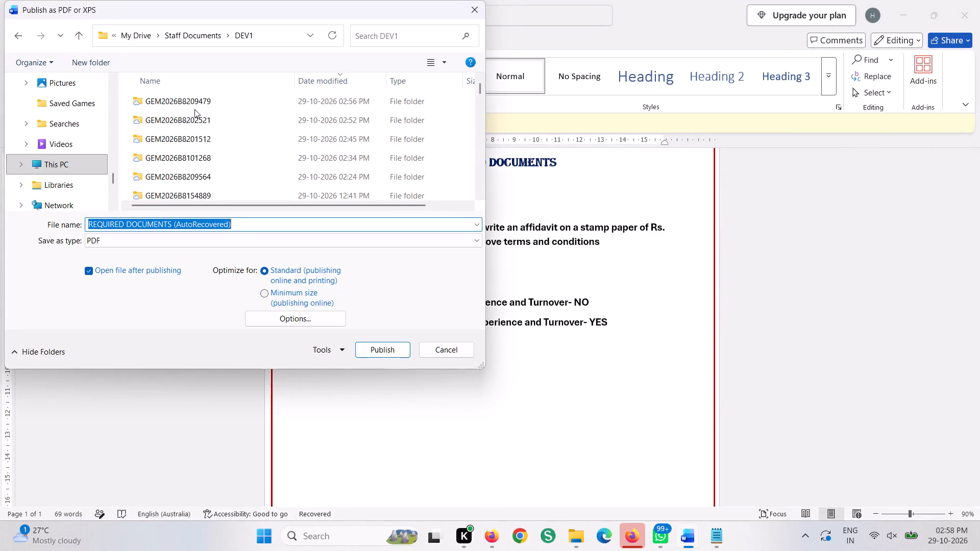
{"action": "double_click", "coordinate": [202, 98]}
{"action": "double_click", "coordinate": [243, 228]}
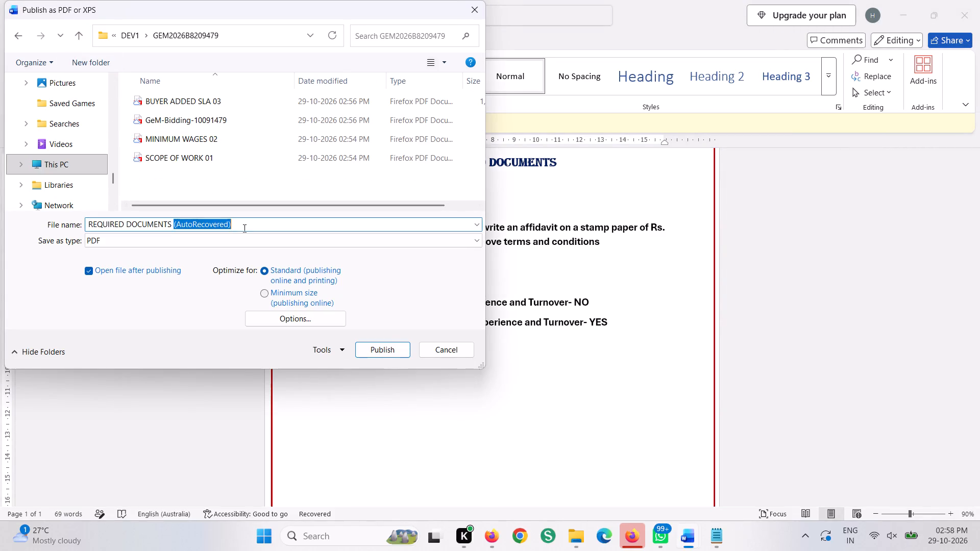
{"action": "key", "text": "BackSpace"}
{"action": "key", "text": "Return"}
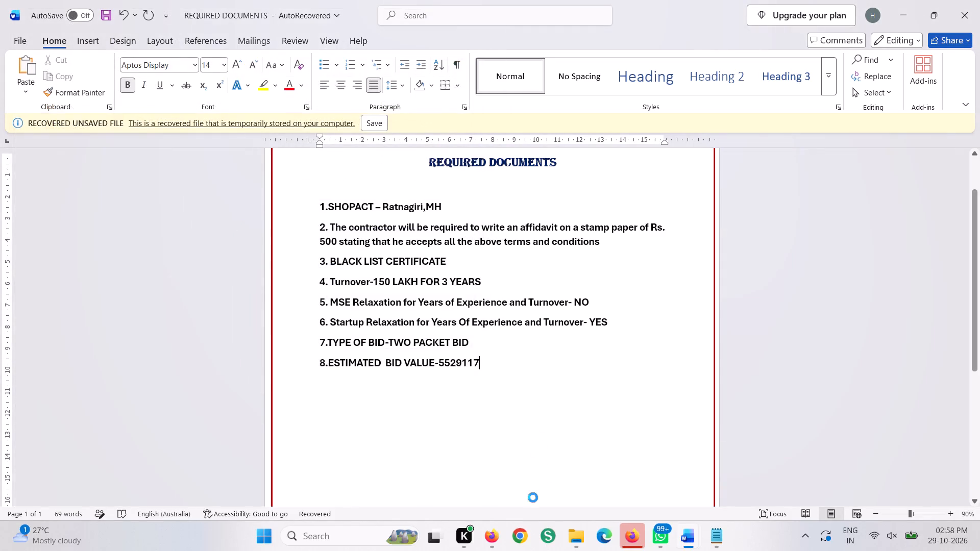
Check the files in the GEM2026B8209479 folder and go back up to DEV1.
{"action": "left_click", "coordinate": [568, 533]}
{"action": "left_click", "coordinate": [190, 128]}
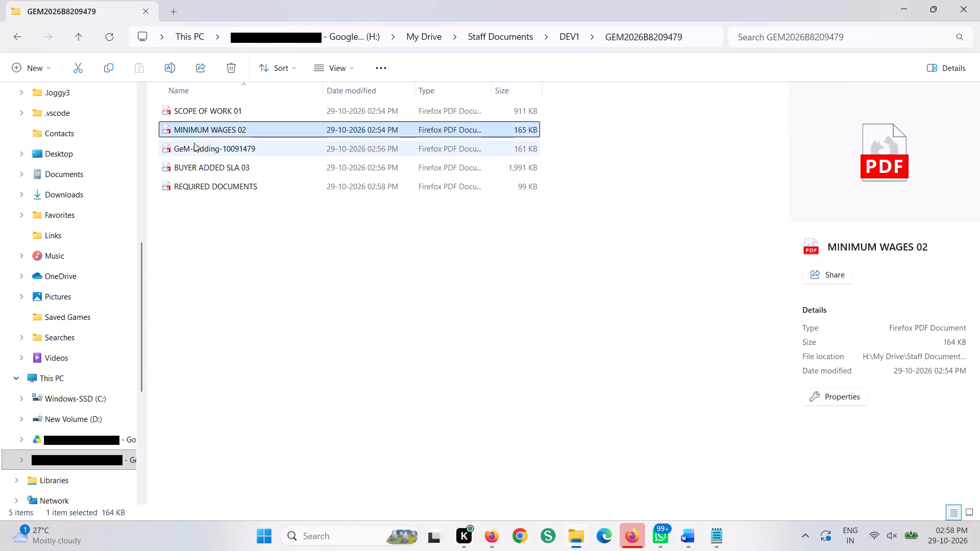
{"action": "left_click", "coordinate": [194, 142]}
{"action": "left_click", "coordinate": [198, 157]}
{"action": "left_click", "coordinate": [198, 179]}
{"action": "left_click", "coordinate": [81, 37]}
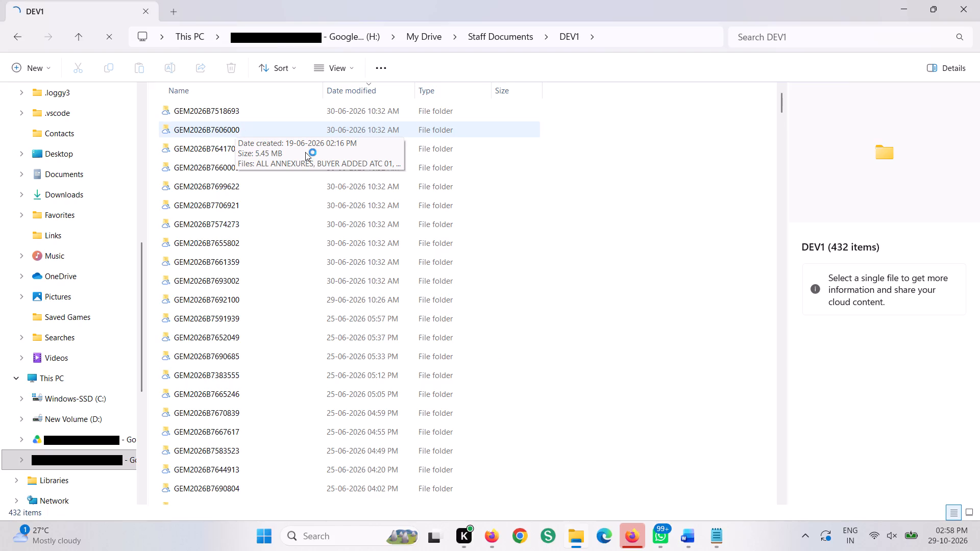
Review the bid rows around and below row 750 in the Daily Tender Sheet in Firefox.
{"action": "left_click", "coordinate": [489, 538]}
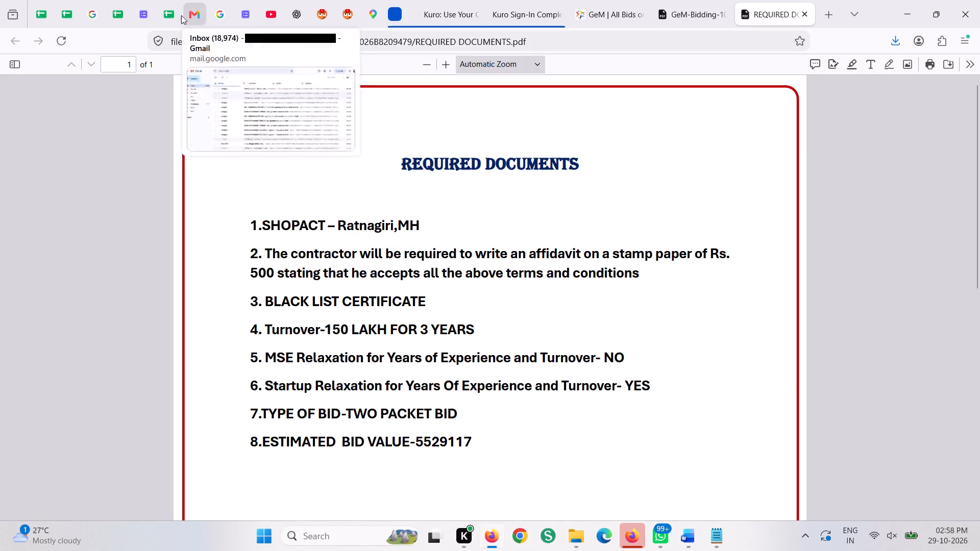
{"action": "left_click", "coordinate": [170, 16]}
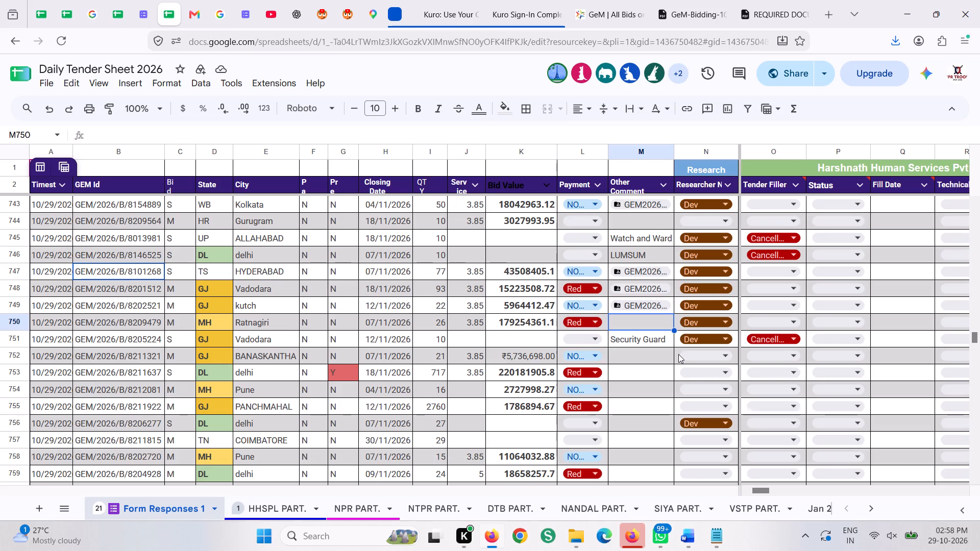
{"action": "scroll", "coordinate": [545, 386], "scroll_direction": "down", "scroll_amount": 1}
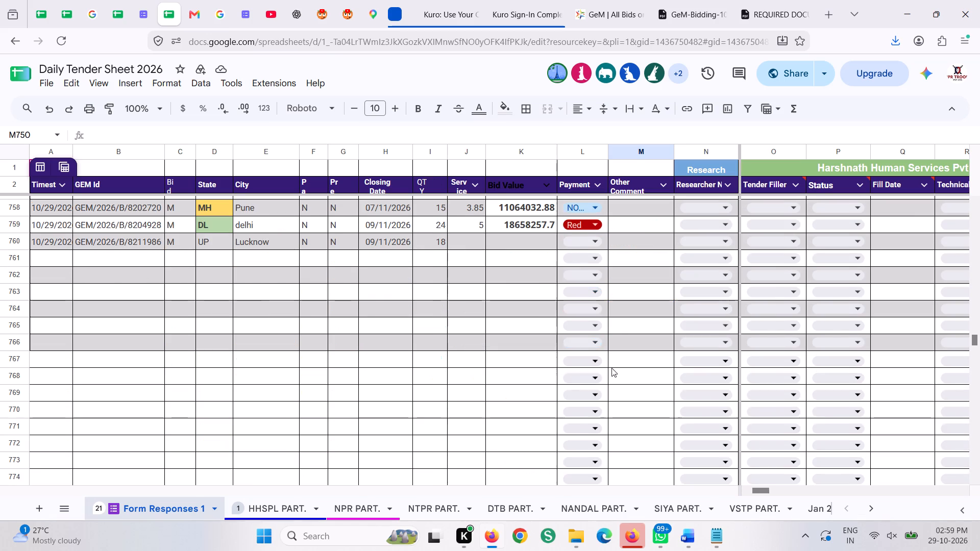
{"action": "scroll", "coordinate": [655, 334], "scroll_direction": "up", "scroll_amount": 1}
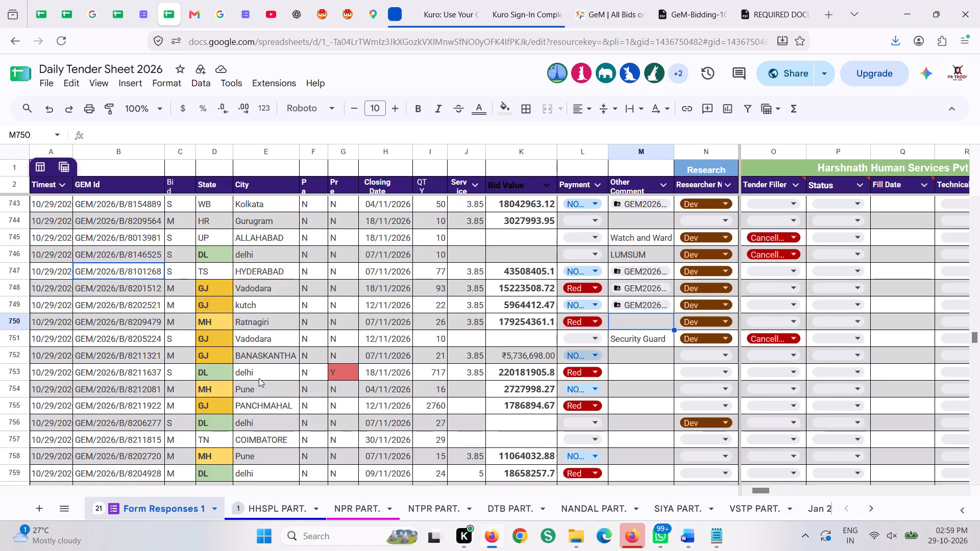
{"action": "scroll", "coordinate": [675, 373], "scroll_direction": "down", "scroll_amount": 1}
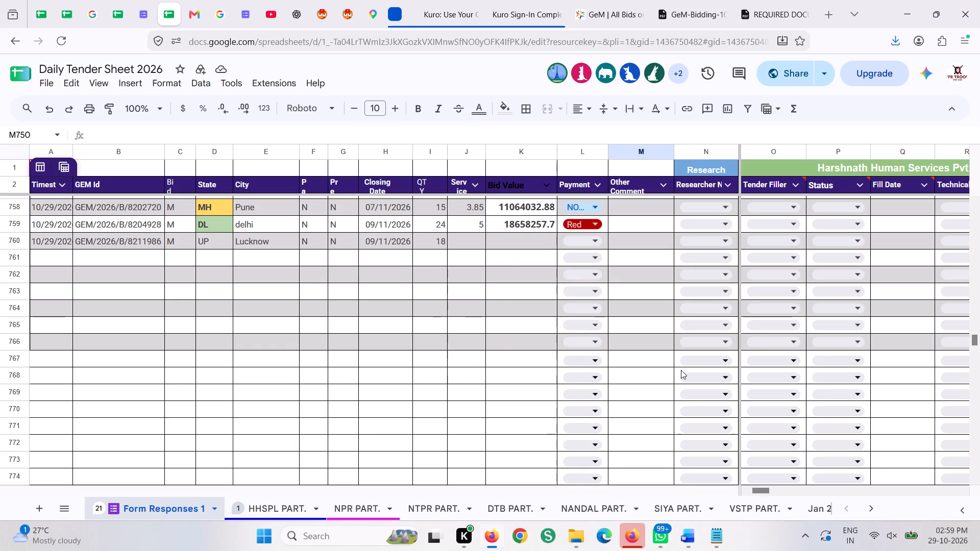
{"action": "scroll", "coordinate": [681, 370], "scroll_direction": "up", "scroll_amount": 1}
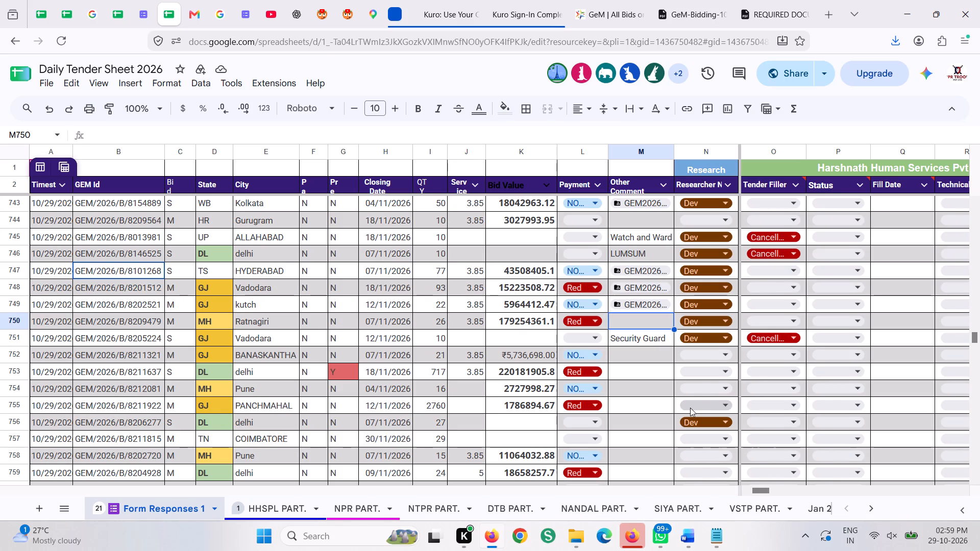
{"action": "scroll", "coordinate": [686, 407], "scroll_direction": "down", "scroll_amount": 1}
{"action": "scroll", "coordinate": [672, 402], "scroll_direction": "up", "scroll_amount": 1}
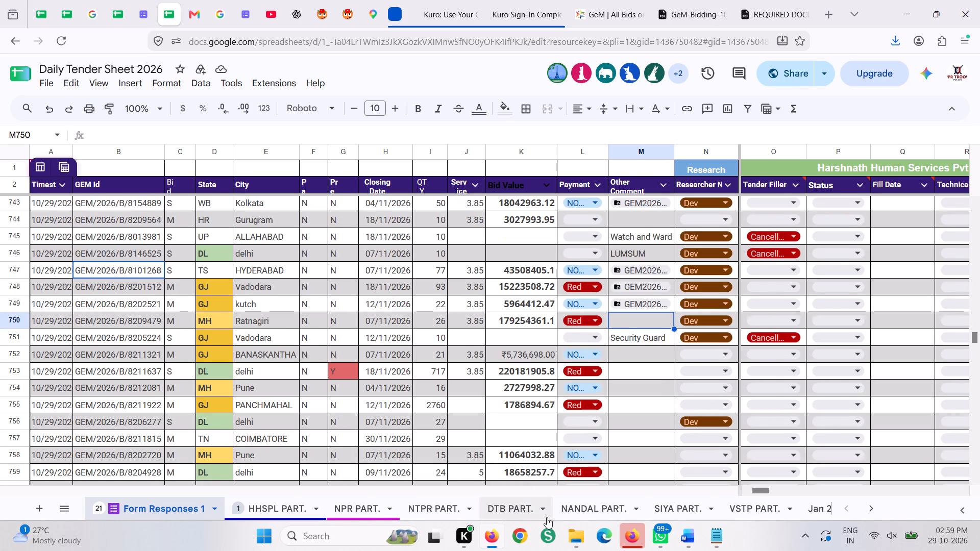
Copy the Drive link of DEV1's GEM2026B8209479 folder and paste it as the Other Comment for row 750 in the tender sheet.
{"action": "left_click", "coordinate": [566, 532]}
{"action": "scroll", "coordinate": [222, 131], "scroll_direction": "up", "scroll_amount": 2}
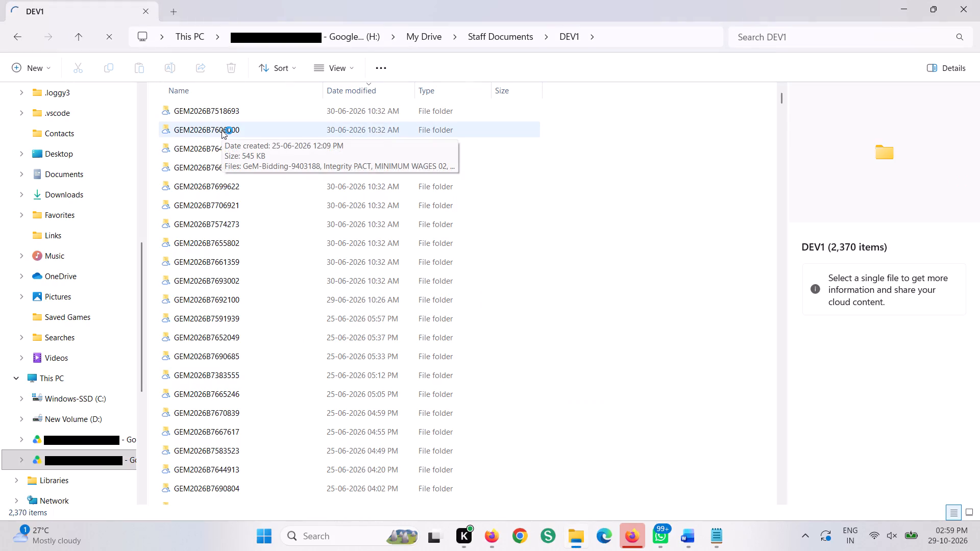
{"action": "scroll", "coordinate": [225, 115], "scroll_direction": "up", "scroll_amount": 1}
{"action": "right_click", "coordinate": [227, 109]}
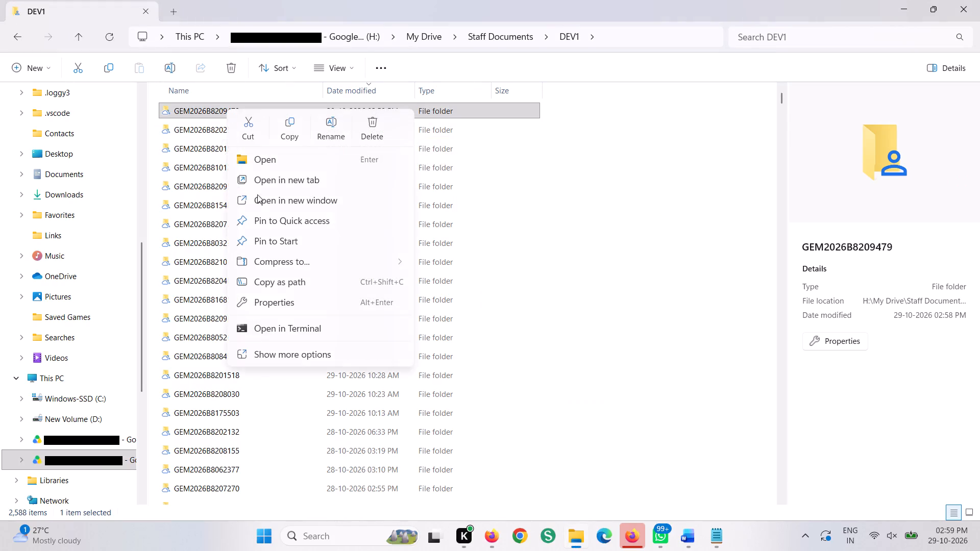
{"action": "left_click", "coordinate": [263, 352]}
{"action": "left_click", "coordinate": [265, 237]}
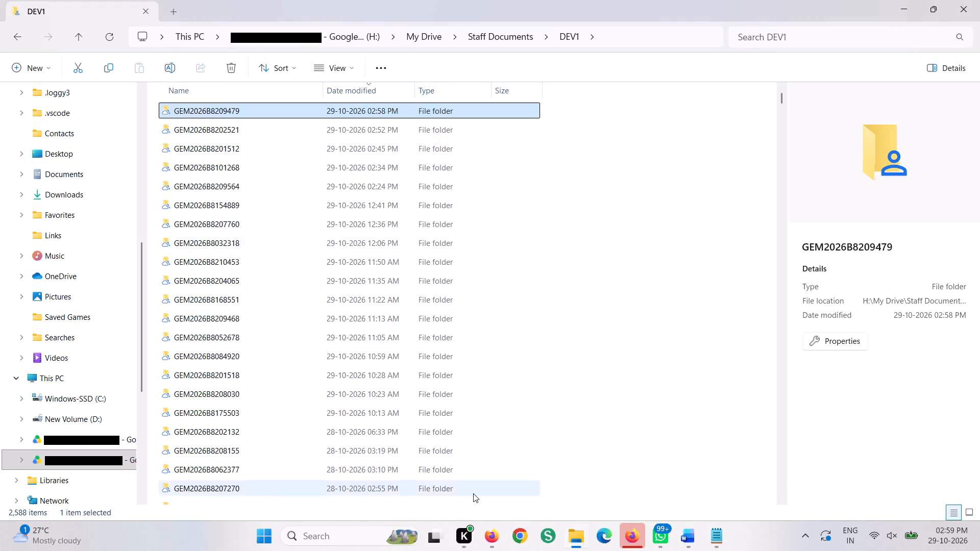
{"action": "left_click", "coordinate": [486, 536]}
{"action": "double_click", "coordinate": [626, 318]}
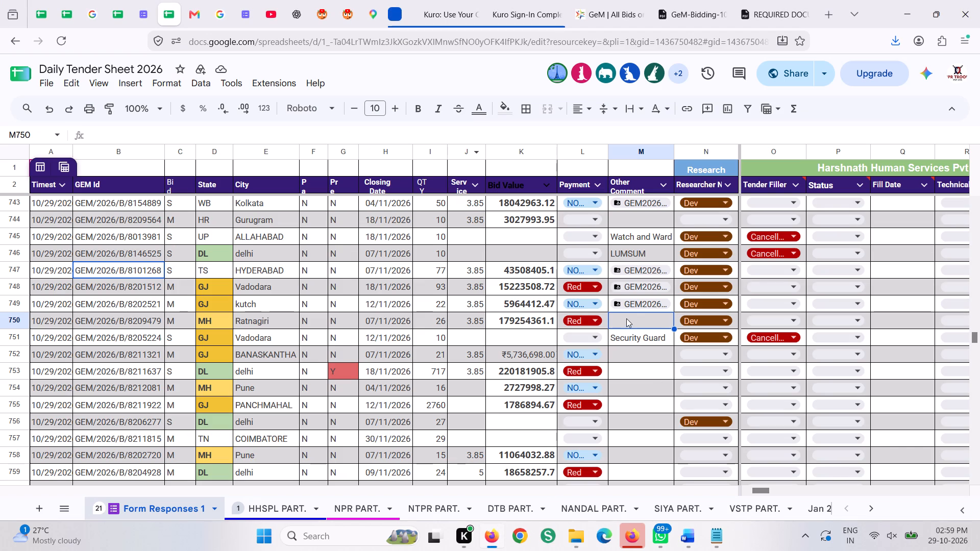
{"action": "key", "text": "ctrl+v"}
{"action": "key", "text": "Tab"}
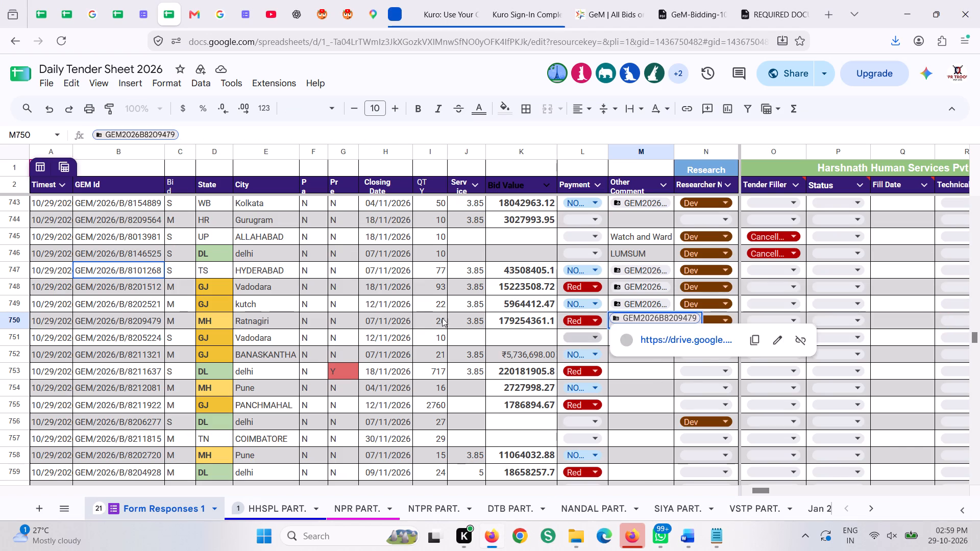
{"action": "left_click", "coordinate": [440, 316]}
Set the researcher name to Dev for GEM/2026/B/8211321 in row 752.
{"action": "left_click", "coordinate": [687, 355]}
{"action": "left_click", "coordinate": [691, 370]}
Copy the GeM Id GEM/2026/B/8211321 from row 752 and return to that row's Other Comment cell.
{"action": "left_click", "coordinate": [651, 356]}
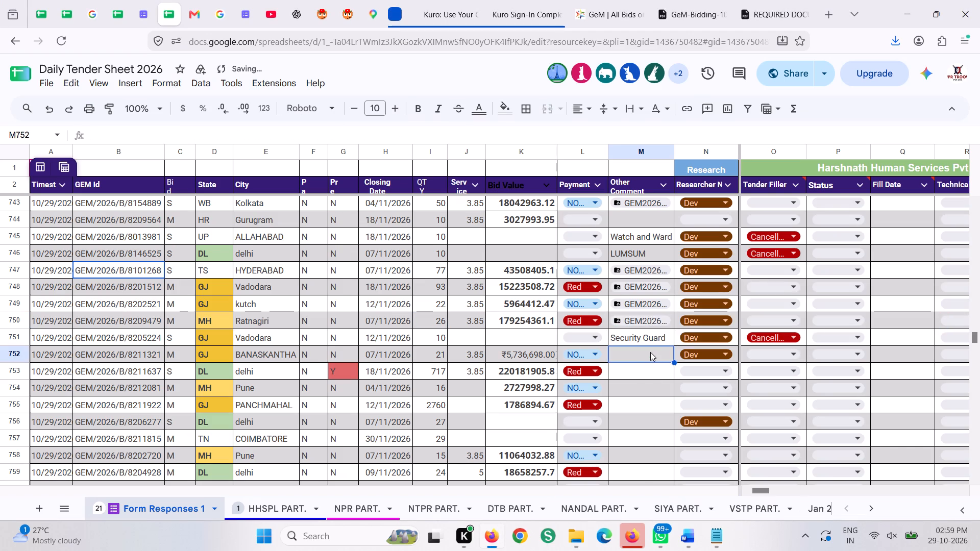
{"action": "key", "text": "Left"}
{"action": "key", "text": "Left"}
{"action": "key", "text": "Left"}
{"action": "key", "text": "Left"}
{"action": "key", "text": "Left"}
{"action": "key", "text": "Left"}
{"action": "key", "text": "Left"}
{"action": "key", "text": "Left"}
{"action": "key", "text": "Left"}
{"action": "key", "text": "Left"}
{"action": "key", "text": "Left"}
{"action": "key", "text": "Left"}
{"action": "key", "text": "Left"}
{"action": "key", "text": "Left"}
{"action": "key", "text": "Left"}
{"action": "key", "text": "Left"}
{"action": "key", "text": "Left"}
{"action": "key", "text": "Left"}
{"action": "key", "text": "Left"}
{"action": "key", "text": "Right"}
{"action": "key", "text": "ctrl+c"}
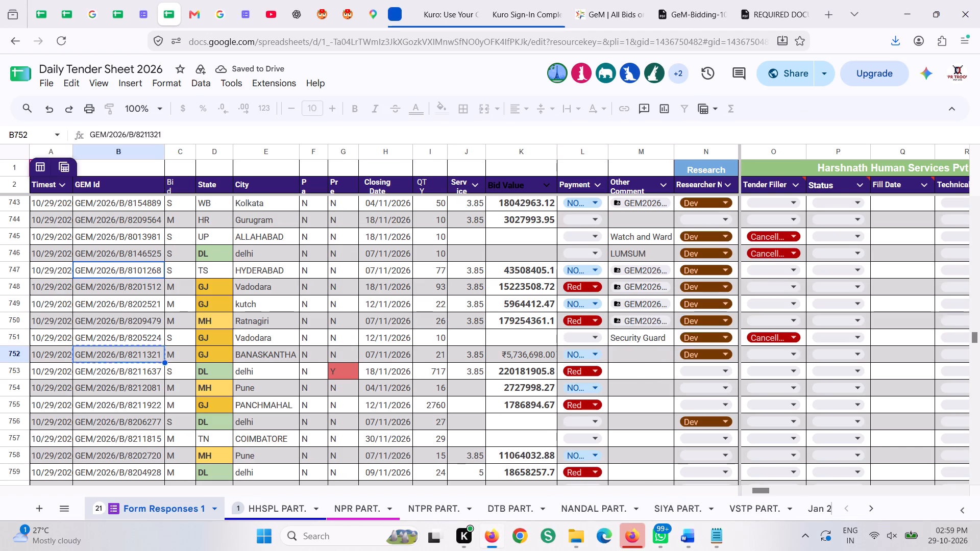
{"action": "key", "text": "Right"}
{"action": "key", "text": "Right"}
{"action": "key", "text": "Right"}
{"action": "key", "text": "Right"}
{"action": "key", "text": "Right"}
{"action": "key", "text": "Right"}
{"action": "key", "text": "Right"}
{"action": "key", "text": "Right"}
{"action": "key", "text": "Right"}
{"action": "key", "text": "Right"}
{"action": "key", "text": "Right"}
{"action": "key", "text": "Right"}
{"action": "key", "text": "Left"}
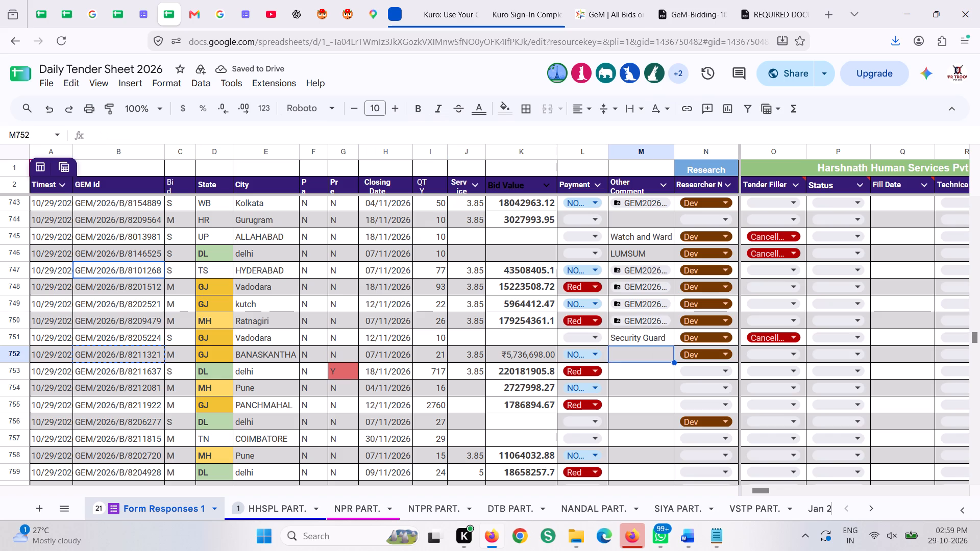
Close the GeM-Bidding-10091479 and REQUIRED DOCUMENTS PDFs in the browser.
{"action": "left_click", "coordinate": [621, 0]}
{"action": "left_click", "coordinate": [678, 0]}
{"action": "left_click", "coordinate": [719, 12]}
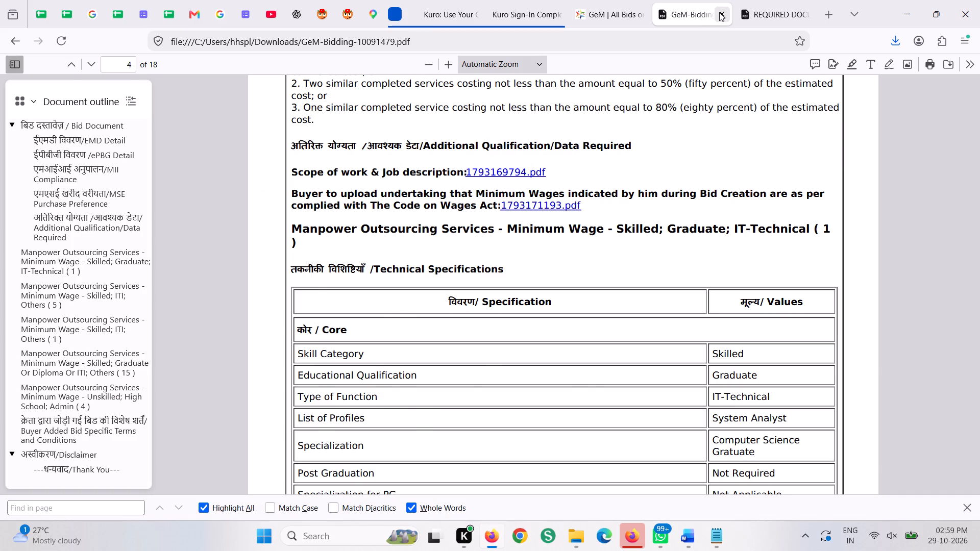
{"action": "left_click", "coordinate": [719, 12]}
Reload the GeM bid listing, search for GEM/2026/B/8211321 and download its bid document.
{"action": "left_click", "coordinate": [55, 40]}
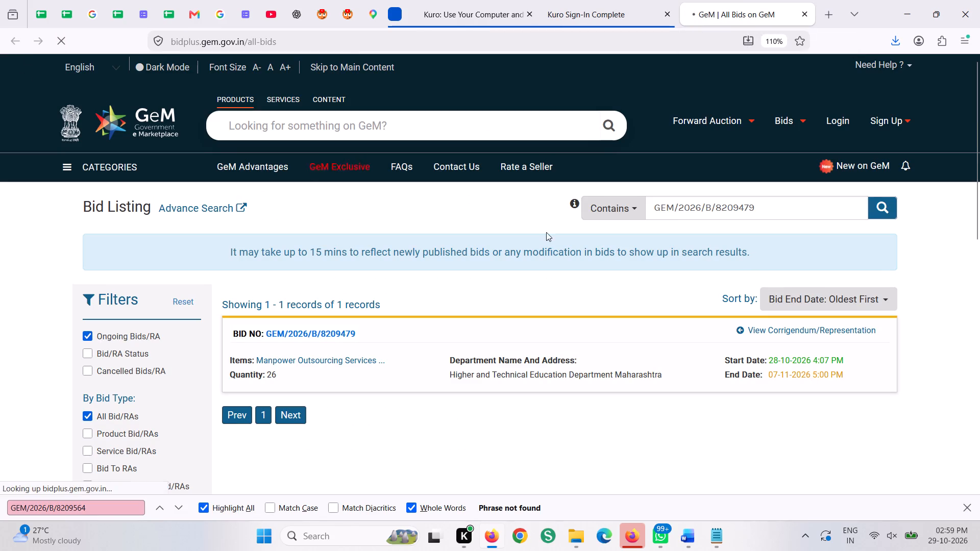
{"action": "left_click", "coordinate": [689, 213]}
{"action": "key", "text": "ctrl+v"}
{"action": "key", "text": "Return"}
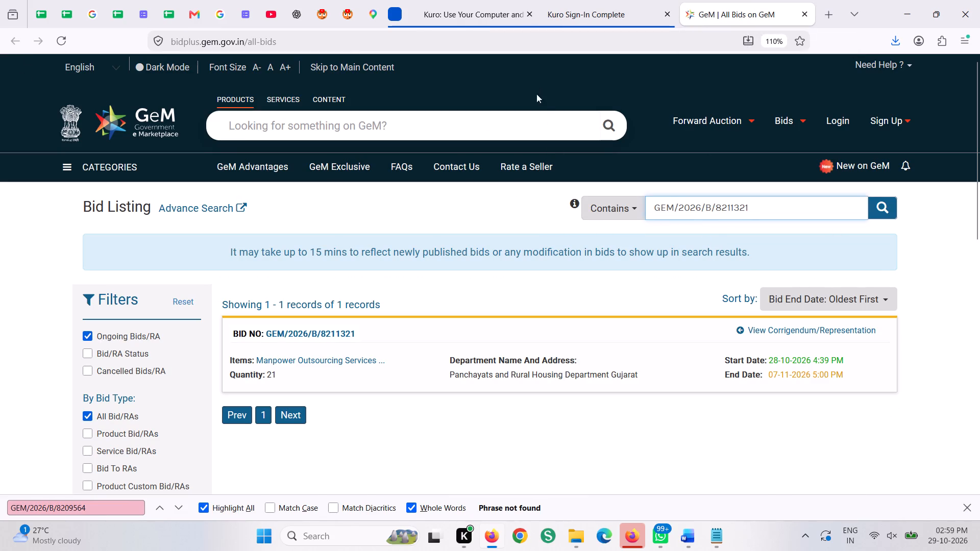
{"action": "left_click", "coordinate": [339, 333]}
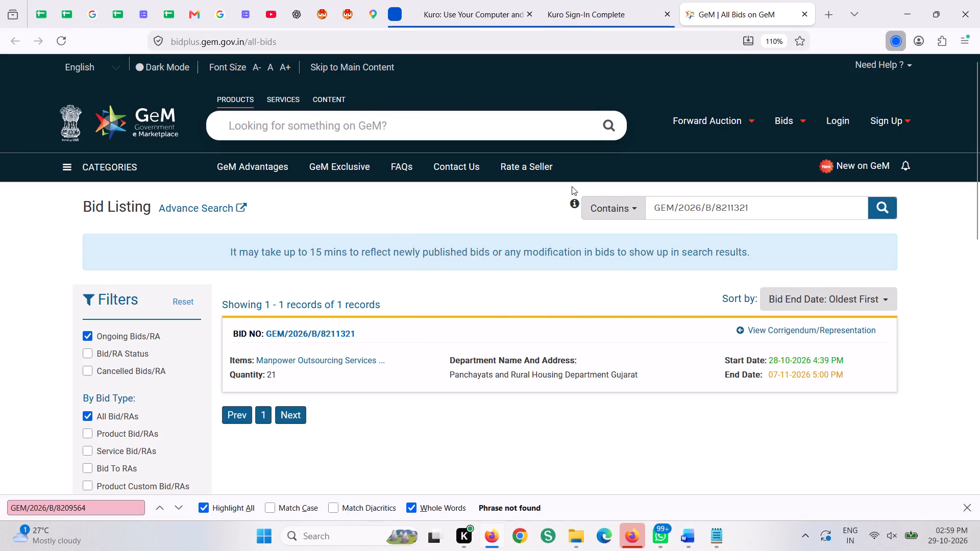
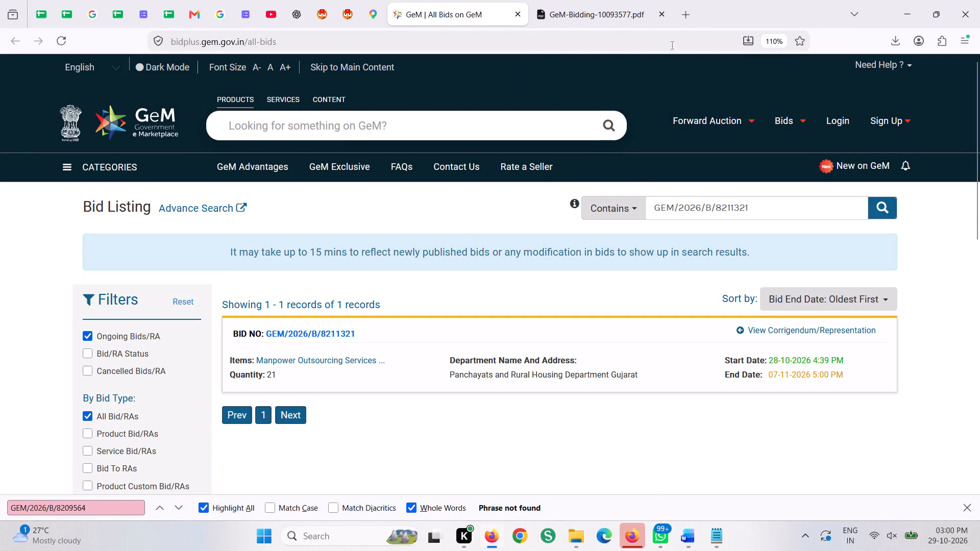
Search the GeM-Bidding-10093577 bid document for SECURITY and go through the matches.
{"action": "left_click", "coordinate": [612, 0]}
{"action": "scroll", "coordinate": [565, 275], "scroll_direction": "down", "scroll_amount": 1}
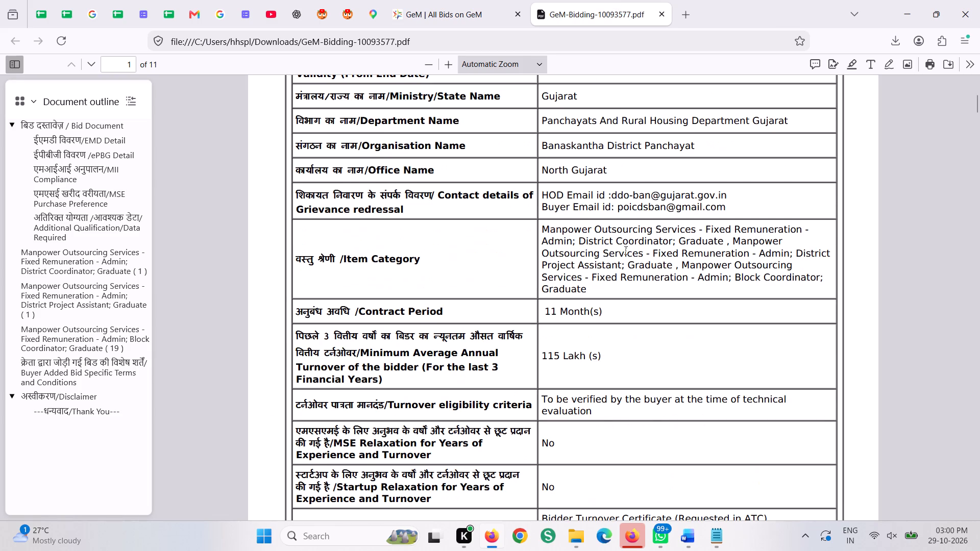
{"action": "key", "text": "ctrl+f"}
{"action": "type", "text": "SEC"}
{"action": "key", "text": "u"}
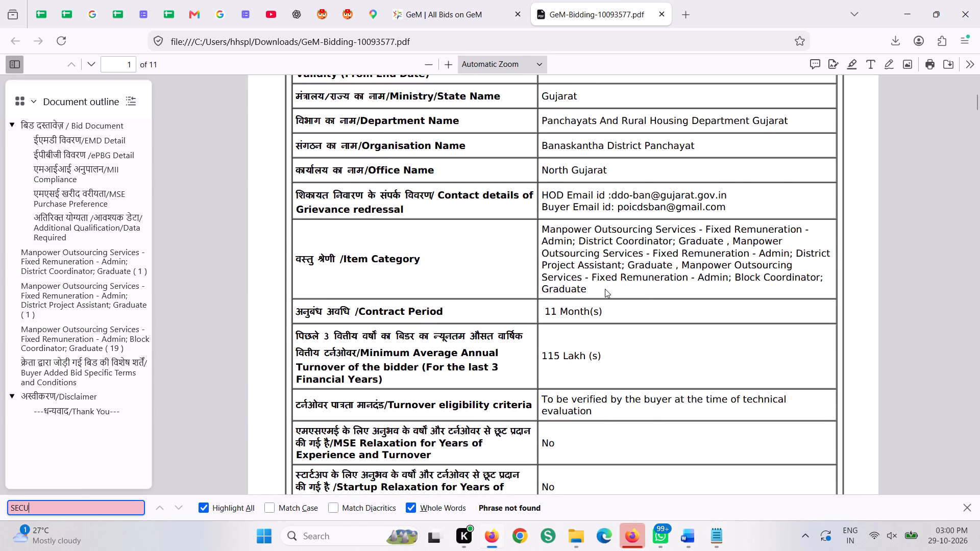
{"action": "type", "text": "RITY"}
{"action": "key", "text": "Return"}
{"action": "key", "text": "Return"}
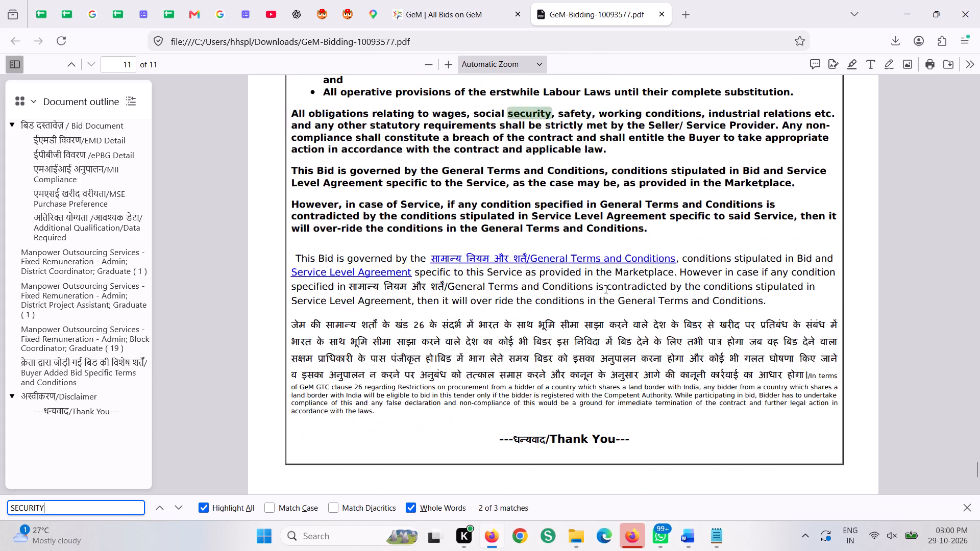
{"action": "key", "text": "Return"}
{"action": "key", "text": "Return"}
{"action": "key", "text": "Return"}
Search the bid document for WATCH in place of the previous term.
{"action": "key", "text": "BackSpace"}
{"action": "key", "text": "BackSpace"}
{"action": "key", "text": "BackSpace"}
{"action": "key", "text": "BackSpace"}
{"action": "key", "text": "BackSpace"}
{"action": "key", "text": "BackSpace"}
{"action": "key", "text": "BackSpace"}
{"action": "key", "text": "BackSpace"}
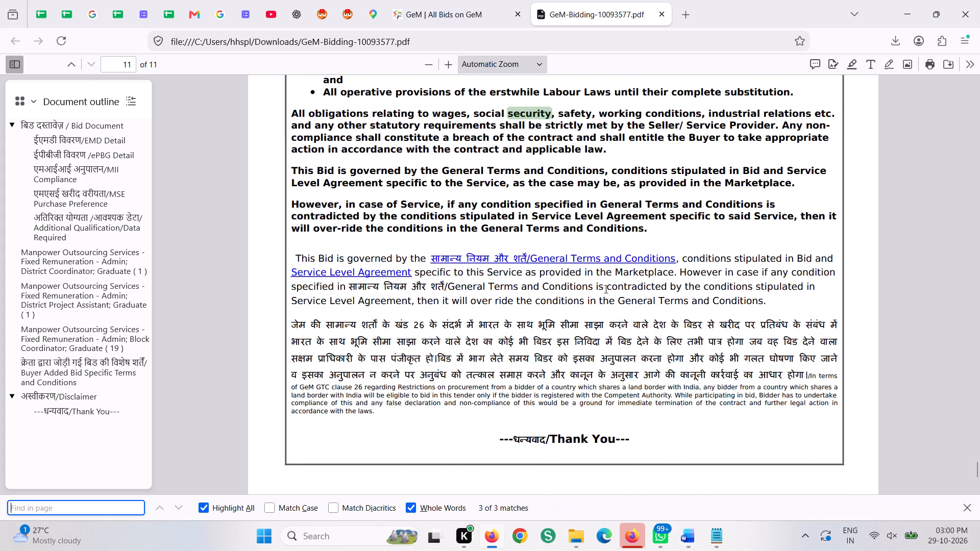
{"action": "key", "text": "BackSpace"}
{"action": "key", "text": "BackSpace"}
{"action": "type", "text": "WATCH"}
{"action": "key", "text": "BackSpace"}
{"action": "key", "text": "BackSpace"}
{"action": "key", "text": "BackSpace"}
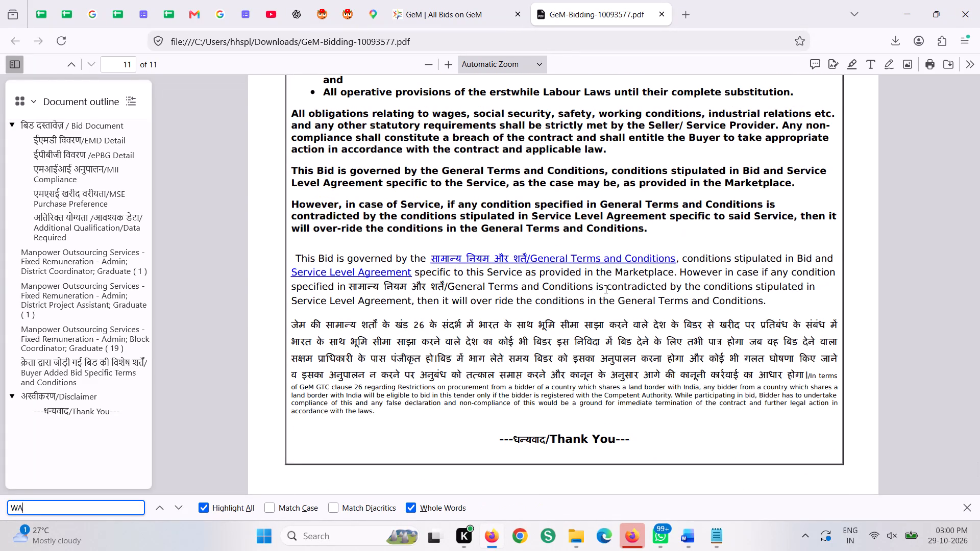
Search the bid document for CHOWKIDAR, and clear the search term once checked.
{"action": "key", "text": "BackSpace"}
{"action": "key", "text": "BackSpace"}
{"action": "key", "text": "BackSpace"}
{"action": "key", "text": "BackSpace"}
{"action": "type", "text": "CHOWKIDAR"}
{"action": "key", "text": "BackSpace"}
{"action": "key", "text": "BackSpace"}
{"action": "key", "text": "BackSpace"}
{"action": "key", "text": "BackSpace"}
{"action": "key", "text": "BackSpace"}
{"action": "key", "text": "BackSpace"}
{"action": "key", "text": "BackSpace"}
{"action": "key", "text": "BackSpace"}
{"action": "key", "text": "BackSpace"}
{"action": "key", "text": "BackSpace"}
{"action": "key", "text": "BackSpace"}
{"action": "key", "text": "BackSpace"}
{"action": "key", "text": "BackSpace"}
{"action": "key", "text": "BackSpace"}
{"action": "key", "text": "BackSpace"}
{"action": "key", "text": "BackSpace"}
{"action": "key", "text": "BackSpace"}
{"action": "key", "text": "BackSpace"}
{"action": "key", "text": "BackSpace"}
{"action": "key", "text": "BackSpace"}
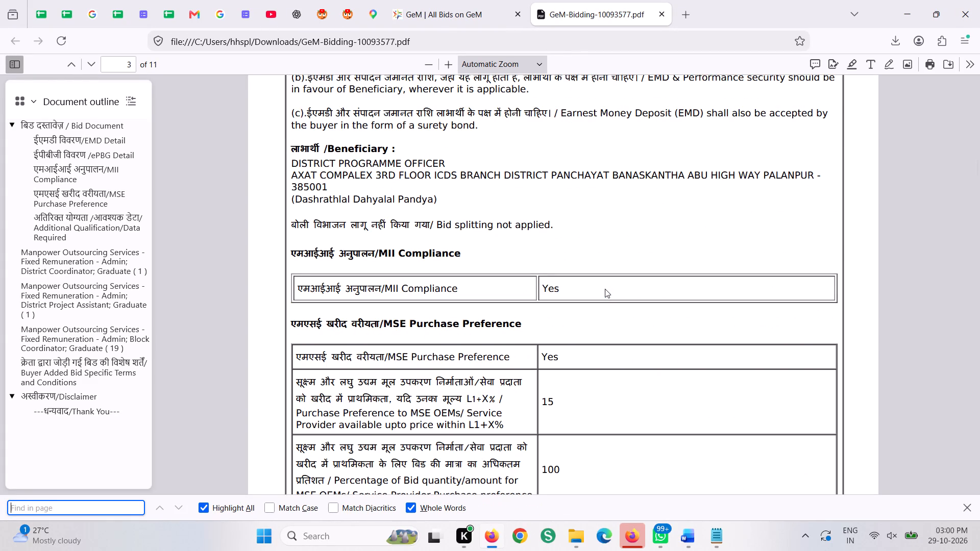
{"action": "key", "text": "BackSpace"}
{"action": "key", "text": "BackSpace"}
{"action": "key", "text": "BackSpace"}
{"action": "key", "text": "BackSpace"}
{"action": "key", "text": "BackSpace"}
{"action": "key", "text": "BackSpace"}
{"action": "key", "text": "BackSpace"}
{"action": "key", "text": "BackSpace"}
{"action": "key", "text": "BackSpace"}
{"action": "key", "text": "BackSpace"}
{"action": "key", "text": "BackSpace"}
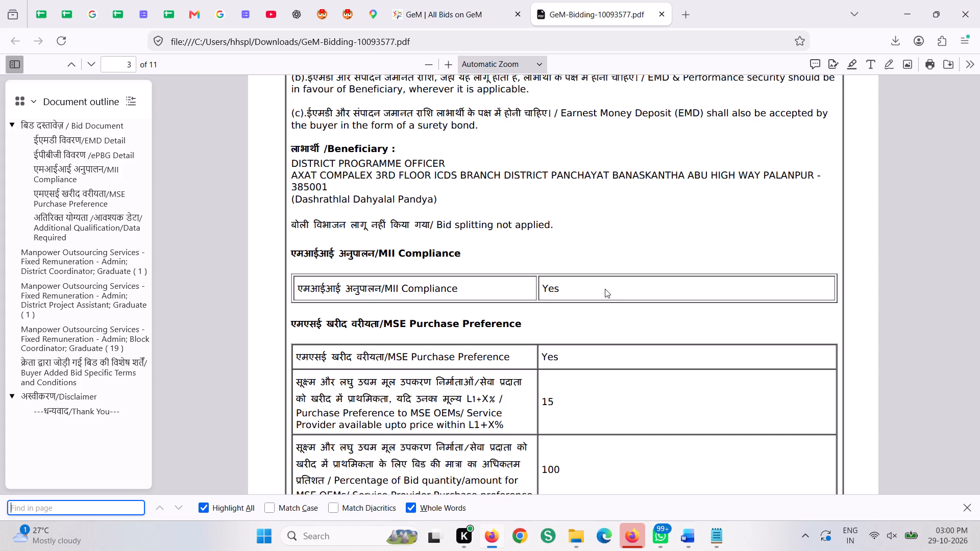
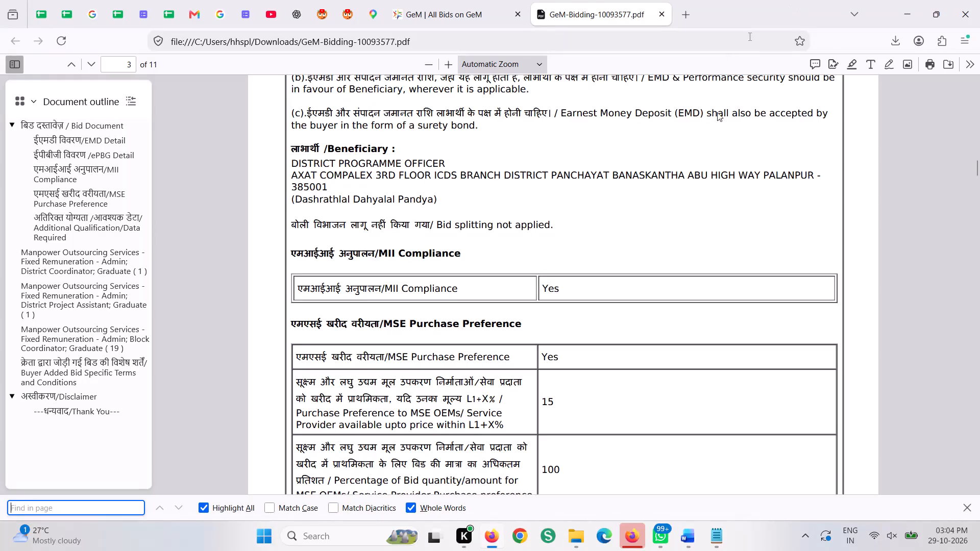
Review the bid document's terms and specifications and its linked Scope of work & Job Description PDF.
{"action": "scroll", "coordinate": [706, 155], "scroll_direction": "up", "scroll_amount": 2}
{"action": "scroll", "coordinate": [647, 167], "scroll_direction": "down", "scroll_amount": 1}
{"action": "scroll", "coordinate": [599, 121], "scroll_direction": "down", "scroll_amount": 2}
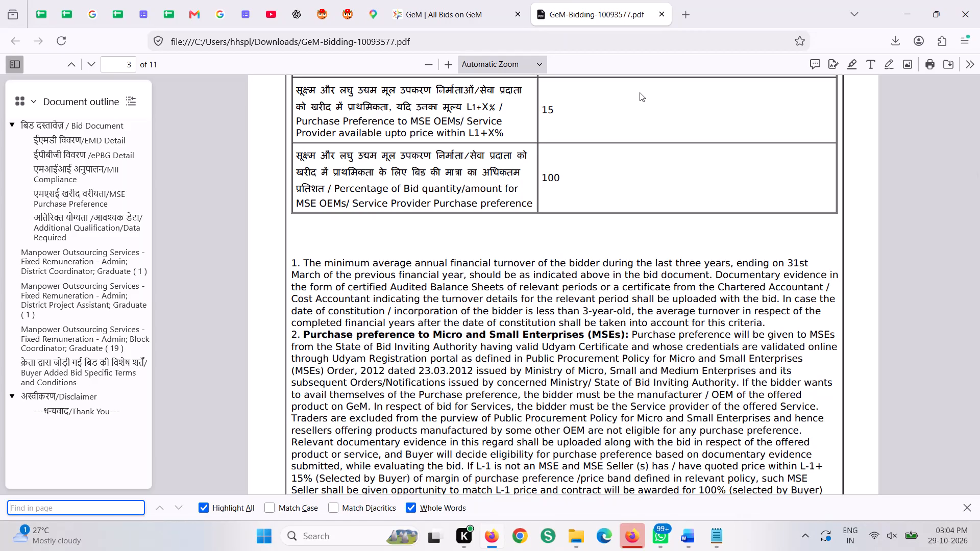
{"action": "scroll", "coordinate": [582, 185], "scroll_direction": "down", "scroll_amount": 3}
{"action": "scroll", "coordinate": [636, 224], "scroll_direction": "up", "scroll_amount": 1}
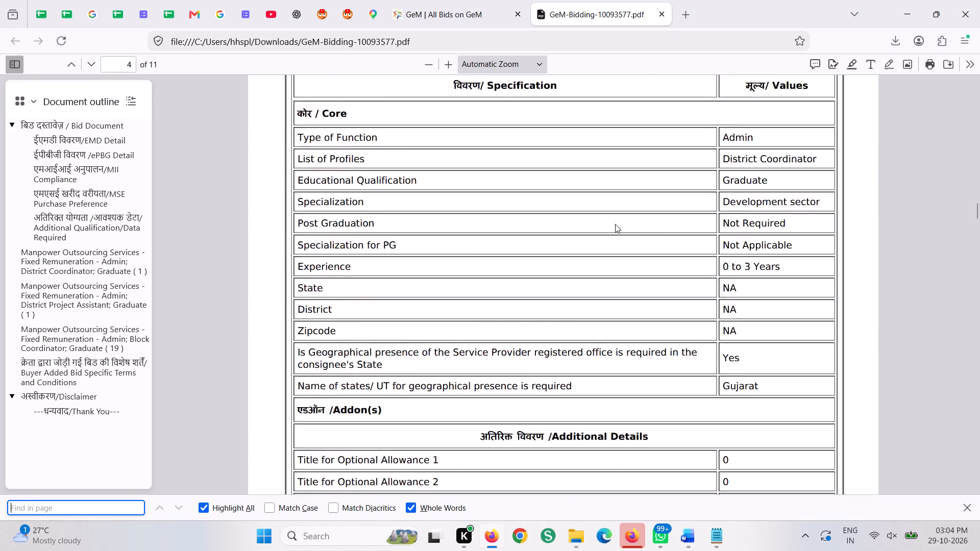
{"action": "scroll", "coordinate": [606, 223], "scroll_direction": "up", "scroll_amount": 1}
{"action": "scroll", "coordinate": [577, 288], "scroll_direction": "down", "scroll_amount": 1}
{"action": "left_click", "coordinate": [504, 157]}
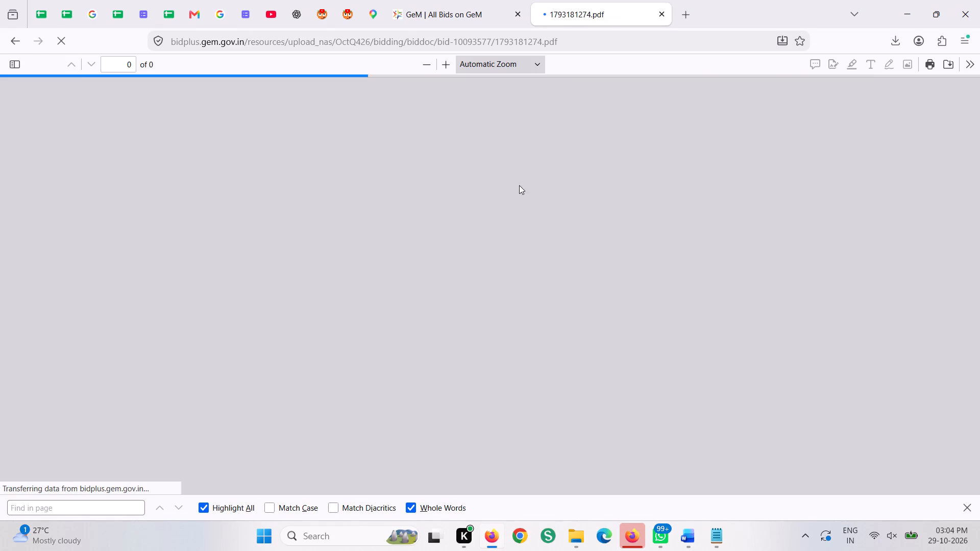
{"action": "left_click", "coordinate": [480, 209]}
{"action": "scroll", "coordinate": [493, 209], "scroll_direction": "down", "scroll_amount": 13}
{"action": "scroll", "coordinate": [497, 208], "scroll_direction": "up", "scroll_amount": 5}
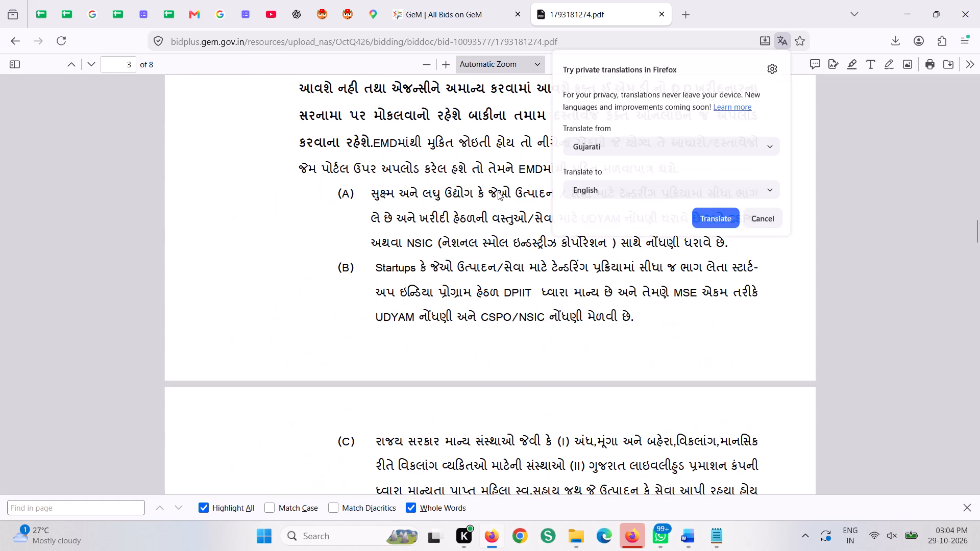
Copy the bid number GEM/2026/B/8211321 from the GeM bid listing's search.
{"action": "left_click", "coordinate": [168, 15]}
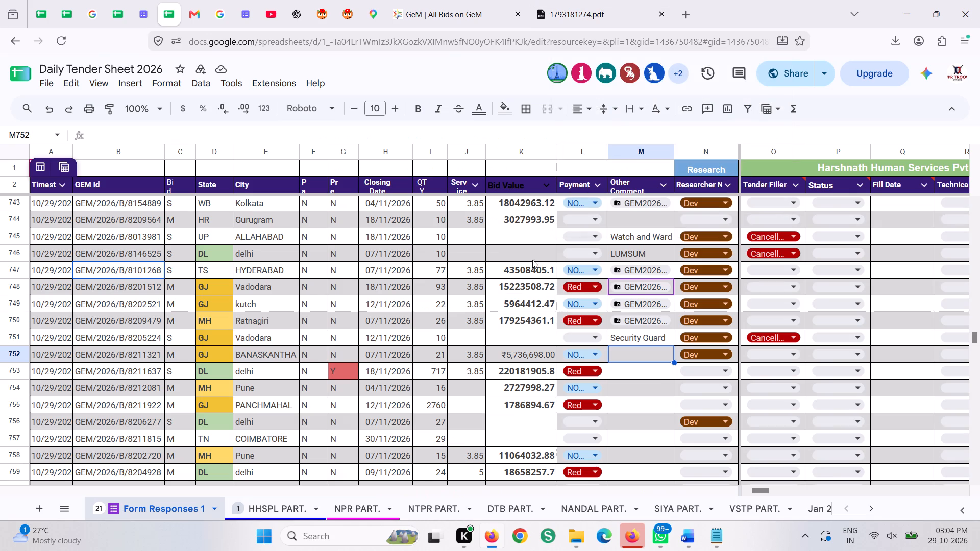
{"action": "left_click_drag", "start_coordinate": [468, 0], "coordinate": [474, 2]}
{"action": "left_click", "coordinate": [628, 0]}
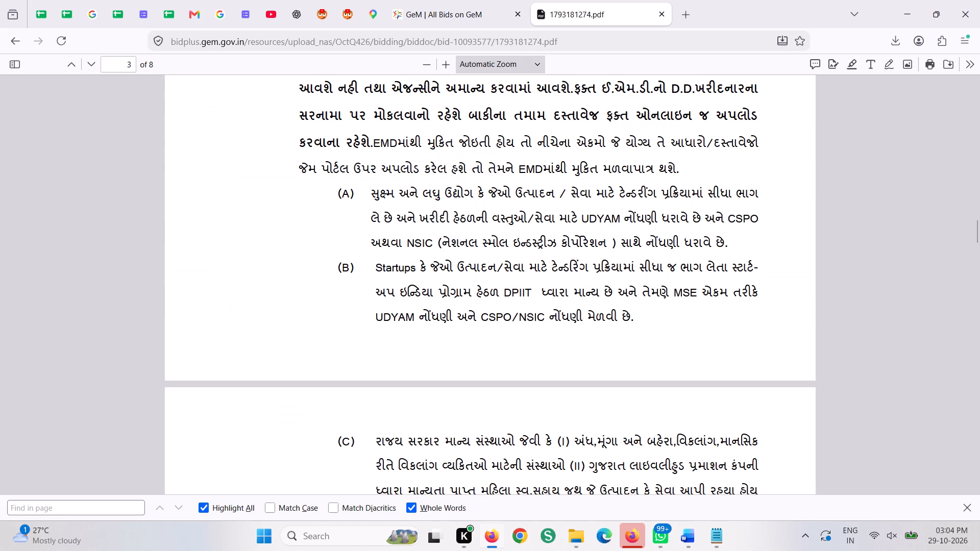
{"action": "left_click", "coordinate": [571, 536]}
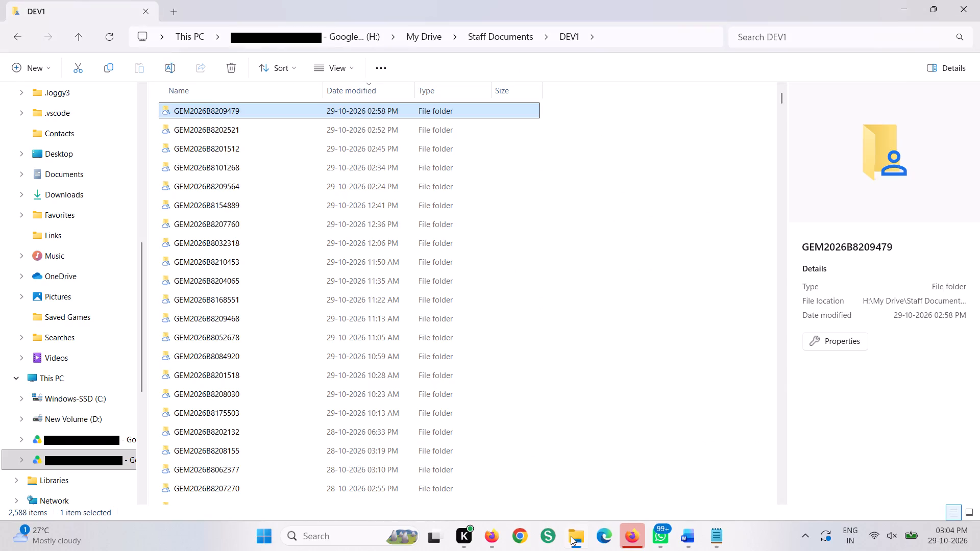
{"action": "left_click", "coordinate": [571, 536]}
{"action": "left_click", "coordinate": [440, 0]}
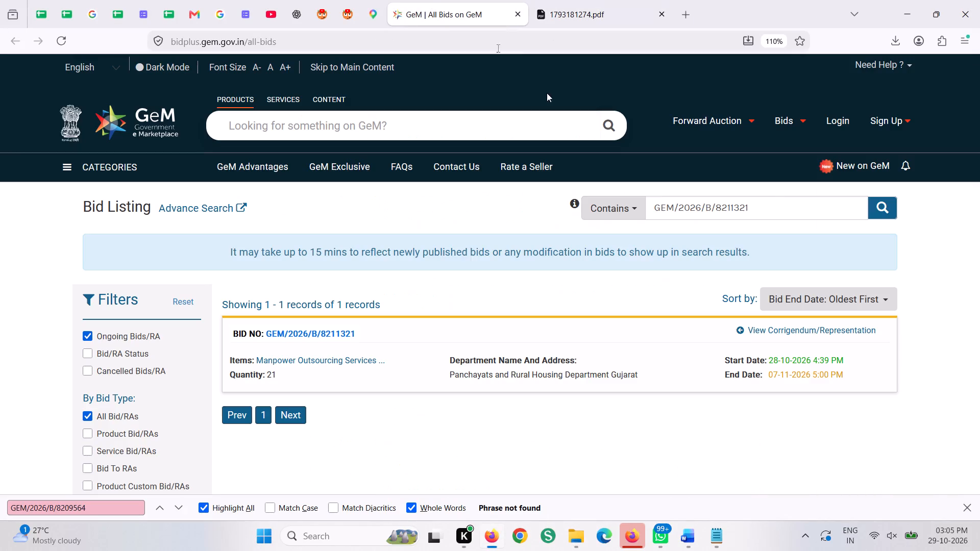
{"action": "triple_click", "coordinate": [768, 208]}
{"action": "key", "text": "ctrl+c"}
{"action": "key", "text": "ctrl+c"}
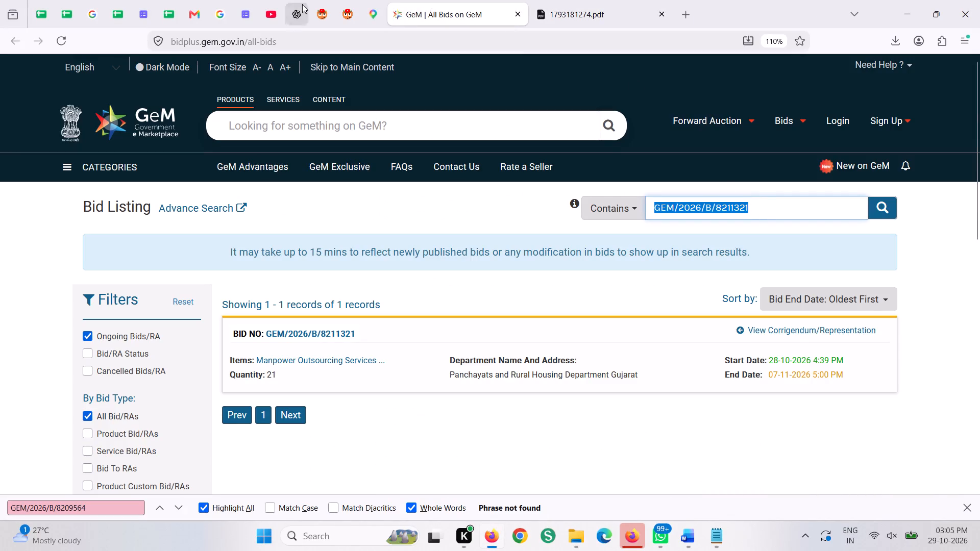
Search the GeM-Bidding-10093577 document for SECURITY, go through the occurrences, and clear the search.
{"action": "left_click", "coordinate": [570, 0]}
{"action": "left_click", "coordinate": [9, 44]}
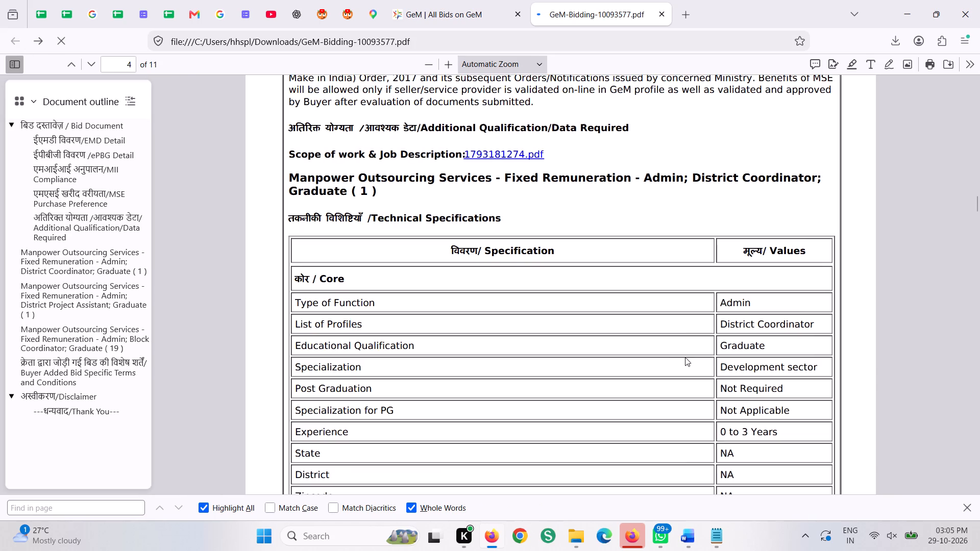
{"action": "key", "text": "ctrl+f"}
{"action": "type", "text": "SECURITY"}
{"action": "key", "text": "Return"}
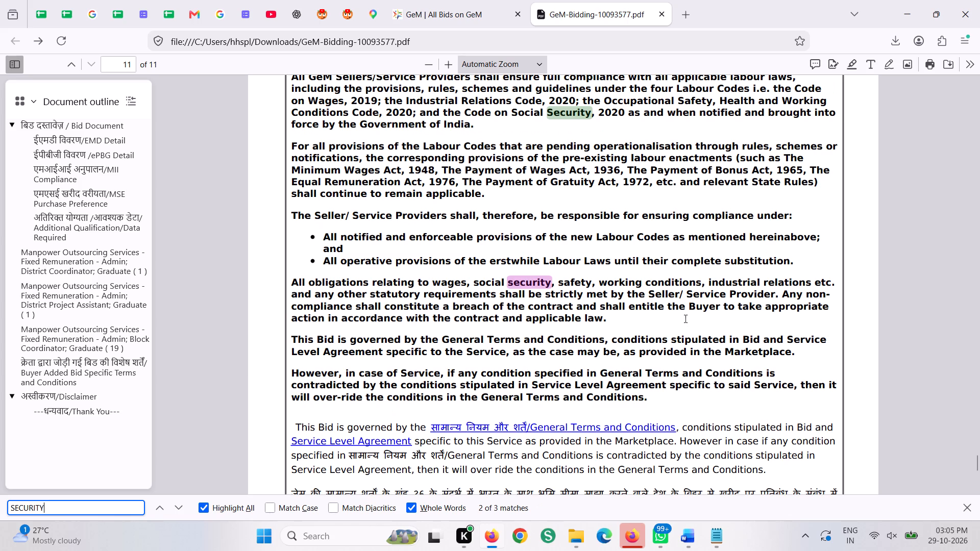
{"action": "key", "text": "Return"}
{"action": "key", "text": "Return"}
{"action": "key", "text": "Return"}
{"action": "key", "text": "Return"}
{"action": "key", "text": "Return"}
{"action": "key", "text": "Return"}
{"action": "key", "text": "BackSpace"}
{"action": "key", "text": "BackSpace"}
{"action": "key", "text": "BackSpace"}
{"action": "key", "text": "BackSpace"}
{"action": "key", "text": "BackSpace"}
{"action": "key", "text": "BackSpace"}
{"action": "key", "text": "BackSpace"}
{"action": "key", "text": "BackSpace"}
{"action": "key", "text": "BackSpace"}
{"action": "key", "text": "BackSpace"}
{"action": "key", "text": "BackSpace"}
{"action": "key", "text": "BackSpace"}
{"action": "key", "text": "BackSpace"}
{"action": "key", "text": "BackSpace"}
{"action": "key", "text": "BackSpace"}
{"action": "key", "text": "BackSpace"}
{"action": "key", "text": "BackSpace"}
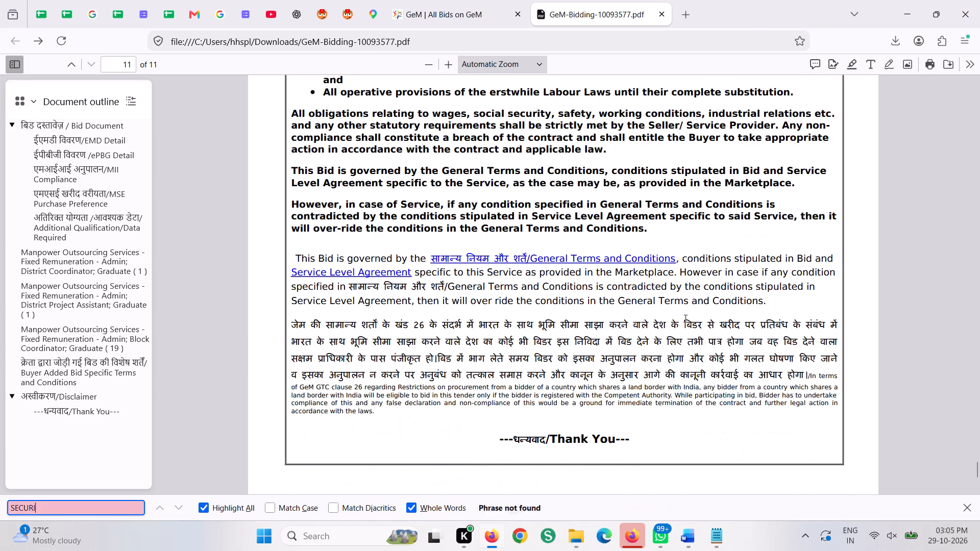
Search the bid document for WATCH and CHOWKIDAR, clearing each search term.
{"action": "type", "text": "WAT"}
{"action": "type", "text": "CH"}
{"action": "key", "text": "BackSpace"}
{"action": "key", "text": "BackSpace"}
{"action": "key", "text": "BackSpace"}
{"action": "key", "text": "BackSpace"}
{"action": "key", "text": "BackSpace"}
{"action": "key", "text": "BackSpace"}
{"action": "key", "text": "BackSpace"}
{"action": "key", "text": "BackSpace"}
{"action": "key", "text": "BackSpace"}
{"action": "key", "text": "BackSpace"}
{"action": "key", "text": "BackSpace"}
{"action": "key", "text": "BackSpace"}
{"action": "key", "text": "BackSpace"}
{"action": "type", "text": "CHOWKIDAR"}
{"action": "key", "text": "BackSpace"}
{"action": "key", "text": "BackSpace"}
{"action": "key", "text": "BackSpace"}
{"action": "key", "text": "BackSpace"}
{"action": "key", "text": "BackSpace"}
{"action": "key", "text": "BackSpace"}
{"action": "key", "text": "BackSpace"}
{"action": "key", "text": "BackSpace"}
{"action": "key", "text": "BackSpace"}
{"action": "key", "text": "BackSpace"}
{"action": "key", "text": "BackSpace"}
{"action": "key", "text": "BackSpace"}
{"action": "key", "text": "BackSpace"}
{"action": "key", "text": "BackSpace"}
{"action": "key", "text": "BackSpace"}
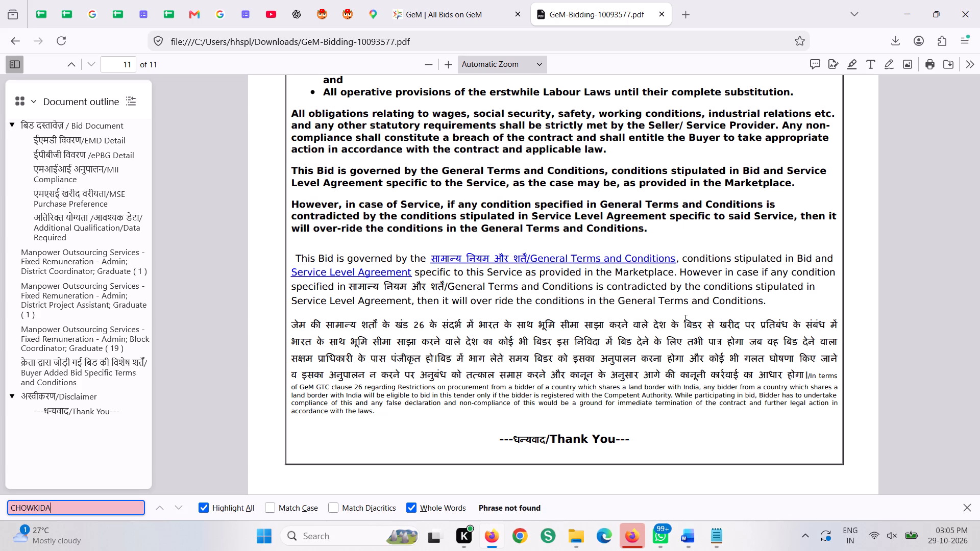
Examine the bid document's post specifications and the first page of its linked scope-of-work PDF, and return to the bid document.
{"action": "scroll", "coordinate": [719, 338], "scroll_direction": "down", "scroll_amount": 2}
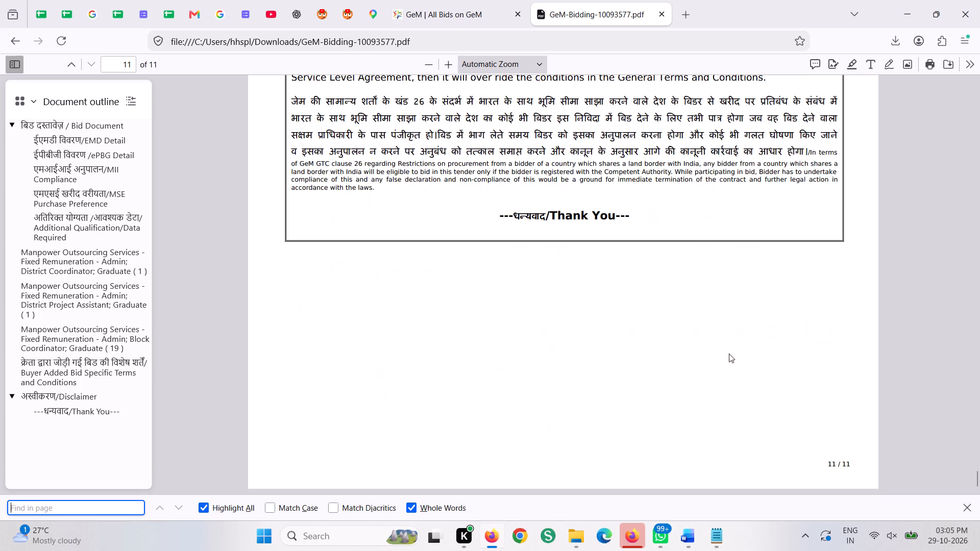
{"action": "scroll", "coordinate": [757, 359], "scroll_direction": "down", "scroll_amount": 3}
{"action": "scroll", "coordinate": [735, 371], "scroll_direction": "up", "scroll_amount": 14}
{"action": "scroll", "coordinate": [627, 296], "scroll_direction": "up", "scroll_amount": 6}
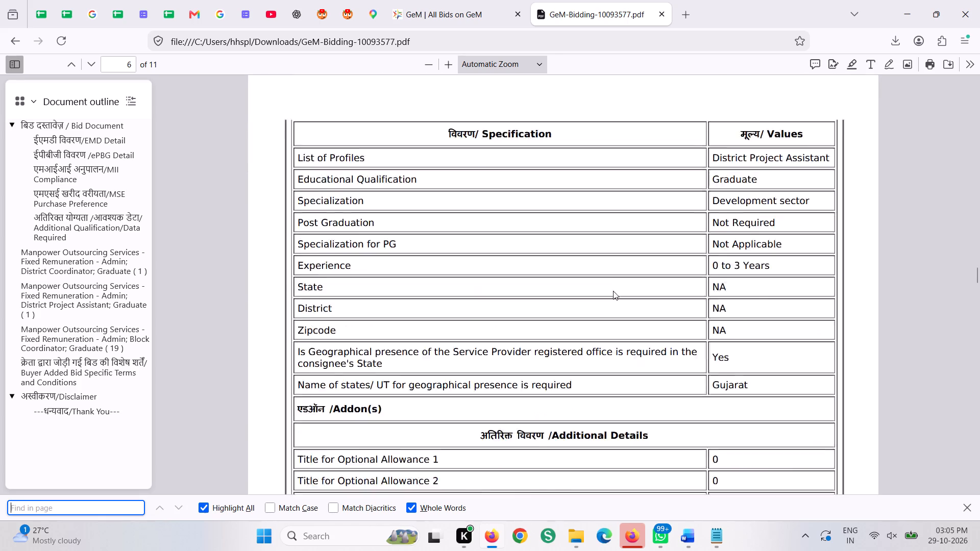
{"action": "scroll", "coordinate": [613, 291], "scroll_direction": "up", "scroll_amount": 6}
{"action": "scroll", "coordinate": [560, 286], "scroll_direction": "down", "scroll_amount": 2}
{"action": "scroll", "coordinate": [491, 286], "scroll_direction": "down", "scroll_amount": 1}
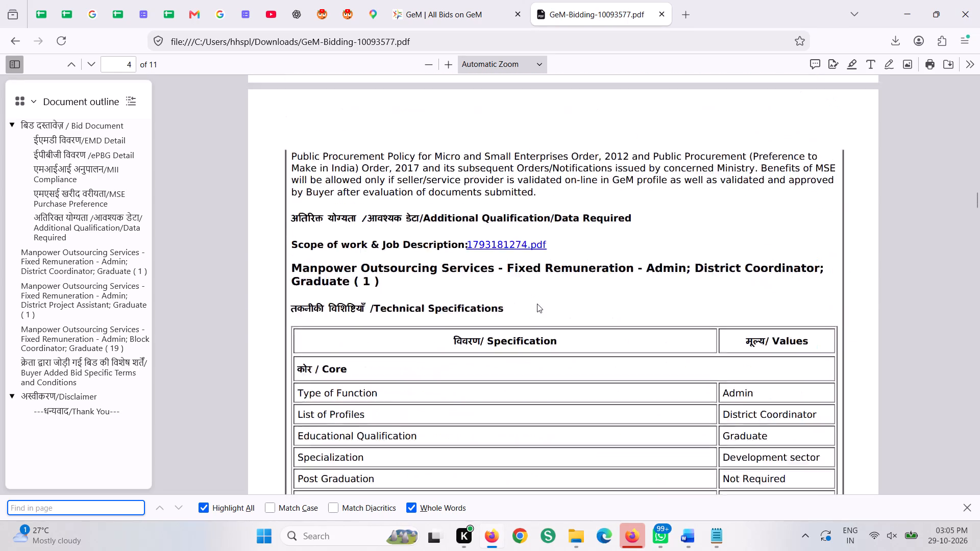
{"action": "left_click", "coordinate": [512, 164]}
{"action": "scroll", "coordinate": [562, 186], "scroll_direction": "up", "scroll_amount": 8}
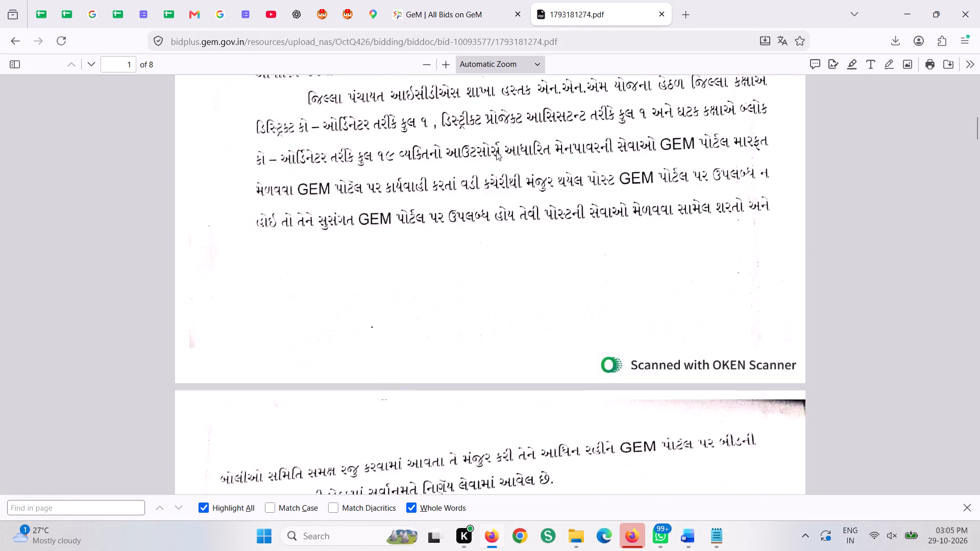
{"action": "scroll", "coordinate": [496, 152], "scroll_direction": "up", "scroll_amount": 7}
{"action": "left_click", "coordinate": [2, 36]}
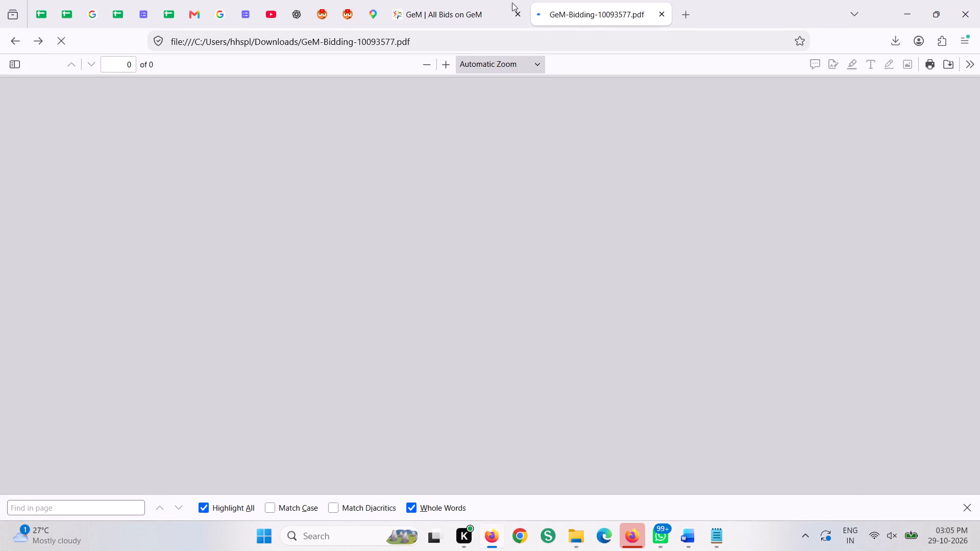
Create a folder named GEM2026B8211321 in DEV1 using the copied bid number, and open it.
{"action": "left_click", "coordinate": [470, 0]}
{"action": "left_click", "coordinate": [597, 1]}
{"action": "left_click", "coordinate": [575, 534]}
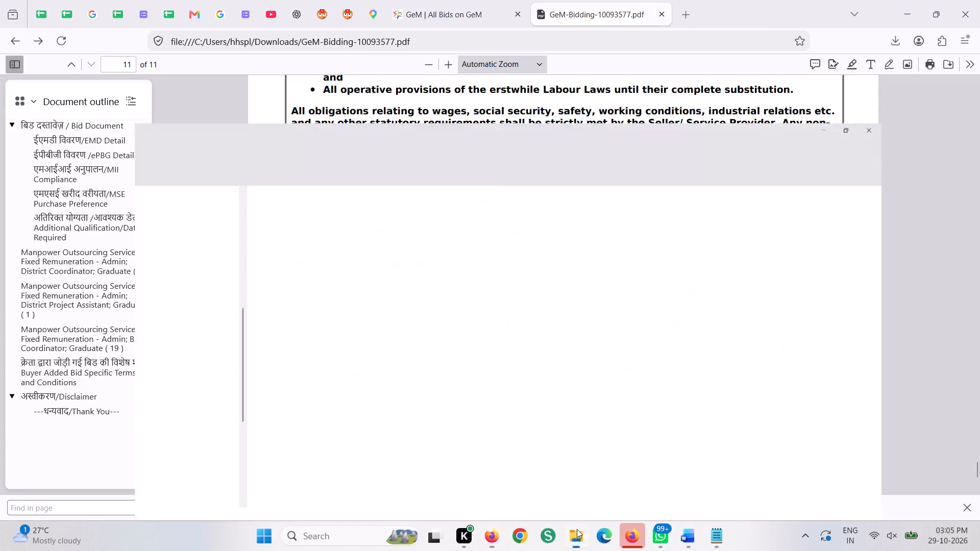
{"action": "right_click", "coordinate": [554, 222]}
{"action": "left_click", "coordinate": [601, 327]}
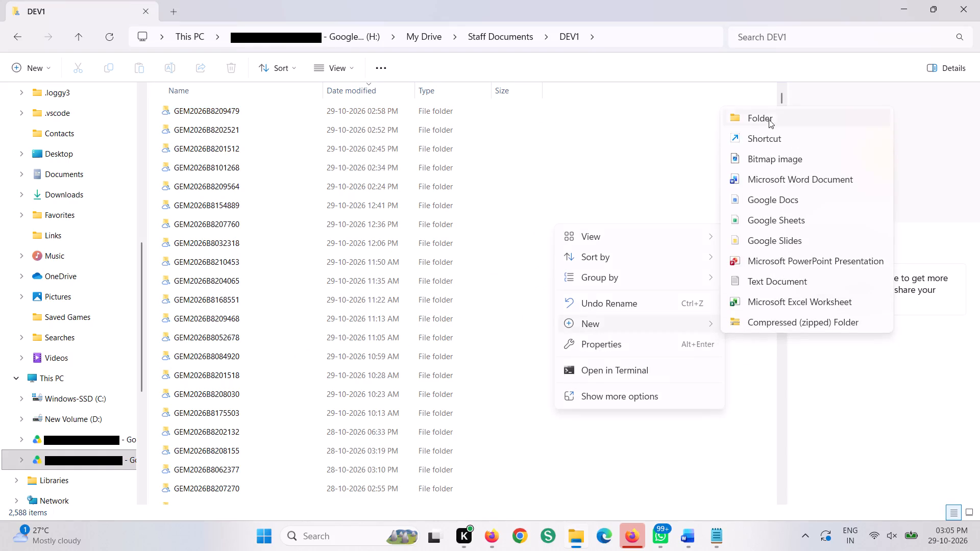
{"action": "left_click", "coordinate": [767, 117]}
{"action": "key", "text": "ctrl+v"}
{"action": "key", "text": "Return"}
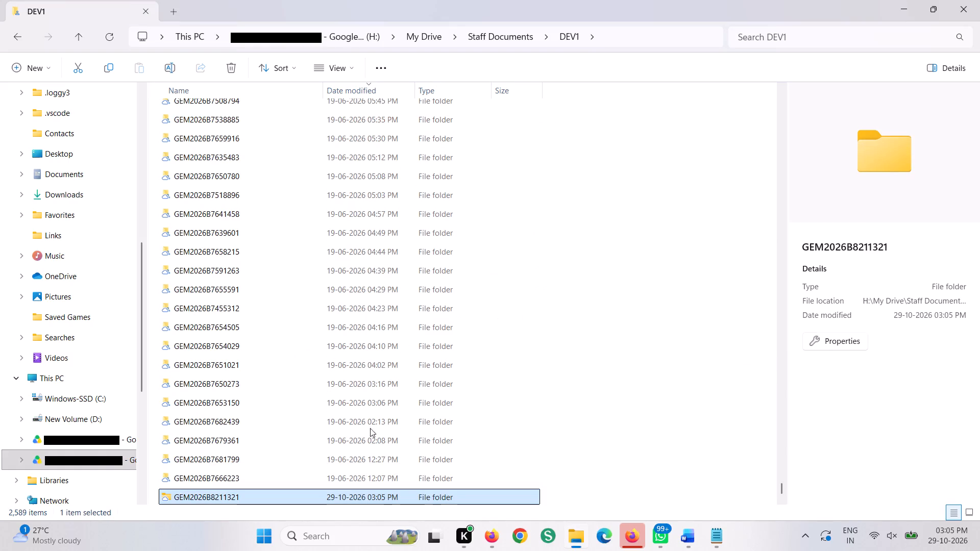
{"action": "left_click", "coordinate": [212, 502]}
{"action": "left_click_drag", "start_coordinate": [212, 502], "coordinate": [217, 502]}
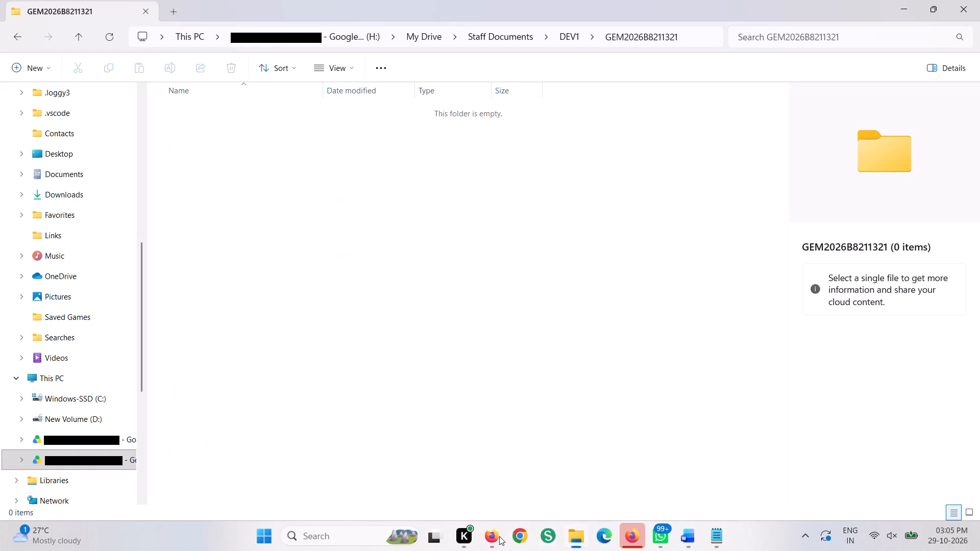
Save the GeM-Bidding-10093577 PDF into the GEM2026B8211321 folder in DEV1, keeping its file name.
{"action": "left_click", "coordinate": [493, 534]}
{"action": "scroll", "coordinate": [652, 311], "scroll_direction": "up", "scroll_amount": 2}
{"action": "scroll", "coordinate": [818, 193], "scroll_direction": "up", "scroll_amount": 2}
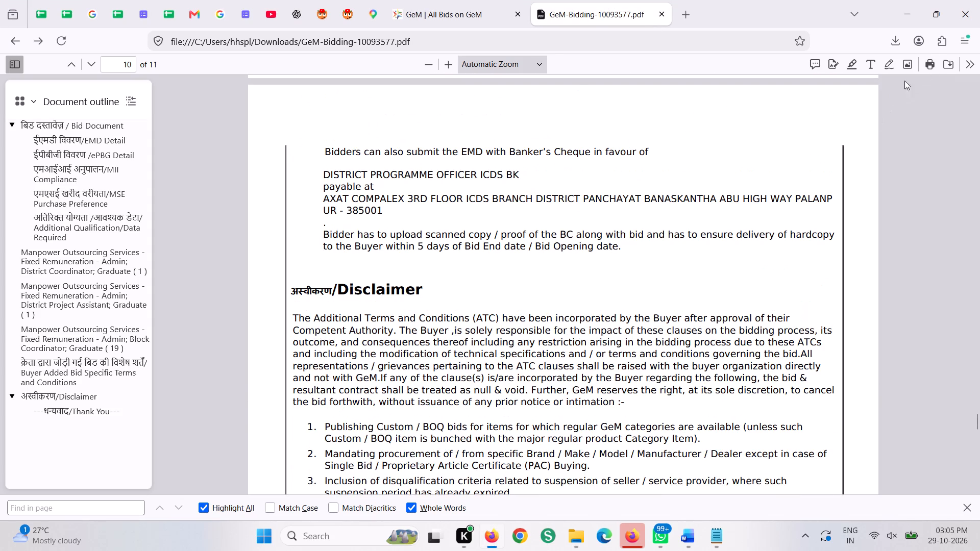
{"action": "left_click", "coordinate": [943, 65]}
{"action": "scroll", "coordinate": [394, 232], "scroll_direction": "up", "scroll_amount": 5}
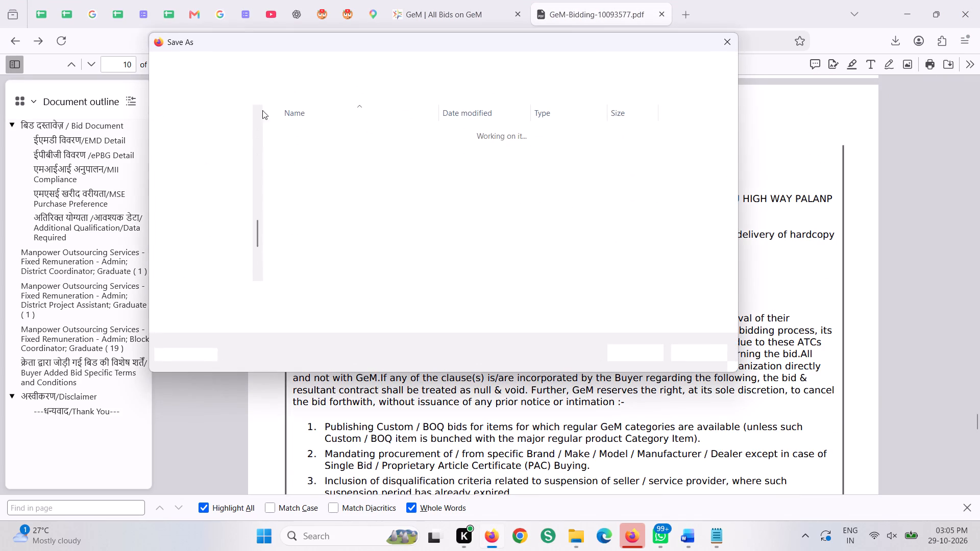
{"action": "scroll", "coordinate": [262, 110], "scroll_direction": "up", "scroll_amount": 2}
{"action": "left_click", "coordinate": [215, 68]}
{"action": "scroll", "coordinate": [341, 146], "scroll_direction": "up", "scroll_amount": 3}
{"action": "double_click", "coordinate": [341, 141]}
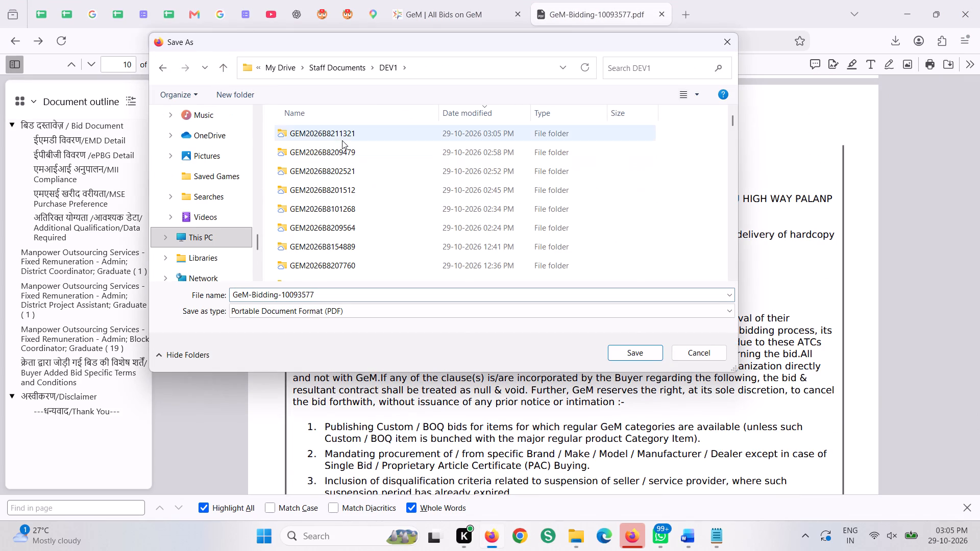
{"action": "left_click", "coordinate": [344, 136]}
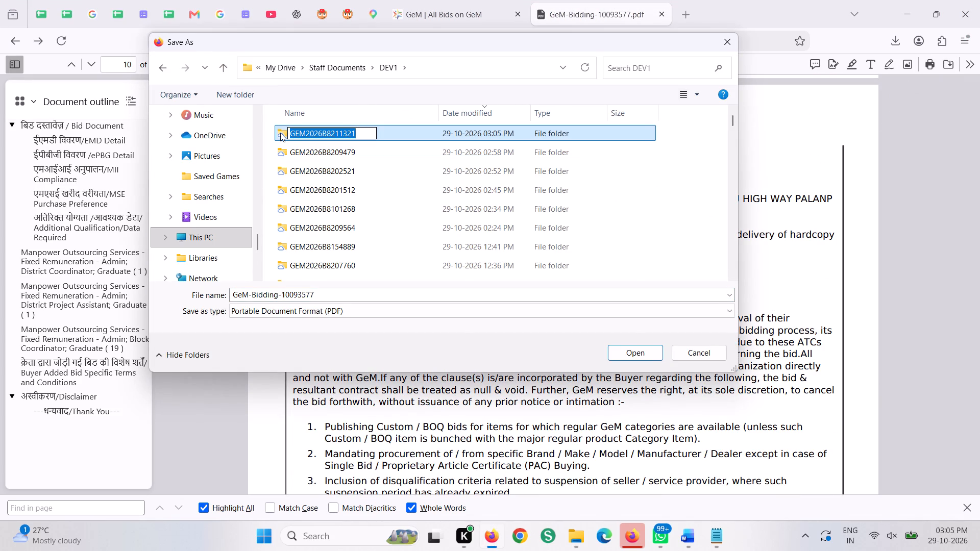
{"action": "double_click", "coordinate": [280, 133]}
{"action": "left_click", "coordinate": [341, 292]}
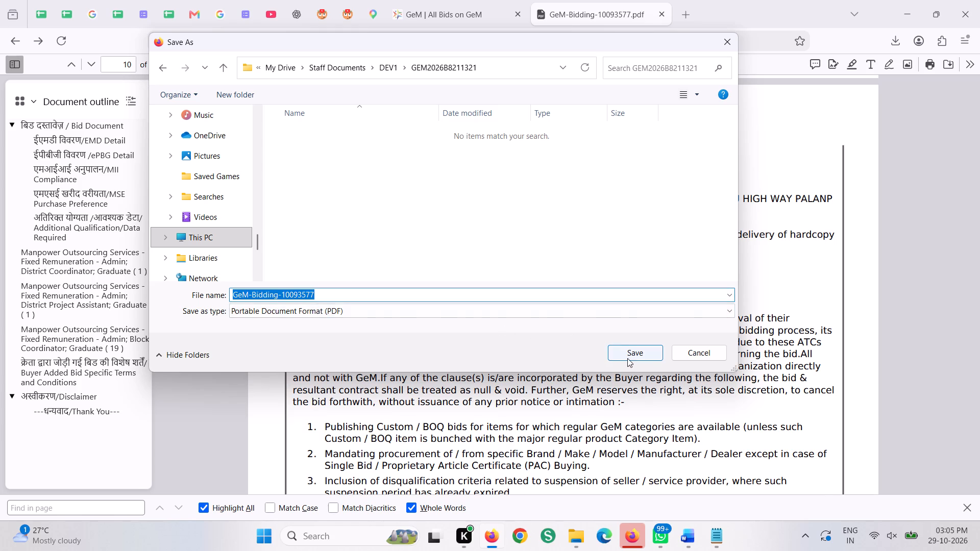
{"action": "left_click", "coordinate": [627, 358]}
Open the bid's linked Scope of work & Job Description PDF and save it in the GEM2026B8211321 folder as SCOPE OF WORK 01.
{"action": "scroll", "coordinate": [606, 349], "scroll_direction": "up", "scroll_amount": 4}
{"action": "scroll", "coordinate": [526, 319], "scroll_direction": "up", "scroll_amount": 11}
{"action": "scroll", "coordinate": [577, 315], "scroll_direction": "up", "scroll_amount": 9}
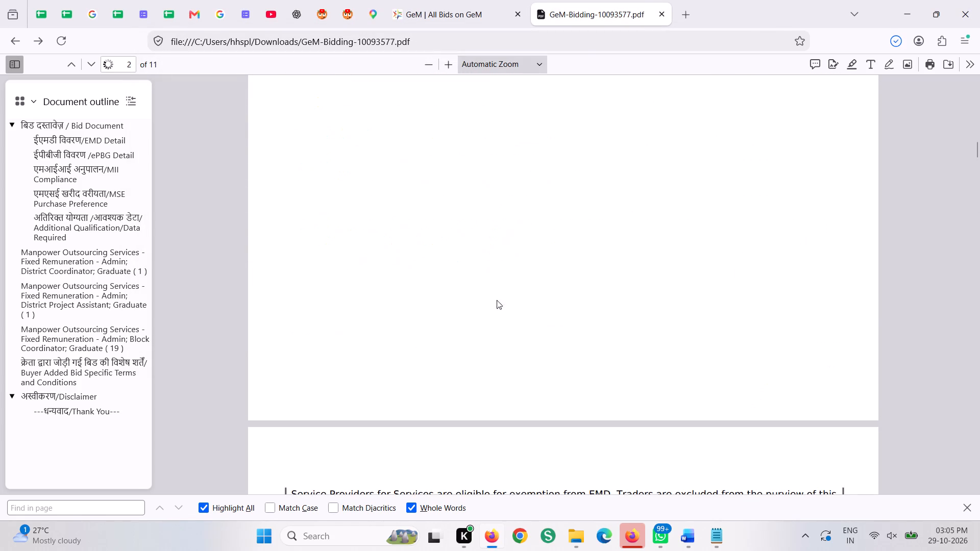
{"action": "scroll", "coordinate": [522, 297], "scroll_direction": "down", "scroll_amount": 5}
{"action": "left_click", "coordinate": [504, 201]}
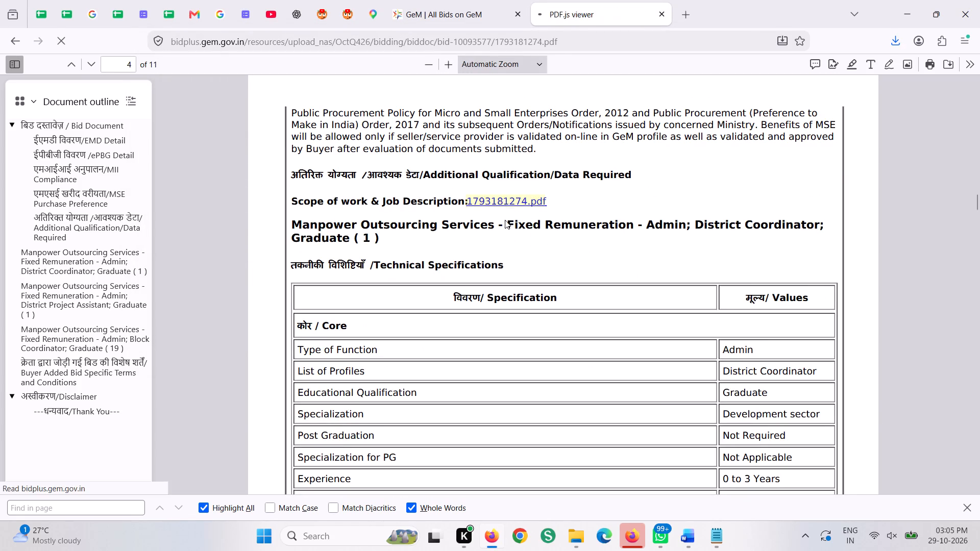
{"action": "scroll", "coordinate": [936, 161], "scroll_direction": "up", "scroll_amount": 2}
{"action": "left_click", "coordinate": [950, 67]}
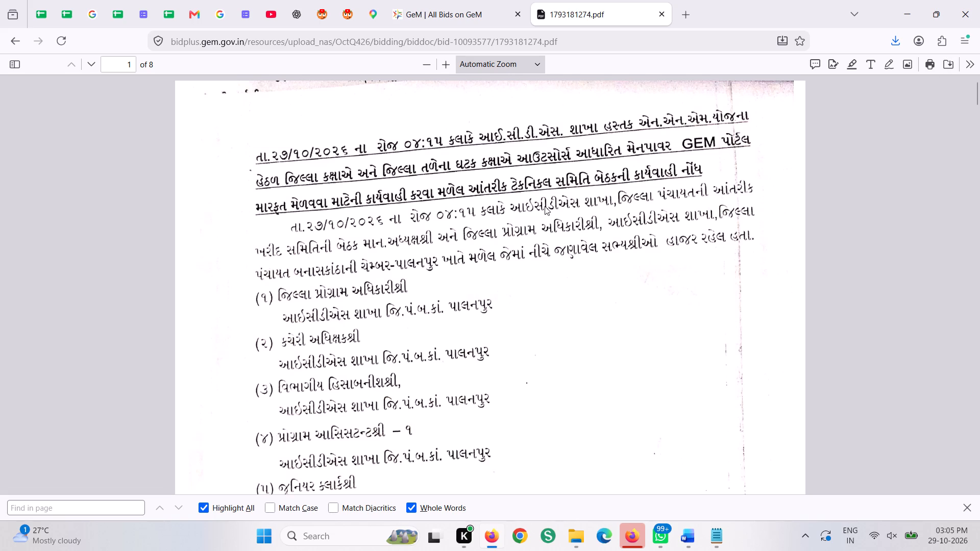
{"action": "scroll", "coordinate": [445, 236], "scroll_direction": "up", "scroll_amount": 8}
{"action": "left_click", "coordinate": [223, 70]}
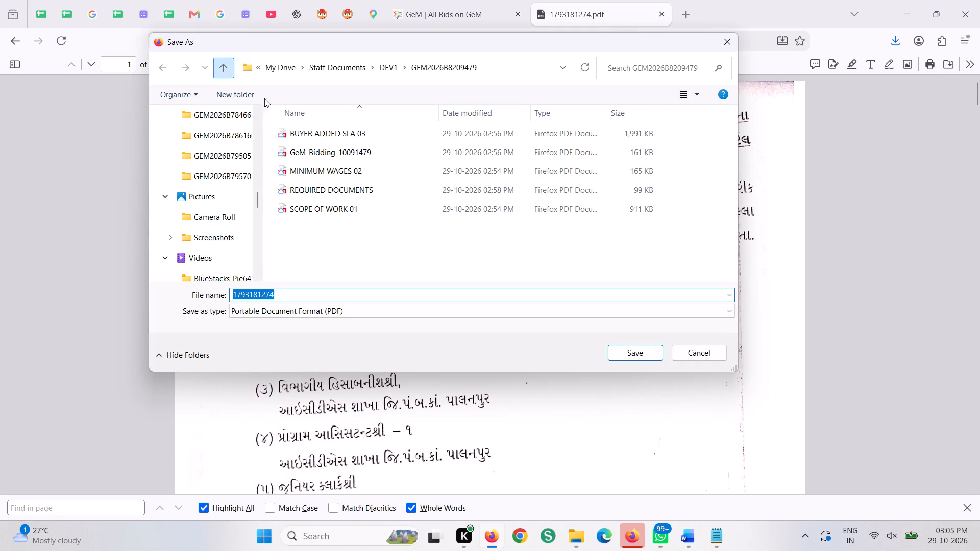
{"action": "scroll", "coordinate": [316, 138], "scroll_direction": "up", "scroll_amount": 3}
{"action": "double_click", "coordinate": [341, 133]}
{"action": "left_click", "coordinate": [329, 291]}
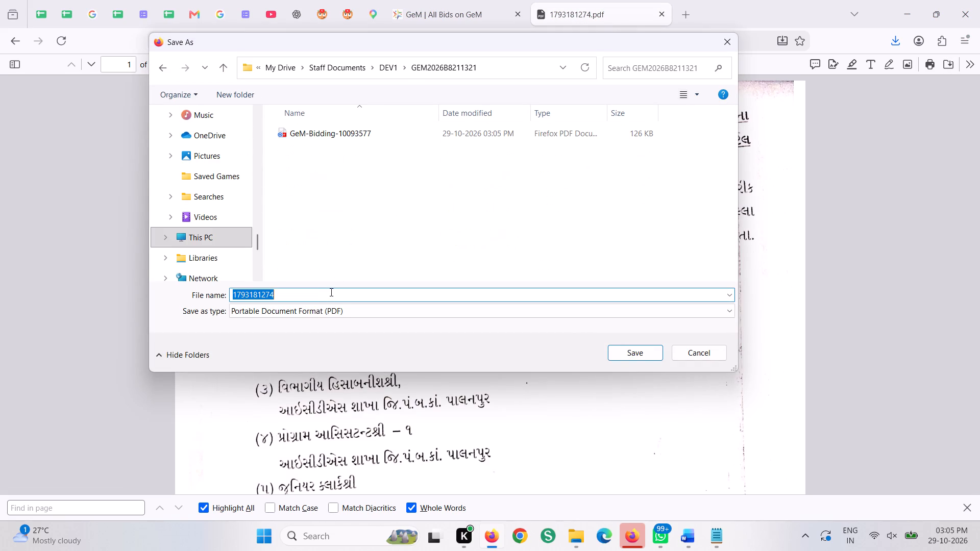
{"action": "type", "text": "SC"}
{"action": "key", "text": "o"}
{"action": "key", "text": "p"}
{"action": "key", "text": "e"}
{"action": "key", "text": "space"}
{"action": "type", "text": "OF"}
{"action": "key", "text": "space"}
{"action": "type", "text": "WOR"}
{"action": "key", "text": "k"}
{"action": "key", "text": "space"}
{"action": "type", "text": "01"}
{"action": "key", "text": "Return"}
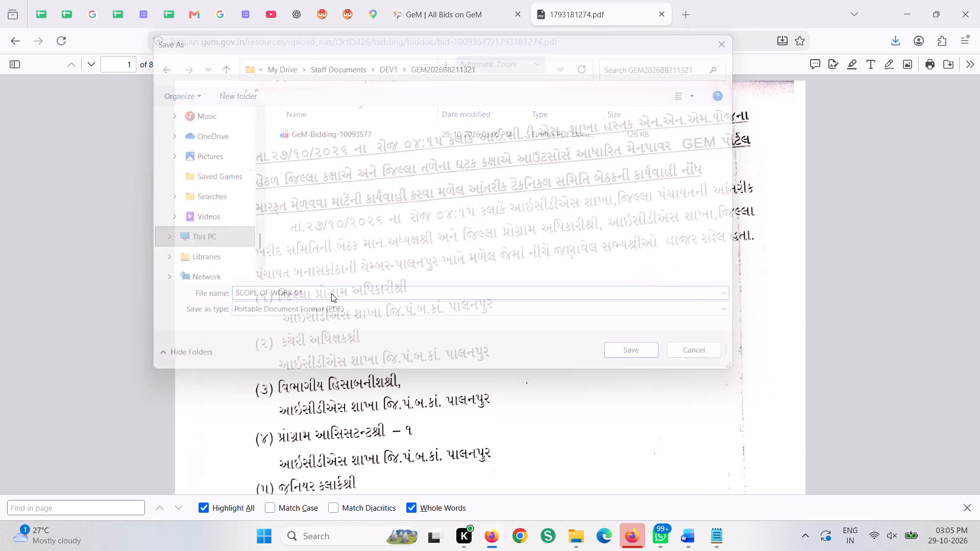
Look through the terms in the scope-of-work PDF and return to the bid document.
{"action": "scroll", "coordinate": [355, 257], "scroll_direction": "down", "scroll_amount": 11}
{"action": "scroll", "coordinate": [406, 269], "scroll_direction": "down", "scroll_amount": 2}
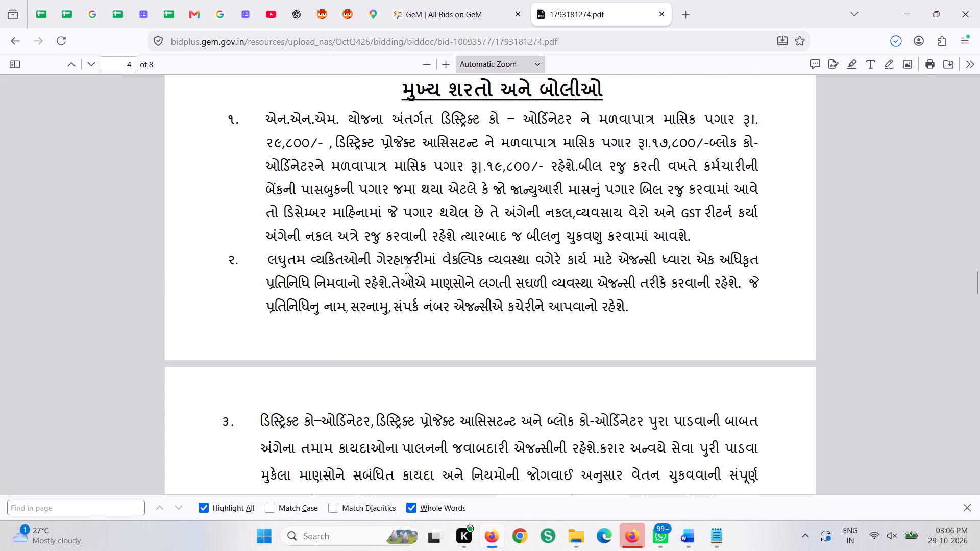
{"action": "scroll", "coordinate": [407, 272], "scroll_direction": "down", "scroll_amount": 15}
{"action": "left_click", "coordinate": [5, 43]}
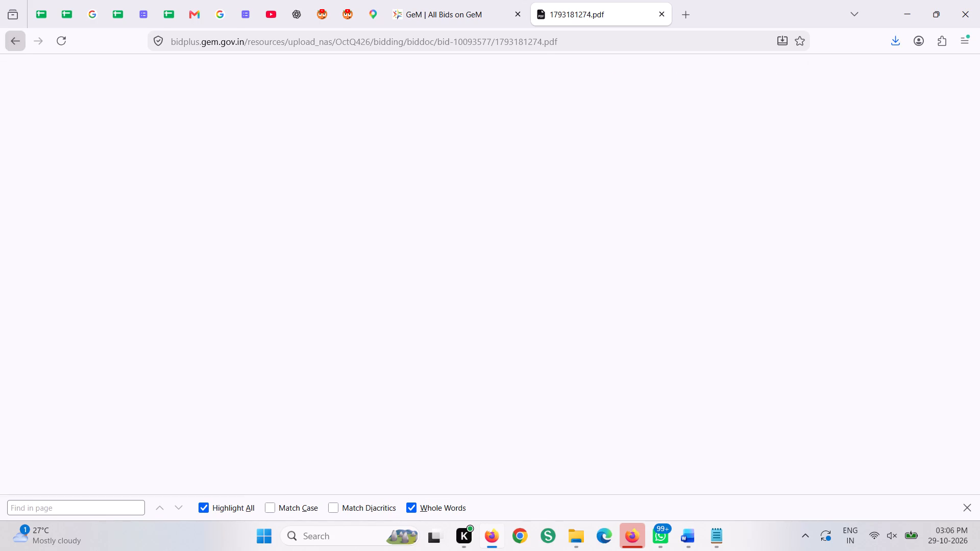
In the REQUIRED DOCUMENTS Word file, replace the old list entries with the consignee district from the bid, making item 1 SHOPACT – BANASKANTHA,GJ.
{"action": "scroll", "coordinate": [542, 249], "scroll_direction": "down", "scroll_amount": 4}
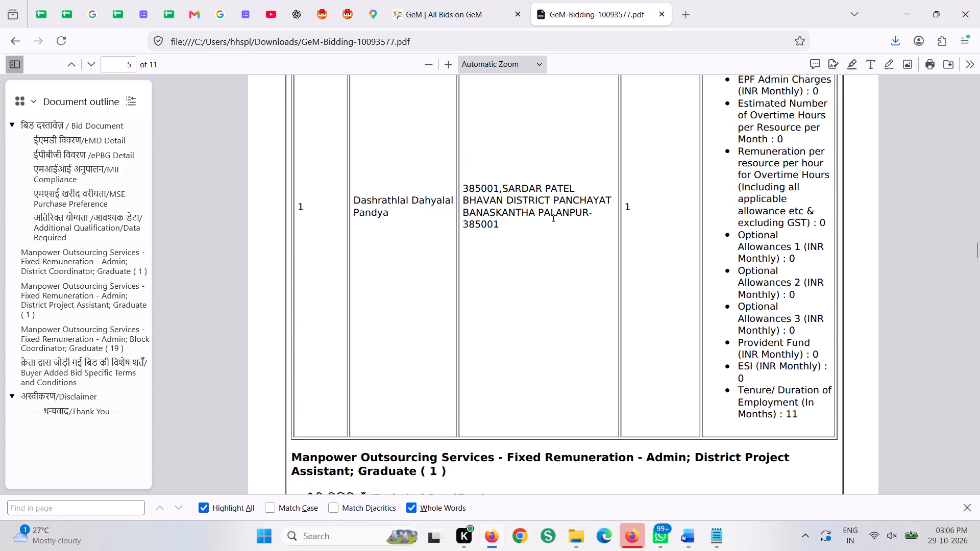
{"action": "double_click", "coordinate": [553, 210]}
{"action": "double_click", "coordinate": [476, 227]}
{"action": "triple_click", "coordinate": [483, 213]}
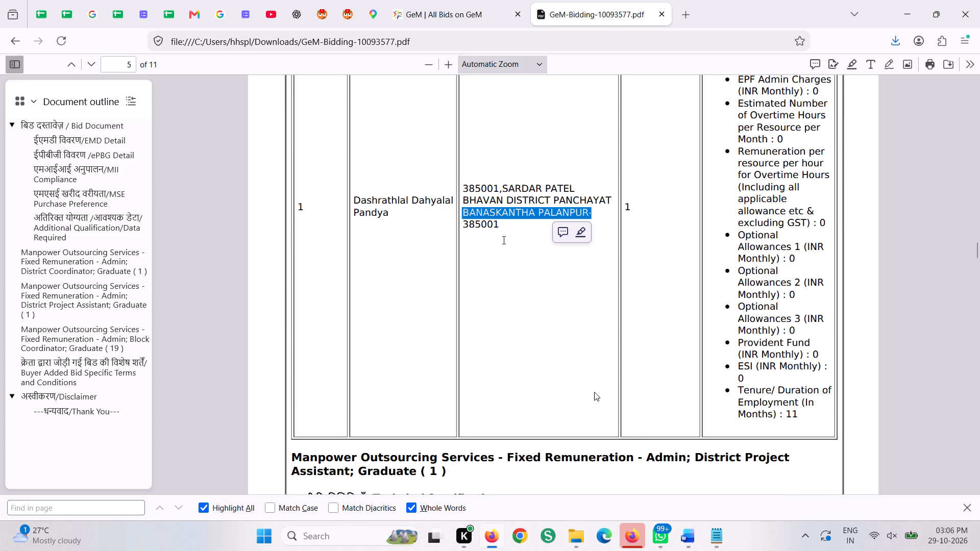
{"action": "key", "text": "ctrl+c"}
{"action": "key", "text": "ctrl+c"}
{"action": "triple_click", "coordinate": [496, 213]}
{"action": "left_click", "coordinate": [496, 213]}
{"action": "key", "text": "ctrl+c"}
{"action": "key", "text": "ctrl+c"}
{"action": "key", "text": "ctrl+c"}
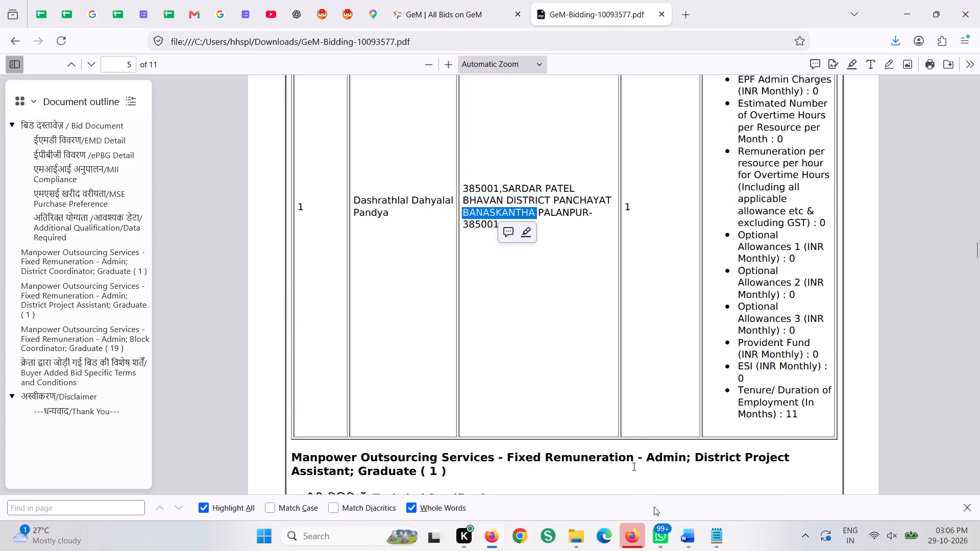
{"action": "left_click", "coordinate": [685, 533]}
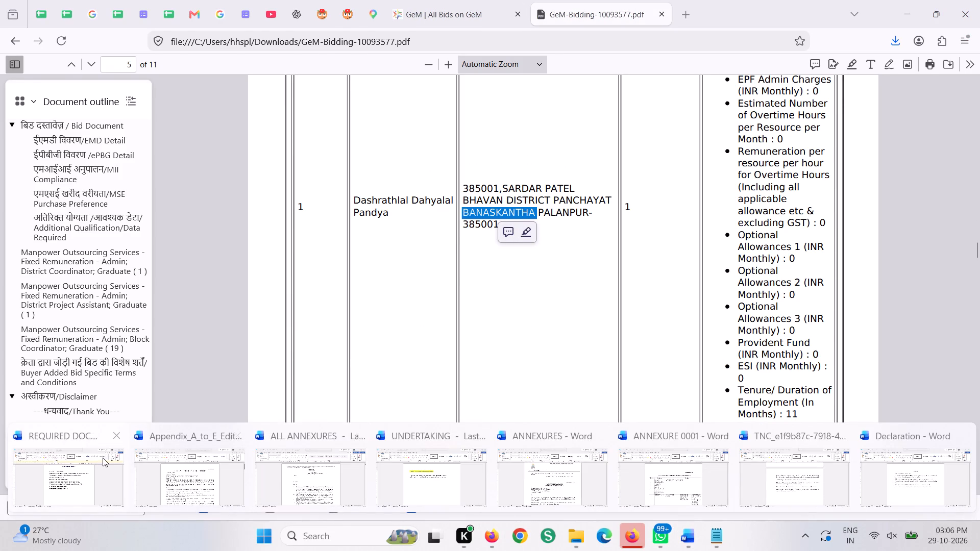
{"action": "left_click", "coordinate": [61, 471]}
{"action": "scroll", "coordinate": [395, 310], "scroll_direction": "up", "scroll_amount": 2}
{"action": "left_click_drag", "start_coordinate": [384, 265], "coordinate": [563, 483]}
{"action": "key", "text": "ctrl+v"}
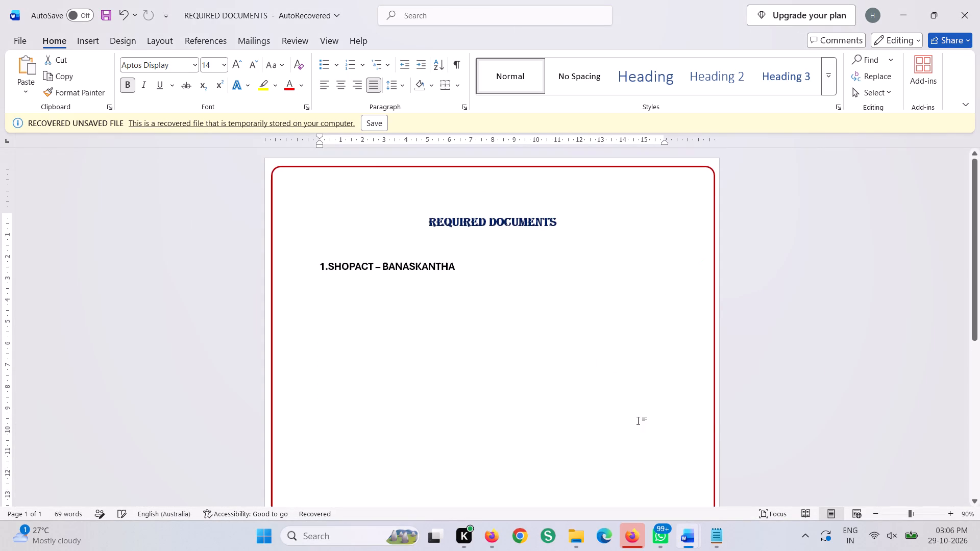
{"action": "type", "text": ",GJ"}
Add item 2 to the list as Type of Bid-TWO PACKET BID, copying the label from the bid PDF's details table.
{"action": "key", "text": "Return"}
{"action": "type", "text": "2."}
{"action": "key", "text": "alt+Tab"}
{"action": "scroll", "coordinate": [539, 270], "scroll_direction": "down", "scroll_amount": 6}
{"action": "scroll", "coordinate": [533, 262], "scroll_direction": "up", "scroll_amount": 3}
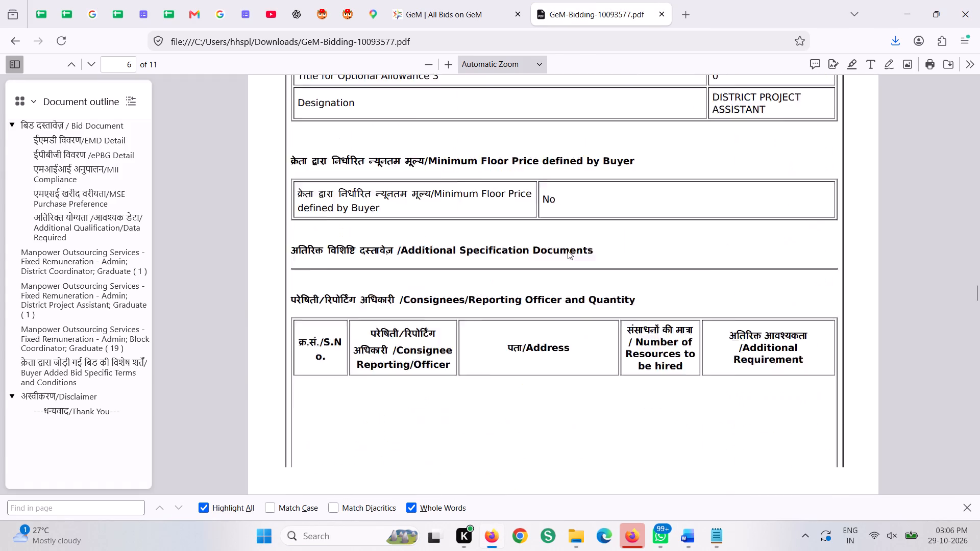
{"action": "scroll", "coordinate": [584, 226], "scroll_direction": "up", "scroll_amount": 13}
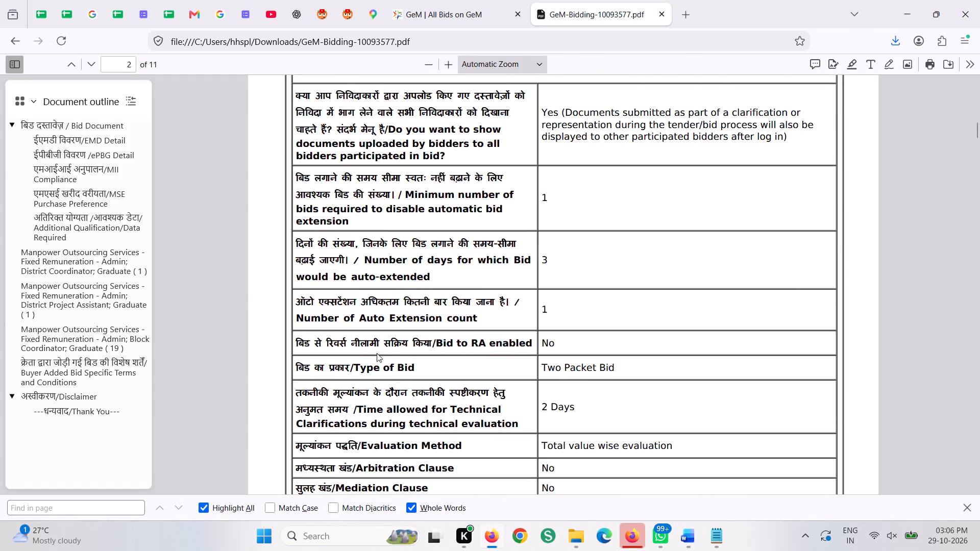
{"action": "left_click", "coordinate": [366, 364]}
{"action": "left_click_drag", "start_coordinate": [366, 364], "coordinate": [439, 381]}
{"action": "key", "text": "ctrl+c"}
{"action": "key", "text": "ctrl+c"}
{"action": "key", "text": "alt+Tab"}
{"action": "key", "text": "ctrl+v"}
{"action": "key", "text": "minus"}
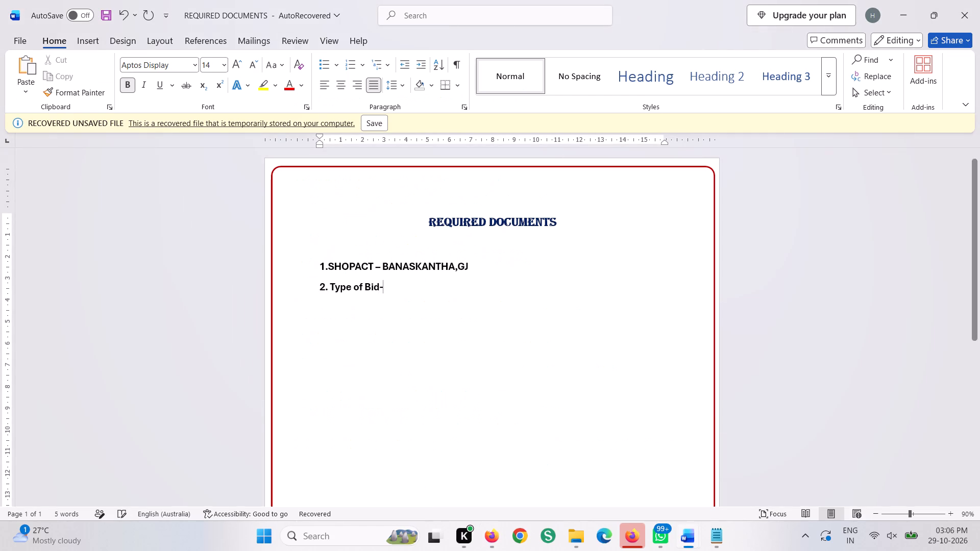
{"action": "type", "text": "TE"}
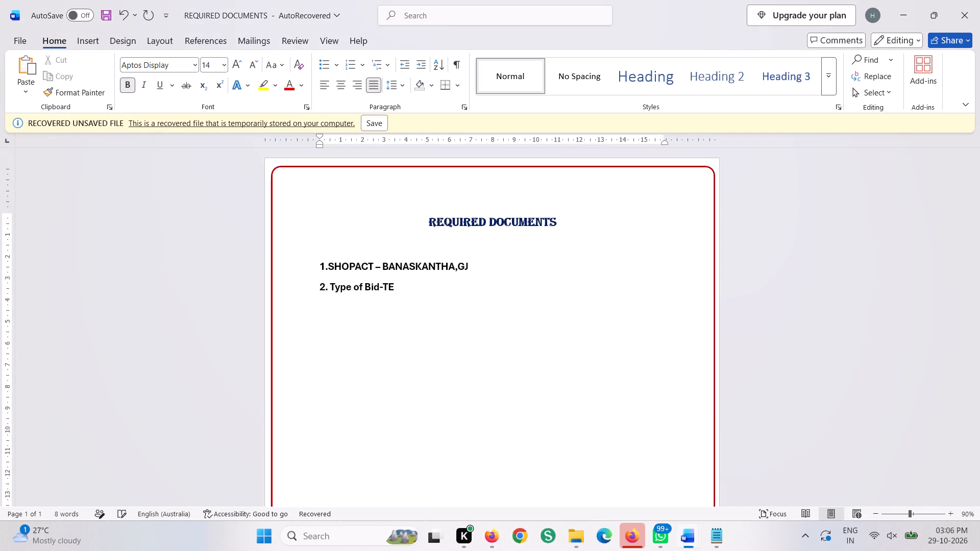
{"action": "key", "text": "BackSpace"}
{"action": "type", "text": "WO PACKET BID"}
{"action": "key", "text": "space"}
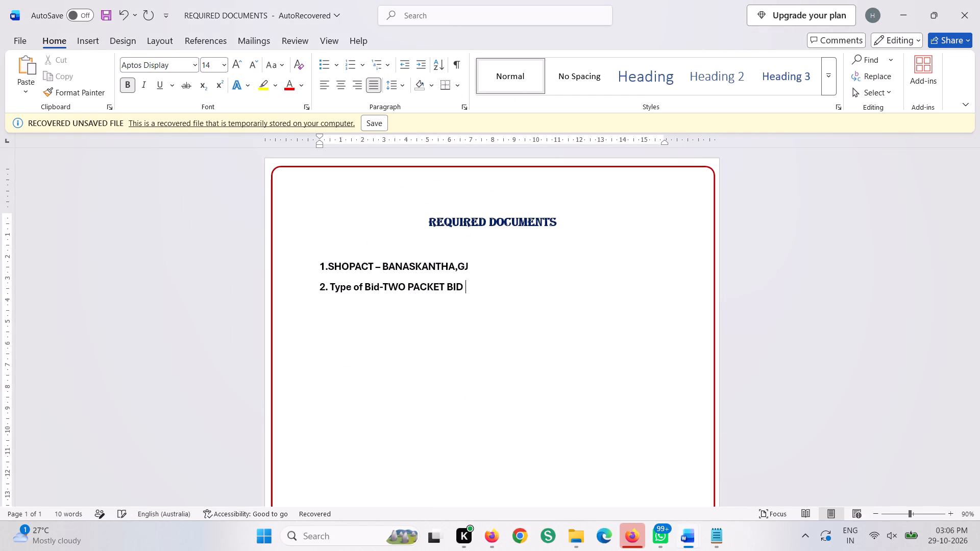
Add item 3 as Turnover-115 LAKH FOR 3 YEARS, copying the word Turnover from the bid PDF's minimum turnover row.
{"action": "key", "text": "Return"}
{"action": "type", "text": "3."}
{"action": "key", "text": "alt+Tab"}
{"action": "scroll", "coordinate": [582, 303], "scroll_direction": "down", "scroll_amount": 2}
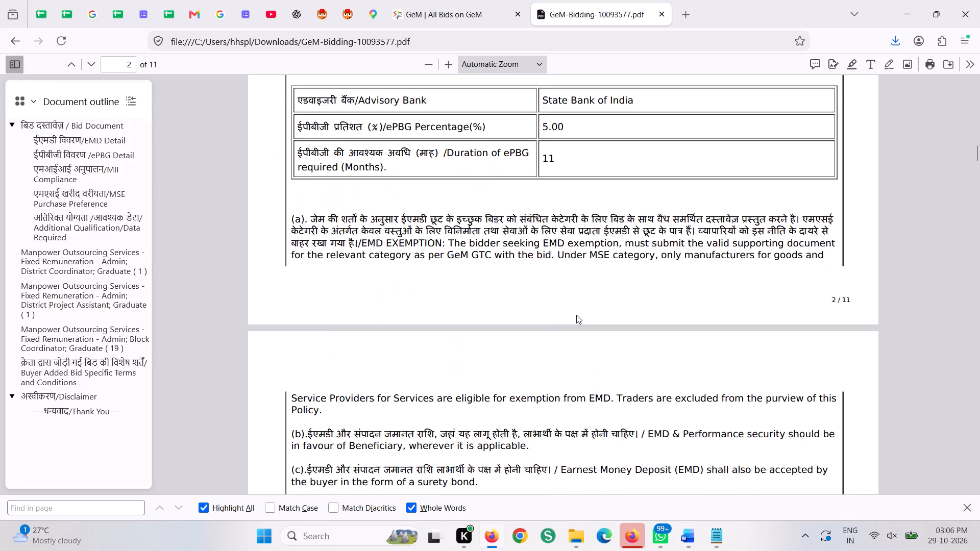
{"action": "scroll", "coordinate": [552, 295], "scroll_direction": "up", "scroll_amount": 2}
{"action": "scroll", "coordinate": [541, 314], "scroll_direction": "down", "scroll_amount": 1}
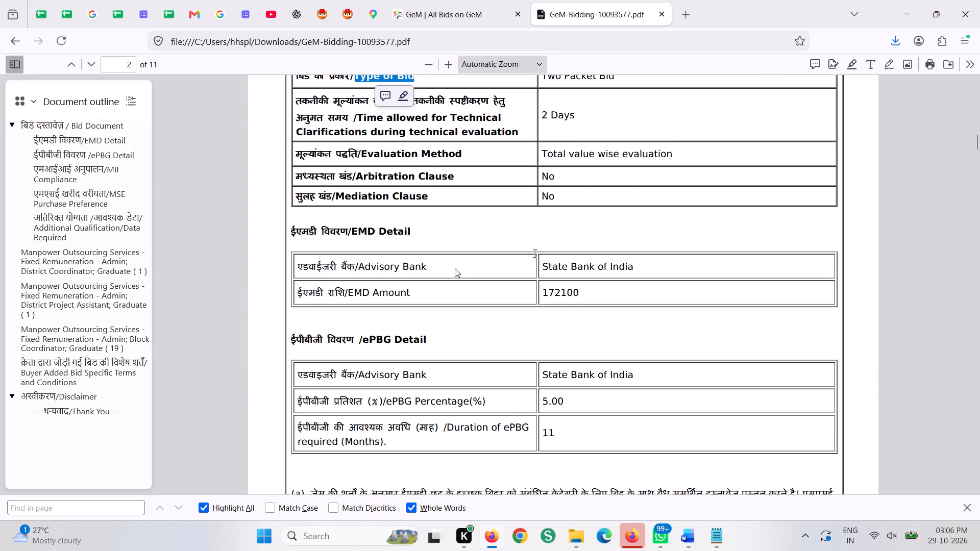
{"action": "scroll", "coordinate": [455, 268], "scroll_direction": "up", "scroll_amount": 3}
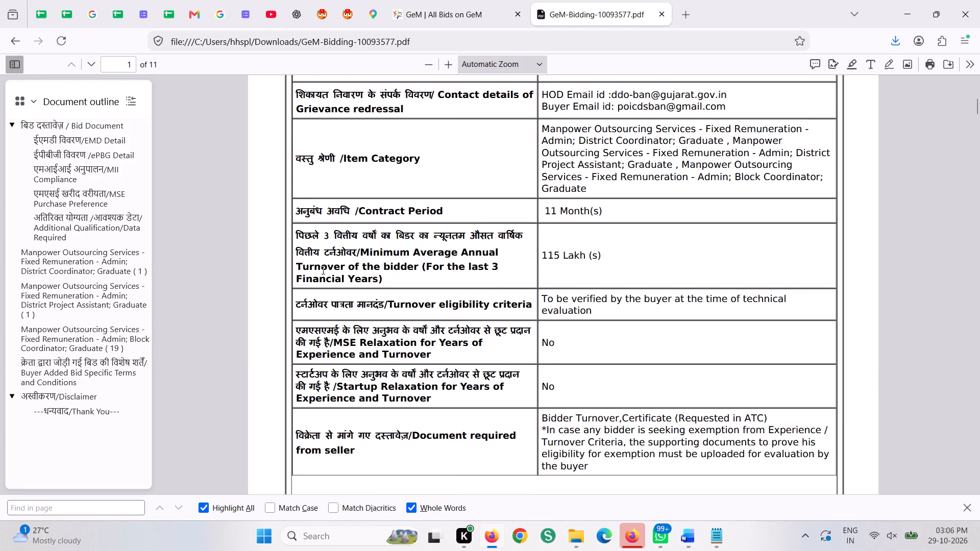
{"action": "double_click", "coordinate": [323, 266]}
{"action": "key", "text": "ctrl+c"}
{"action": "key", "text": "ctrl+c"}
{"action": "key", "text": "alt+Tab"}
{"action": "key", "text": "ctrl+v"}
{"action": "type", "text": "-115 LAKH FOR 3 YARS"}
{"action": "key", "text": "space"}
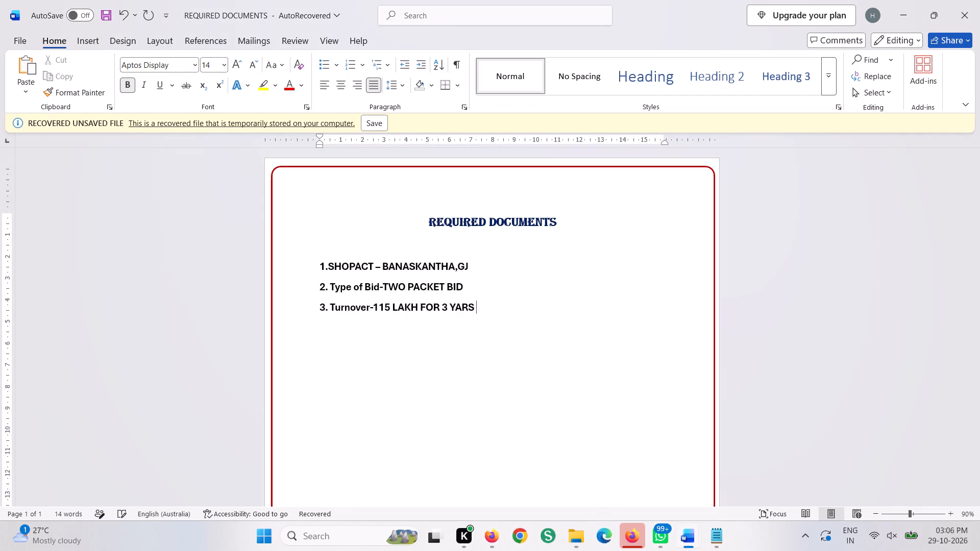
{"action": "key", "text": "BackSpace"}
{"action": "key", "text": "BackSpace"}
{"action": "key", "text": "BackSpace"}
{"action": "key", "text": "BackSpace"}
{"action": "type", "text": "EARS"}
{"action": "key", "text": "space"}
Add item 4 with the copied bid text MSE Relaxation for Years of Experience and Turnover, joined onto one line.
{"action": "key", "text": "Return"}
{"action": "type", "text": "4."}
{"action": "key", "text": "alt+Tab"}
{"action": "scroll", "coordinate": [620, 308], "scroll_direction": "down", "scroll_amount": 1}
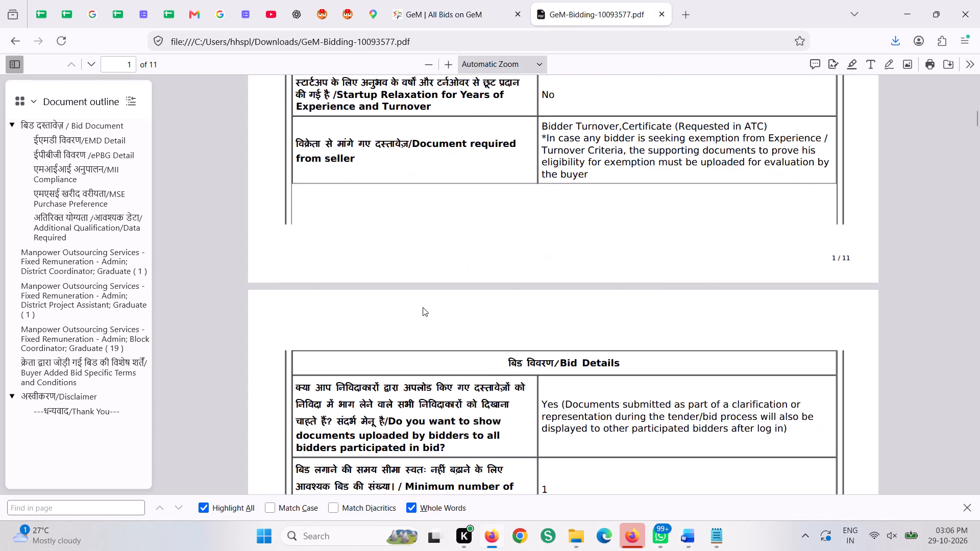
{"action": "scroll", "coordinate": [412, 227], "scroll_direction": "up", "scroll_amount": 1}
{"action": "left_click", "coordinate": [338, 343]}
{"action": "left_click_drag", "start_coordinate": [338, 343], "coordinate": [354, 343]}
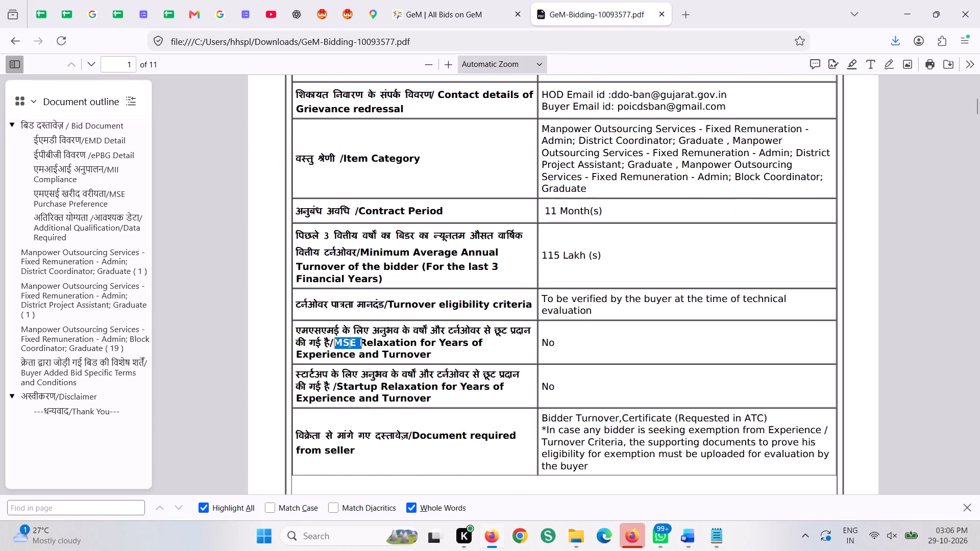
{"action": "left_click_drag", "start_coordinate": [354, 343], "coordinate": [448, 352]}
{"action": "key", "text": "ctrl+c"}
{"action": "key", "text": "ctrl+c"}
{"action": "key", "text": "alt+Tab"}
{"action": "key", "text": "ctrl+v"}
{"action": "left_click", "coordinate": [317, 344]}
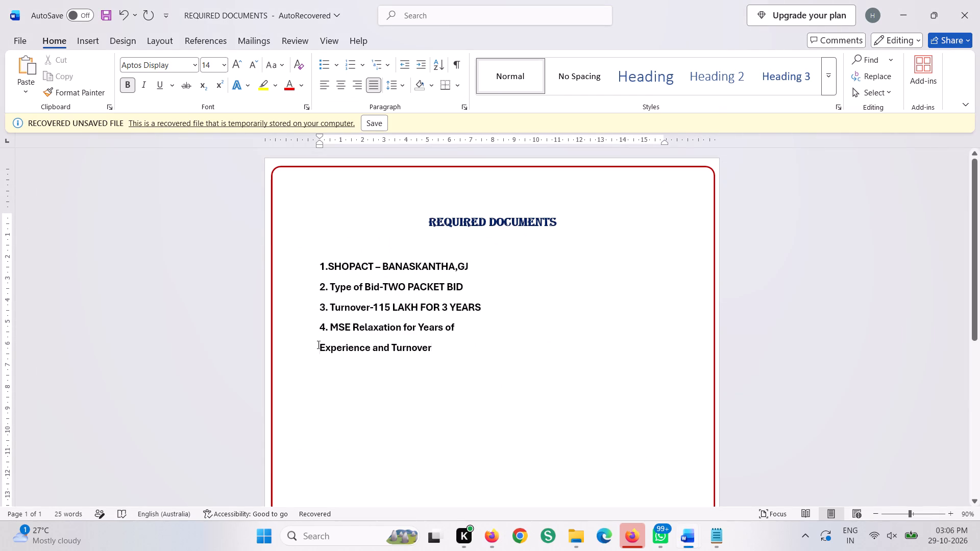
{"action": "key", "text": "BackSpace"}
{"action": "key", "text": "space"}
Extend item 4 to MSE& Startup Relaxation, using Startup copied from the bid, and end the line with - NO.
{"action": "key", "text": "alt+Tab"}
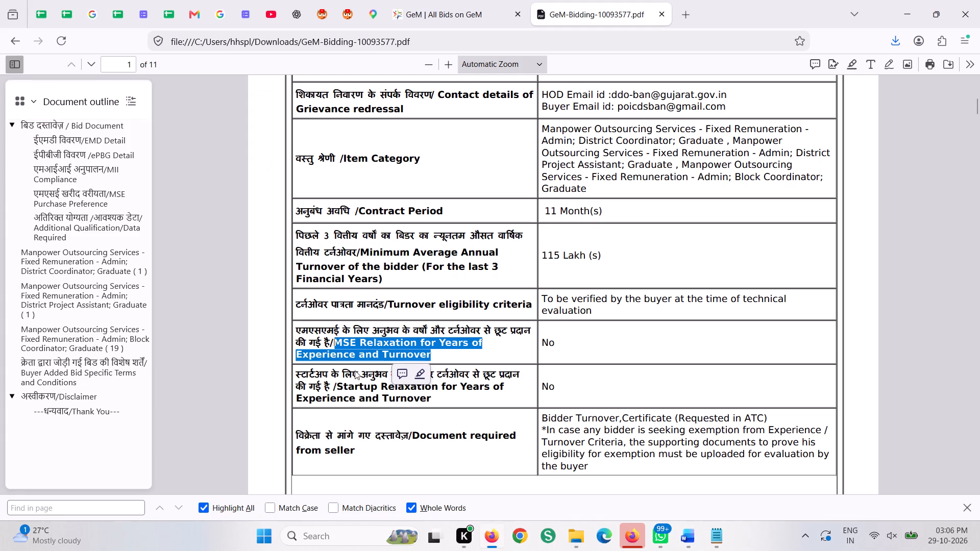
{"action": "double_click", "coordinate": [346, 384]}
{"action": "key", "text": "ctrl+c"}
{"action": "key", "text": "ctrl+c"}
{"action": "key", "text": "alt+Tab"}
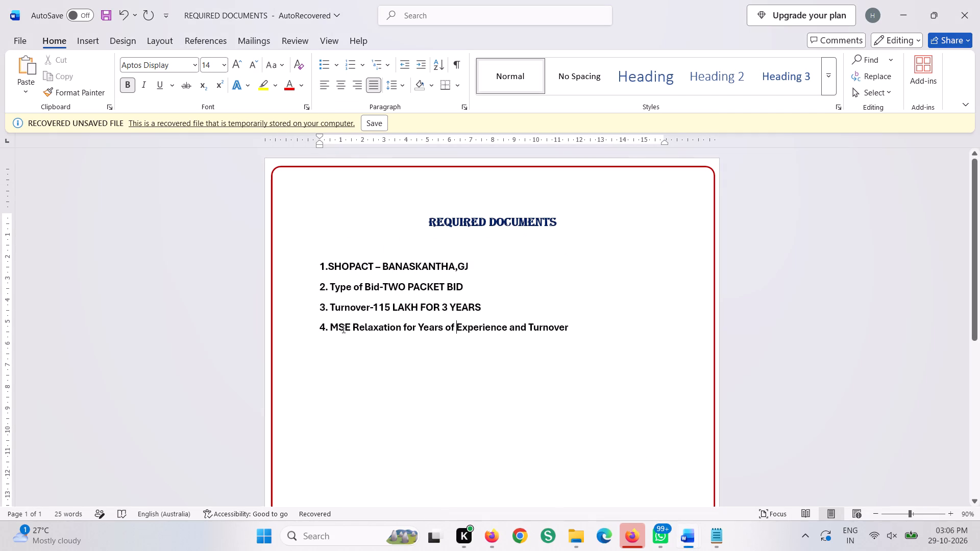
{"action": "left_click", "coordinate": [349, 330]}
{"action": "type", "text": "&"}
{"action": "key", "text": "space"}
{"action": "key", "text": "ctrl+v"}
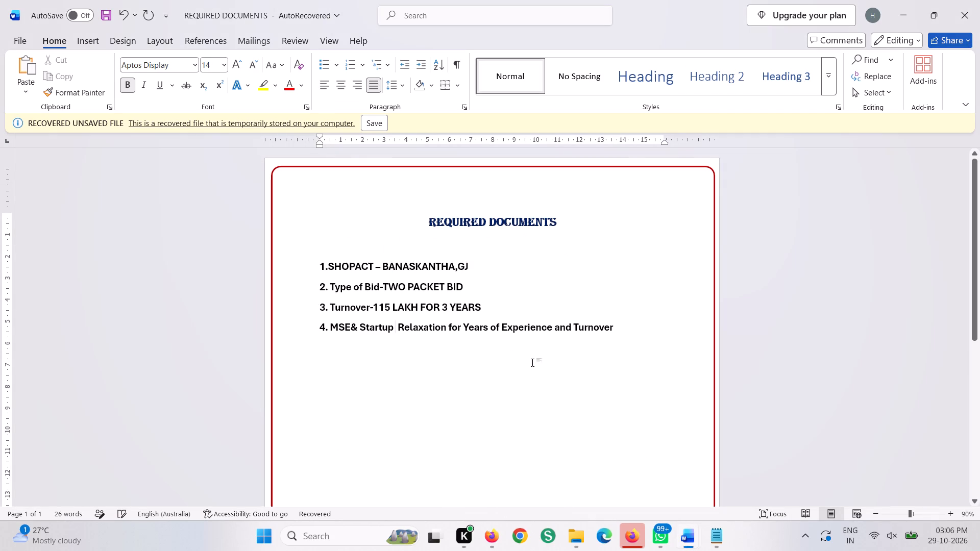
{"action": "left_click", "coordinate": [626, 330]}
{"action": "type", "text": "- NO"}
{"action": "key", "text": "space"}
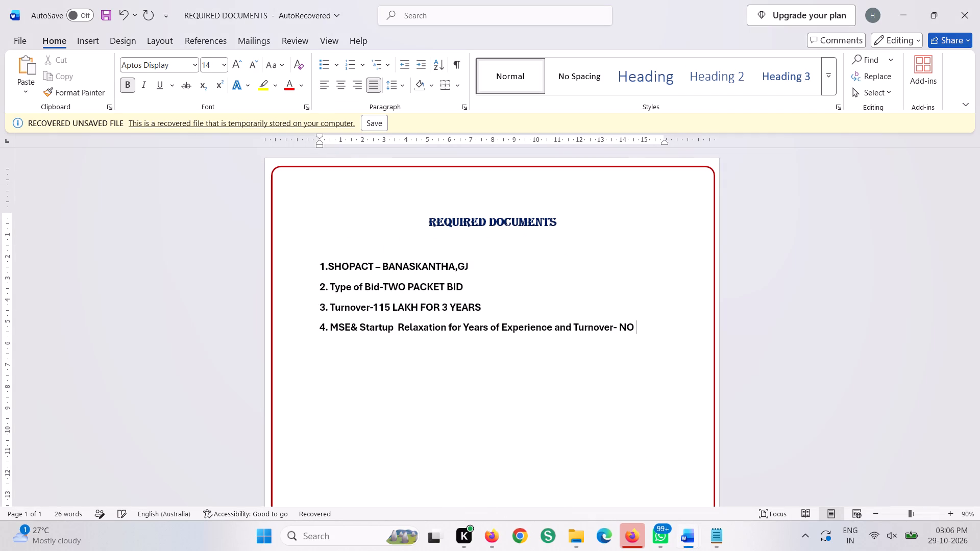
Start a new line numbered 5. in the required documents list.
{"action": "key", "text": "Return"}
{"action": "type", "text": "5."}
Look through the bid PDF to the buyer-added terms, open the linked buyer uploaded ATC document and view its first page.
{"action": "key", "text": "alt+Tab"}
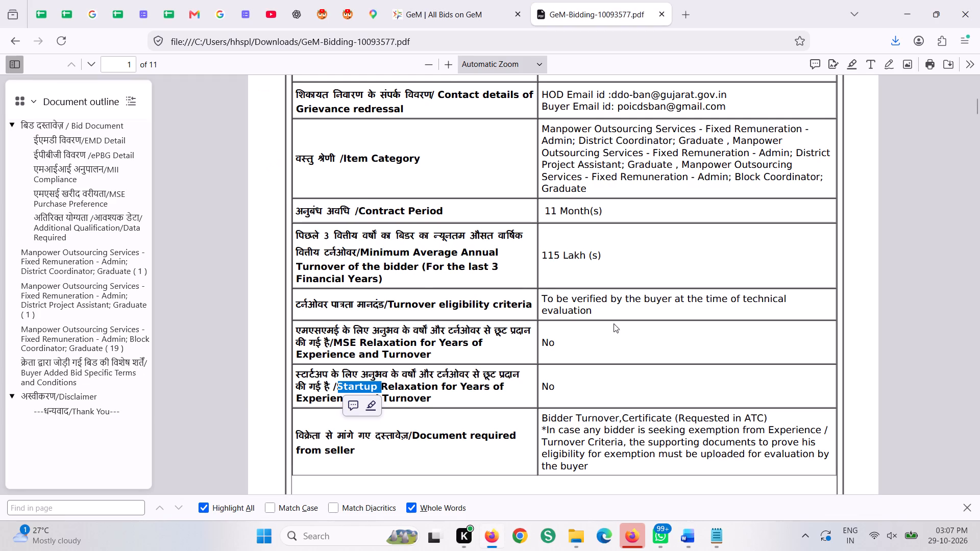
{"action": "scroll", "coordinate": [591, 301], "scroll_direction": "down", "scroll_amount": 1}
{"action": "scroll", "coordinate": [542, 308], "scroll_direction": "down", "scroll_amount": 1}
{"action": "scroll", "coordinate": [528, 269], "scroll_direction": "down", "scroll_amount": 5}
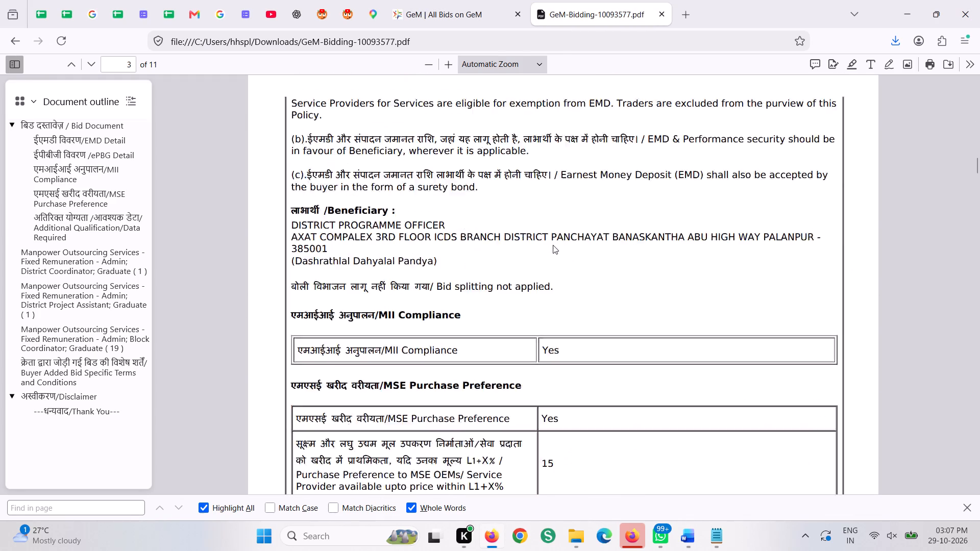
{"action": "scroll", "coordinate": [553, 245], "scroll_direction": "down", "scroll_amount": 8}
{"action": "scroll", "coordinate": [518, 230], "scroll_direction": "down", "scroll_amount": 15}
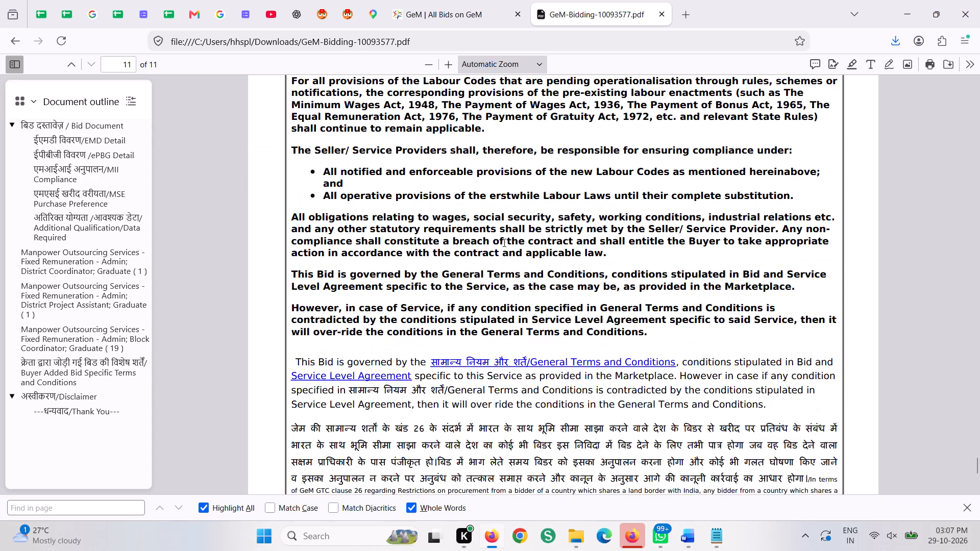
{"action": "scroll", "coordinate": [501, 245], "scroll_direction": "up", "scroll_amount": 4}
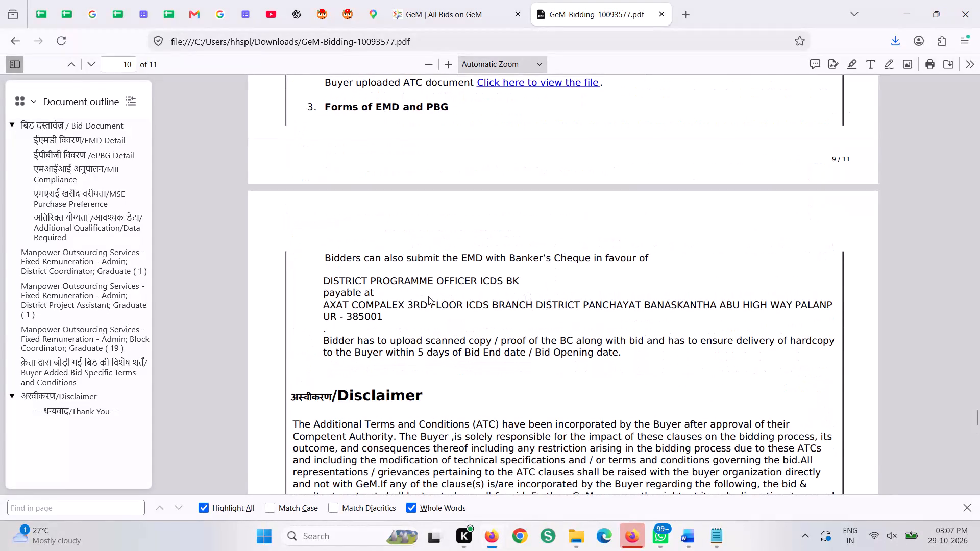
{"action": "scroll", "coordinate": [449, 291], "scroll_direction": "up", "scroll_amount": 1}
{"action": "left_click", "coordinate": [505, 371]}
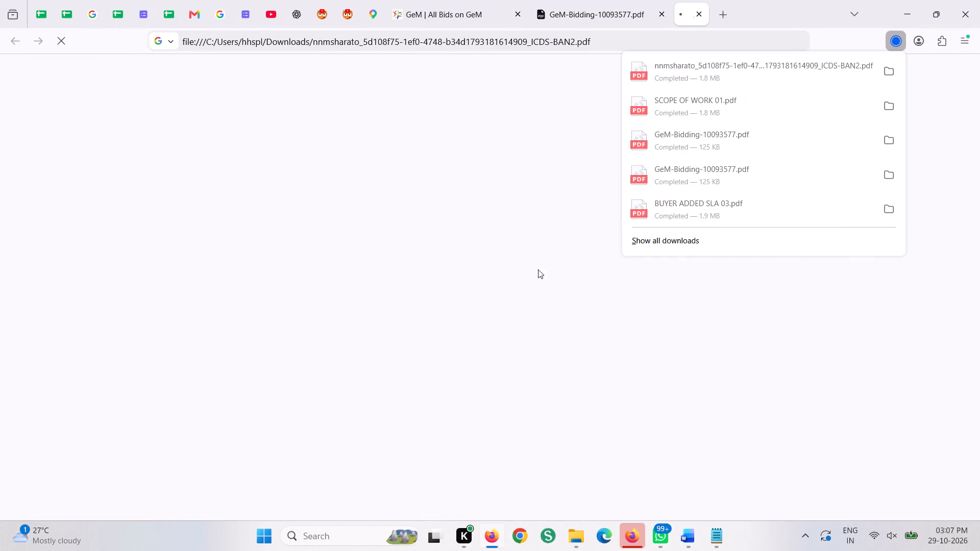
{"action": "left_click", "coordinate": [401, 321]}
{"action": "scroll", "coordinate": [465, 316], "scroll_direction": "up", "scroll_amount": 11}
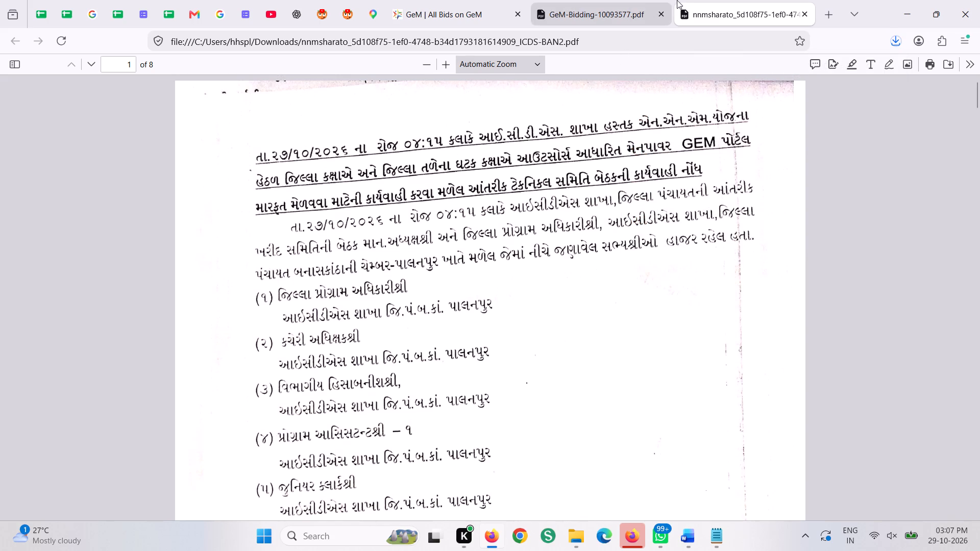
{"action": "left_click", "coordinate": [639, 0]}
{"action": "scroll", "coordinate": [587, 188], "scroll_direction": "up", "scroll_amount": 11}
{"action": "scroll", "coordinate": [517, 263], "scroll_direction": "up", "scroll_amount": 3}
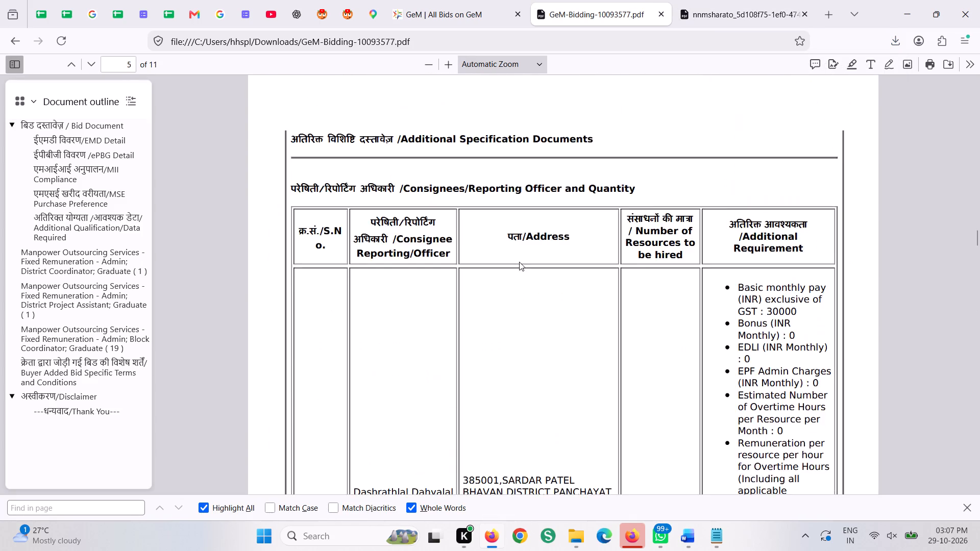
{"action": "scroll", "coordinate": [519, 262], "scroll_direction": "up", "scroll_amount": 4}
{"action": "scroll", "coordinate": [520, 262], "scroll_direction": "down", "scroll_amount": 1}
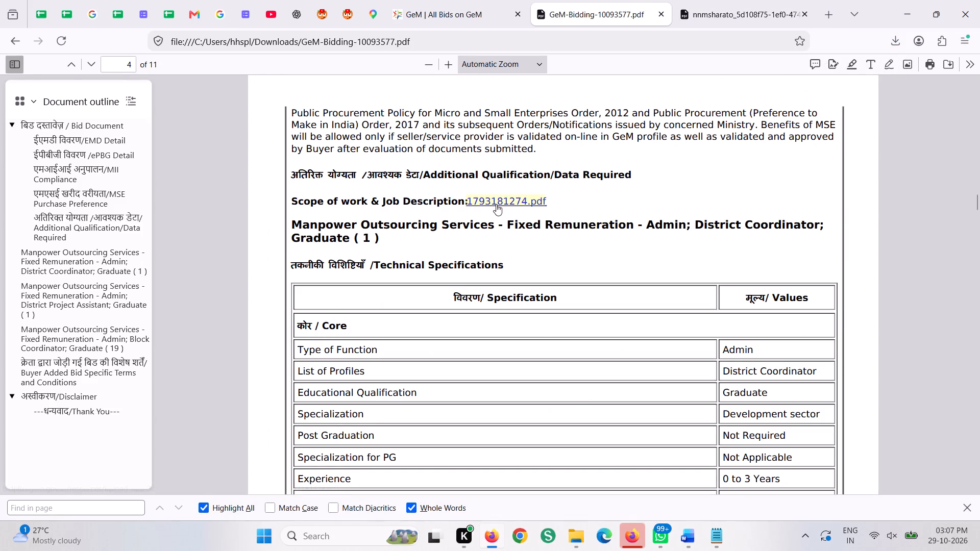
{"action": "left_click", "coordinate": [496, 204]}
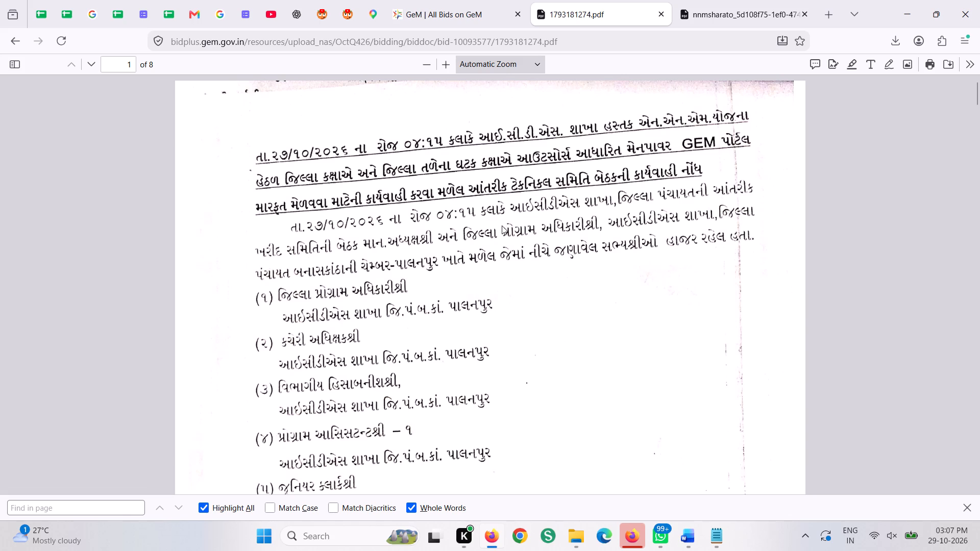
{"action": "scroll", "coordinate": [480, 319], "scroll_direction": "down", "scroll_amount": 1}
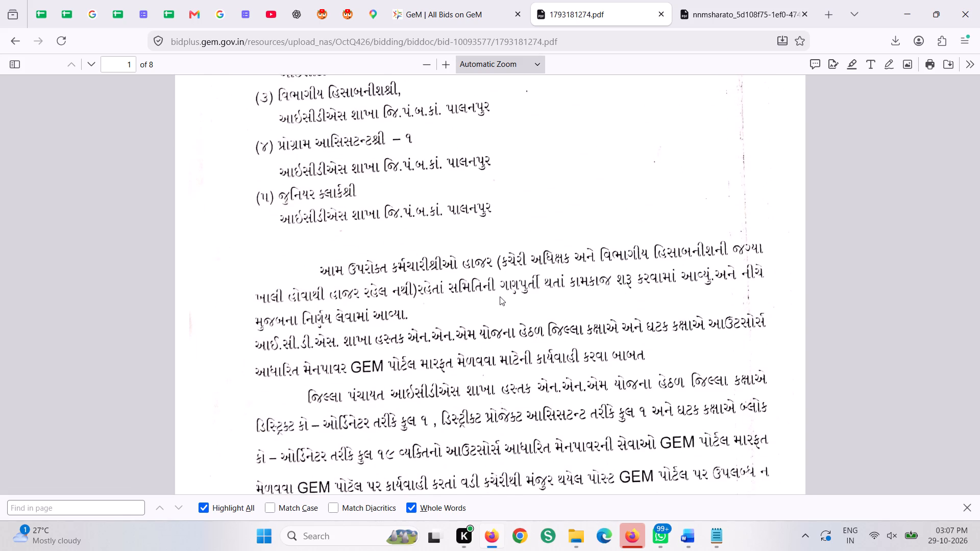
{"action": "scroll", "coordinate": [606, 123], "scroll_direction": "up", "scroll_amount": 2}
{"action": "scroll", "coordinate": [506, 207], "scroll_direction": "down", "scroll_amount": 7}
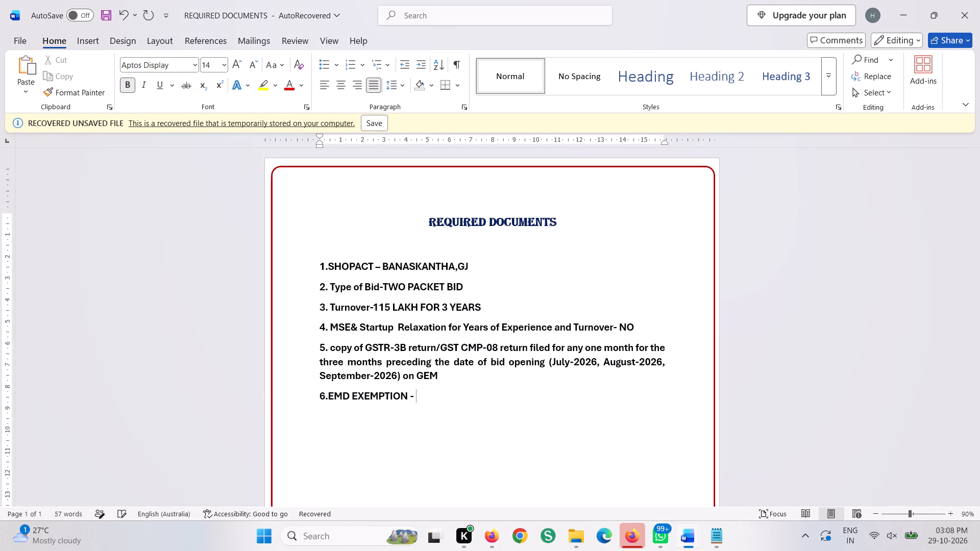
{"action": "type", "text": "MSME"}
{"action": "key", "text": "space"}
{"action": "type", "text": "WITH CSPO"}
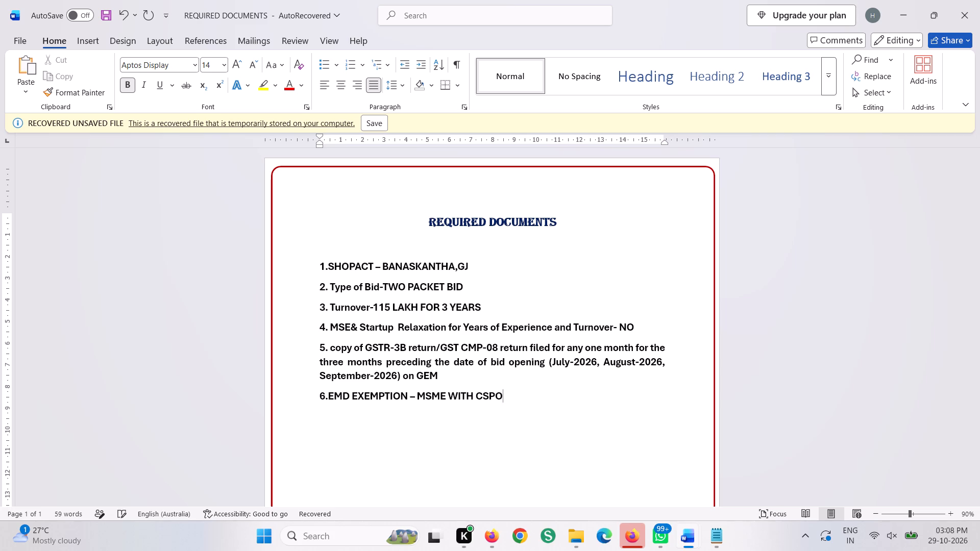
{"action": "type", "text": "/NSIC"}
{"action": "key", "text": "space"}
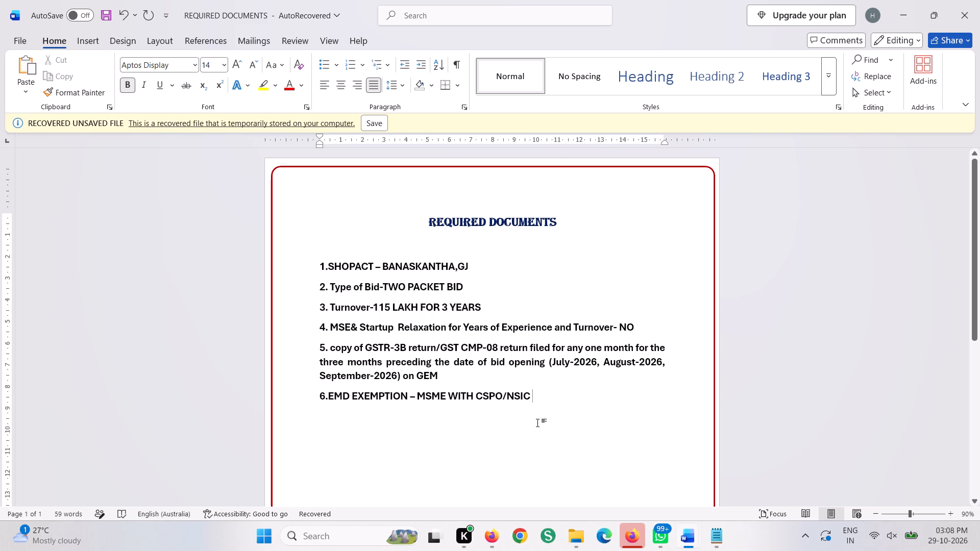
Skim the downloaded buyer uploaded ATC PDF through to its pay tables on page 7, and close it.
{"action": "key", "text": "alt+Tab"}
{"action": "scroll", "coordinate": [574, 382], "scroll_direction": "down", "scroll_amount": 2}
{"action": "left_click", "coordinate": [710, 0]}
{"action": "scroll", "coordinate": [629, 213], "scroll_direction": "down", "scroll_amount": 7}
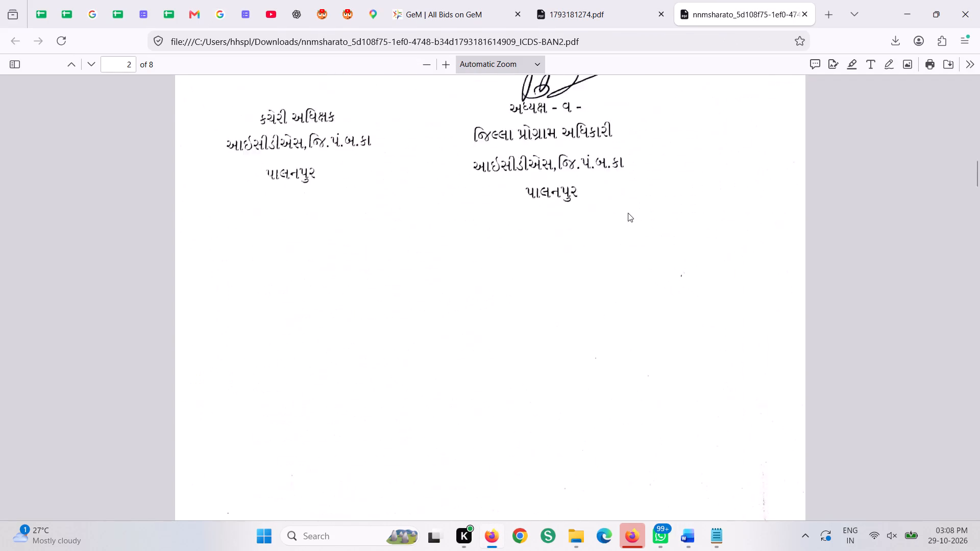
{"action": "scroll", "coordinate": [628, 213], "scroll_direction": "down", "scroll_amount": 20}
{"action": "scroll", "coordinate": [628, 213], "scroll_direction": "down", "scroll_amount": 2}
{"action": "scroll", "coordinate": [645, 214], "scroll_direction": "up", "scroll_amount": 4}
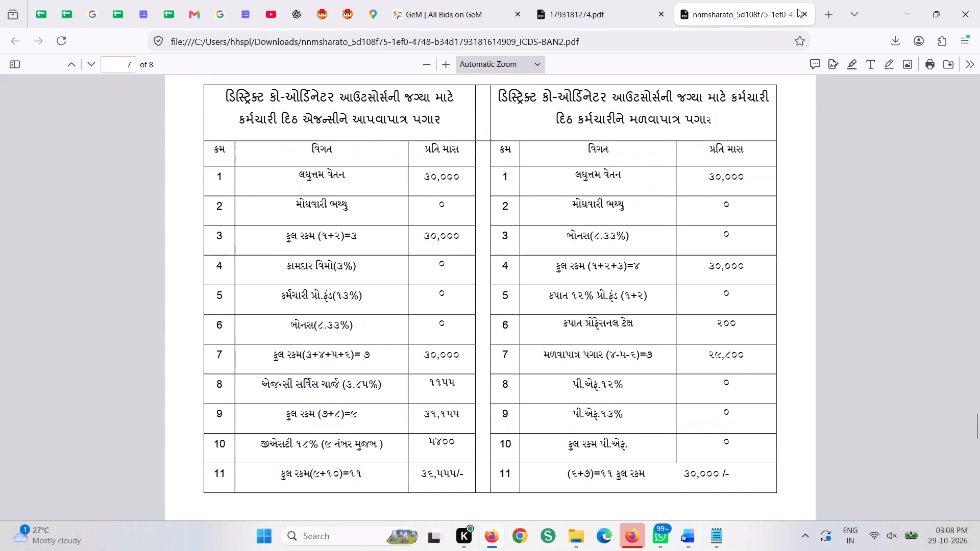
{"action": "left_click", "coordinate": [764, 0]}
{"action": "left_click", "coordinate": [803, 12]}
Look through the Scope of work document's qualification clauses and contract conditions for further required documents, returning to page 4.
{"action": "scroll", "coordinate": [489, 192], "scroll_direction": "up", "scroll_amount": 4}
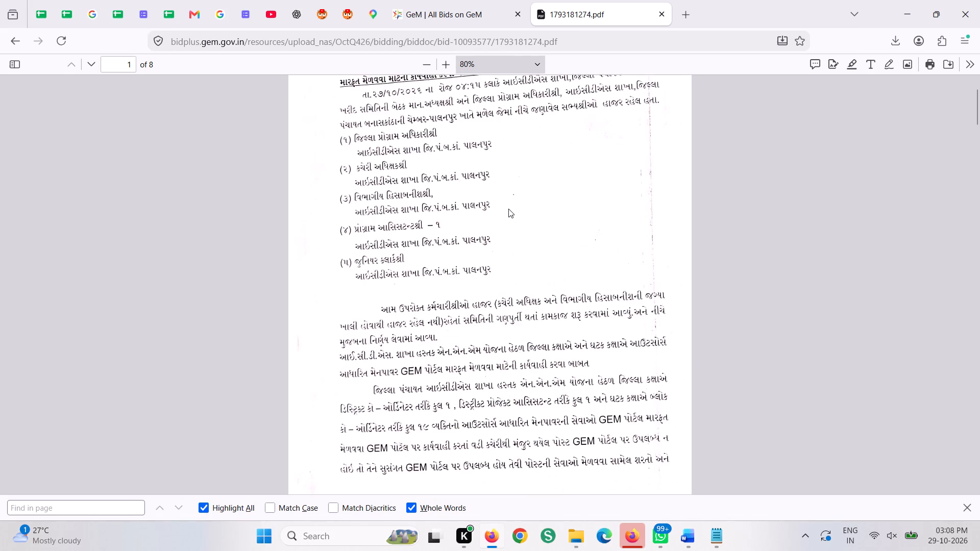
{"action": "scroll", "coordinate": [508, 209], "scroll_direction": "up", "scroll_amount": 6}
{"action": "scroll", "coordinate": [511, 213], "scroll_direction": "down", "scroll_amount": 20}
{"action": "scroll", "coordinate": [511, 213], "scroll_direction": "down", "scroll_amount": 5}
{"action": "scroll", "coordinate": [509, 218], "scroll_direction": "up", "scroll_amount": 15}
{"action": "scroll", "coordinate": [559, 241], "scroll_direction": "up", "scroll_amount": 2}
{"action": "scroll", "coordinate": [390, 183], "scroll_direction": "down", "scroll_amount": 4}
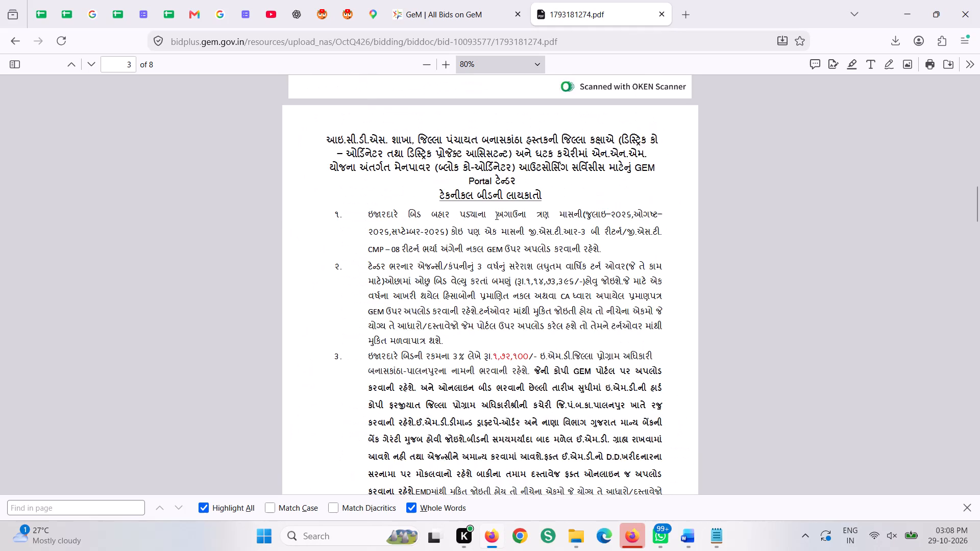
{"action": "scroll", "coordinate": [496, 215], "scroll_direction": "down", "scroll_amount": 5}
{"action": "scroll", "coordinate": [501, 219], "scroll_direction": "up", "scroll_amount": 2, "text": "ctrl"}
{"action": "scroll", "coordinate": [501, 221], "scroll_direction": "up", "scroll_amount": 1}
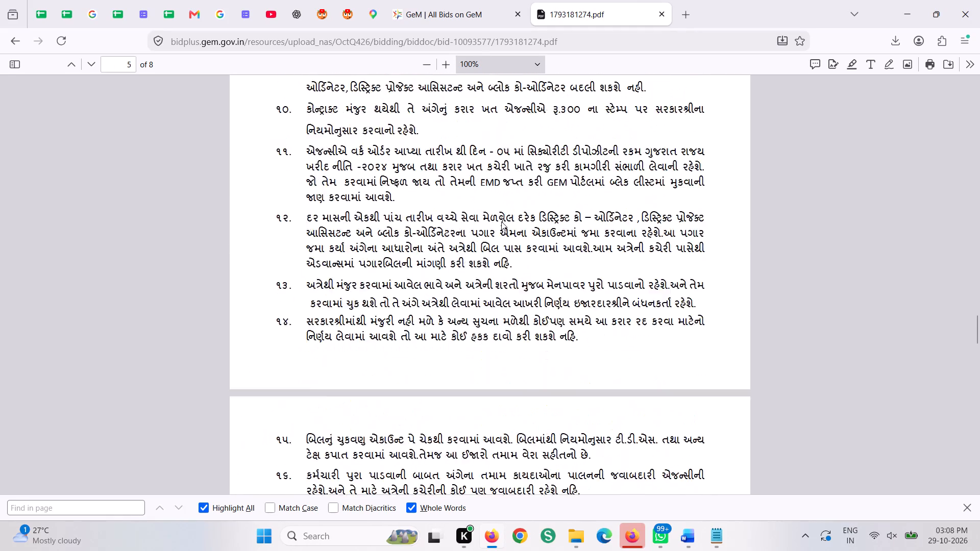
{"action": "scroll", "coordinate": [501, 221], "scroll_direction": "up", "scroll_amount": 1}
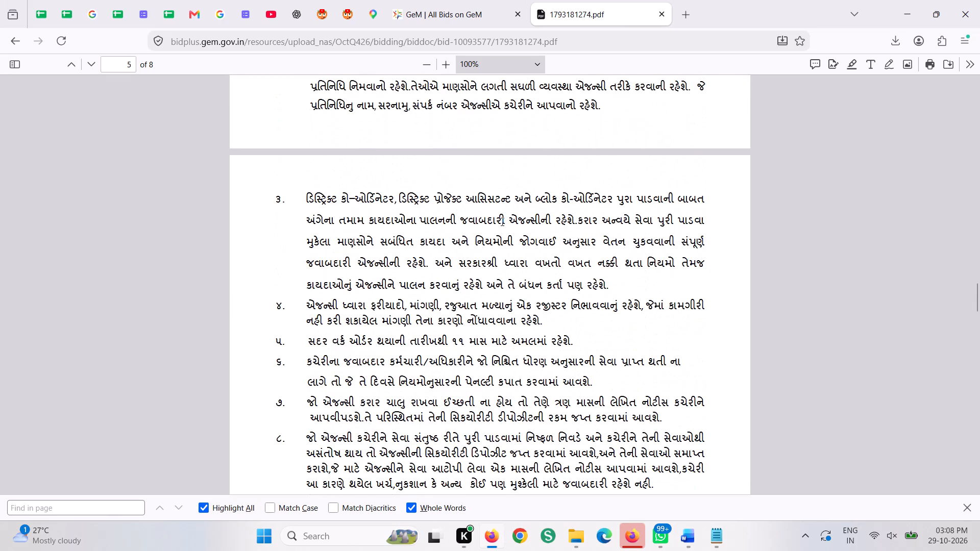
{"action": "scroll", "coordinate": [501, 221], "scroll_direction": "down", "scroll_amount": 4}
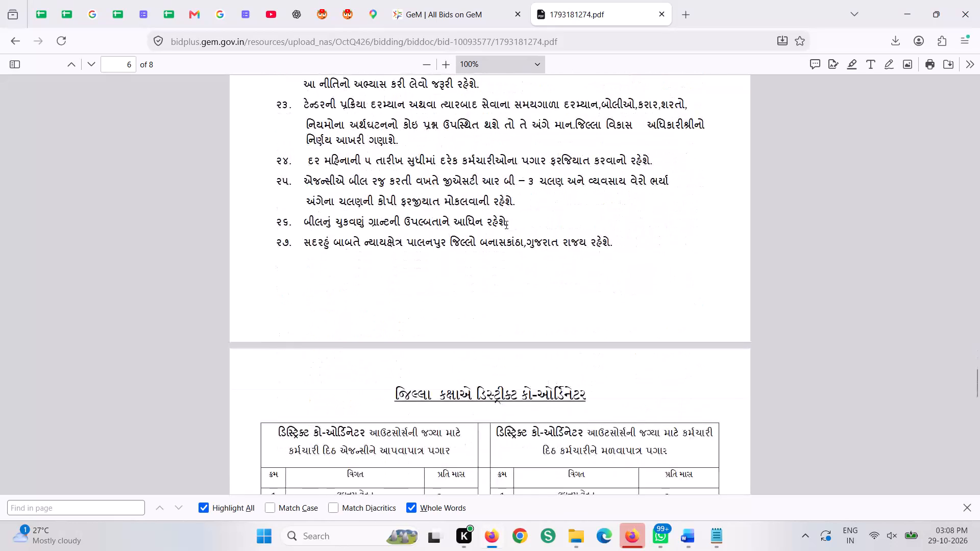
{"action": "scroll", "coordinate": [459, 248], "scroll_direction": "up", "scroll_amount": 5}
{"action": "scroll", "coordinate": [504, 235], "scroll_direction": "up", "scroll_amount": 1}
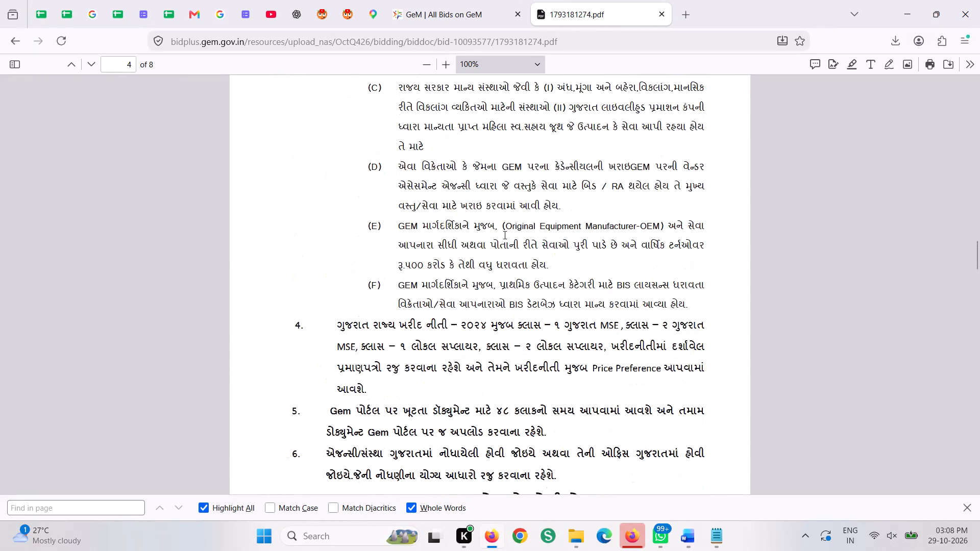
{"action": "scroll", "coordinate": [504, 235], "scroll_direction": "up", "scroll_amount": 1}
{"action": "scroll", "coordinate": [505, 238], "scroll_direction": "down", "scroll_amount": 1}
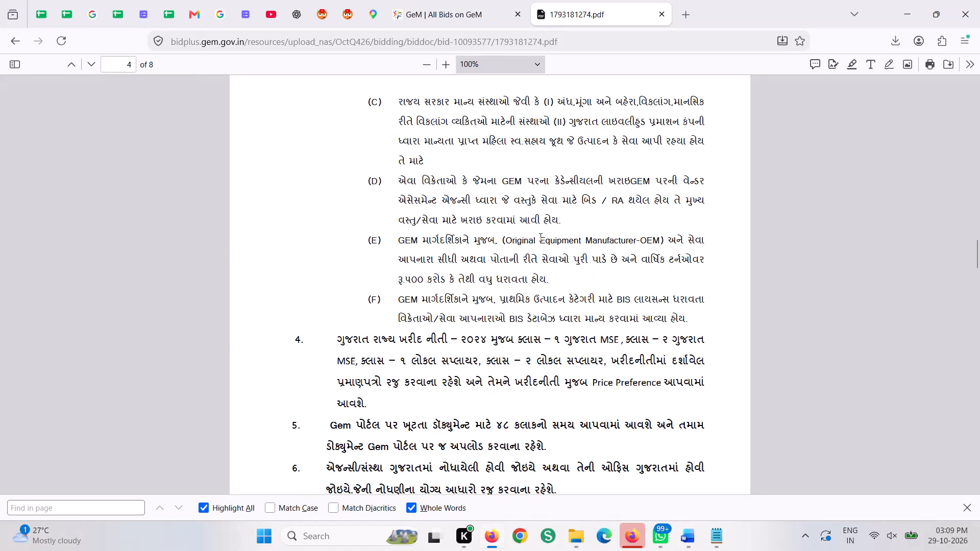
Capture clauses C to F on page 4 of the Scope of work PDF and read their English translation through Google image search.
{"action": "key", "text": "ctrl+shift+s"}
{"action": "left_click_drag", "start_coordinate": [339, 79], "coordinate": [772, 199]}
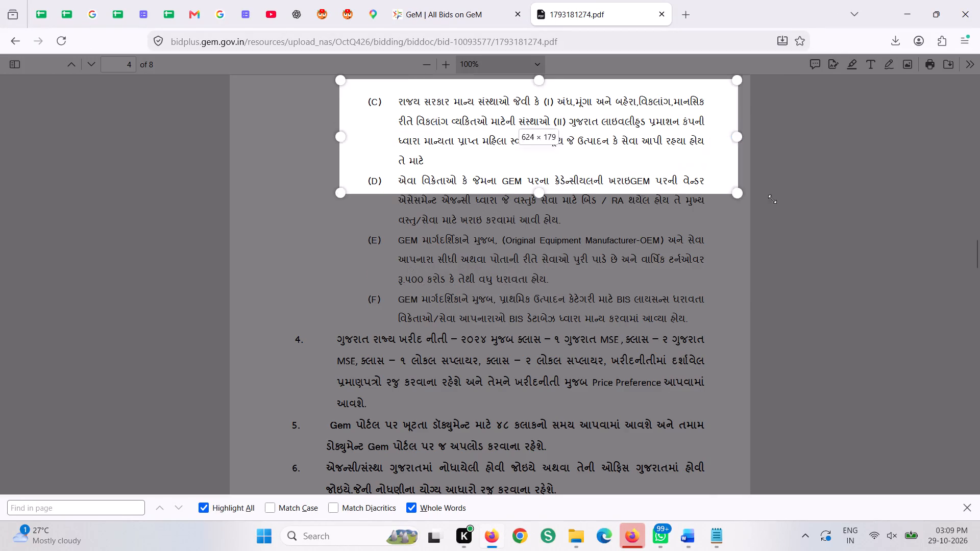
{"action": "left_click_drag", "start_coordinate": [772, 199], "coordinate": [775, 377]}
{"action": "left_click_drag", "start_coordinate": [775, 376], "coordinate": [769, 346]}
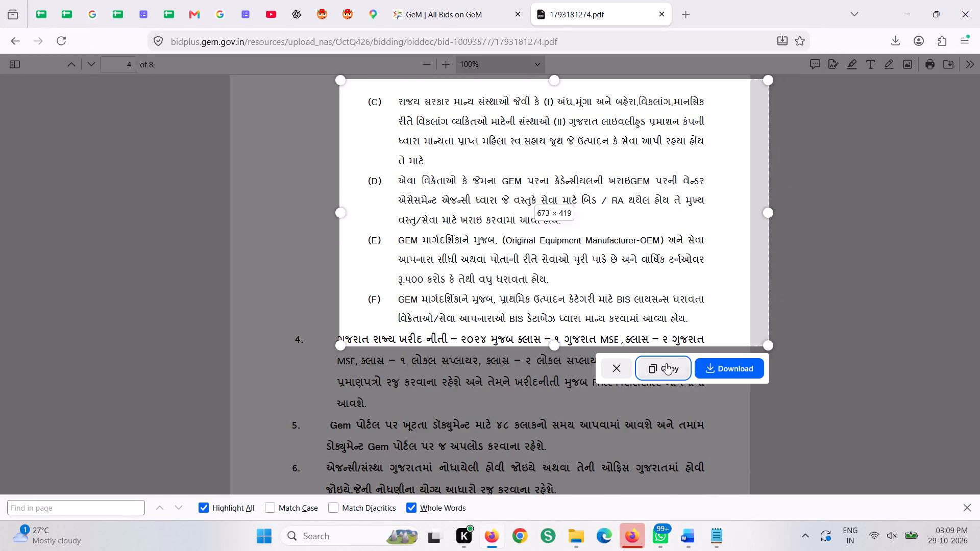
{"action": "left_click", "coordinate": [666, 366]}
{"action": "left_click", "coordinate": [226, 15]}
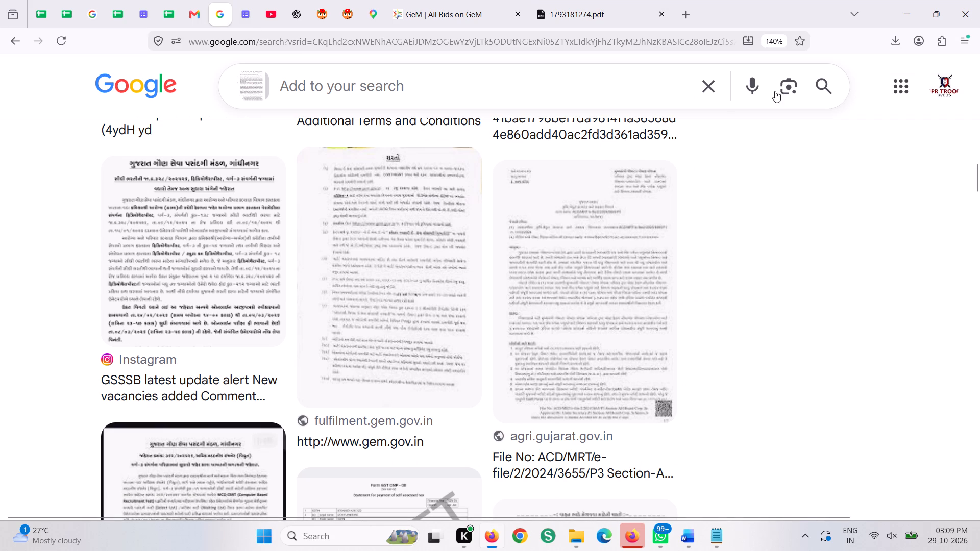
{"action": "left_click", "coordinate": [778, 86]}
{"action": "left_click", "coordinate": [595, 324]}
{"action": "key", "text": "ctrl+v"}
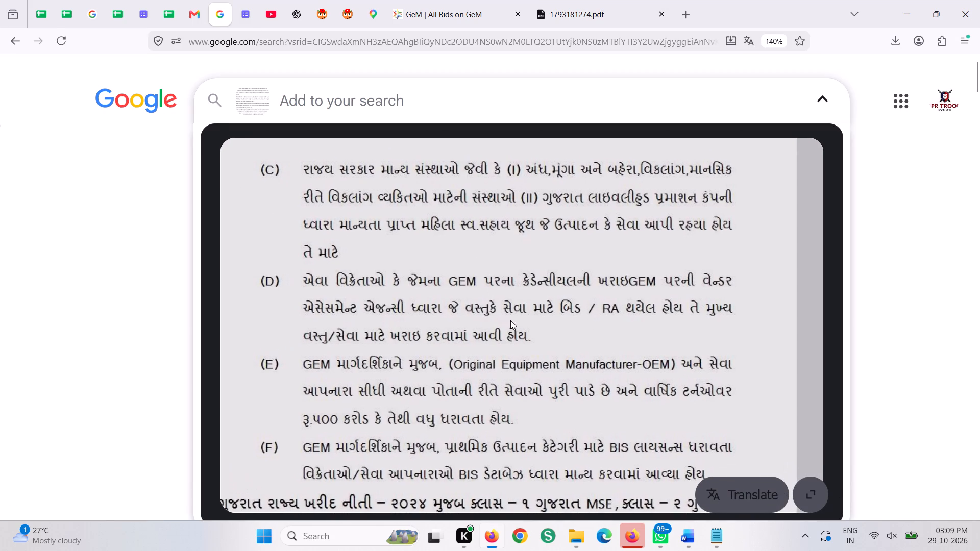
{"action": "left_click", "coordinate": [730, 491]}
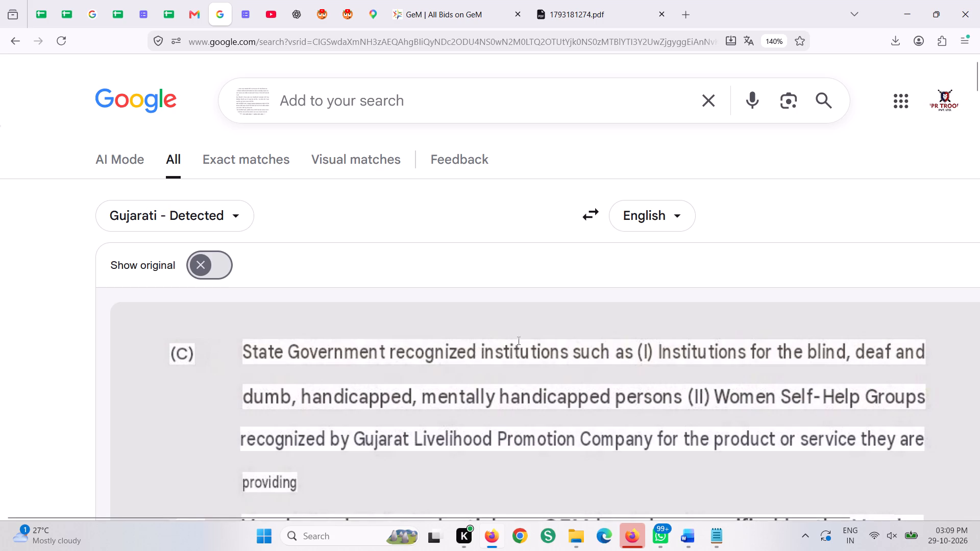
{"action": "scroll", "coordinate": [524, 336], "scroll_direction": "down", "scroll_amount": 1}
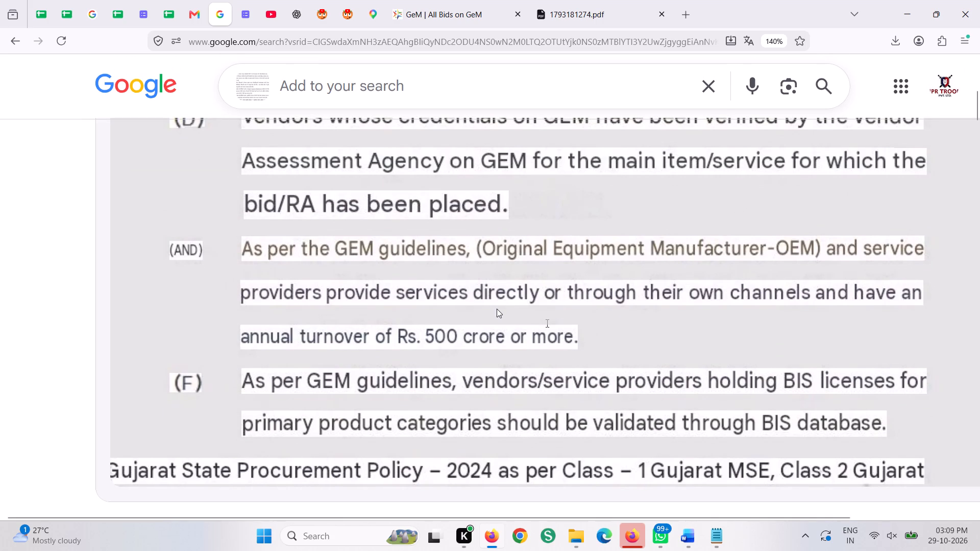
{"action": "scroll", "coordinate": [669, 296], "scroll_direction": "up", "scroll_amount": 2}
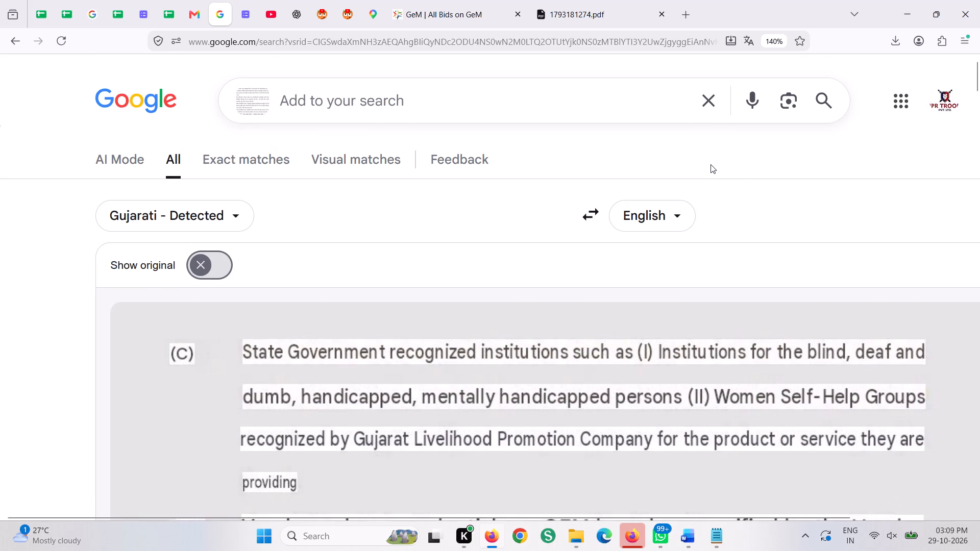
{"action": "left_click", "coordinate": [583, 0]}
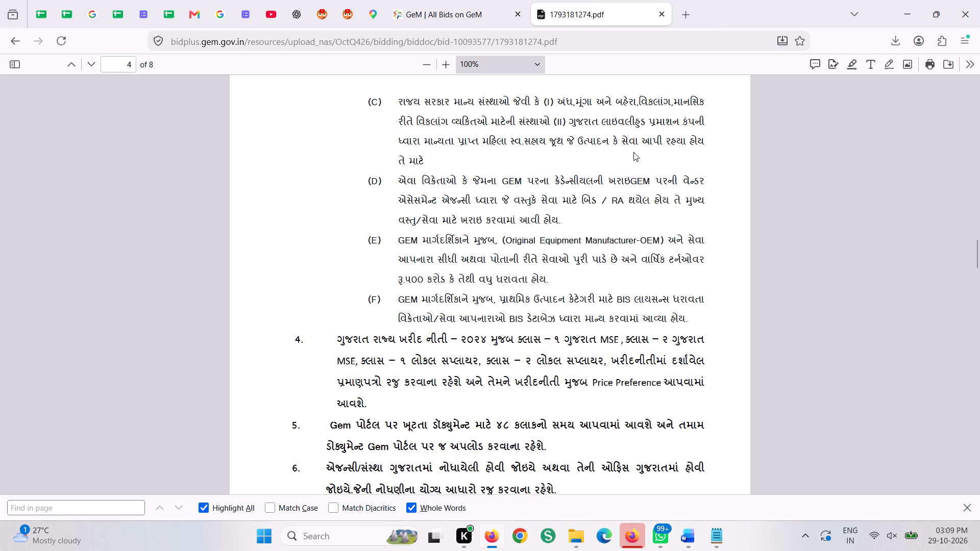
Go back to the GeM-Bidding-10093577 bid document and skim its purchase preference and technical specification sections around page 4.
{"action": "scroll", "coordinate": [601, 143], "scroll_direction": "up", "scroll_amount": 1}
{"action": "left_click", "coordinate": [5, 34]}
{"action": "scroll", "coordinate": [519, 259], "scroll_direction": "down", "scroll_amount": 2}
{"action": "scroll", "coordinate": [592, 270], "scroll_direction": "down", "scroll_amount": 1}
{"action": "scroll", "coordinate": [592, 270], "scroll_direction": "up", "scroll_amount": 3}
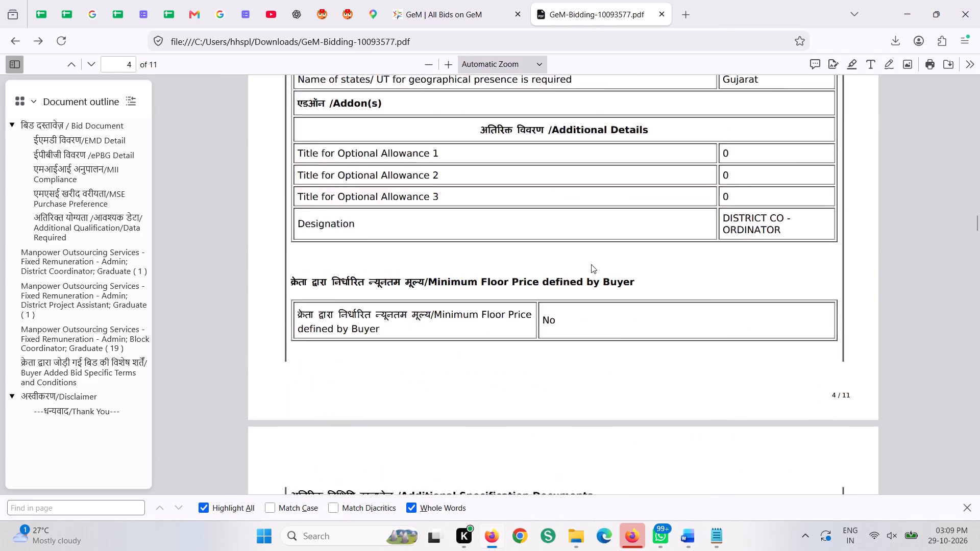
{"action": "scroll", "coordinate": [527, 231], "scroll_direction": "up", "scroll_amount": 1}
{"action": "scroll", "coordinate": [604, 366], "scroll_direction": "down", "scroll_amount": 1}
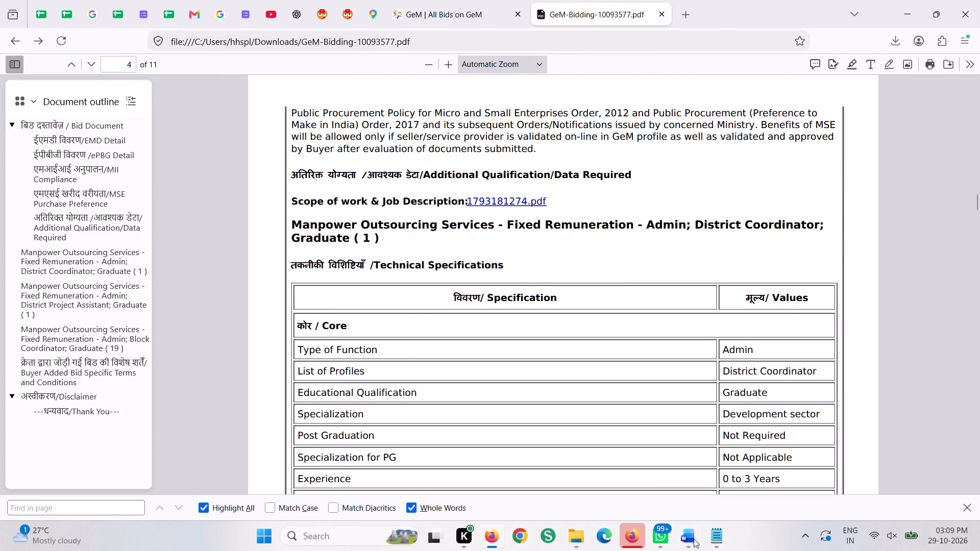
Export the required documents list from Word as a PDF named REQUIRED DOCUMENTS into the DEV1 folder GEM2026B8211321.
{"action": "left_click", "coordinate": [694, 539]}
{"action": "left_click", "coordinate": [54, 471]}
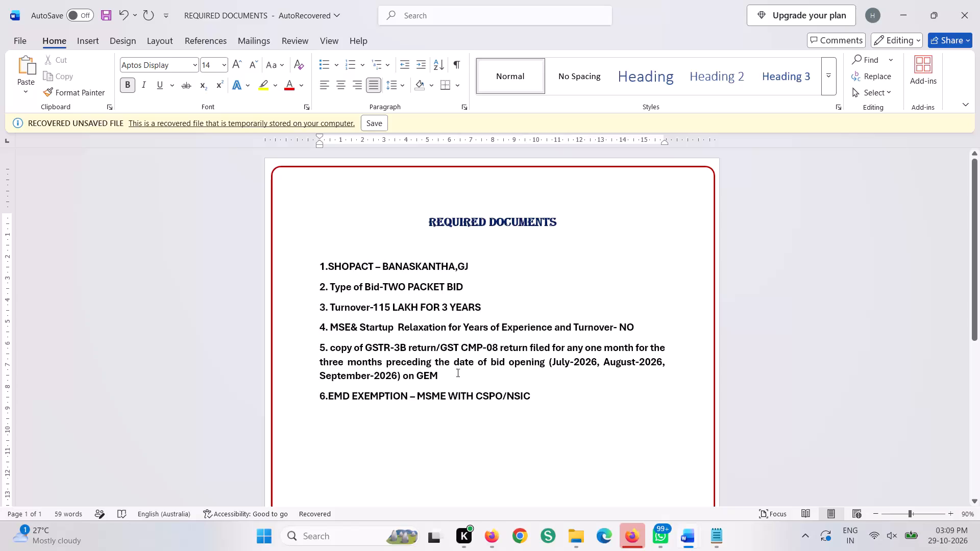
{"action": "left_click", "coordinate": [578, 536]}
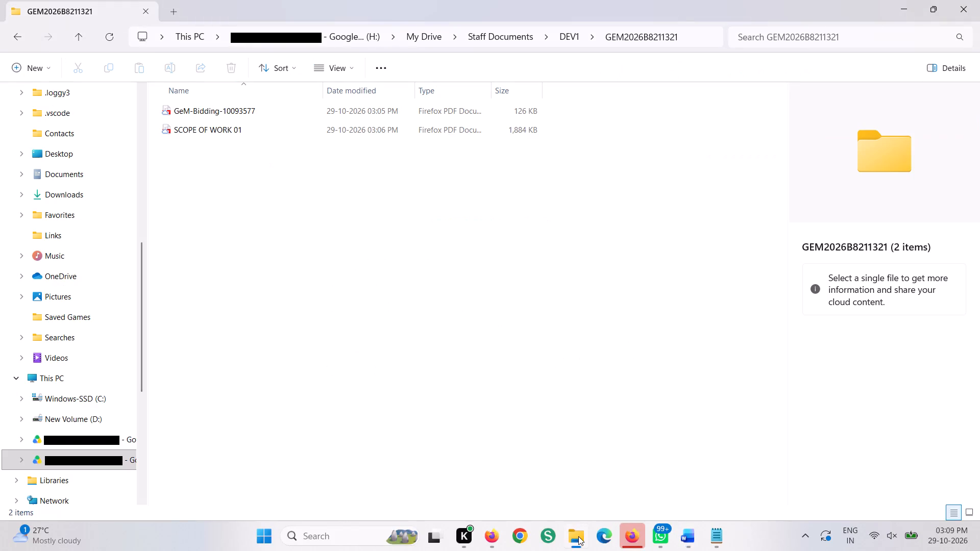
{"action": "left_click", "coordinate": [578, 536]}
{"action": "left_click", "coordinate": [26, 40]}
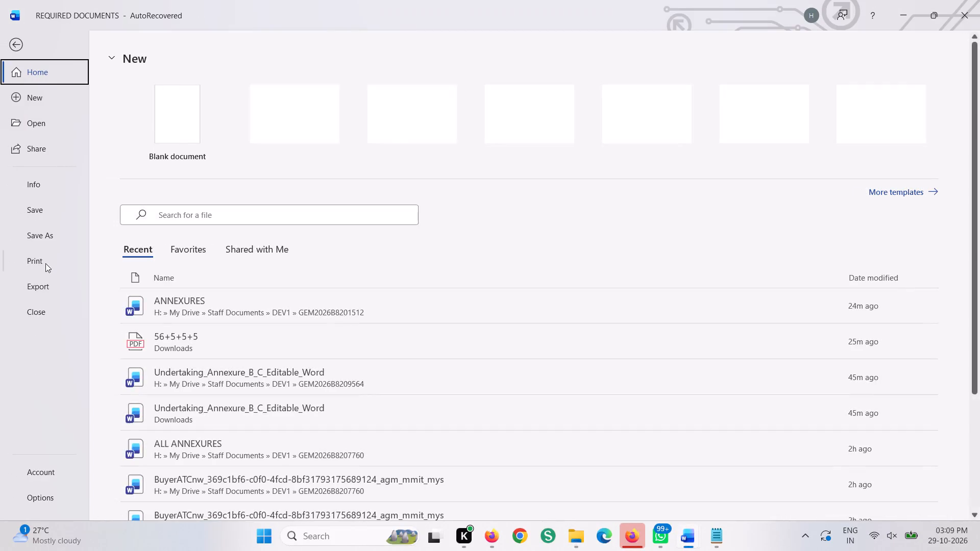
{"action": "left_click", "coordinate": [42, 291]}
{"action": "left_click", "coordinate": [360, 176]}
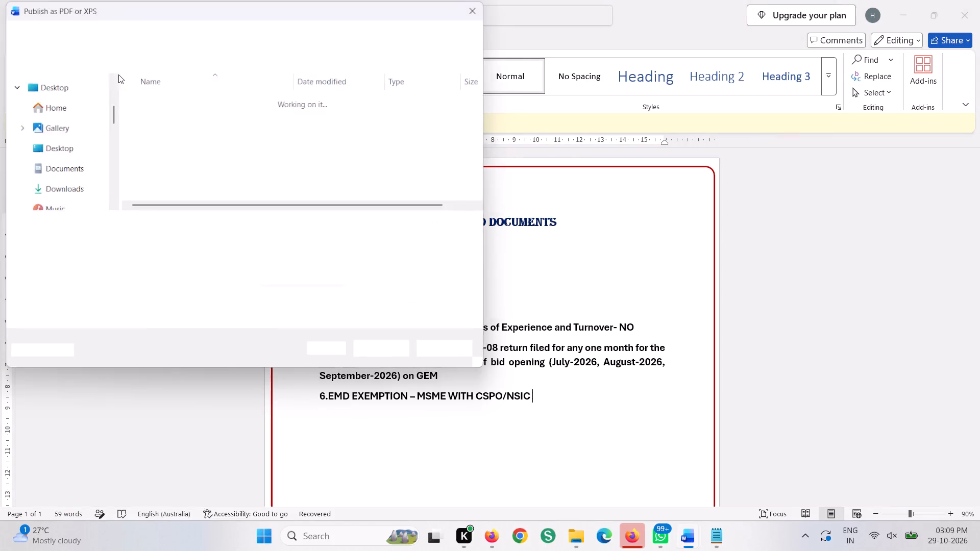
{"action": "left_click", "coordinate": [78, 33]}
{"action": "scroll", "coordinate": [215, 108], "scroll_direction": "up", "scroll_amount": 4}
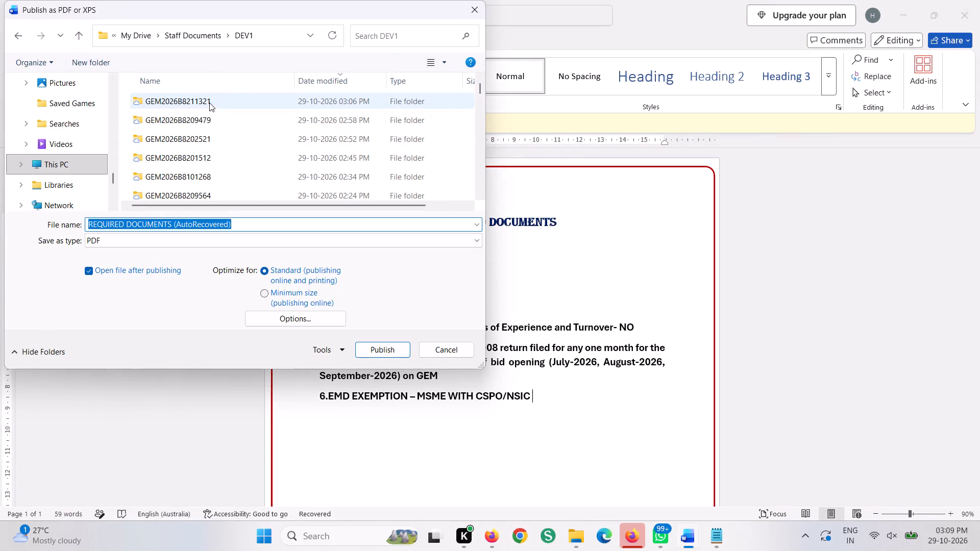
{"action": "double_click", "coordinate": [209, 103]}
{"action": "double_click", "coordinate": [248, 230]}
{"action": "left_click", "coordinate": [248, 230]}
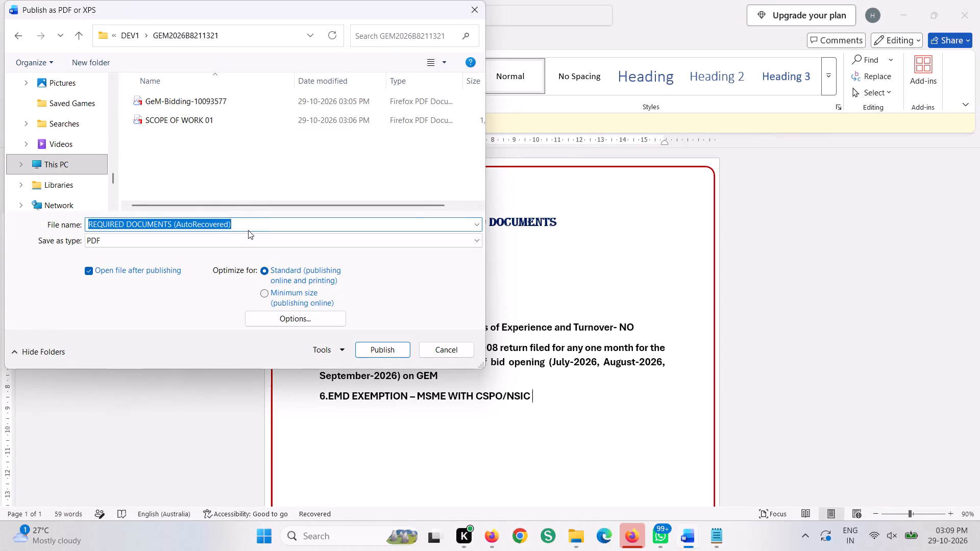
{"action": "double_click", "coordinate": [249, 226]}
{"action": "key", "text": "BackSpace"}
{"action": "key", "text": "Return"}
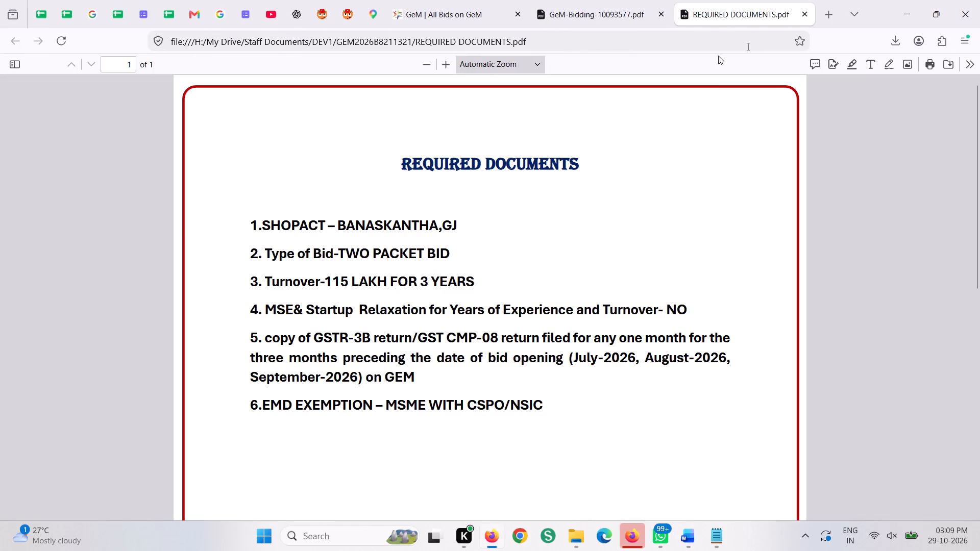
Copy the Google Drive link of folder GEM2026B8211321 into the Other Comment cell of bid GEM/2026/B/8211321 in the Daily Tender Sheet.
{"action": "left_click", "coordinate": [571, 529]}
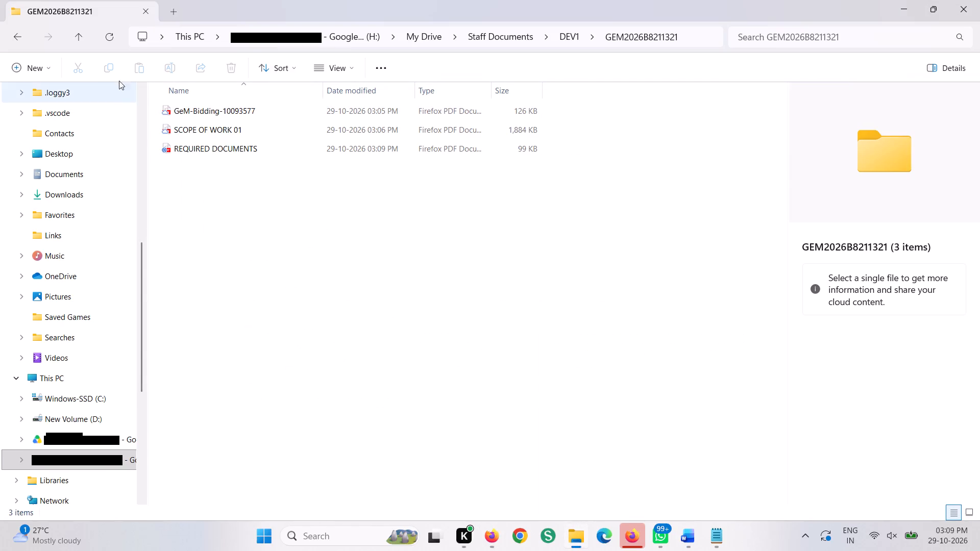
{"action": "left_click", "coordinate": [74, 34]}
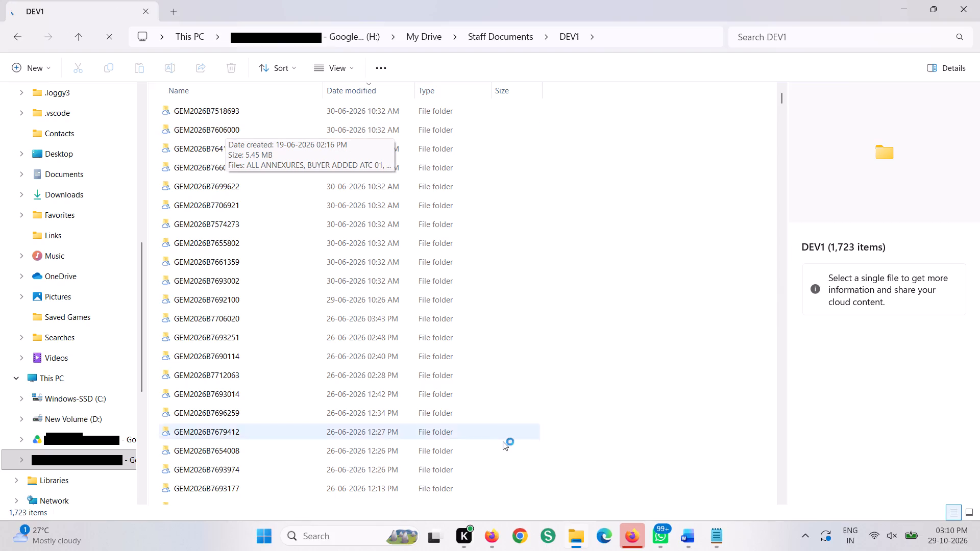
{"action": "left_click", "coordinate": [493, 530]}
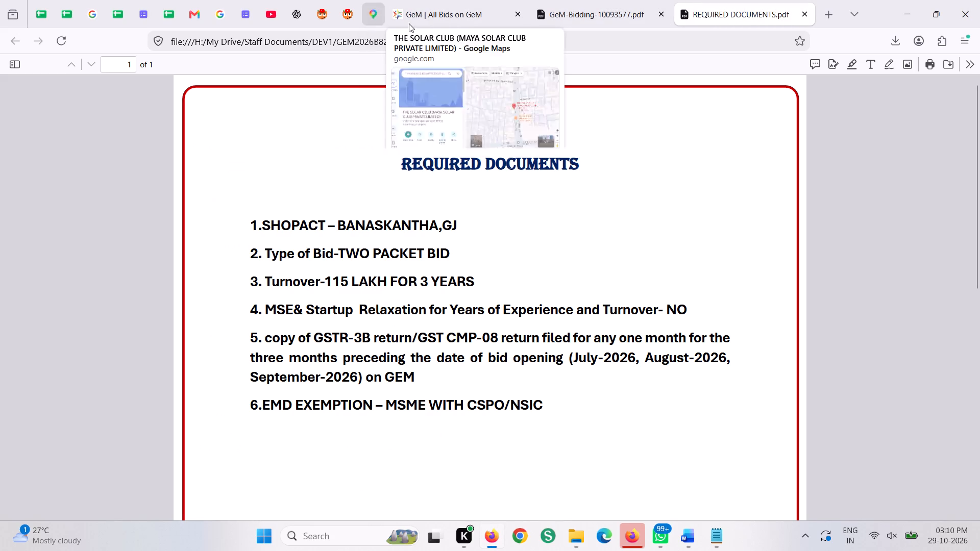
{"action": "left_click", "coordinate": [276, 23]}
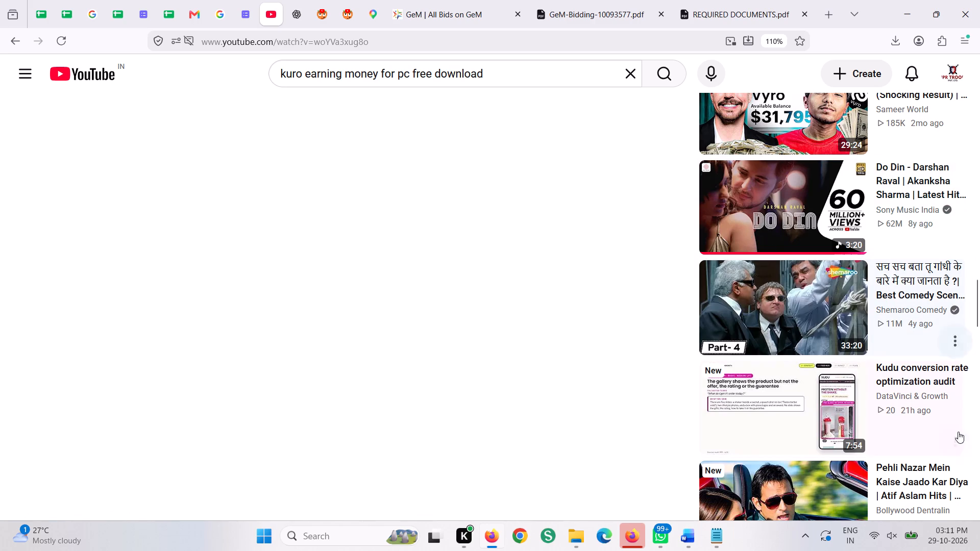
{"action": "left_click", "coordinate": [572, 537]}
{"action": "right_click", "coordinate": [236, 109]}
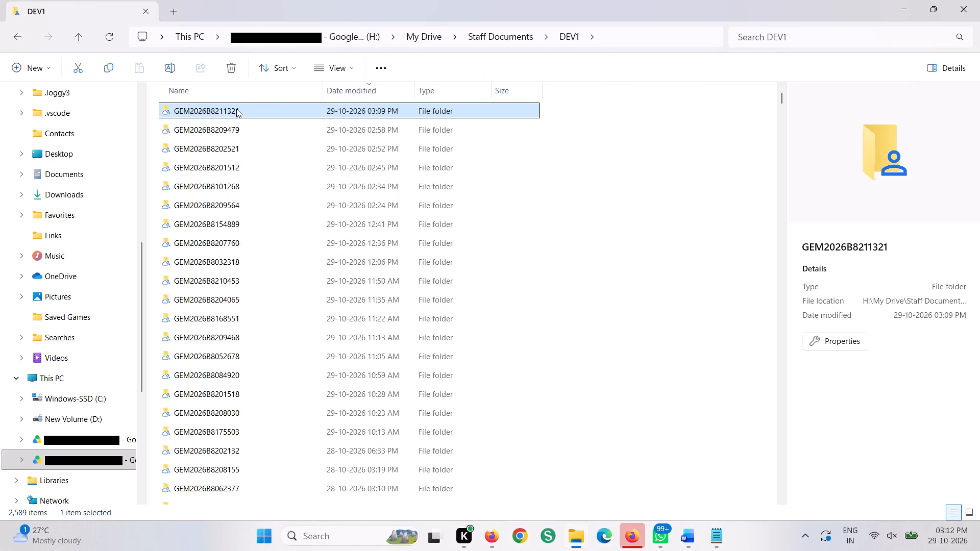
{"action": "left_click", "coordinate": [266, 349]}
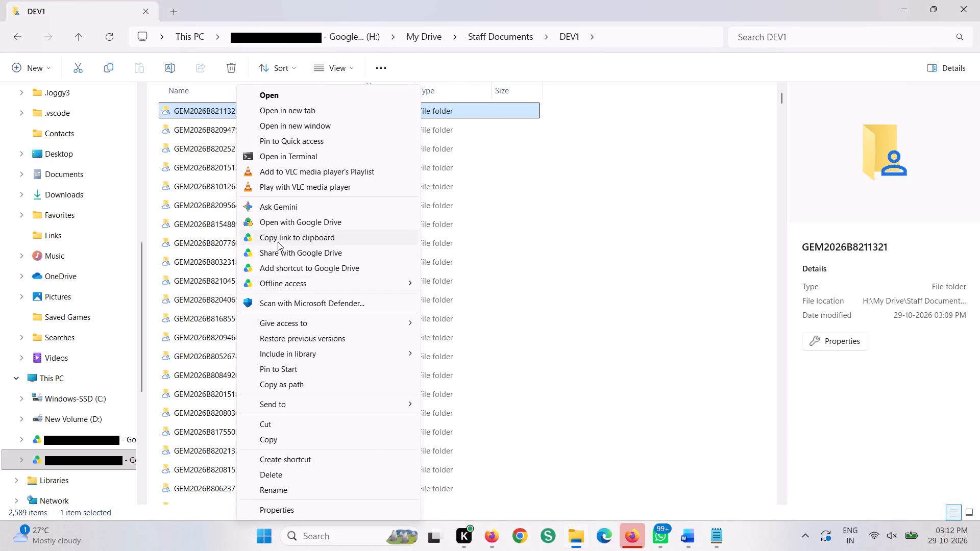
{"action": "left_click", "coordinate": [278, 241]}
{"action": "left_click", "coordinate": [499, 534]}
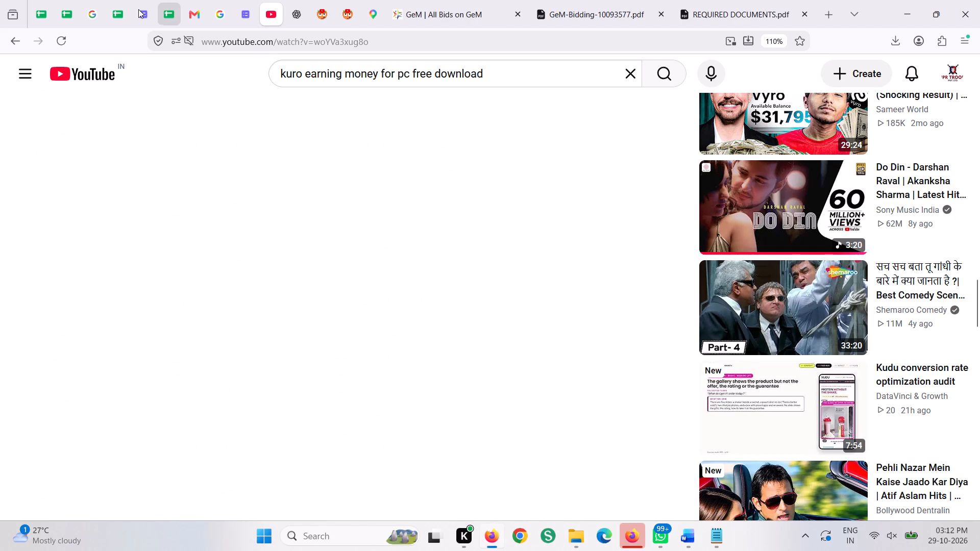
{"action": "left_click", "coordinate": [171, 21]}
{"action": "double_click", "coordinate": [626, 356]}
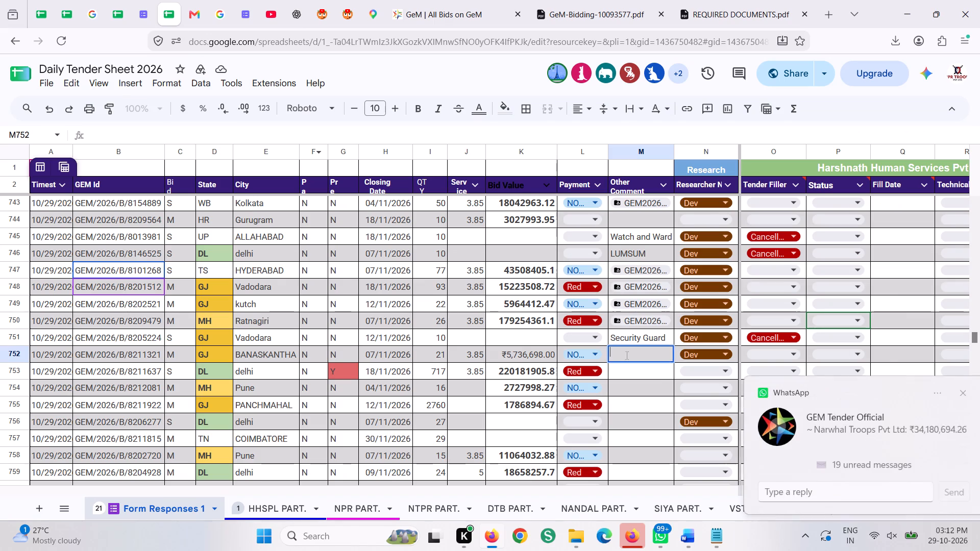
{"action": "key", "text": "ctrl+v"}
{"action": "key", "text": "Tab"}
Set the researcher name to Dev for bid GEM/2026/B/8211637 in row 753.
{"action": "left_click", "coordinate": [519, 373]}
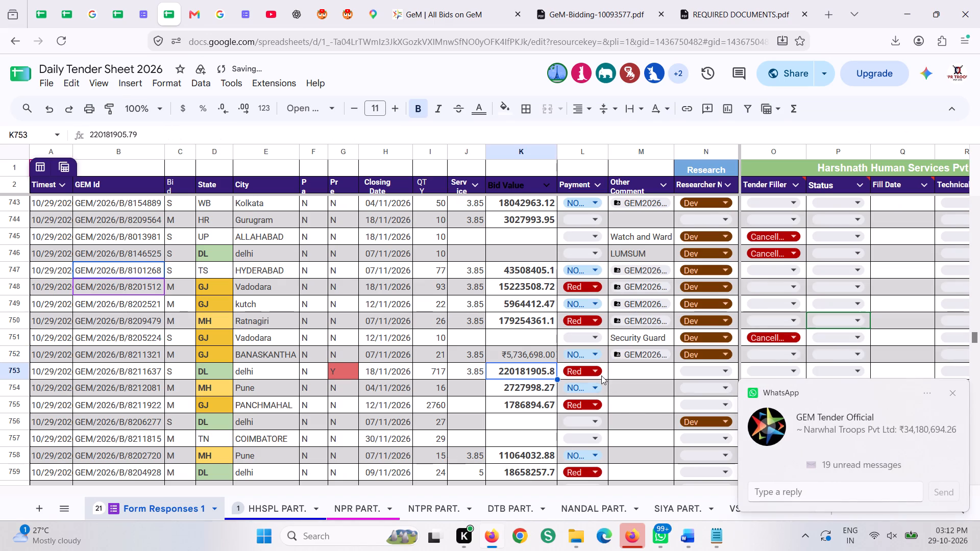
{"action": "left_click", "coordinate": [957, 394]}
{"action": "left_click", "coordinate": [686, 370]}
{"action": "left_click", "coordinate": [690, 386]}
Copy the GeM Id GEM/2026/B/8211637 from row 753 and return to that row's Other Comment cell.
{"action": "left_click", "coordinate": [656, 371]}
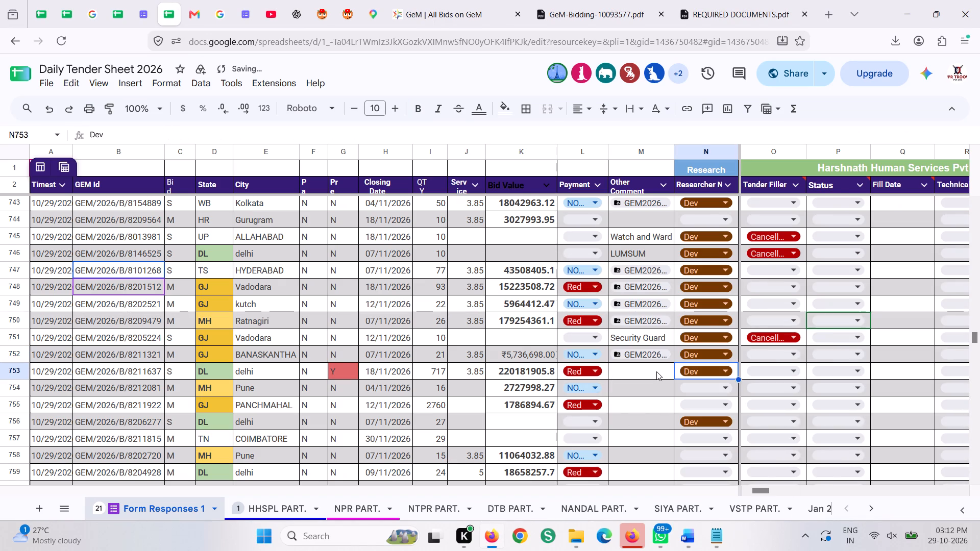
{"action": "key", "text": "Left"}
{"action": "key", "text": "Left"}
{"action": "key", "text": "Left"}
{"action": "key", "text": "Left"}
{"action": "key", "text": "Left"}
{"action": "key", "text": "Left"}
{"action": "key", "text": "Left"}
{"action": "key", "text": "Left"}
{"action": "key", "text": "Left"}
{"action": "key", "text": "Left"}
{"action": "key", "text": "Left"}
{"action": "key", "text": "Left"}
{"action": "key", "text": "Left"}
{"action": "key", "text": "Left"}
{"action": "key", "text": "Left"}
{"action": "key", "text": "Left"}
{"action": "key", "text": "Left"}
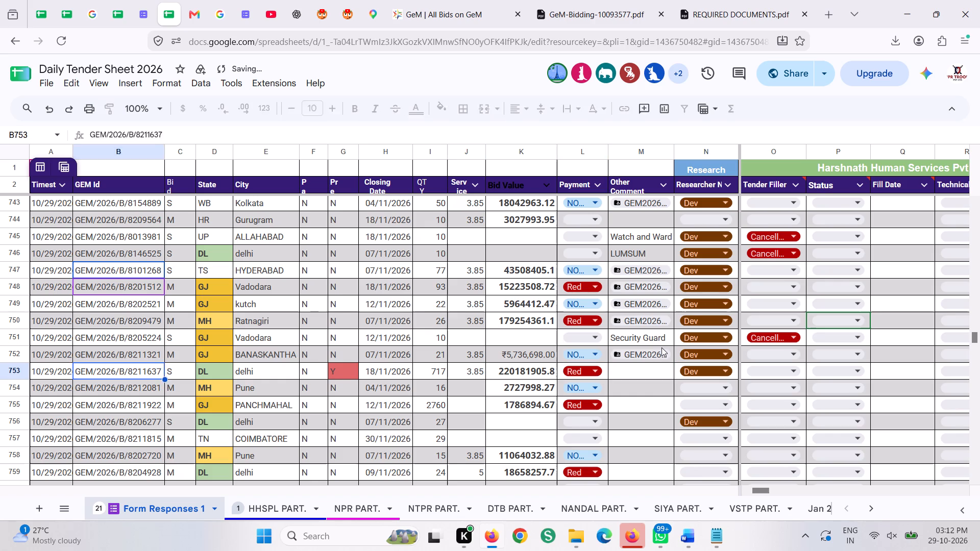
{"action": "key", "text": "Right"}
{"action": "key", "text": "ctrl+c"}
{"action": "key", "text": "Right"}
{"action": "key", "text": "Right"}
{"action": "key", "text": "Right"}
{"action": "key", "text": "Right"}
{"action": "key", "text": "Right"}
{"action": "key", "text": "Right"}
{"action": "key", "text": "Right"}
{"action": "key", "text": "Right"}
{"action": "key", "text": "Right"}
{"action": "key", "text": "Right"}
{"action": "key", "text": "Right"}
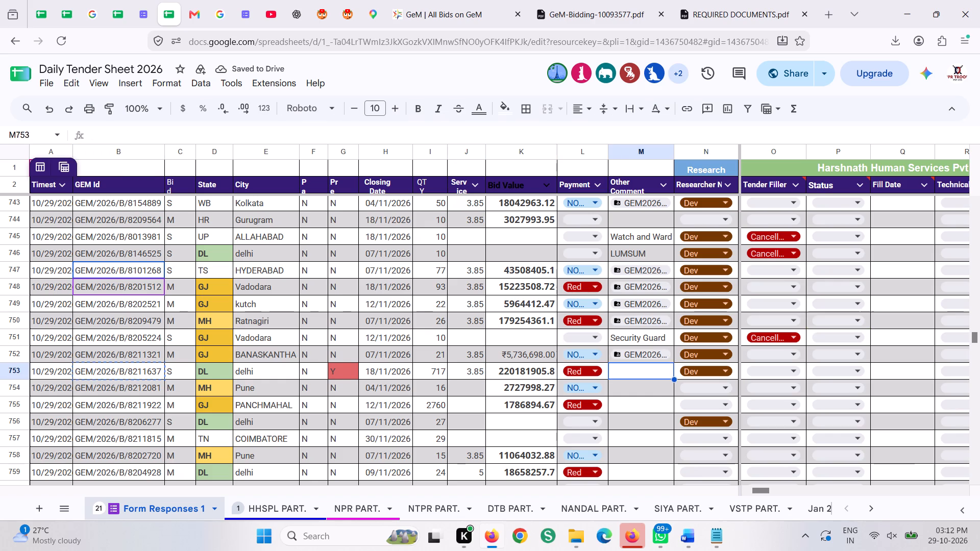
{"action": "key", "text": "Left"}
{"action": "key", "text": "Right"}
Close the REQUIRED DOCUMENTS and GeM-Bidding-10093577 PDFs of the finished bid.
{"action": "left_click", "coordinate": [612, 0]}
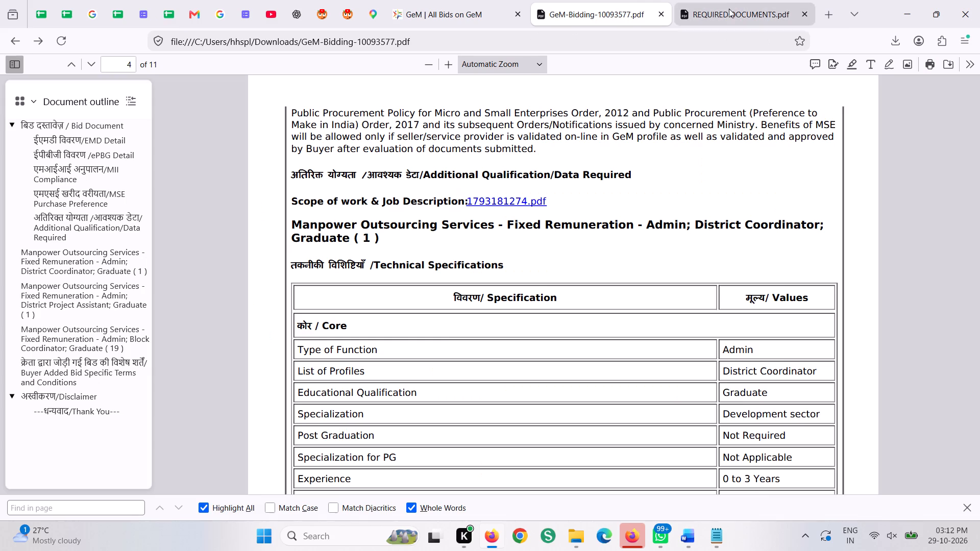
{"action": "left_click", "coordinate": [736, 0]}
{"action": "left_click", "coordinate": [806, 15]}
{"action": "left_click", "coordinate": [639, 0]}
{"action": "left_click", "coordinate": [663, 13]}
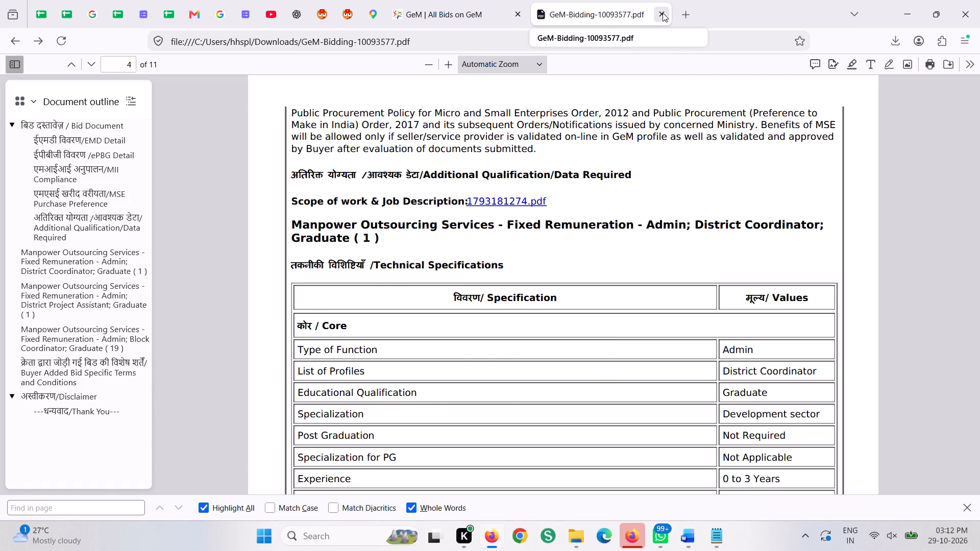